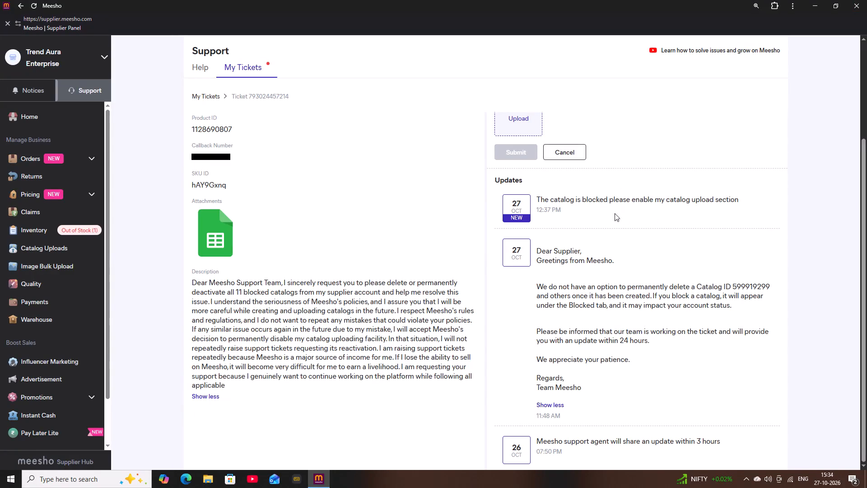
# Examine the catalog issue ticket's description and the support team's updates on it.
pyautogui.scroll(-1, 619, 307)
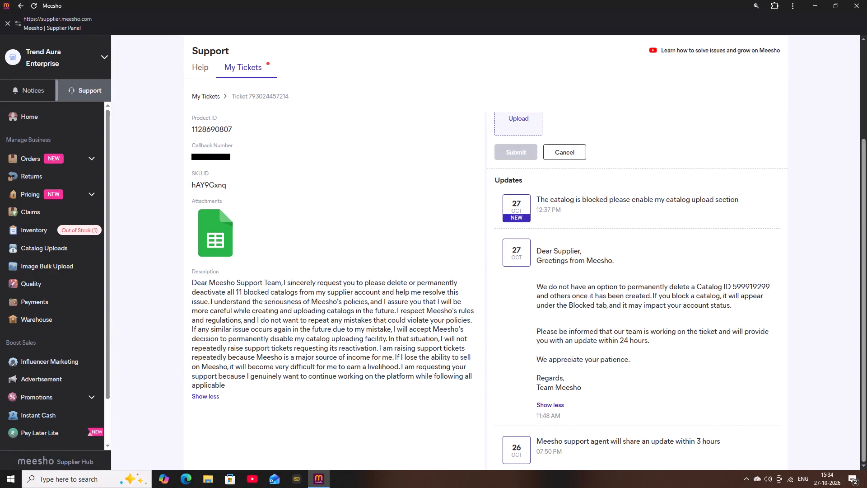
pyautogui.scroll(-5, 619, 304)
pyautogui.scroll(3, 524, 172)
pyautogui.scroll(1, 648, 174)
pyautogui.scroll(-2, 698, 187)
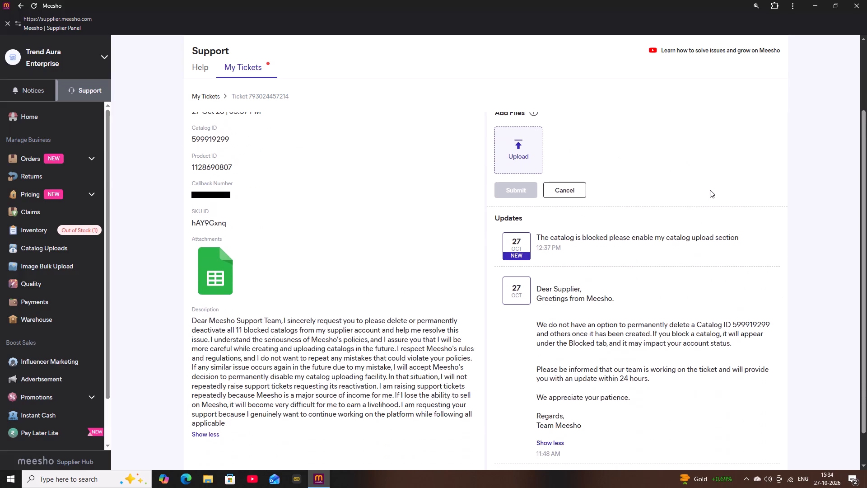
pyautogui.scroll(-5, 703, 178)
pyautogui.scroll(-5, 799, 178)
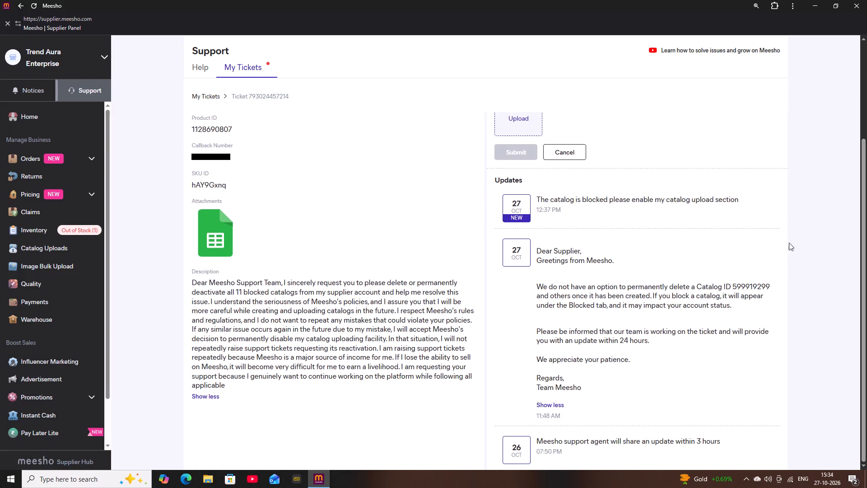
pyautogui.scroll(-2, 786, 267)
pyautogui.moveTo(866, 253); pyautogui.dragTo(866, 141)
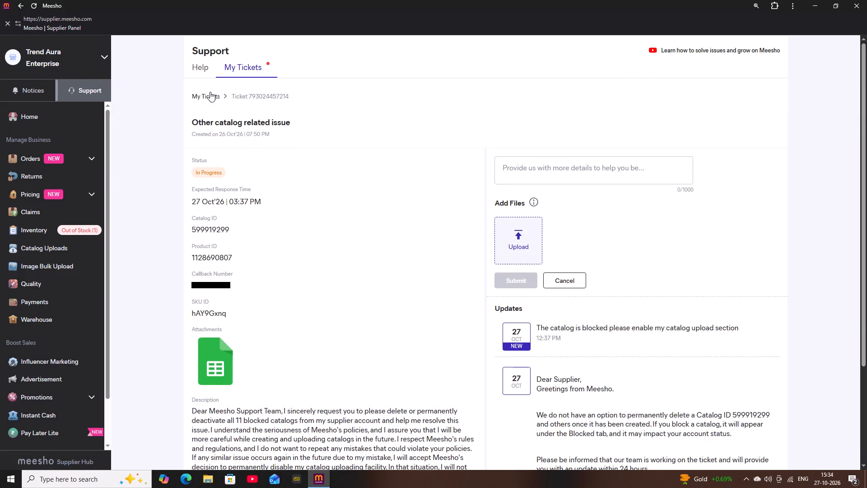
# Return to the list of all tickets and reopen the "Other catalog related issue" ticket for reply.
pyautogui.click(201, 96)
pyautogui.scroll(2, 618, 210)
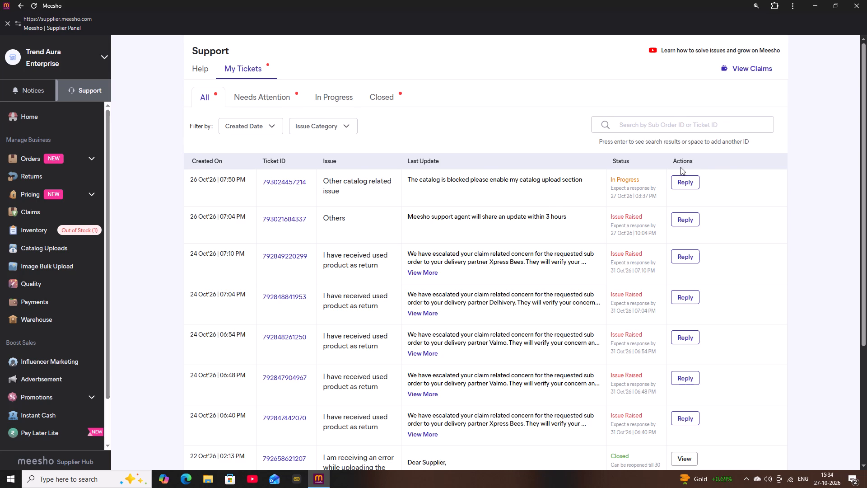
pyautogui.click(683, 183)
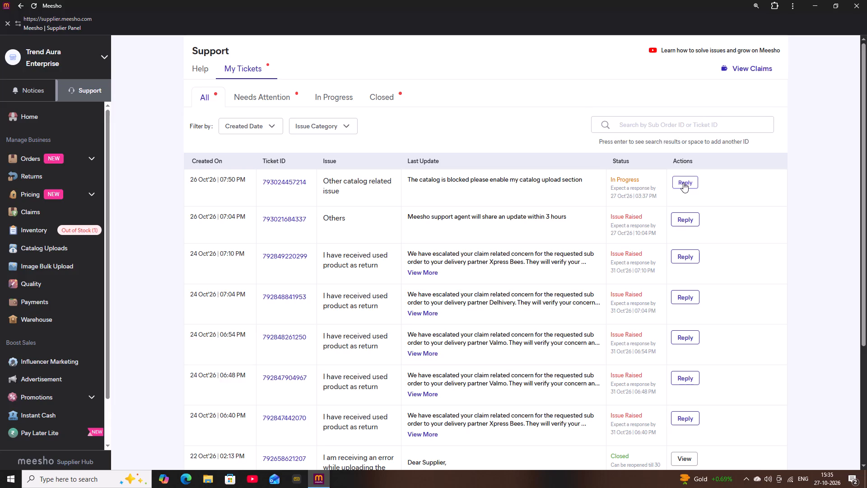
pyautogui.scroll(-5, 648, 311)
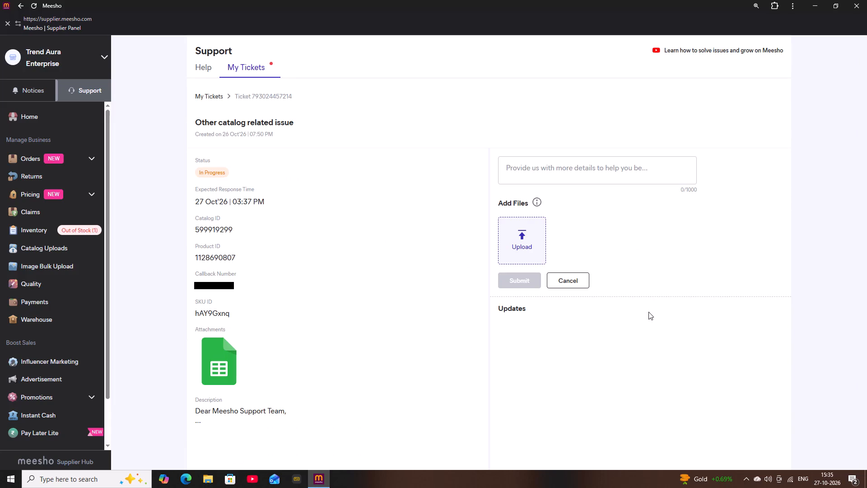
pyautogui.scroll(-3, 562, 308)
pyautogui.scroll(-2, 571, 370)
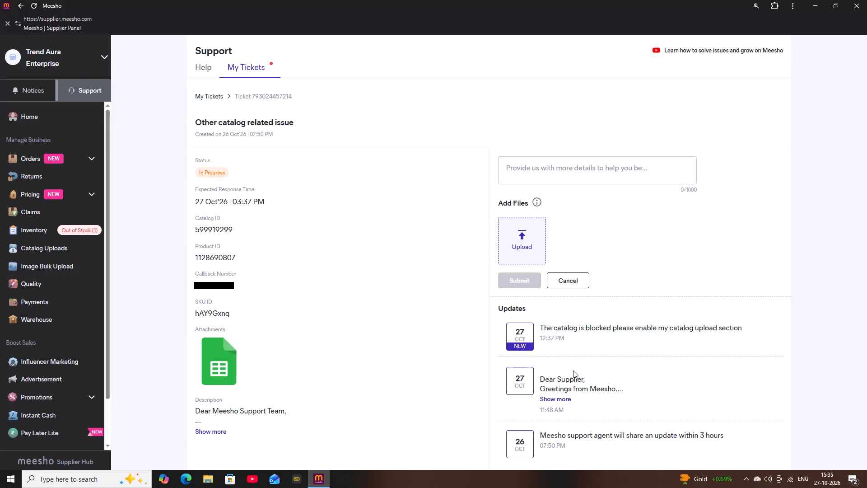
# Expand the 27 Oct 11:48 AM support update and read the full message.
pyautogui.click(562, 400)
pyautogui.scroll(-3, 626, 383)
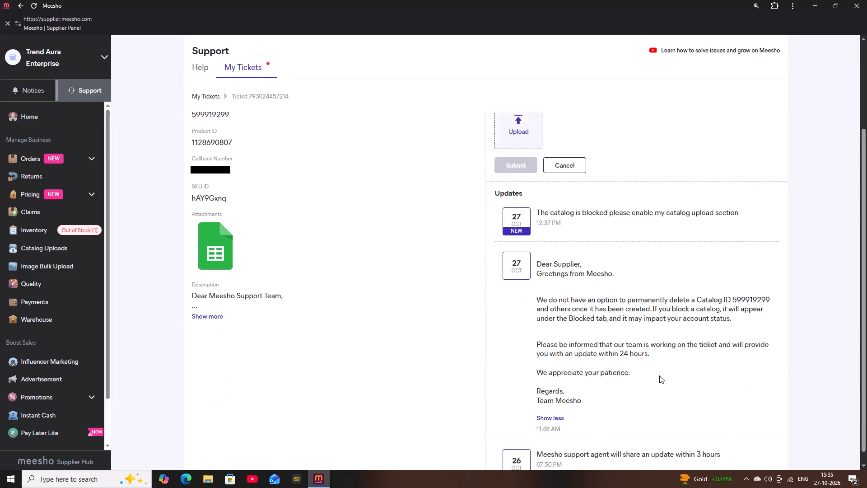
pyautogui.scroll(-1, 650, 320)
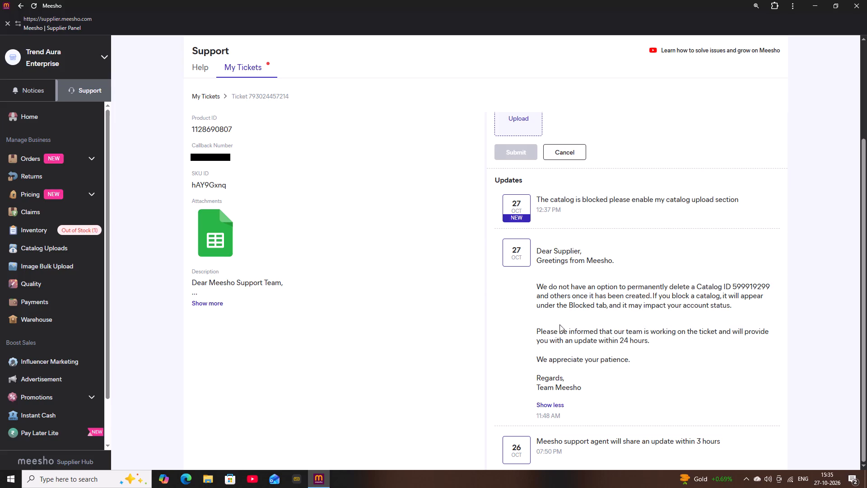
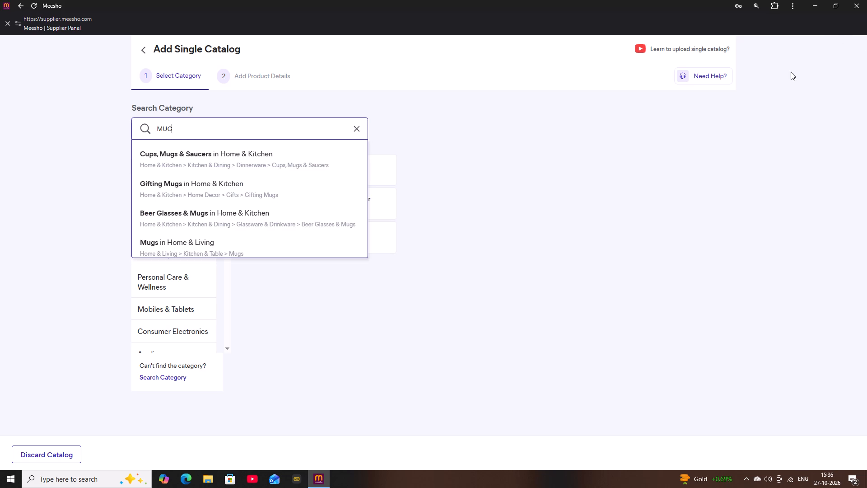
# Choose Gifting Mugs in Home & Kitchen as the catalog's category and check its image guidelines.
pyautogui.click(233, 188)
pyautogui.scroll(-1, 525, 237)
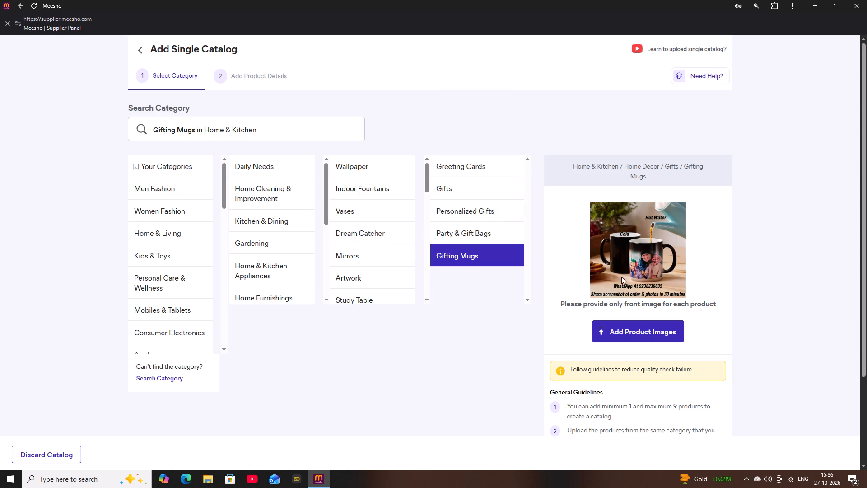
pyautogui.scroll(-3, 648, 267)
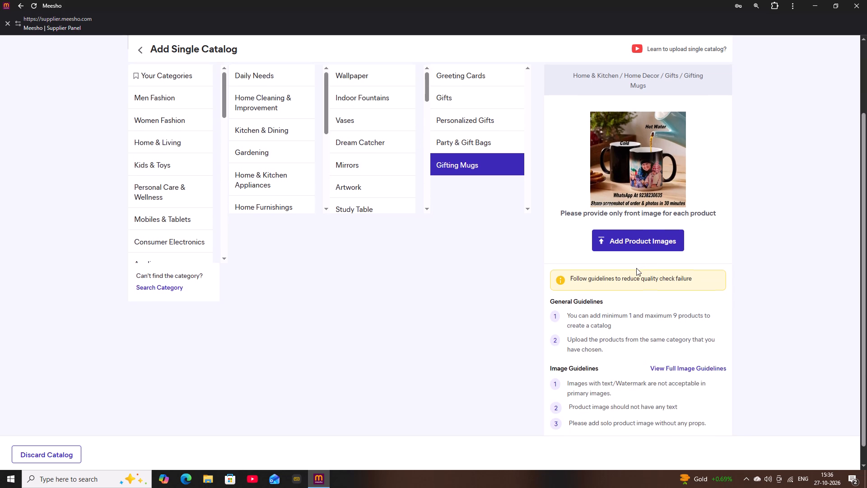
pyautogui.scroll(-1, 636, 268)
pyautogui.scroll(2, 634, 268)
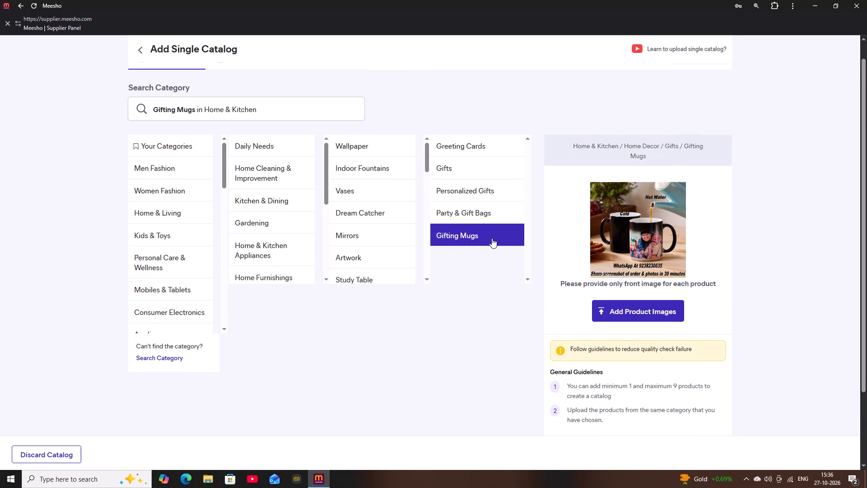
pyautogui.scroll(1, 437, 233)
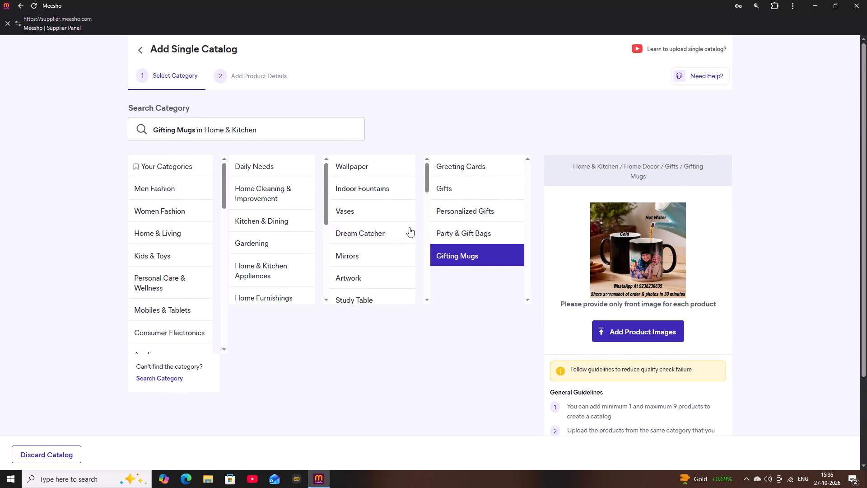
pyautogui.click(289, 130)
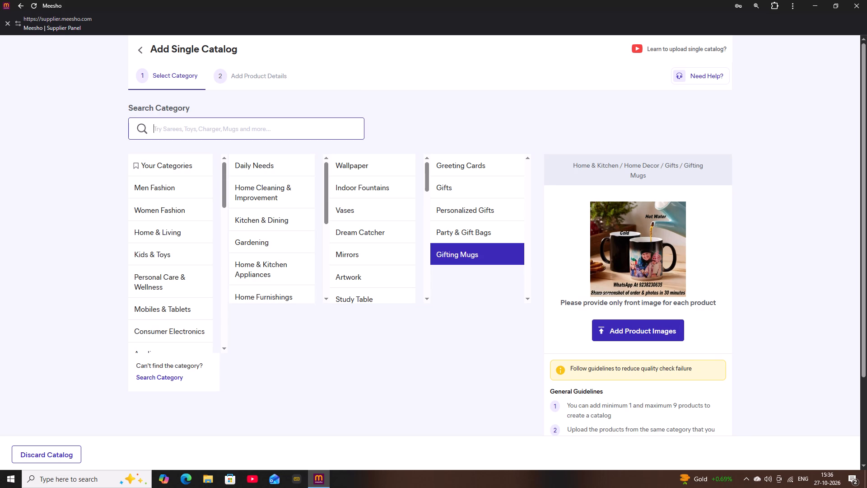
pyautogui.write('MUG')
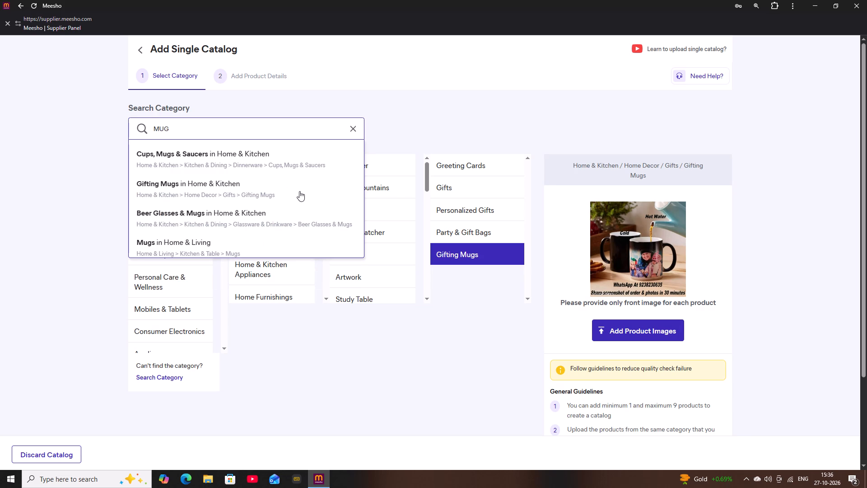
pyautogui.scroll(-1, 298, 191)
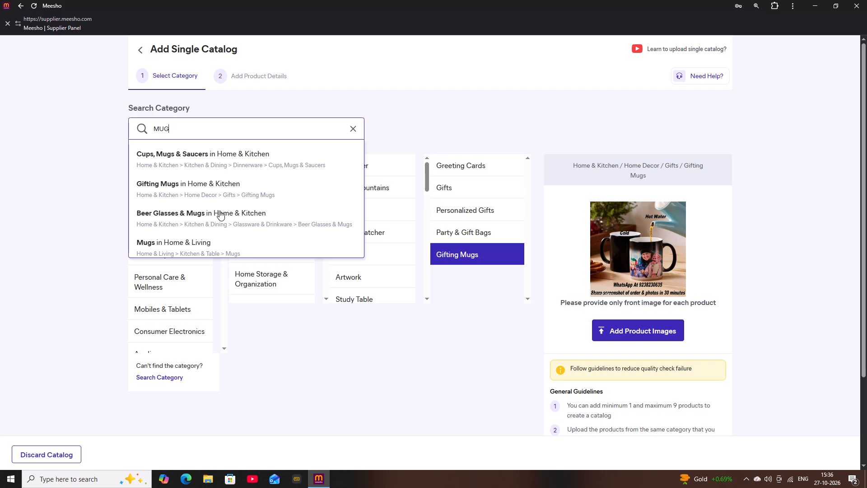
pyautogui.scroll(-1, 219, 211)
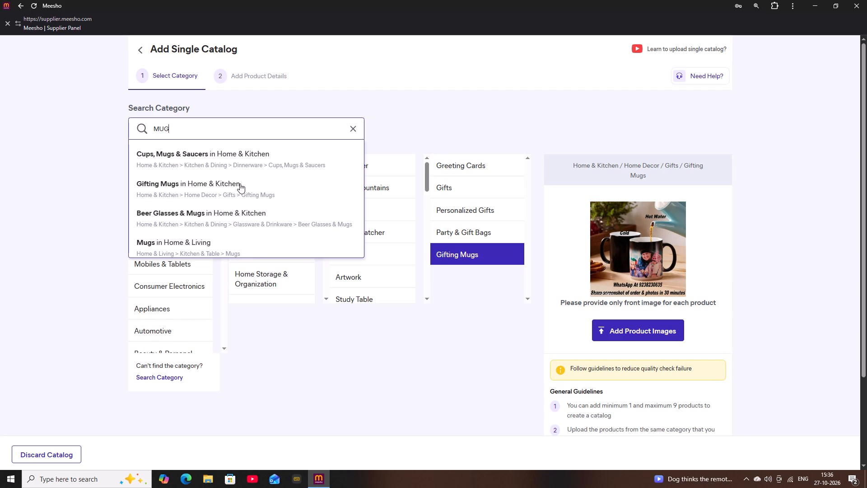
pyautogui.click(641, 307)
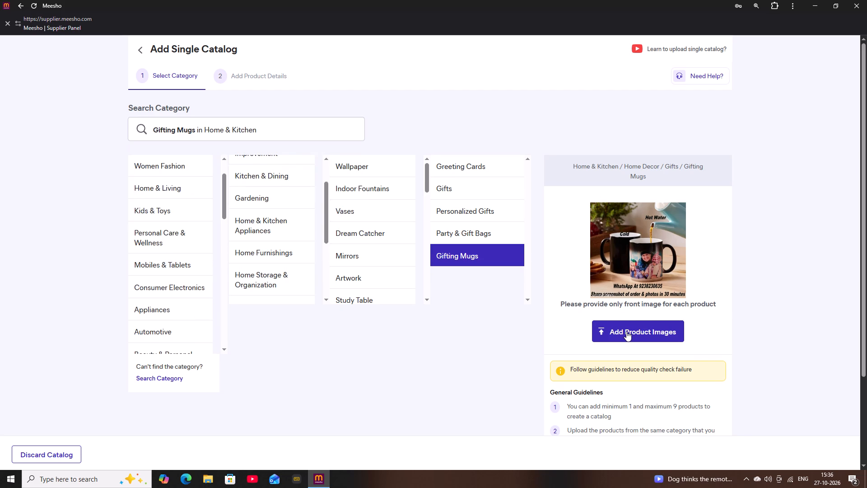
# Add image 1 from the CUP MOCKUPS folder as the product's front image and continue to the product details.
pyautogui.click(623, 334)
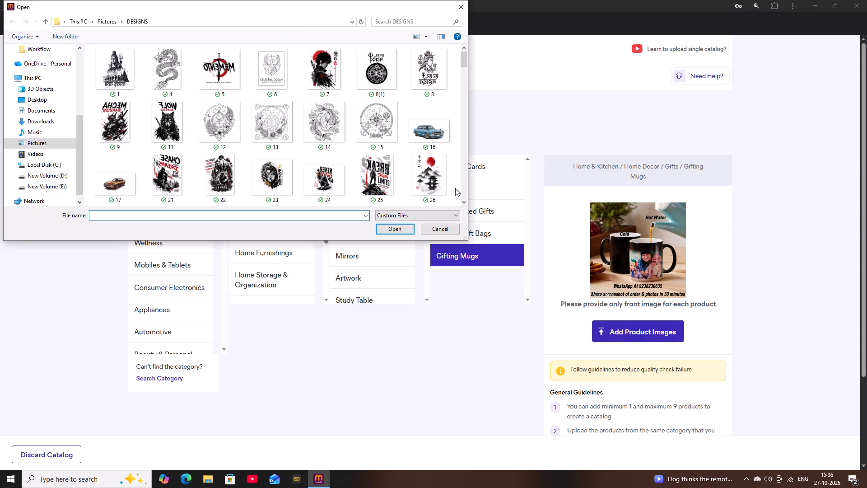
pyautogui.moveTo(78, 132); pyautogui.dragTo(80, 97)
pyautogui.click(61, 81)
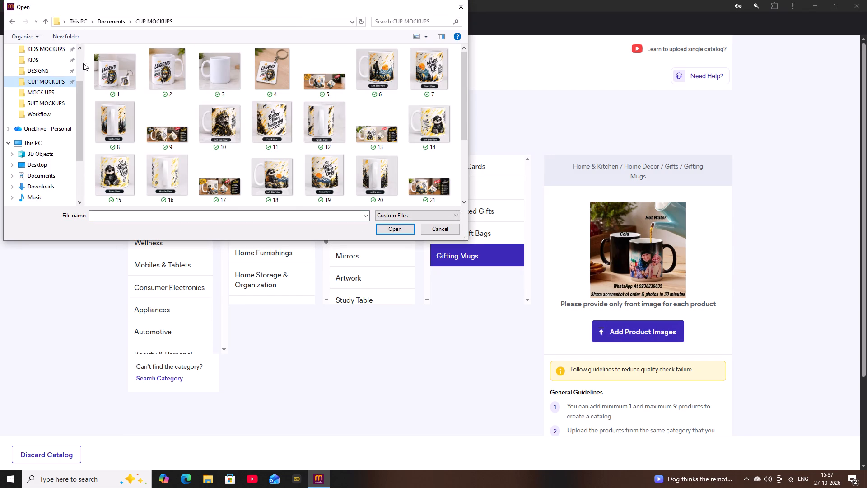
pyautogui.moveTo(90, 82); pyautogui.dragTo(243, 92)
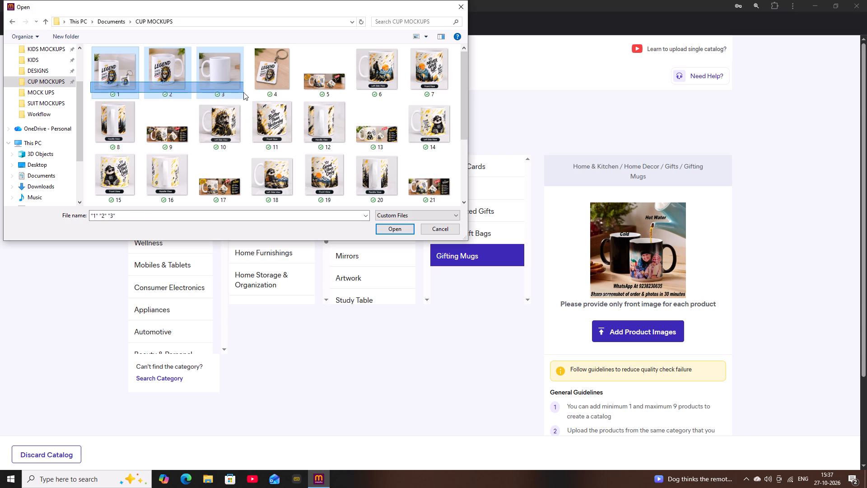
pyautogui.moveTo(243, 92); pyautogui.dragTo(118, 56)
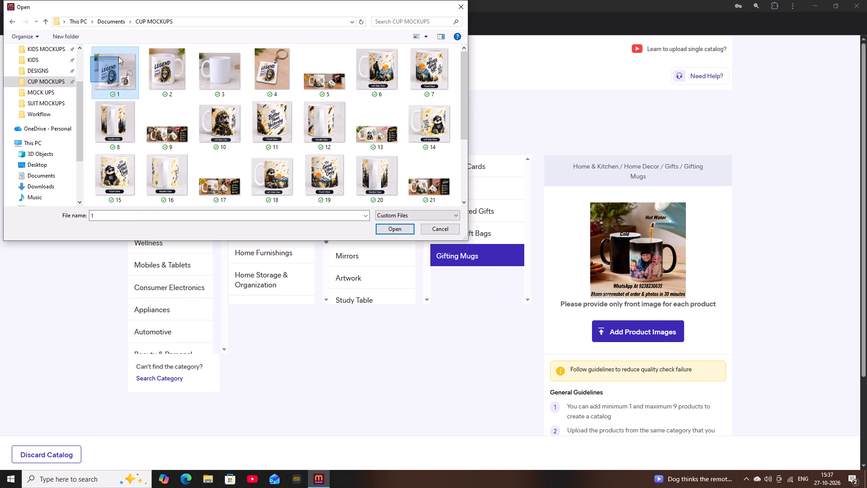
pyautogui.moveTo(118, 56); pyautogui.dragTo(127, 60)
pyautogui.click(389, 229)
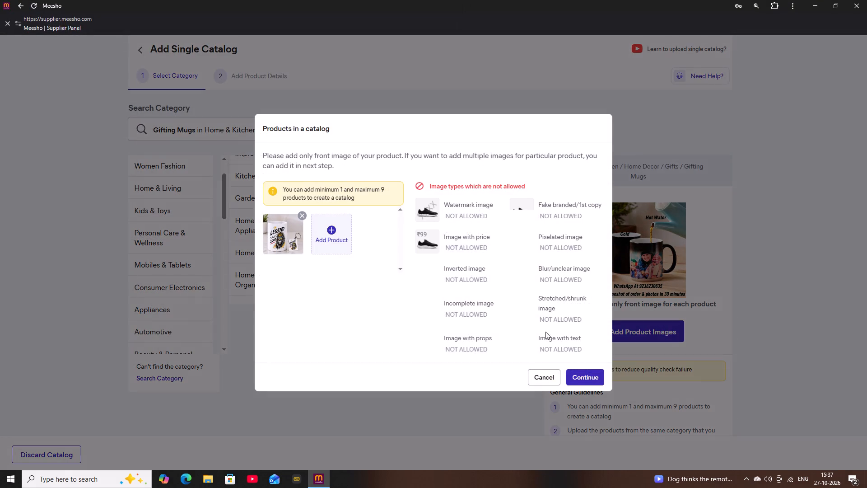
pyautogui.click(590, 376)
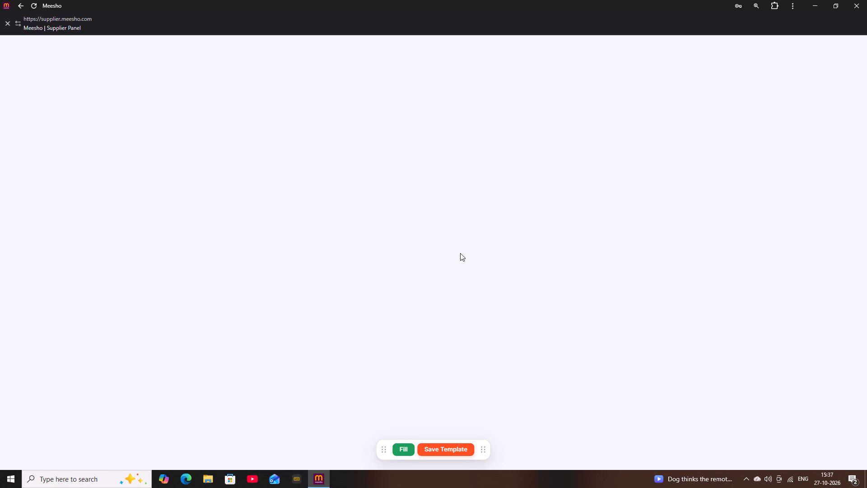
# Add images 2, 3 and 4 from the CUP MOCKUPS folder to the product's uploaded images.
pyautogui.scroll(-2, 663, 360)
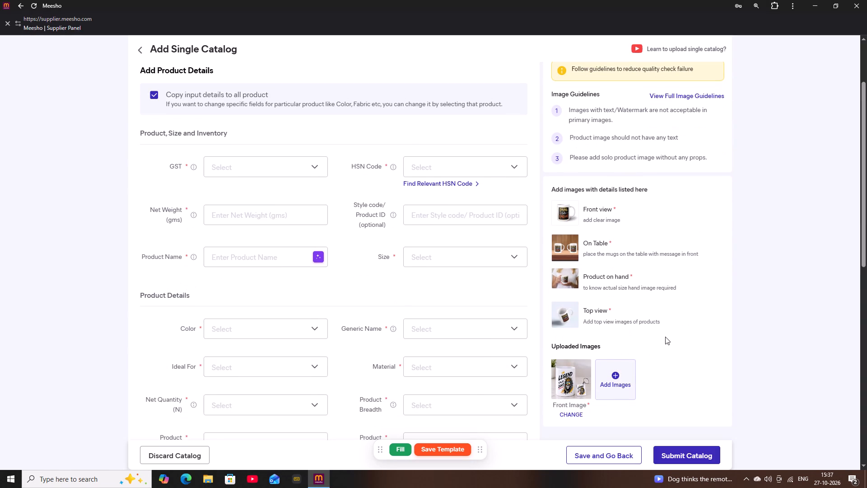
pyautogui.scroll(-2, 665, 337)
pyautogui.click(622, 282)
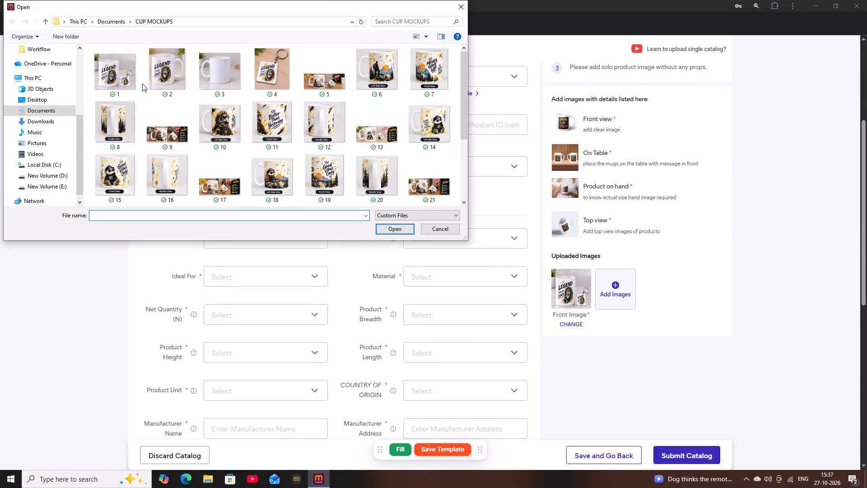
pyautogui.moveTo(142, 85); pyautogui.dragTo(277, 89)
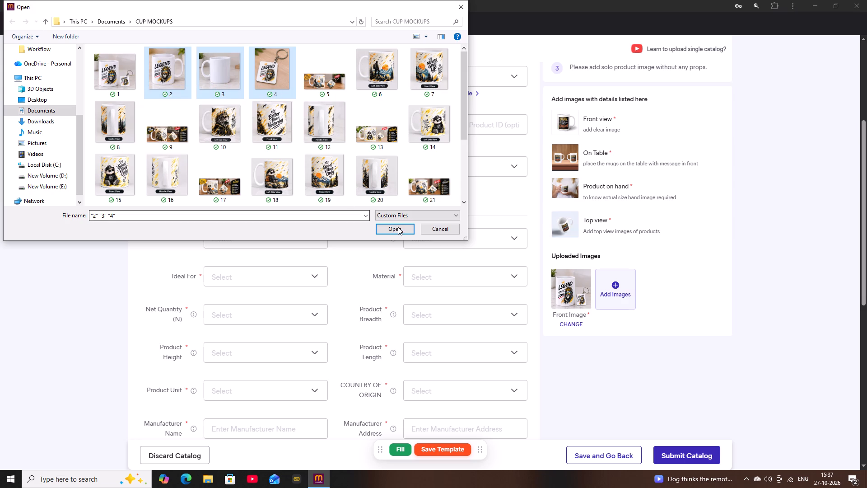
pyautogui.click(406, 228)
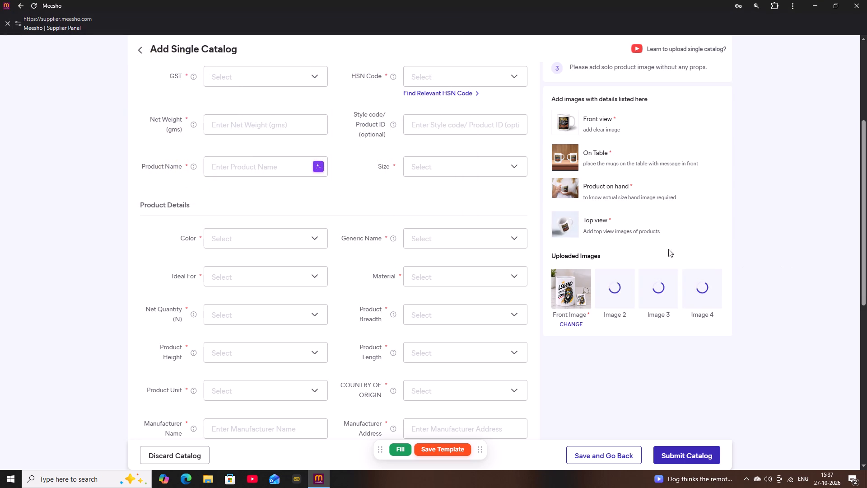
# Look through the product details form and set the product's GST to 18.
pyautogui.scroll(1, 675, 237)
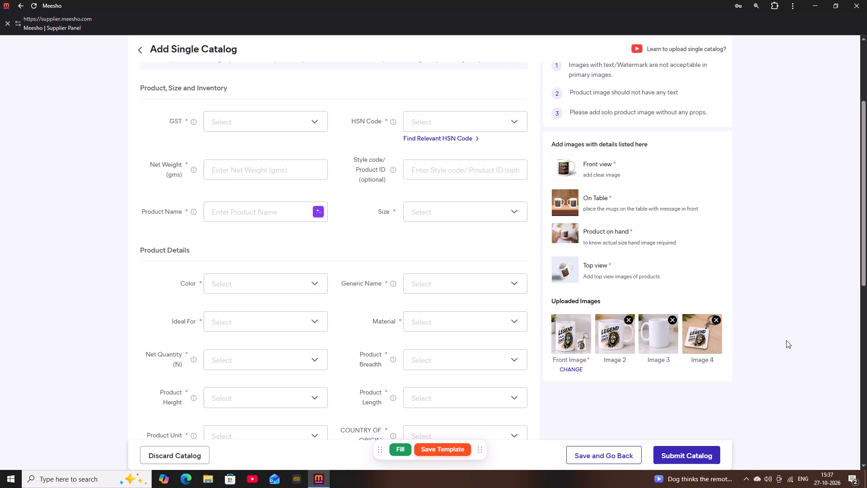
pyautogui.scroll(-6, 641, 367)
pyautogui.scroll(2, 653, 345)
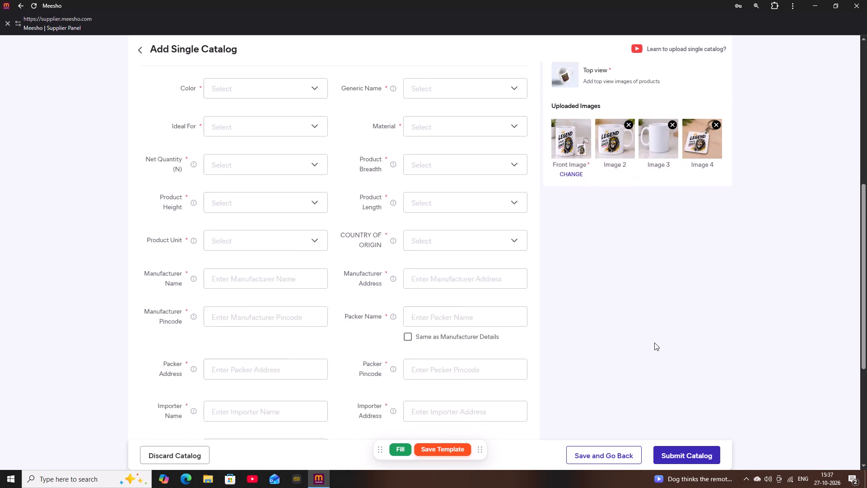
pyautogui.scroll(6, 659, 334)
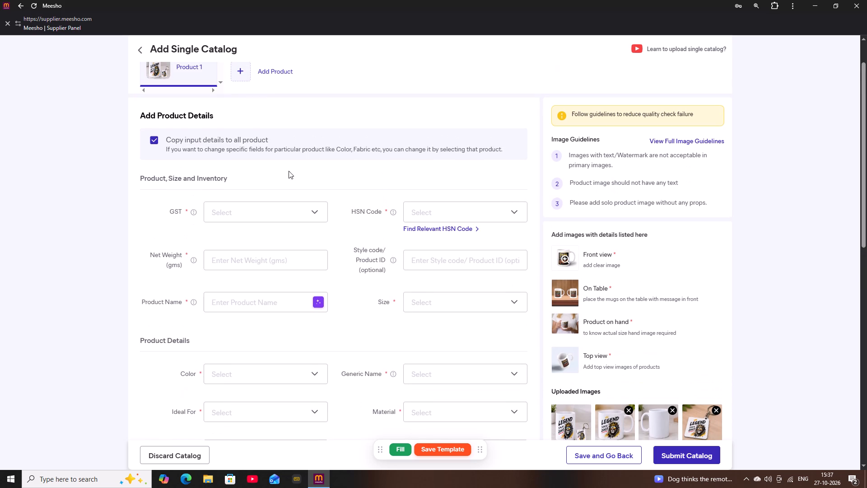
pyautogui.click(300, 212)
pyautogui.click(223, 271)
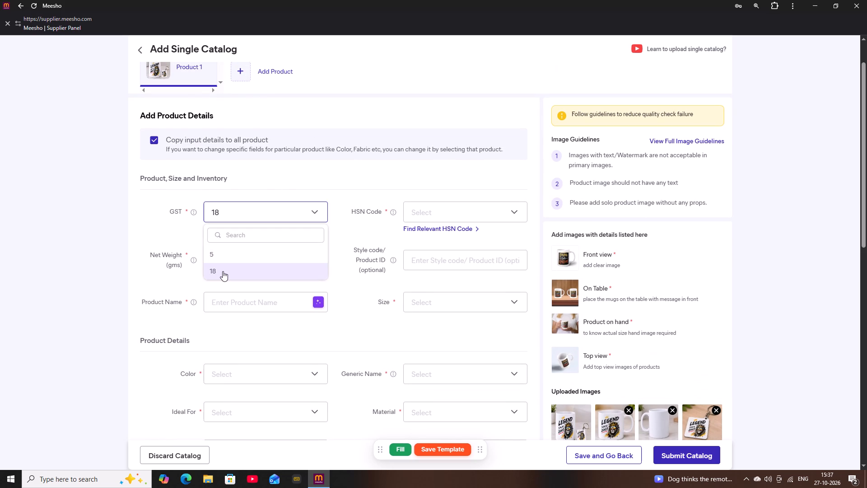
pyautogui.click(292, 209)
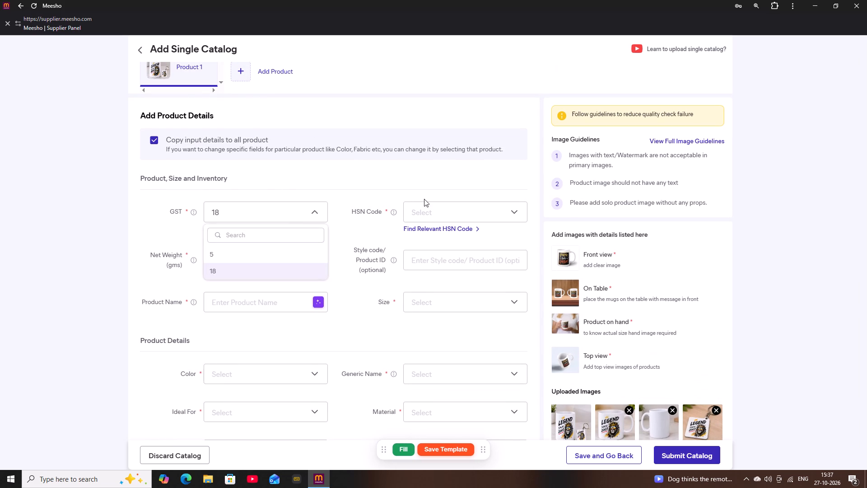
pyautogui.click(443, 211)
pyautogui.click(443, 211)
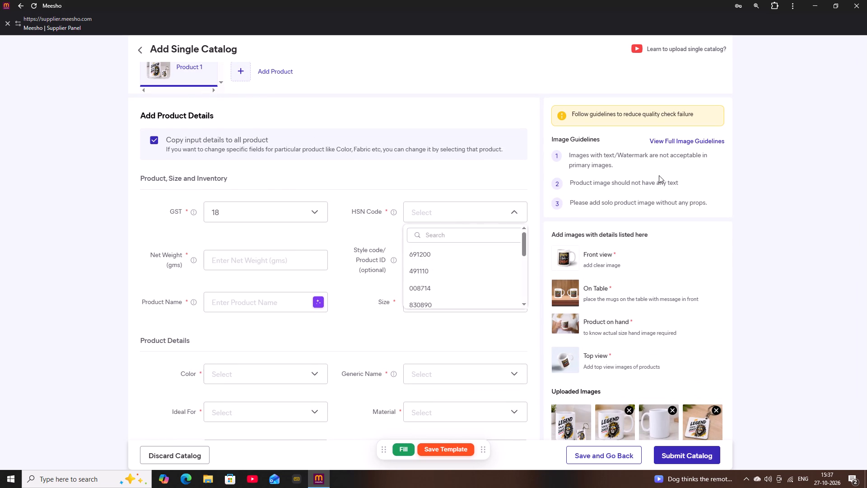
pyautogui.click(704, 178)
# Set the product's size to Free Size.
pyautogui.scroll(-2, 773, 199)
pyautogui.click(468, 206)
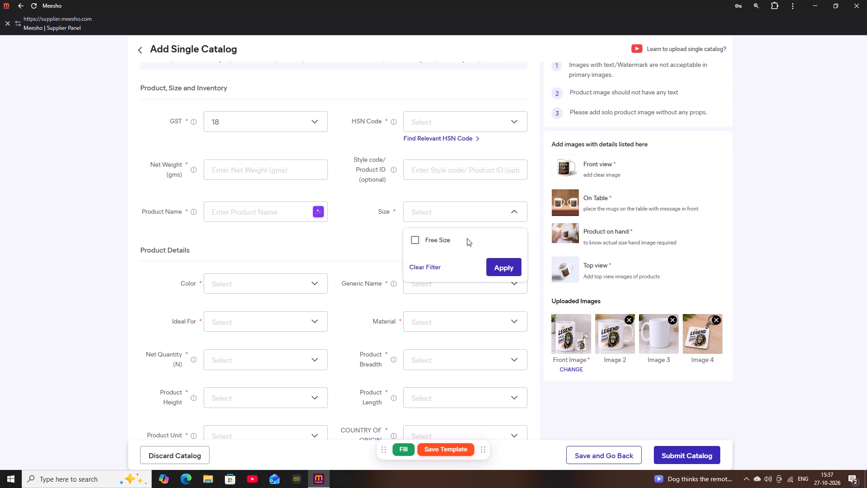
pyautogui.click(419, 237)
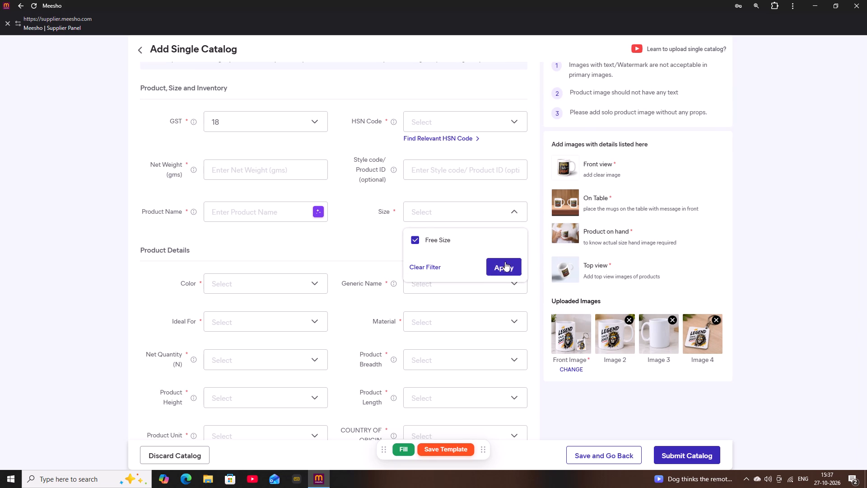
pyautogui.click(511, 267)
# Set the Meesho Price for Free Size to 120 and review the bank settlement and customer price breakdowns.
pyautogui.scroll(-2, 365, 276)
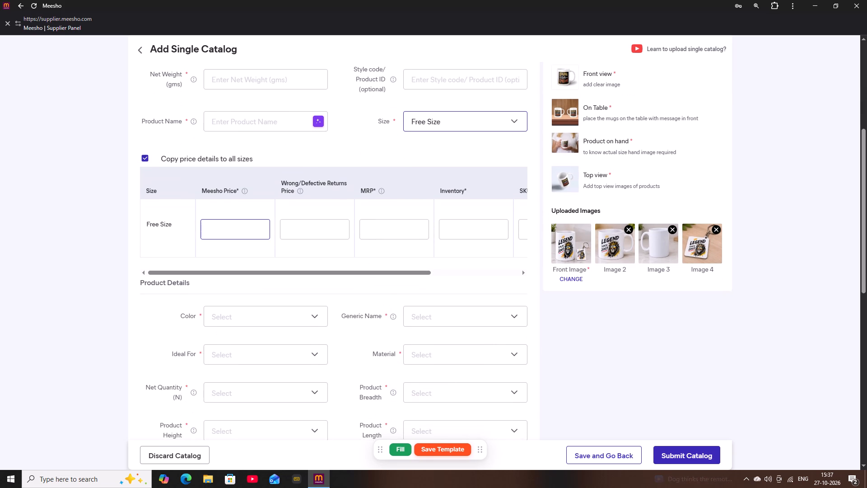
pyautogui.click(228, 222)
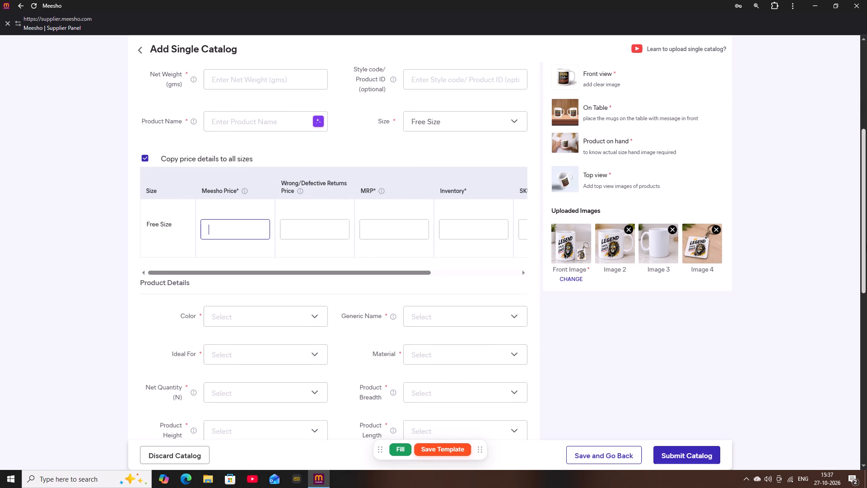
pyautogui.click(476, 126)
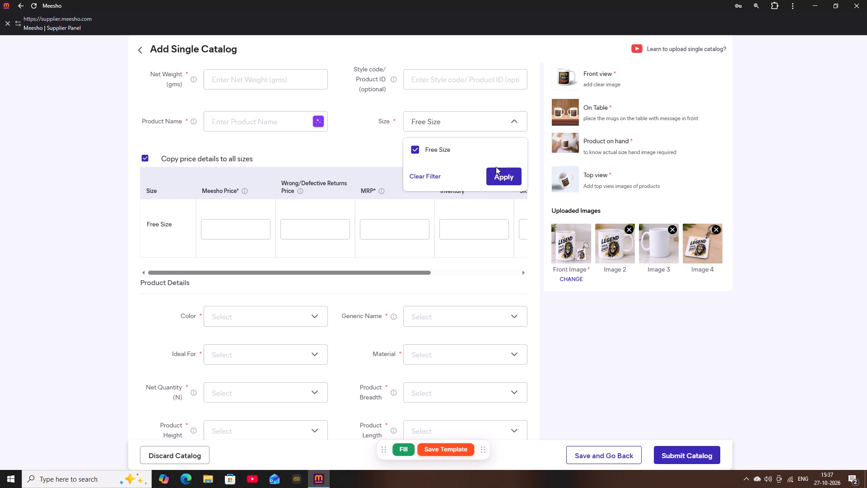
pyautogui.click(368, 130)
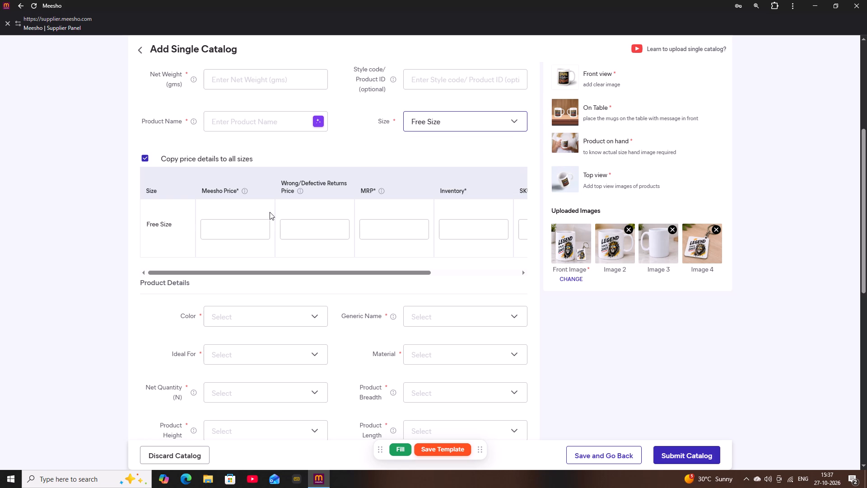
pyautogui.click(248, 226)
pyautogui.write('120')
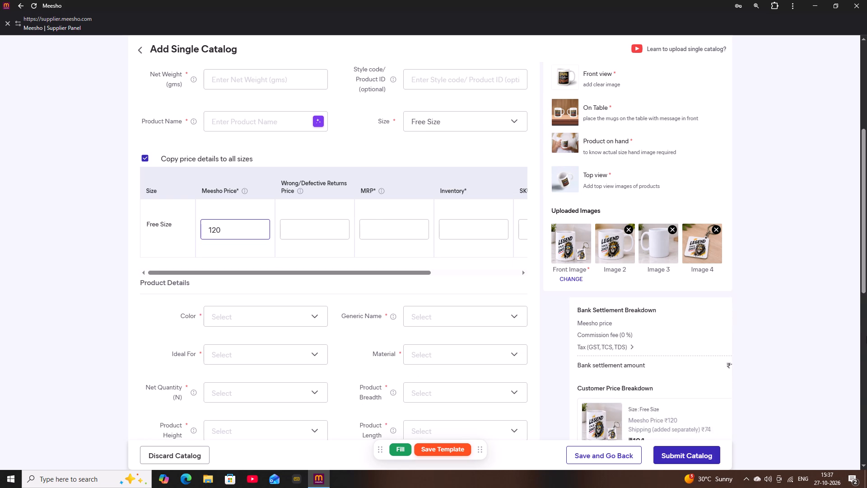
pyautogui.click(802, 254)
pyautogui.scroll(-2, 718, 278)
pyautogui.scroll(-1, 773, 274)
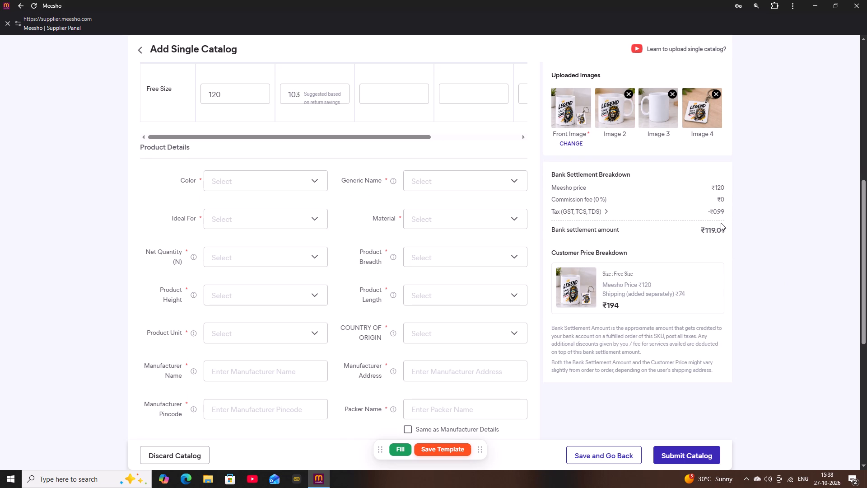
pyautogui.scroll(3, 768, 235)
pyautogui.scroll(2, 755, 314)
pyautogui.scroll(-3, 755, 314)
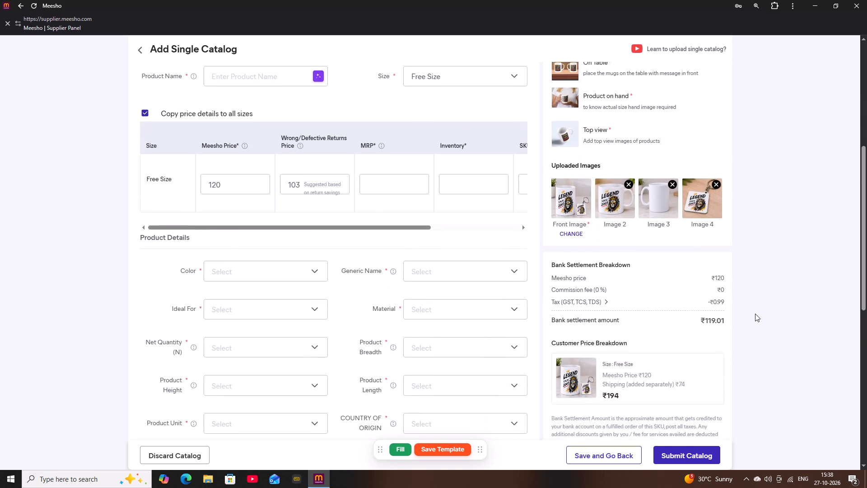
# Review the price table, product details fields, bank settlement breakdown and customer price breakdown in the catalog form.
pyautogui.scroll(4, 755, 313)
pyautogui.scroll(-2, 661, 263)
pyautogui.scroll(-3, 714, 261)
pyautogui.scroll(2, 720, 270)
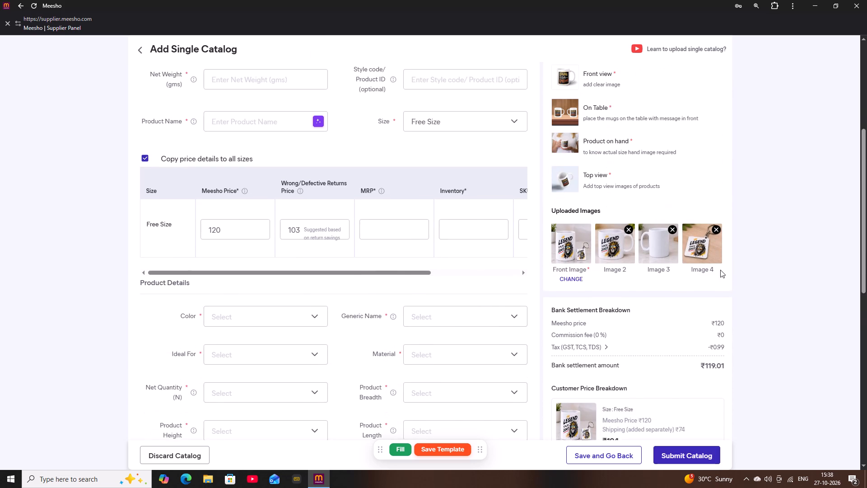
pyautogui.scroll(1, 720, 270)
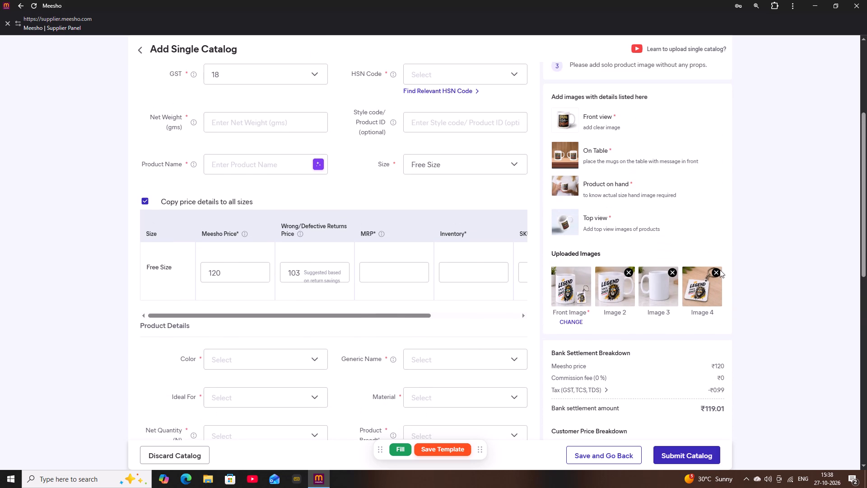
pyautogui.scroll(-4, 731, 292)
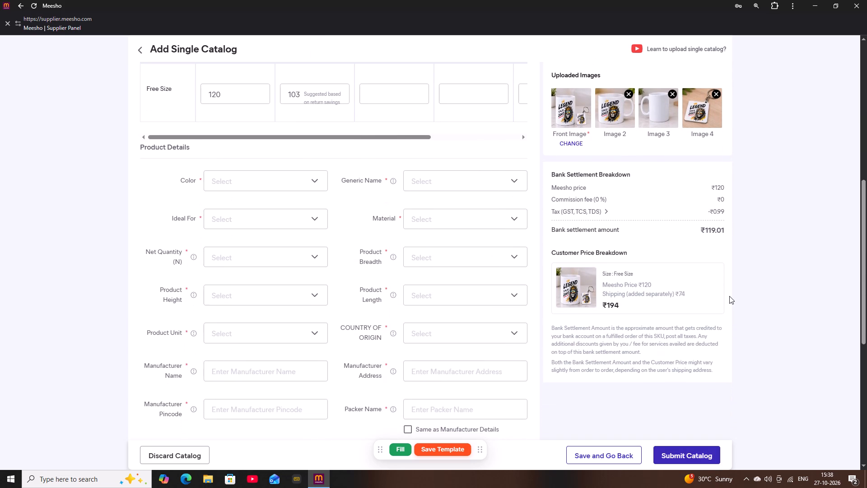
pyautogui.scroll(-1, 726, 299)
pyautogui.scroll(1, 726, 299)
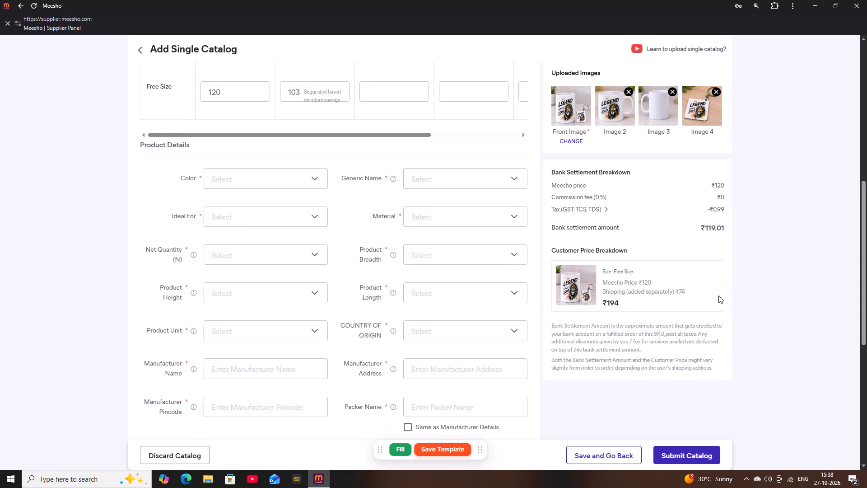
pyautogui.scroll(2, 718, 296)
pyautogui.scroll(-1, 673, 385)
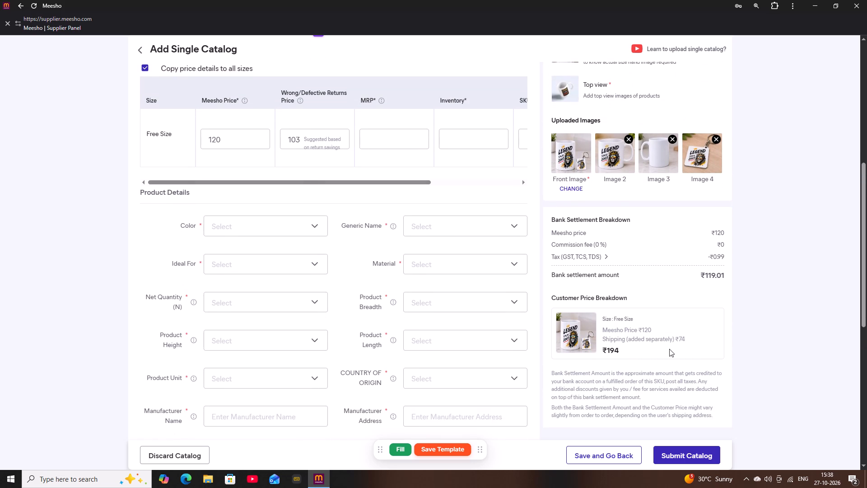
pyautogui.scroll(-1, 670, 344)
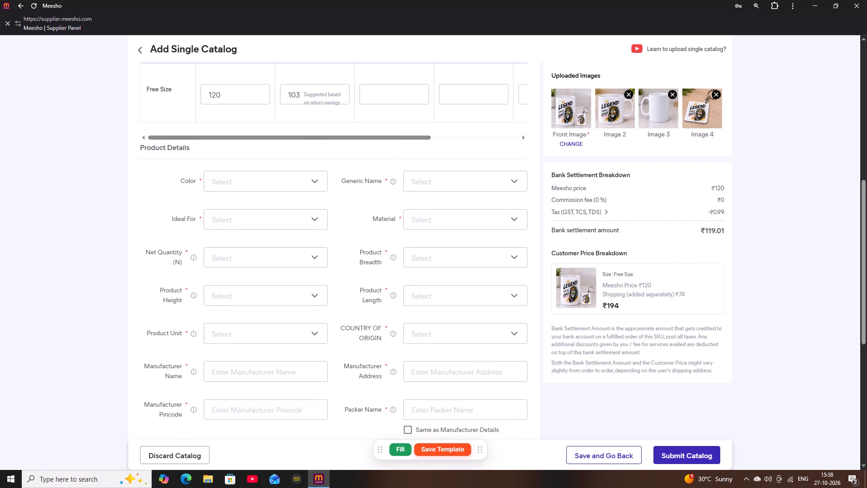
pyautogui.scroll(-1, 669, 344)
# Set the Meesho Price for Free Size to 130.
pyautogui.scroll(7, 669, 343)
pyautogui.scroll(-1, 331, 379)
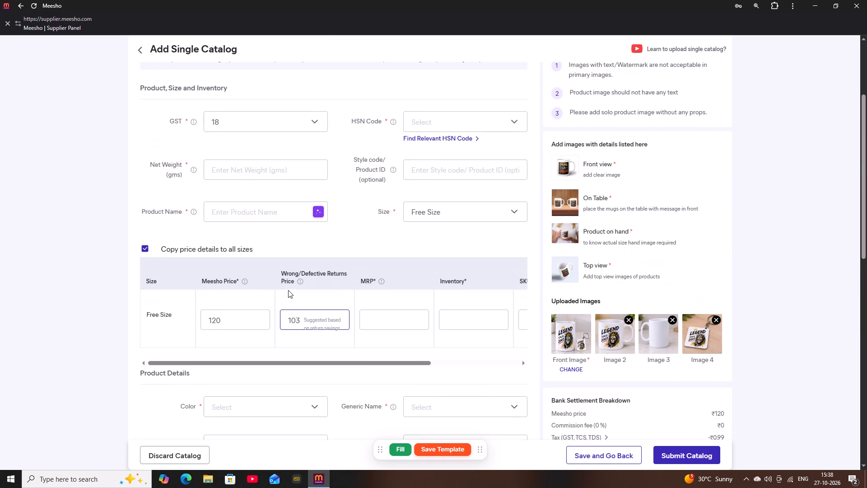
pyautogui.click(223, 326)
pyautogui.press('BackSpace')
pyautogui.press('BackSpace')
pyautogui.write('30')
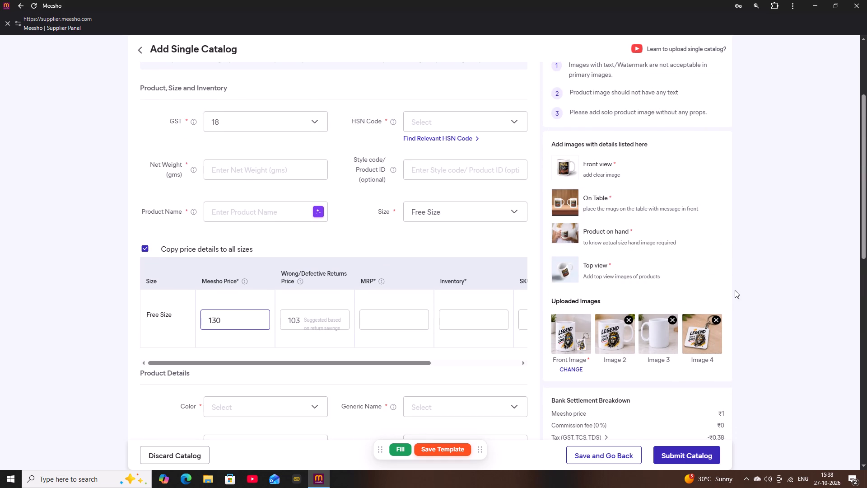
# Set the Wrong/Defective Returns Price for Free Size to 110 and check the bank settlement and customer price breakdowns.
pyautogui.click(299, 318)
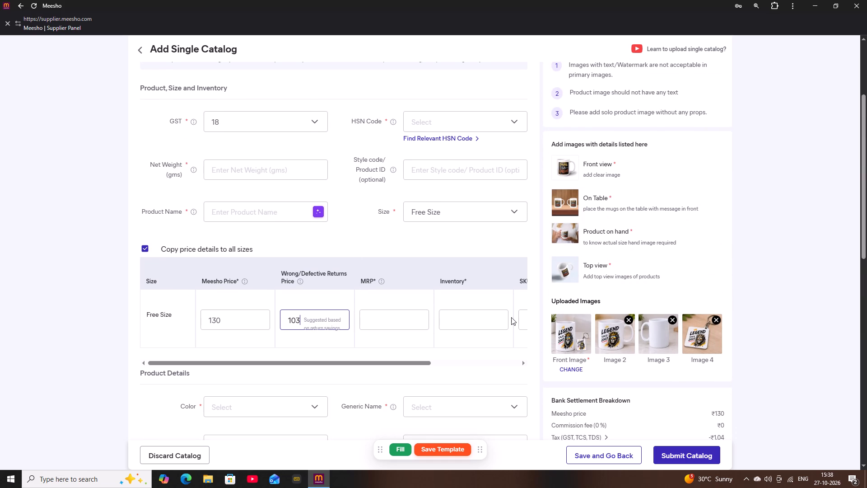
pyautogui.press('BackSpace')
pyautogui.press('BackSpace')
pyautogui.press('BackSpace')
pyautogui.write('110')
pyautogui.scroll(-5, 817, 354)
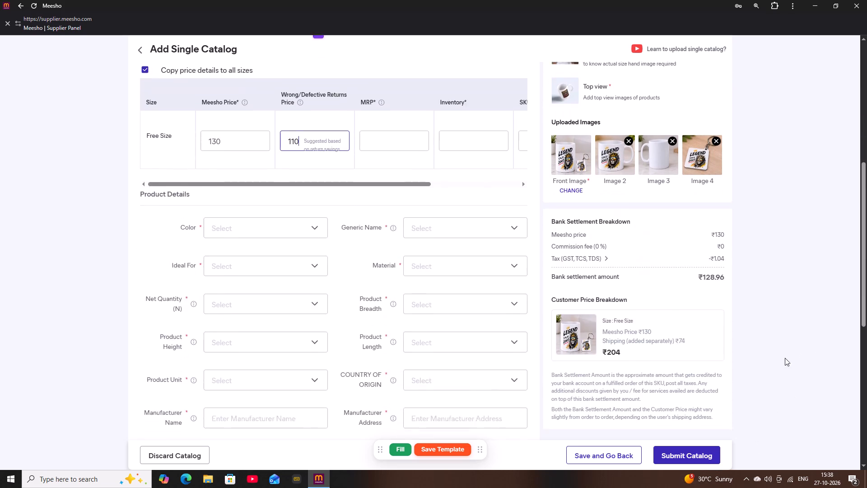
pyautogui.click(776, 355)
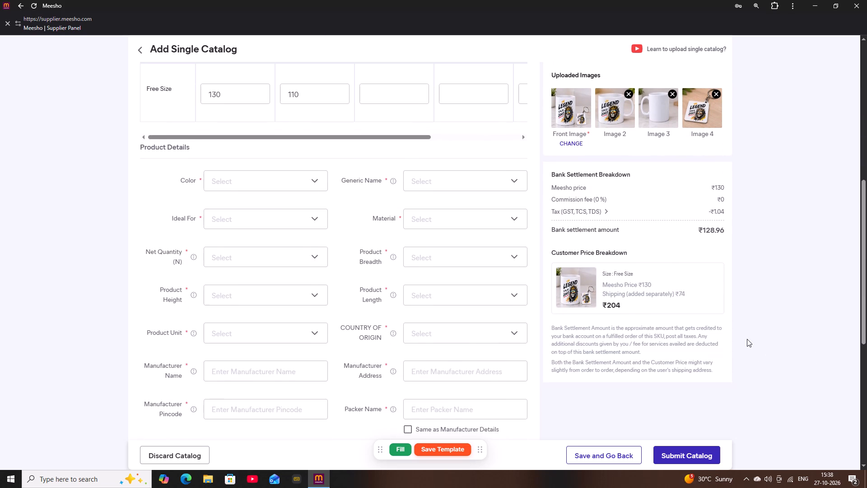
# Set the product's color to White in the product details.
pyautogui.scroll(3, 747, 339)
pyautogui.scroll(-3, 747, 333)
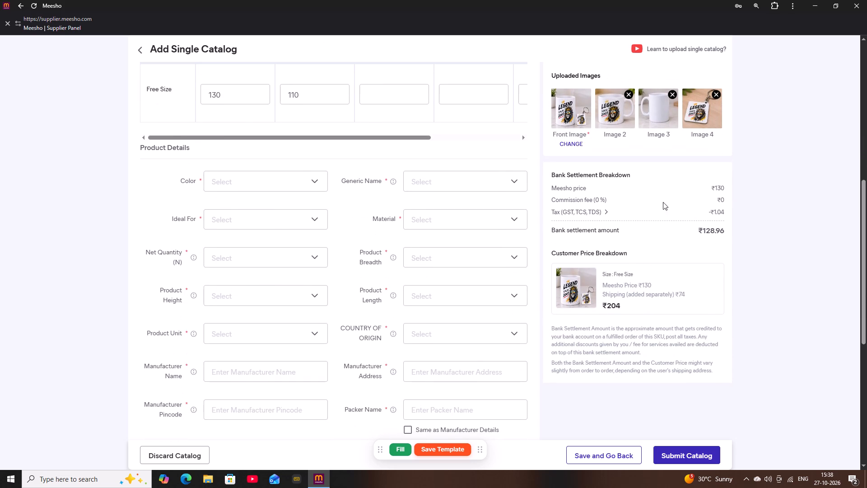
pyautogui.click(253, 178)
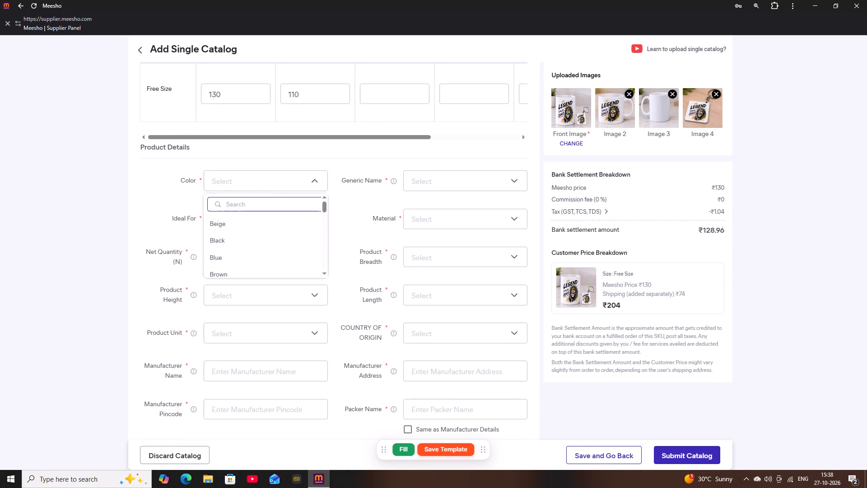
pyautogui.click(269, 206)
pyautogui.write('WHI')
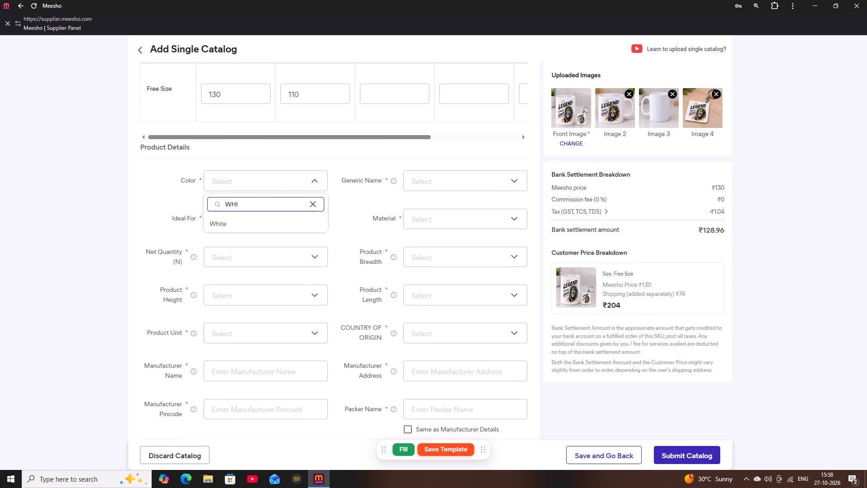
pyautogui.click(236, 222)
# Set the product's generic name to Gifting Mugs.
pyautogui.click(438, 190)
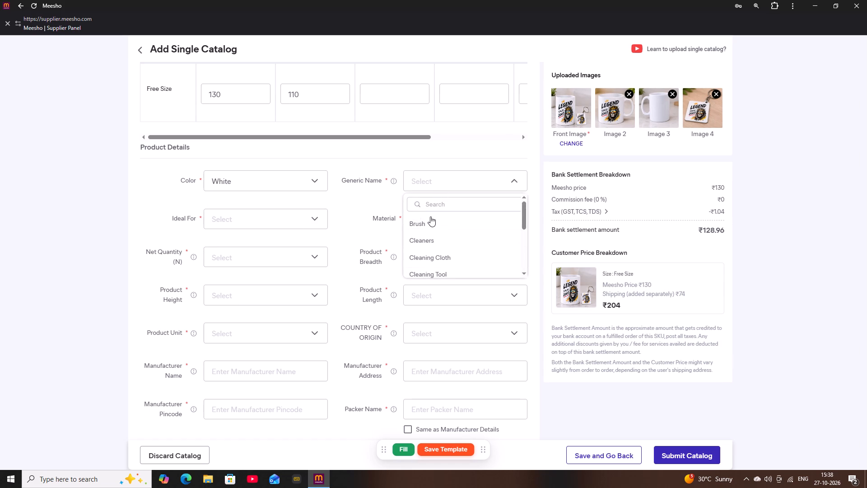
pyautogui.scroll(-1, 429, 239)
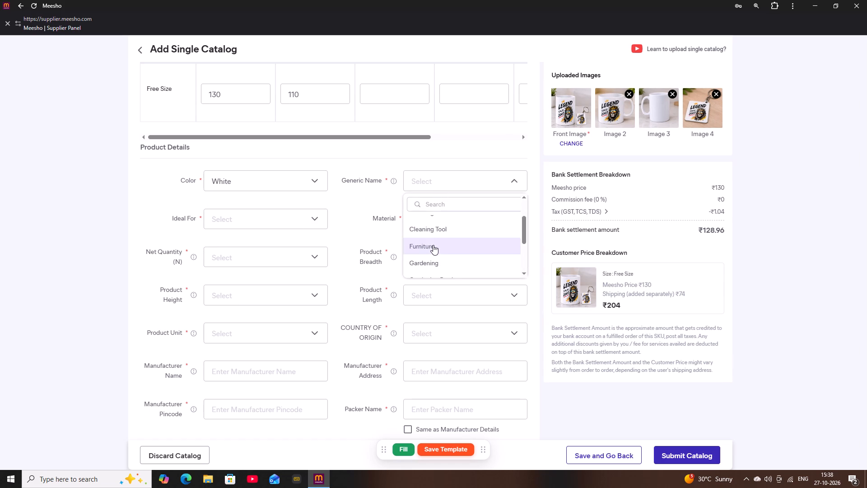
pyautogui.scroll(-1, 436, 244)
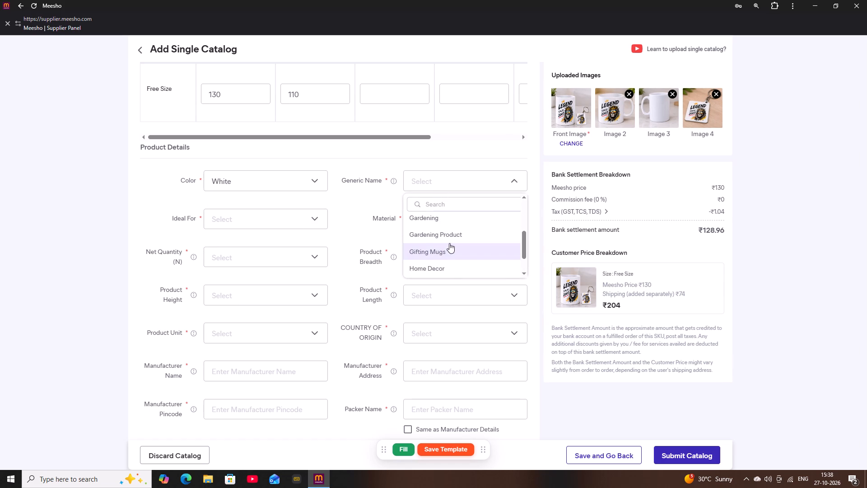
pyautogui.click(471, 253)
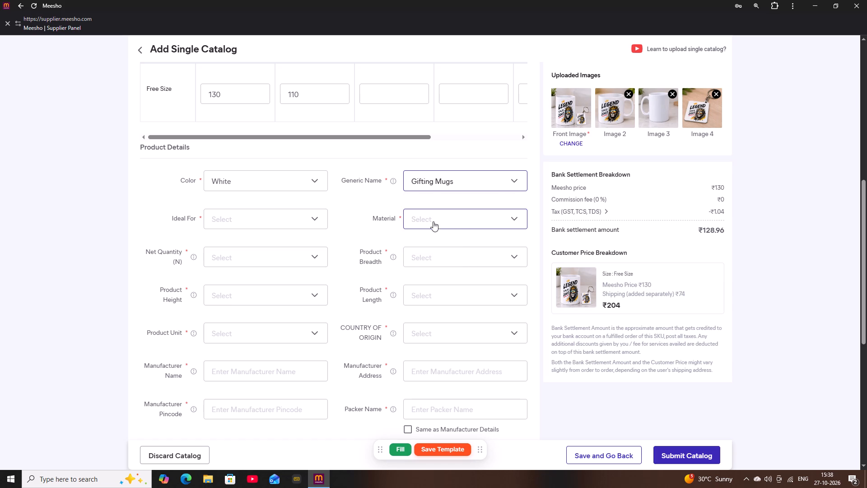
# Look through the available Ideal For recipient options without choosing one.
pyautogui.click(284, 228)
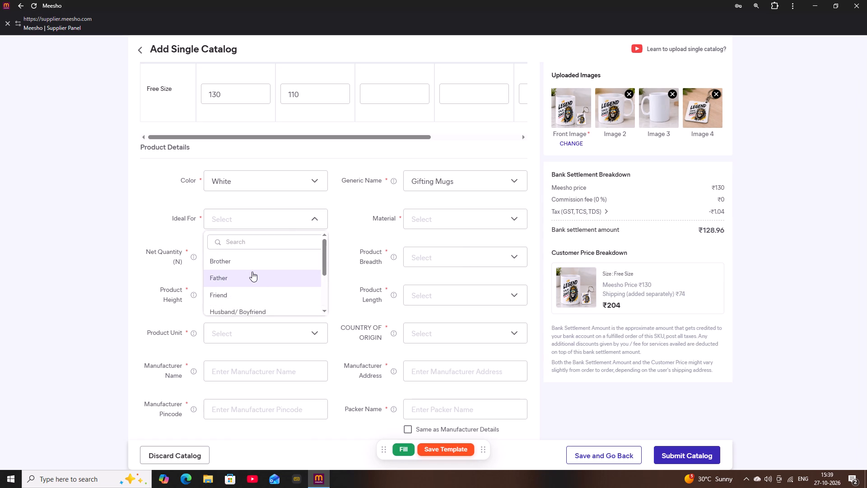
pyautogui.scroll(-3, 252, 272)
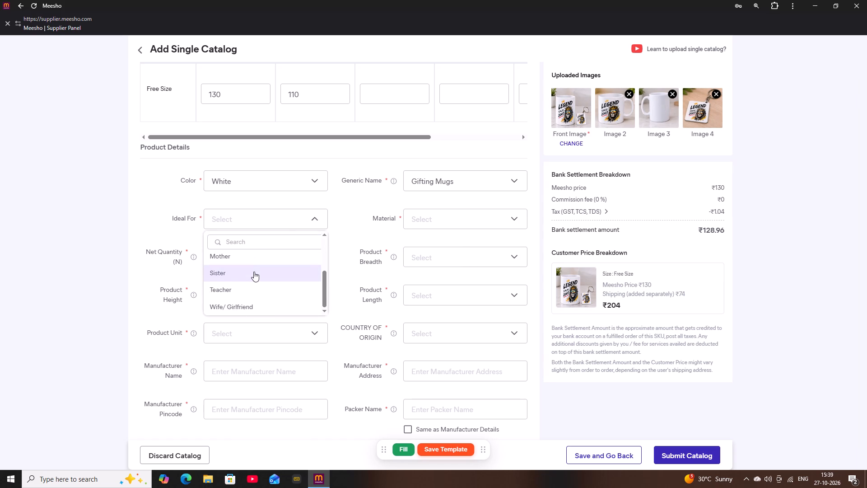
pyautogui.scroll(4, 257, 286)
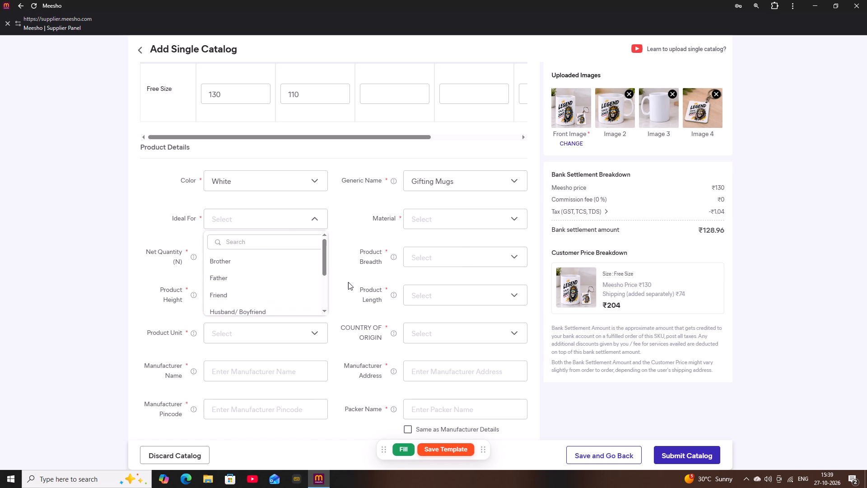
pyautogui.scroll(-3, 280, 284)
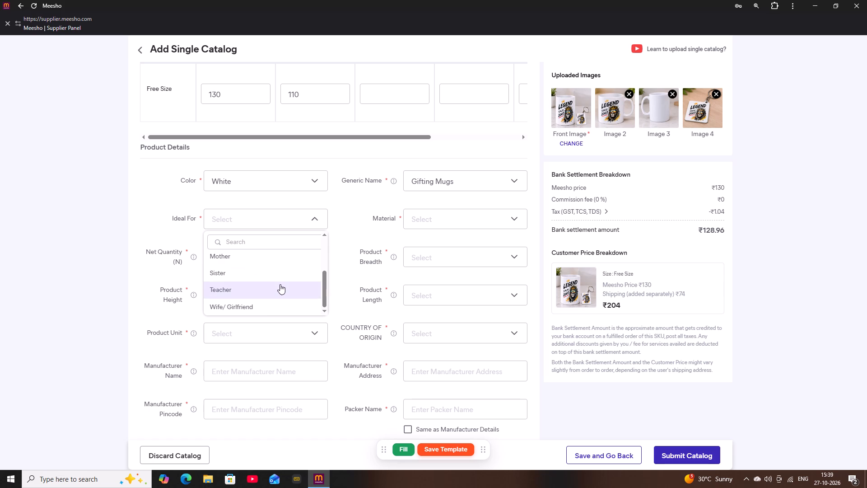
pyautogui.scroll(2, 280, 284)
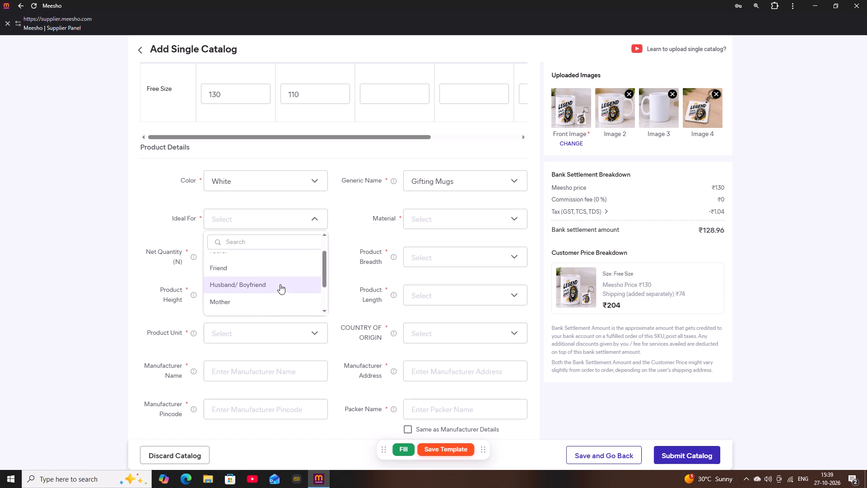
pyautogui.scroll(1, 280, 284)
pyautogui.click(387, 266)
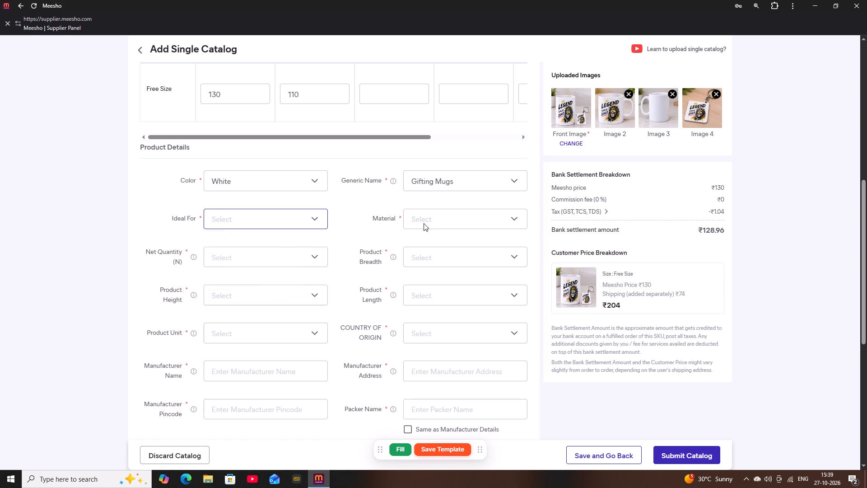
# Set the product's material to Ceramic and its net quantity to 1.
pyautogui.click(426, 221)
pyautogui.click(439, 263)
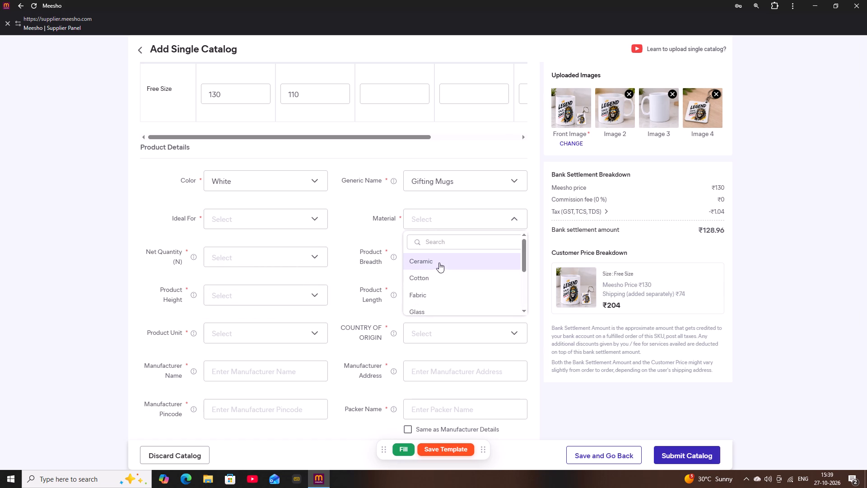
pyautogui.click(277, 260)
pyautogui.click(245, 301)
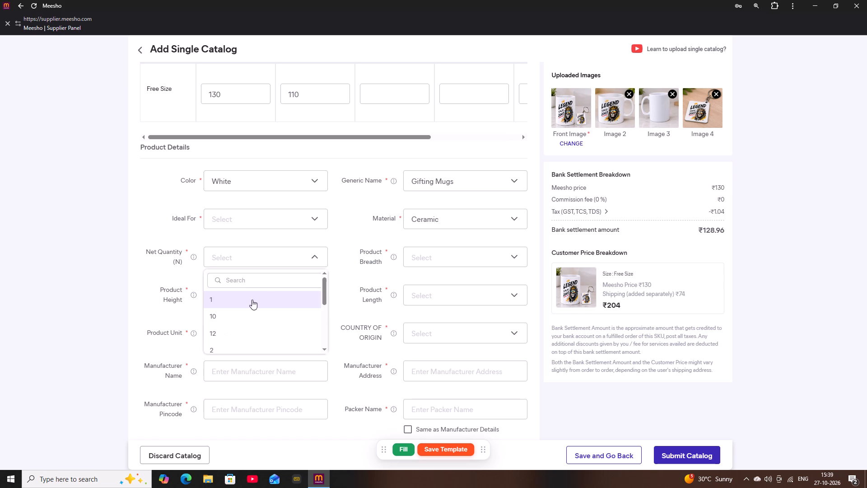
# Set the product breadth to 3.5 in the product details.
pyautogui.click(467, 262)
pyautogui.scroll(-1, 447, 296)
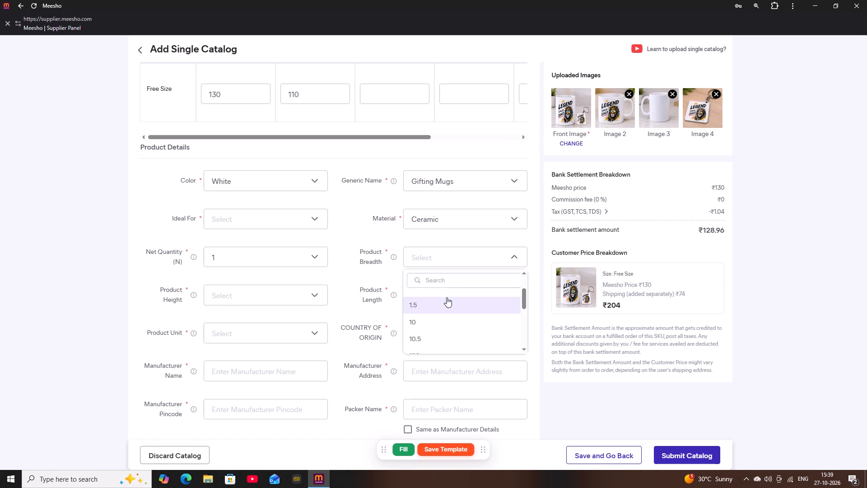
pyautogui.scroll(-1, 455, 324)
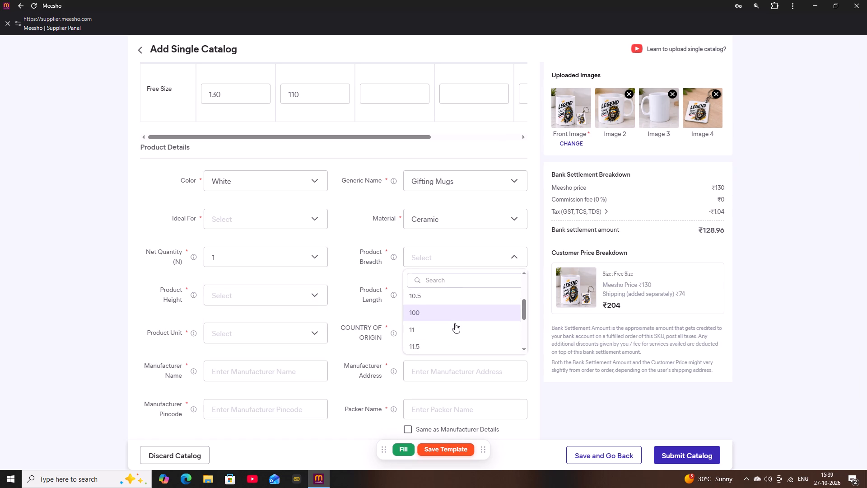
pyautogui.scroll(-4, 455, 323)
pyautogui.scroll(7, 455, 323)
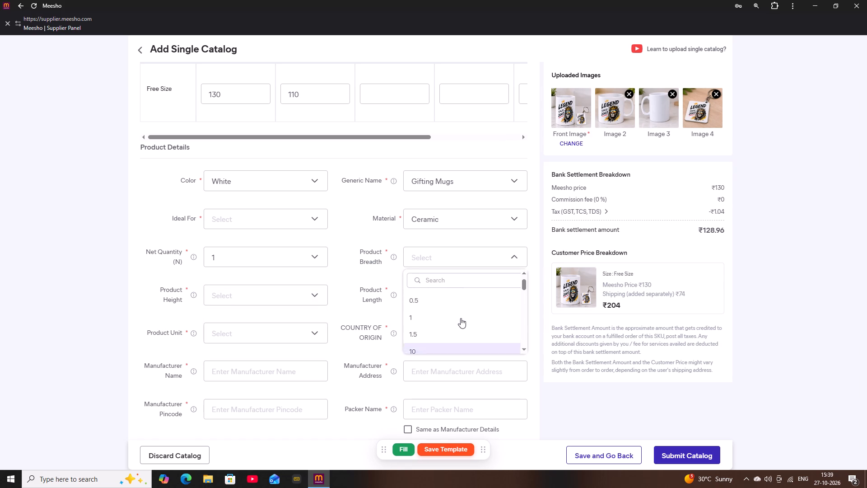
pyautogui.scroll(3, 461, 318)
pyautogui.click(469, 281)
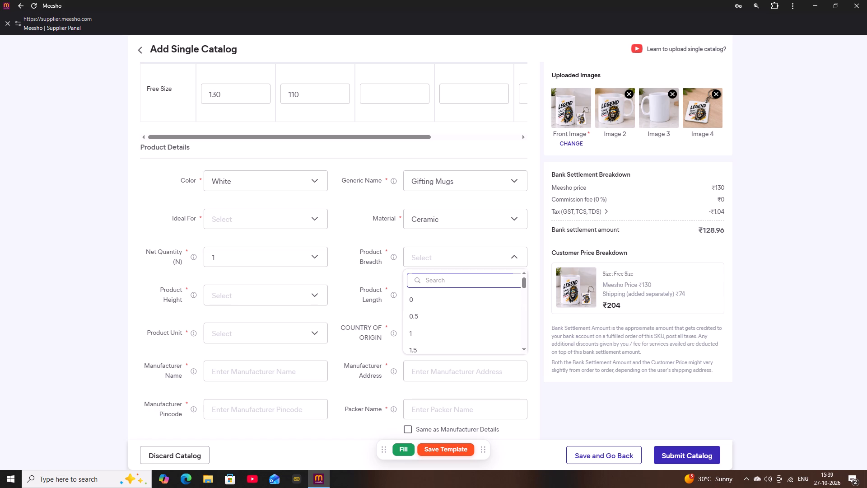
pyautogui.press('3')
pyautogui.write('.5')
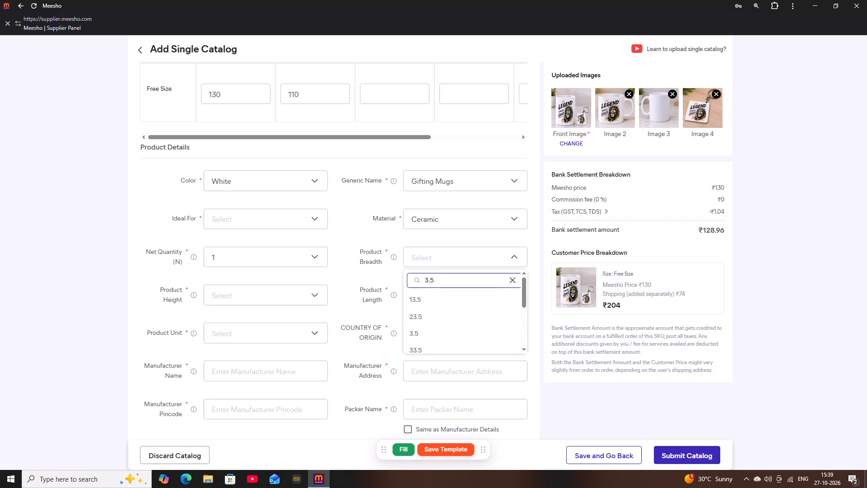
pyautogui.click(438, 333)
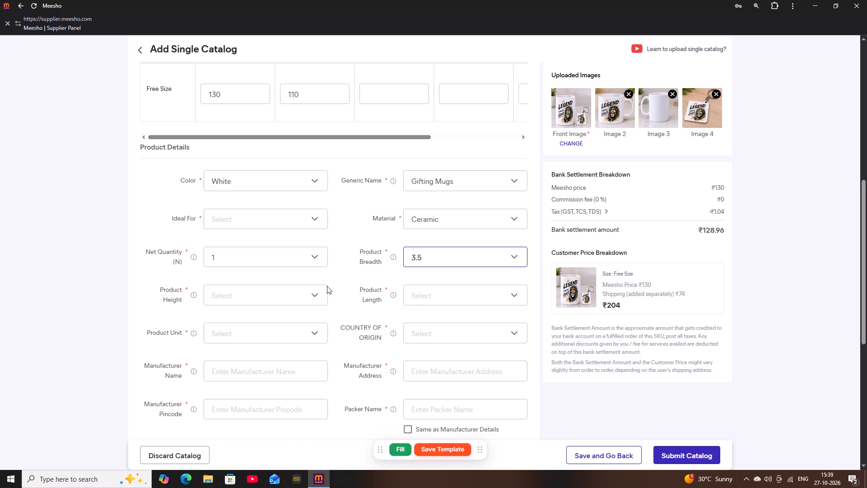
# Search the Product Height options for 8 without choosing a value.
pyautogui.click(285, 285)
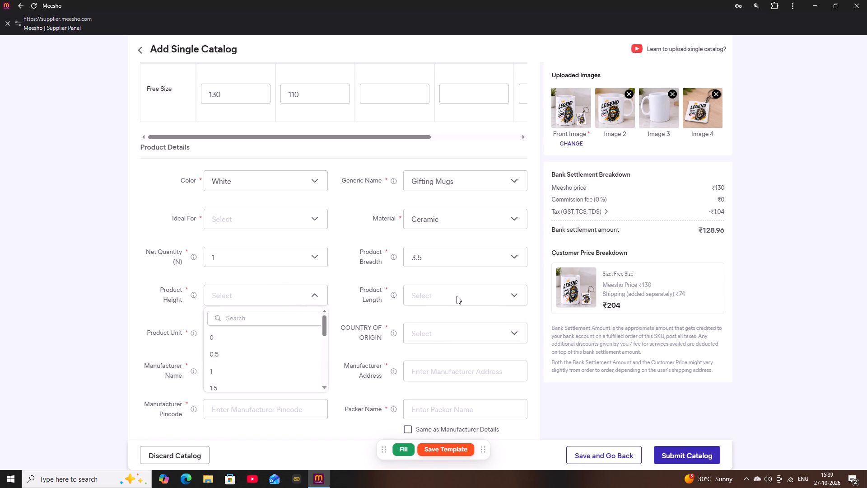
pyautogui.click(457, 296)
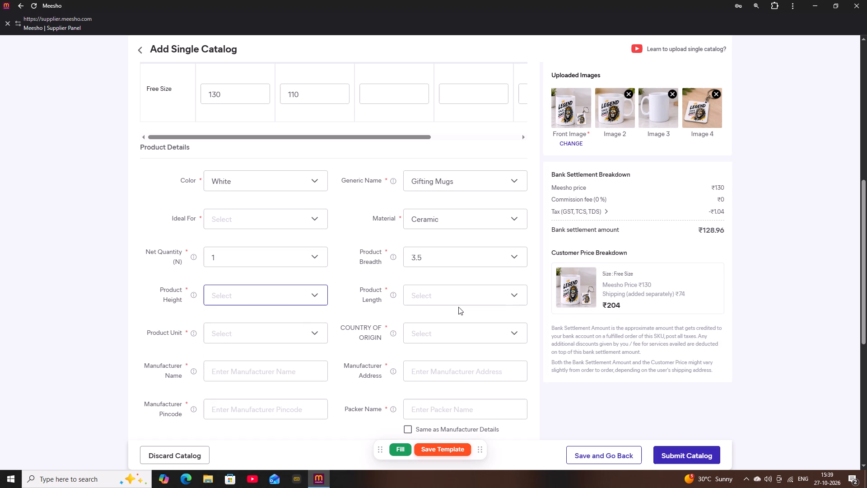
pyautogui.click(455, 293)
pyautogui.click(459, 320)
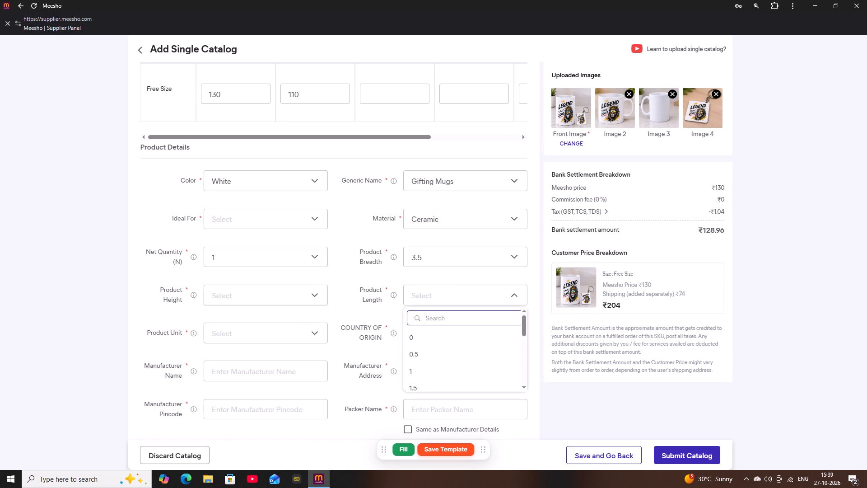
pyautogui.click(291, 295)
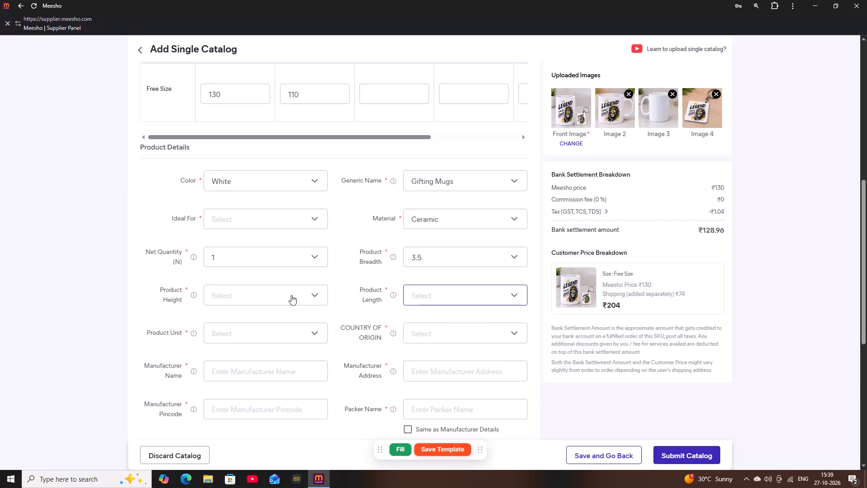
pyautogui.click(291, 295)
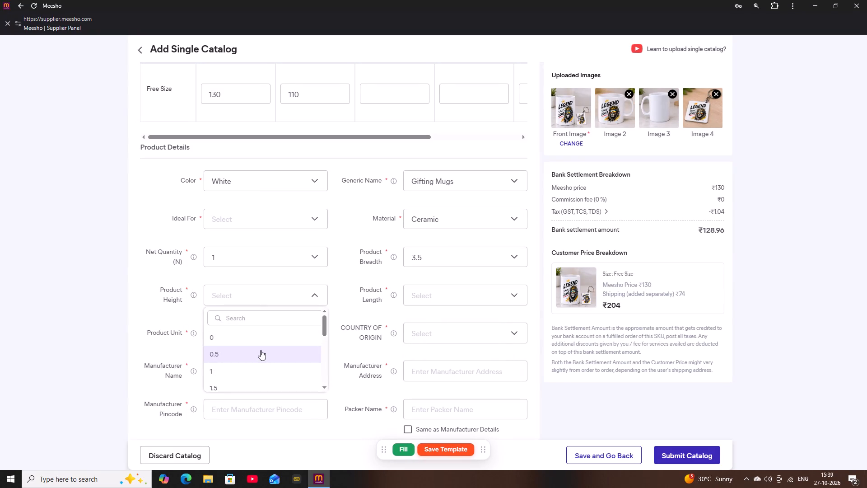
pyautogui.scroll(-1, 266, 339)
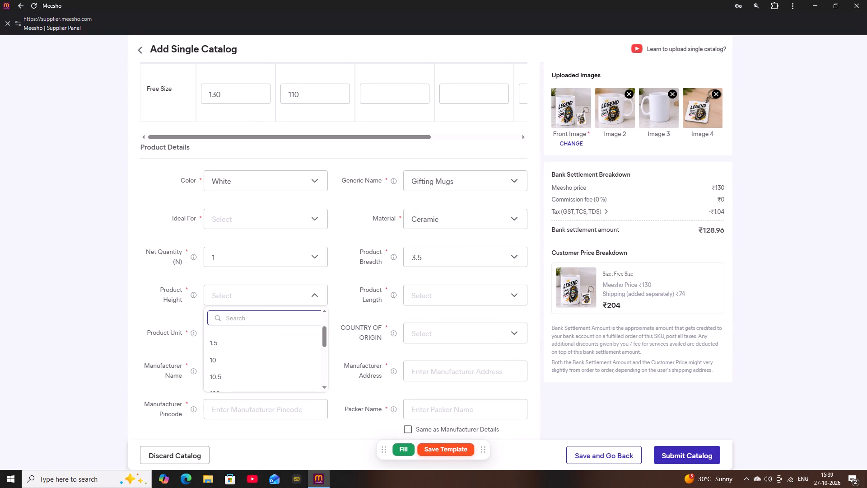
pyautogui.click(274, 319)
pyautogui.press('8')
pyautogui.scroll(-3, 241, 361)
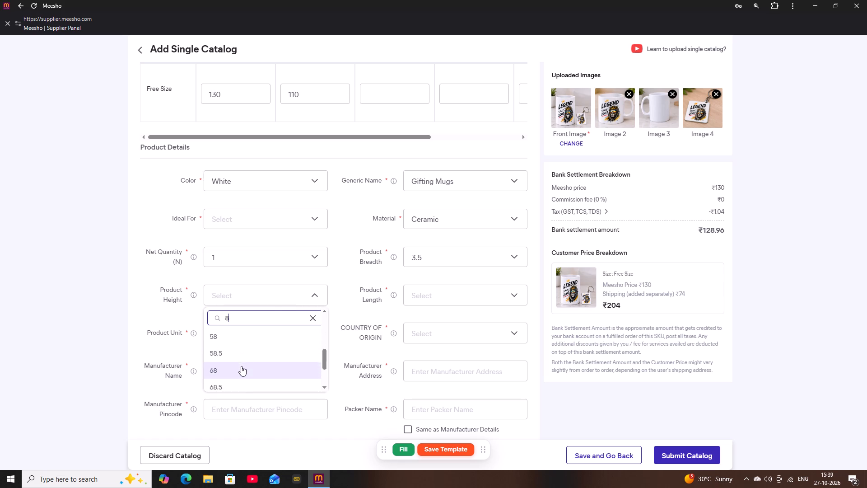
pyautogui.scroll(-8, 241, 366)
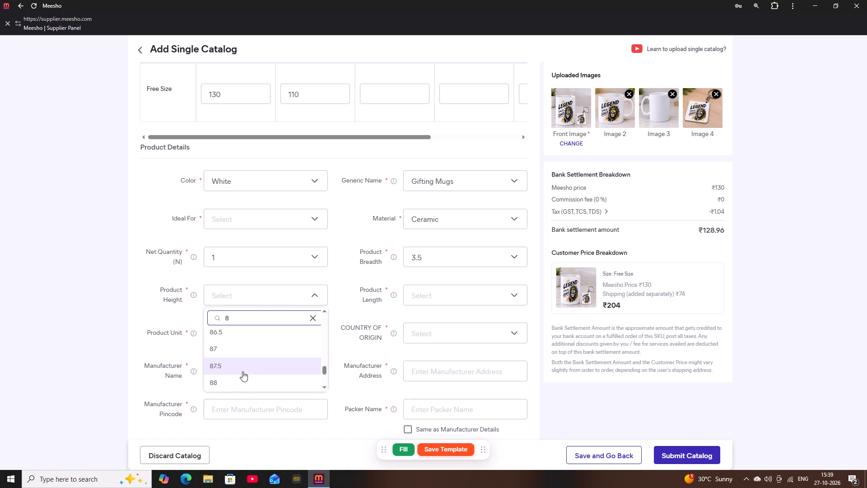
pyautogui.scroll(-3, 242, 371)
pyautogui.click(513, 288)
# Set the product length to 8 in the product details.
pyautogui.click(471, 294)
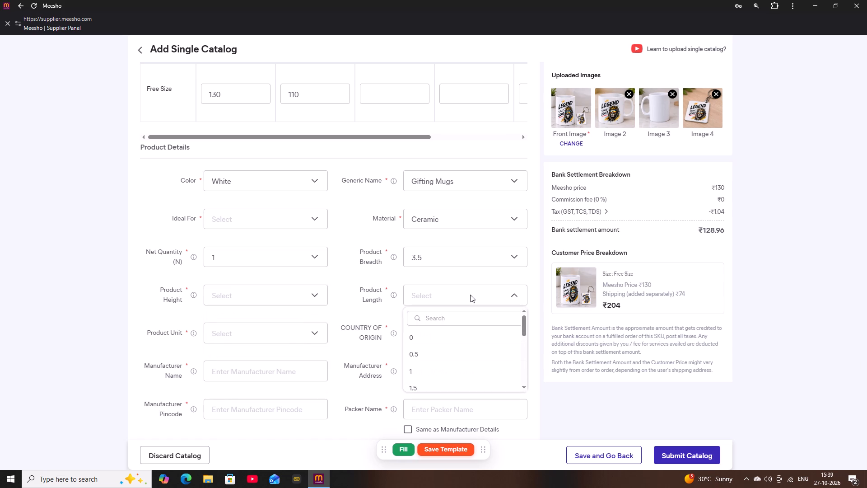
pyautogui.click(468, 314)
pyautogui.press('8')
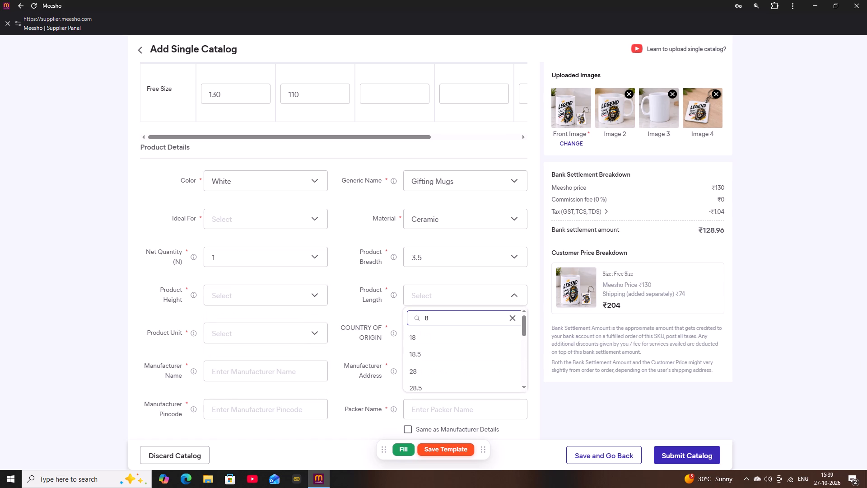
pyautogui.scroll(-3, 437, 359)
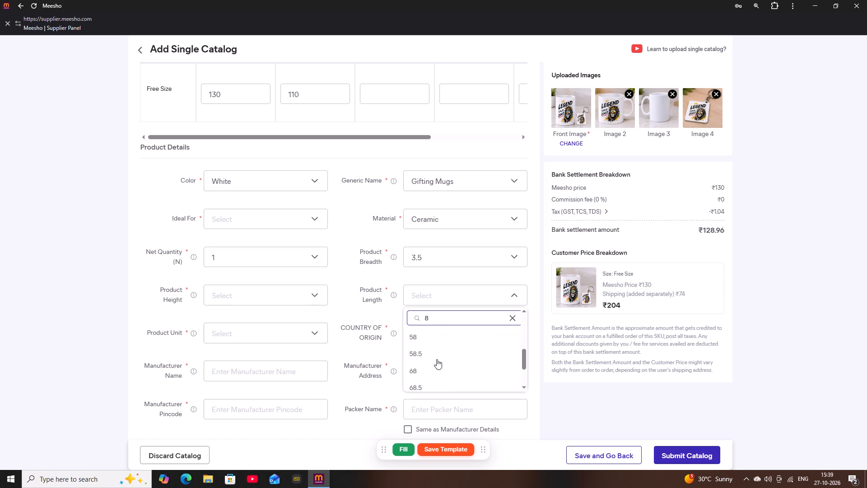
pyautogui.scroll(-4, 437, 359)
pyautogui.scroll(2, 438, 357)
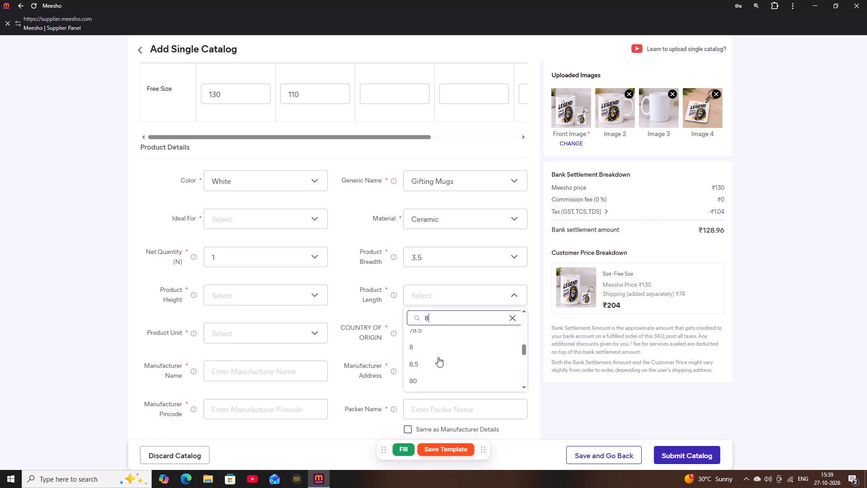
pyautogui.scroll(1, 438, 357)
pyautogui.scroll(-1, 430, 377)
pyautogui.click(436, 344)
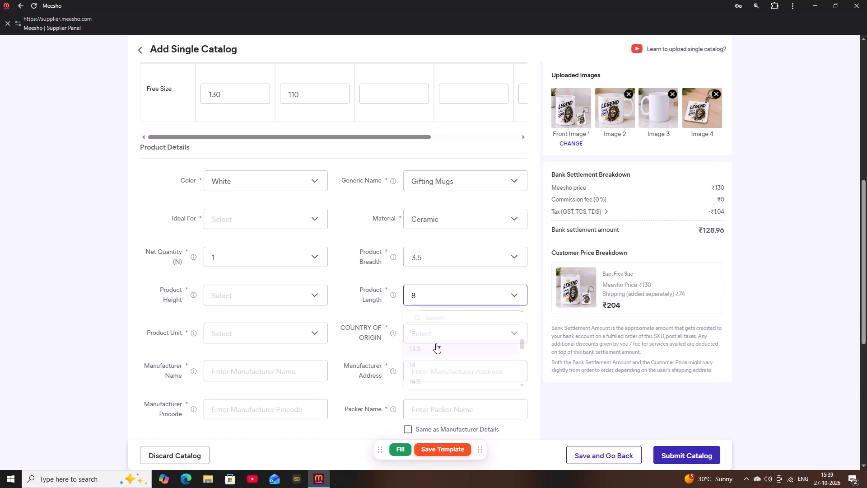
# Set the product unit to Inch and the country of origin to India.
pyautogui.scroll(-1, 321, 372)
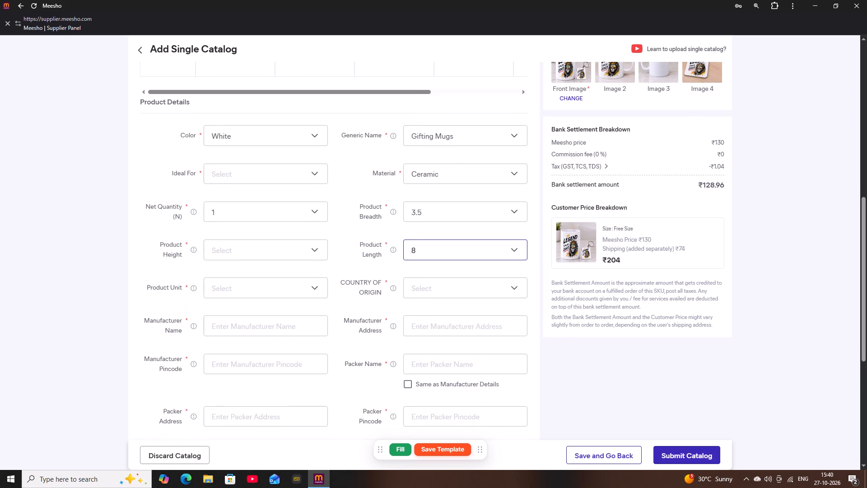
pyautogui.click(304, 282)
pyautogui.click(254, 348)
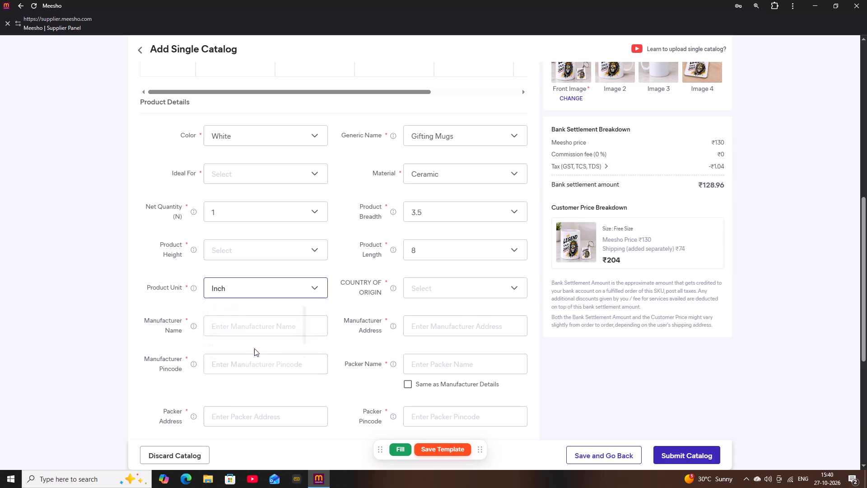
pyautogui.click(460, 296)
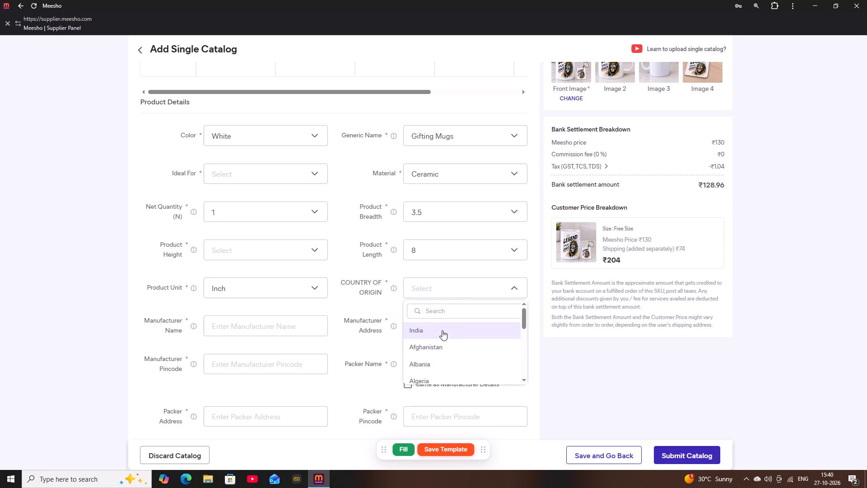
pyautogui.click(442, 330)
# Review the rest of the catalog form, including manufacturer, packer, importer and other attributes, the Ideal For field and the pricing section.
pyautogui.scroll(-1, 256, 325)
pyautogui.scroll(-1, 385, 341)
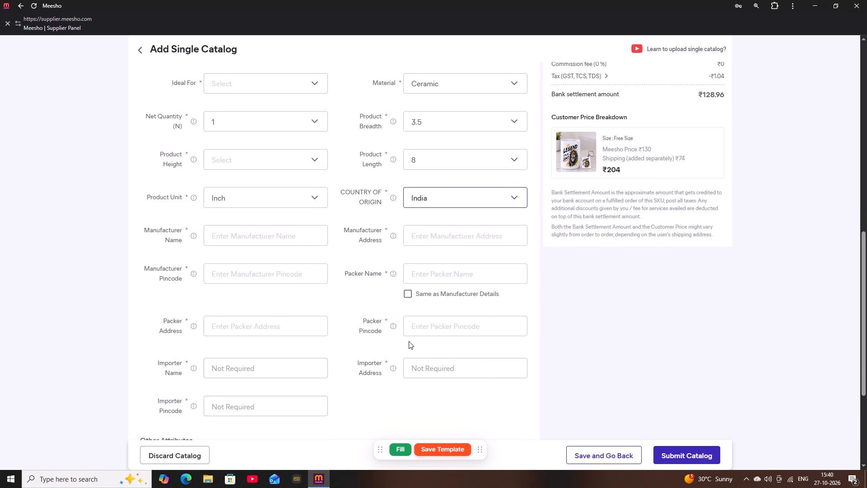
pyautogui.scroll(-4, 408, 357)
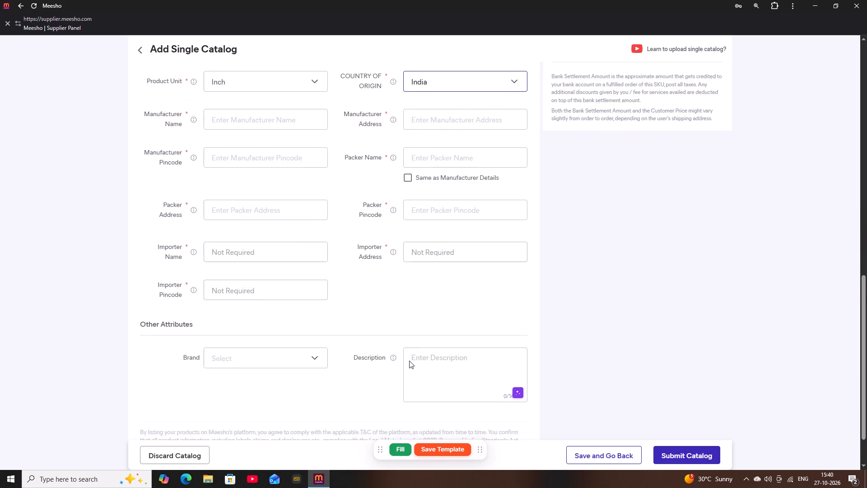
pyautogui.scroll(-1, 409, 361)
pyautogui.scroll(4, 409, 348)
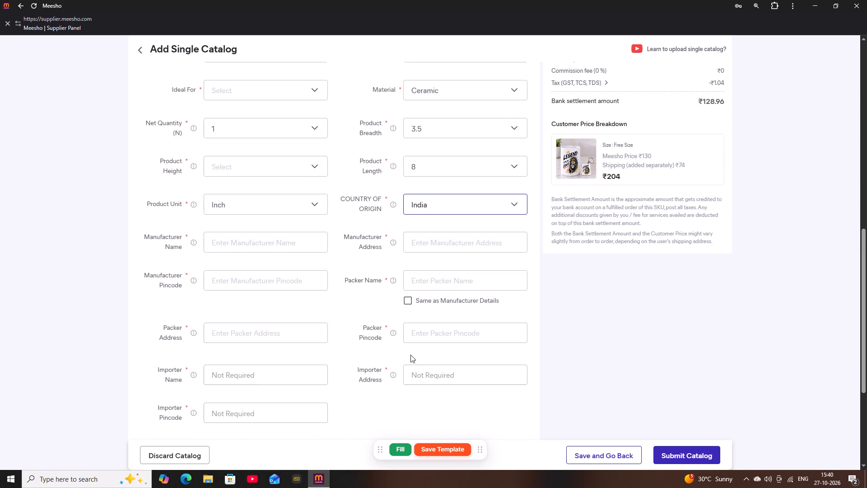
pyautogui.scroll(1, 421, 351)
pyautogui.scroll(2, 465, 366)
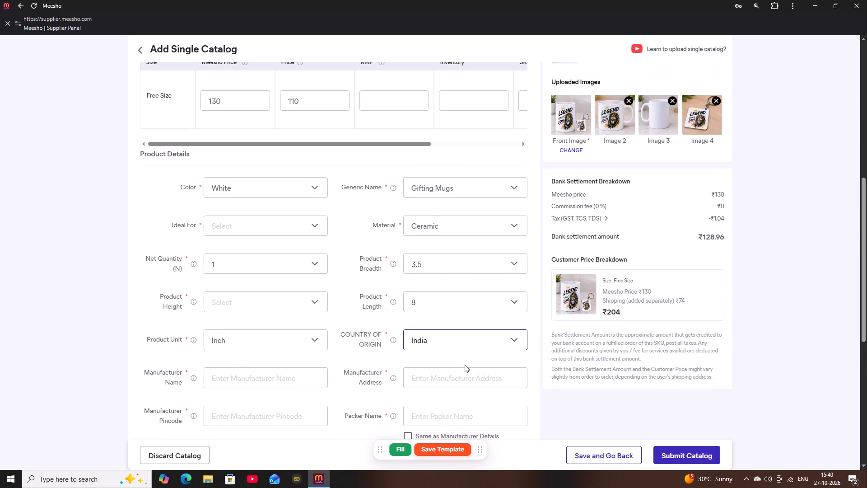
pyautogui.click(256, 220)
pyautogui.click(348, 219)
pyautogui.scroll(3, 461, 228)
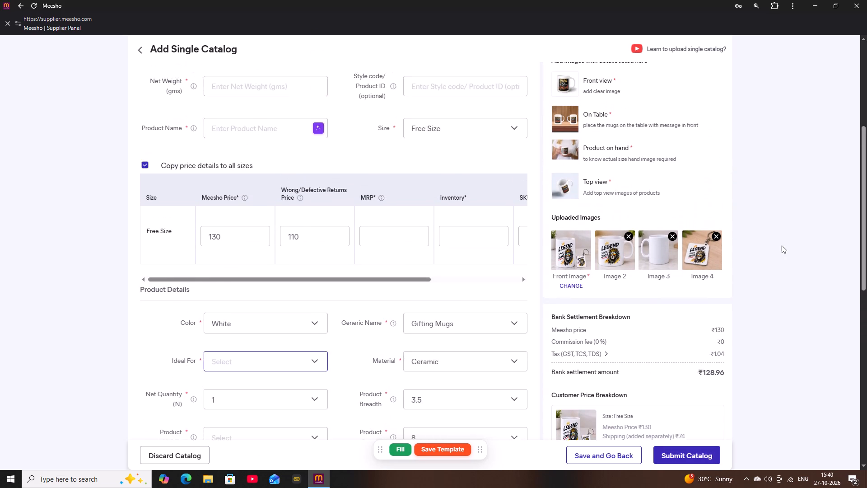
pyautogui.scroll(2, 783, 244)
pyautogui.scroll(-3, 782, 249)
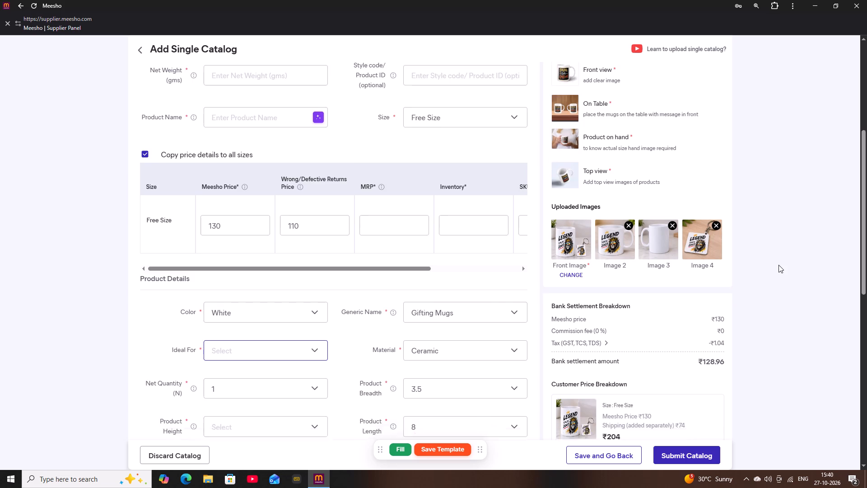
pyautogui.scroll(-3, 778, 265)
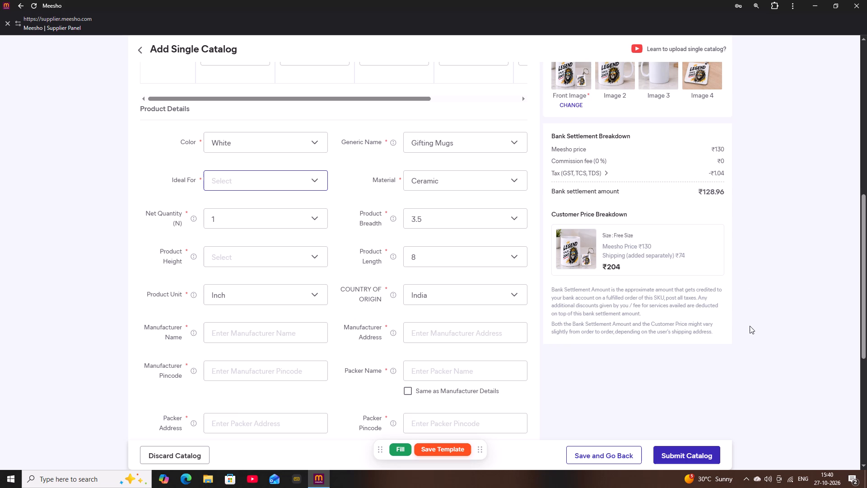
# Set the Meesho price for the Free Size row to 100.
pyautogui.scroll(1, 740, 315)
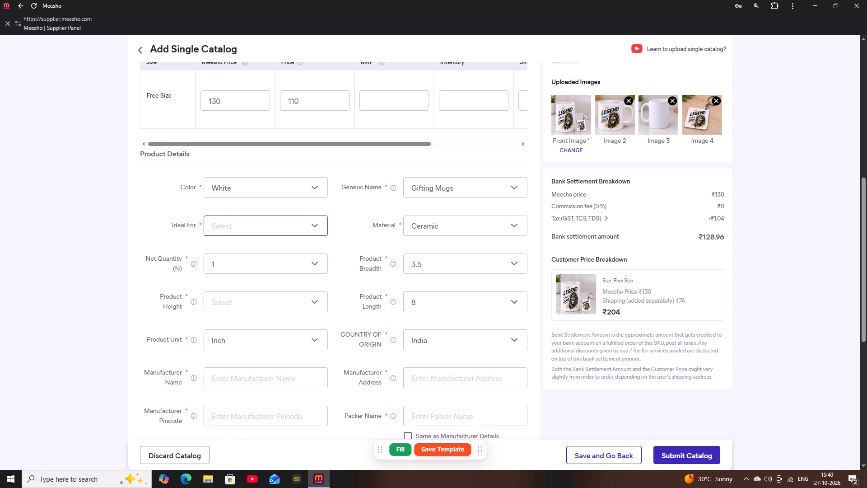
pyautogui.moveTo(228, 101); pyautogui.dragTo(201, 103)
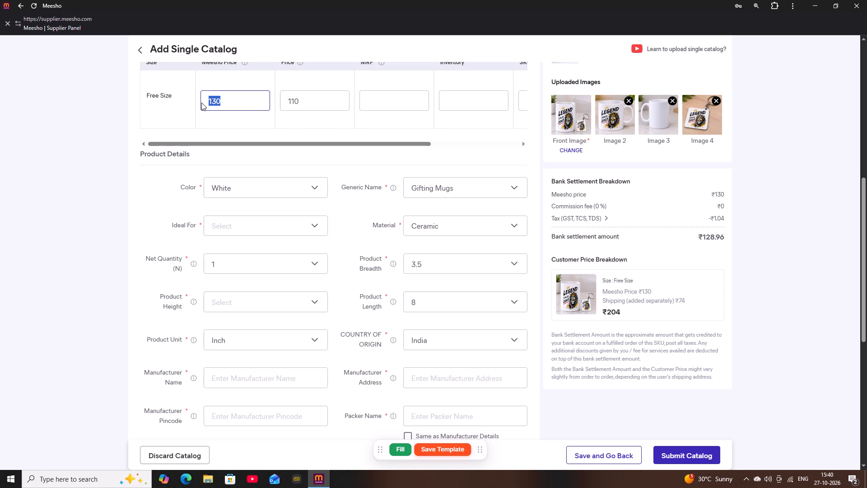
pyautogui.press('BackSpace')
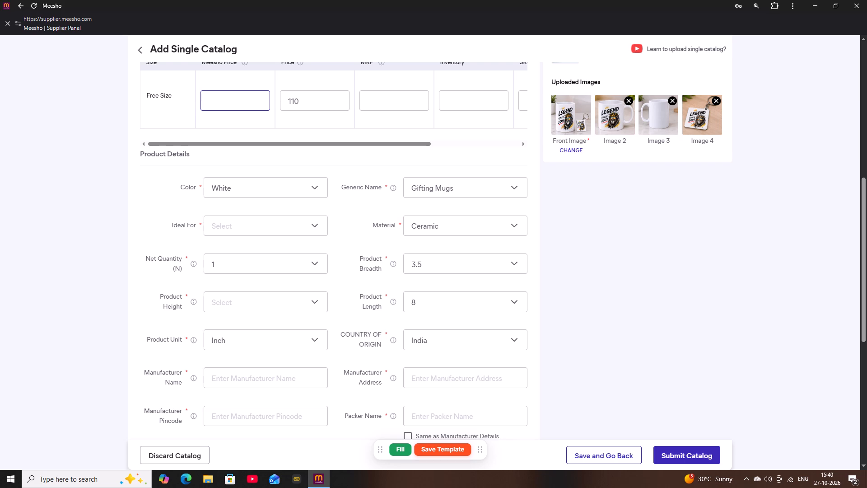
pyautogui.write('100')
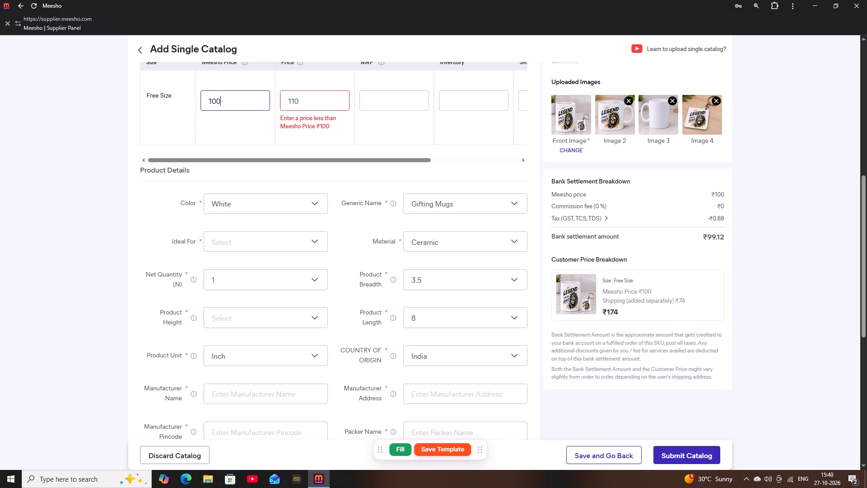
# Set the Wrong/Defective Returns Price for the Free Size row to 95.
pyautogui.moveTo(296, 99); pyautogui.dragTo(280, 106)
pyautogui.press('BackSpace')
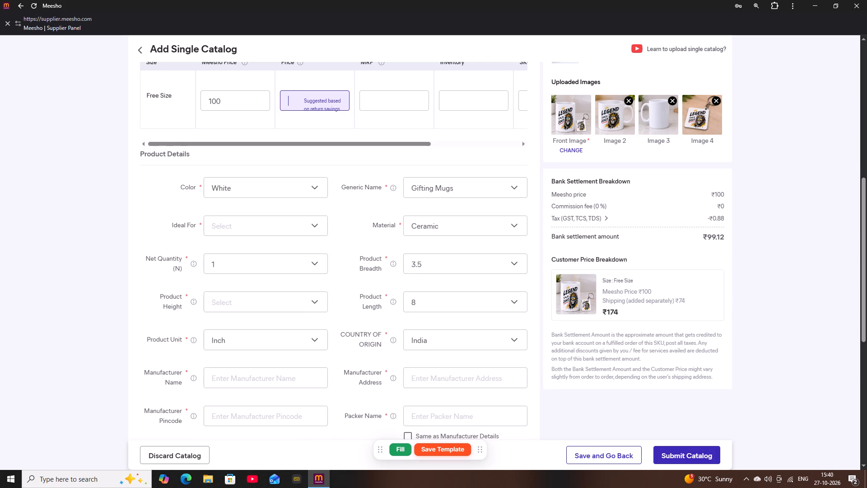
pyautogui.write('95')
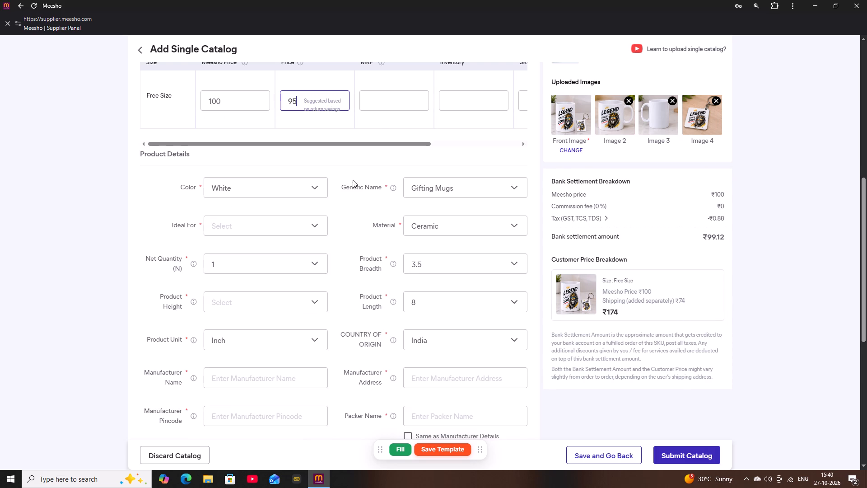
# Set the inventory to 100 and the MRP to 499 for the Free Size row.
pyautogui.moveTo(365, 141); pyautogui.dragTo(484, 162)
pyautogui.click(378, 170)
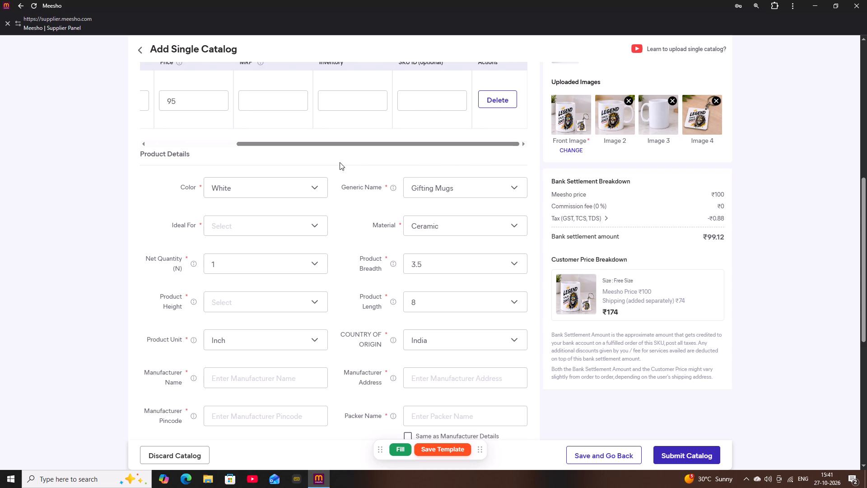
pyautogui.scroll(4, 340, 162)
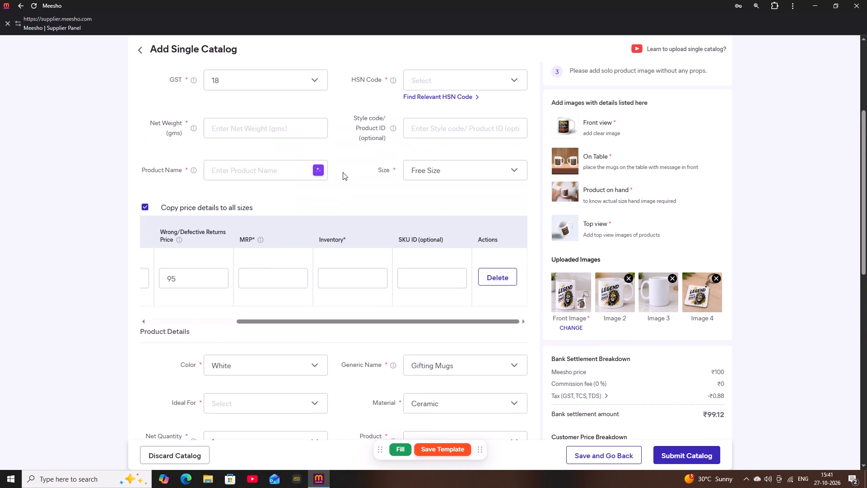
pyautogui.scroll(-2, 354, 225)
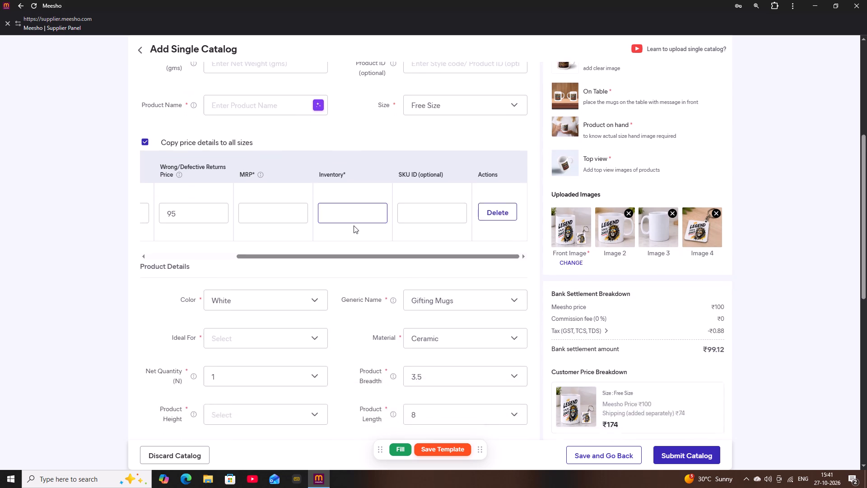
pyautogui.click(353, 190)
pyautogui.write('100')
pyautogui.click(270, 191)
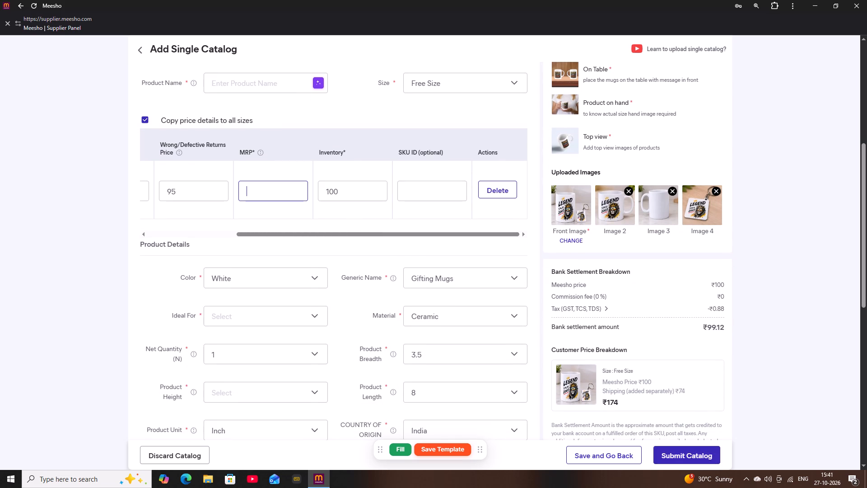
pyautogui.write('499')
# Open the optional SKU ID of the Free Size row for entry and go back to the product and size fields.
pyautogui.click(446, 189)
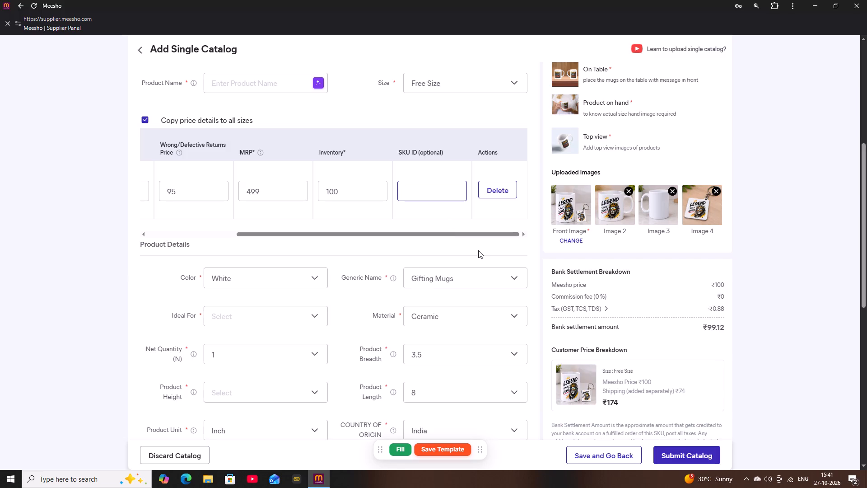
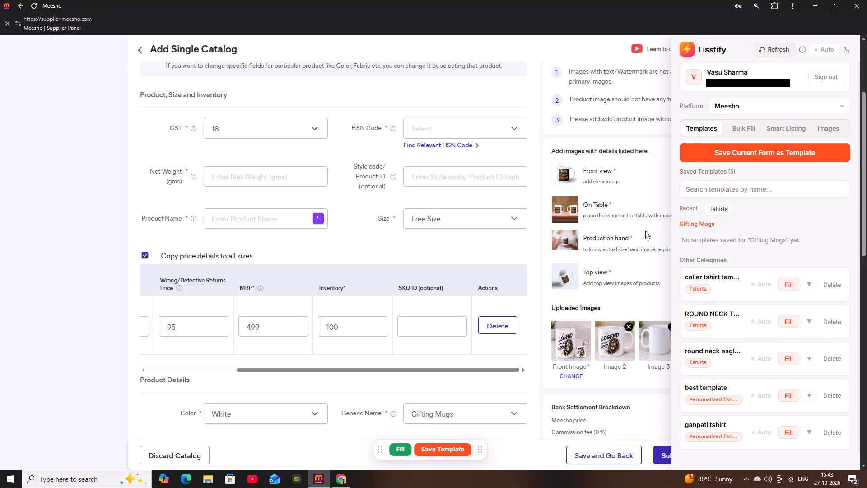
# Open the Lisstify image library and examine the shipping charges of the images in the Sep 17, 5:29 PM batch.
pyautogui.click(640, 186)
pyautogui.click(769, 3)
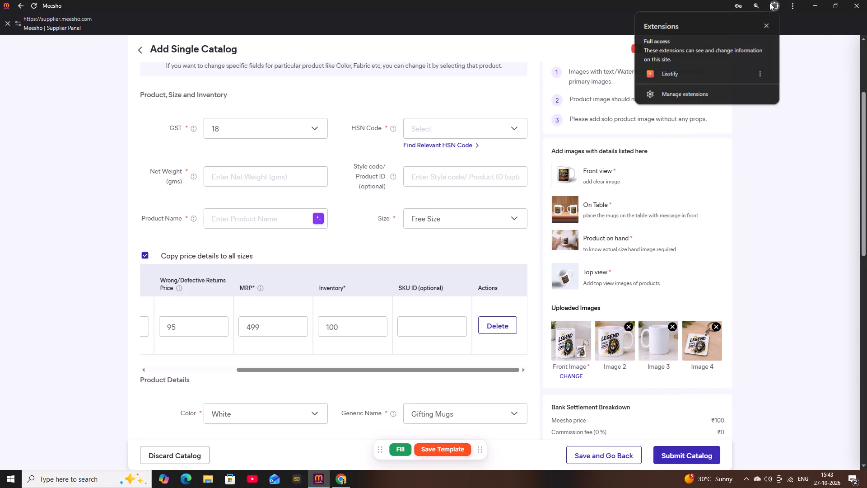
pyautogui.click(739, 69)
pyautogui.click(816, 130)
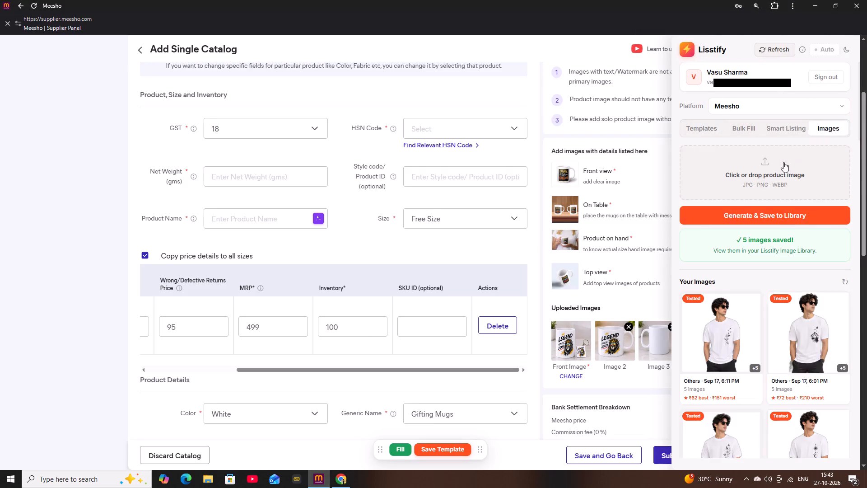
pyautogui.scroll(-5, 775, 293)
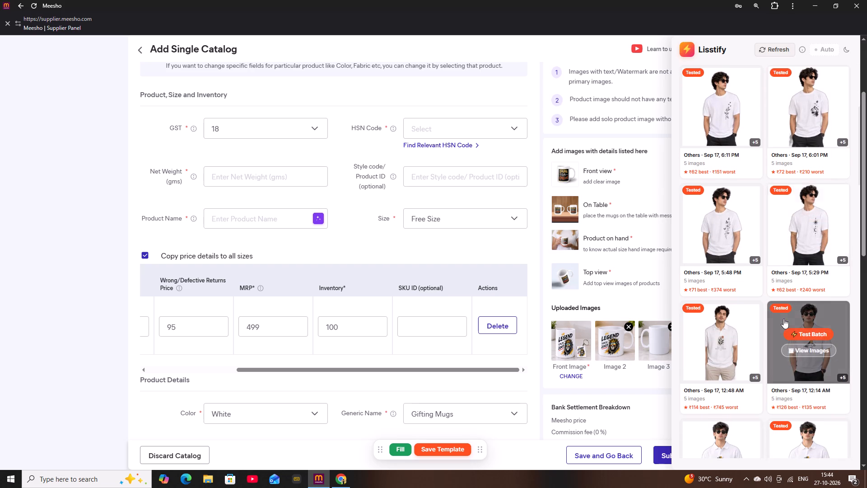
pyautogui.scroll(-3, 783, 319)
pyautogui.scroll(1, 791, 295)
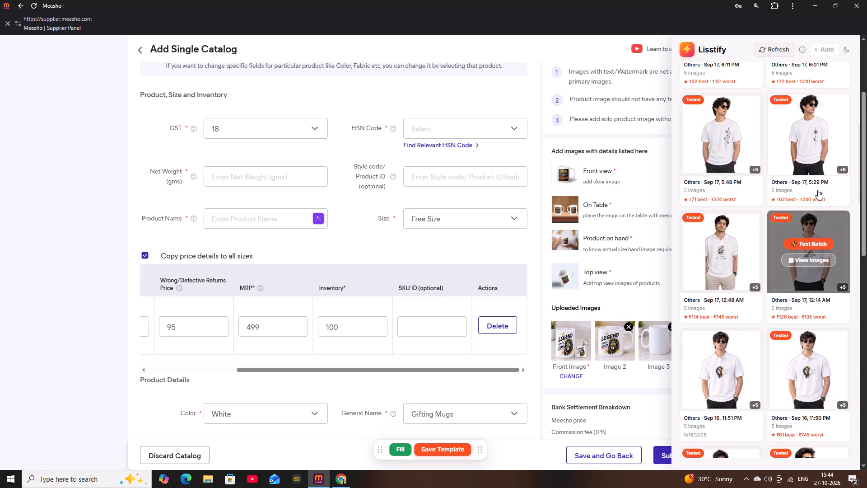
pyautogui.click(812, 145)
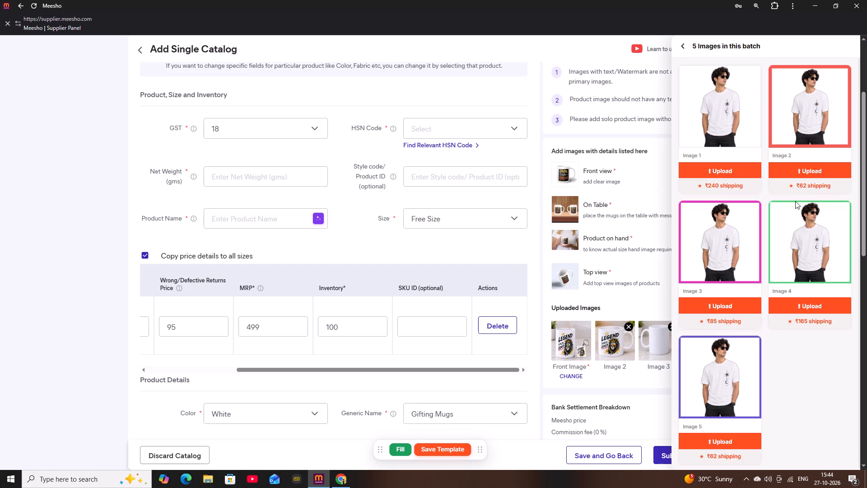
pyautogui.click(681, 47)
# Browse the saved T-shirt image batches in the Lisstify library, comparing their best and worst shipping charges.
pyautogui.scroll(-7, 764, 290)
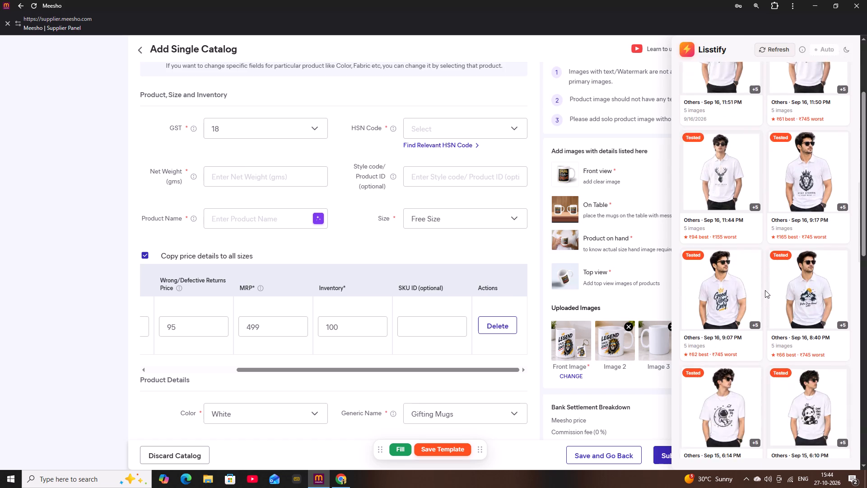
pyautogui.scroll(-7, 766, 300)
pyautogui.scroll(-1, 857, 290)
pyautogui.scroll(-15, 770, 313)
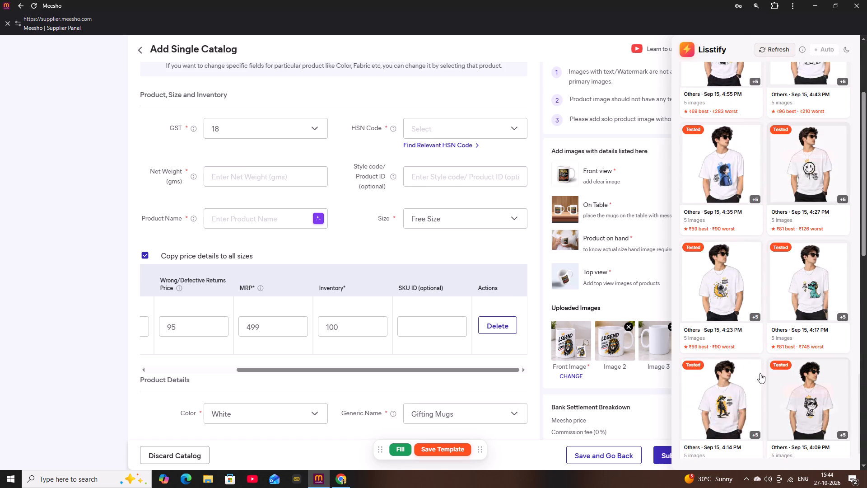
pyautogui.scroll(-3, 760, 373)
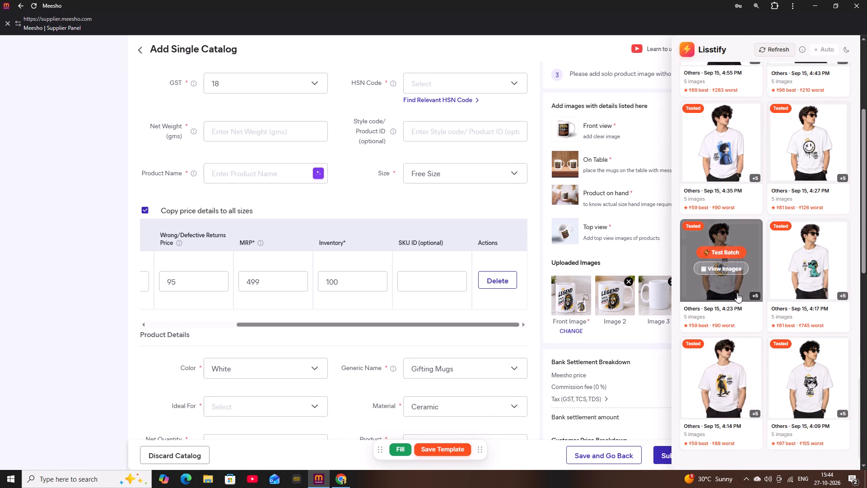
pyautogui.scroll(3, 766, 281)
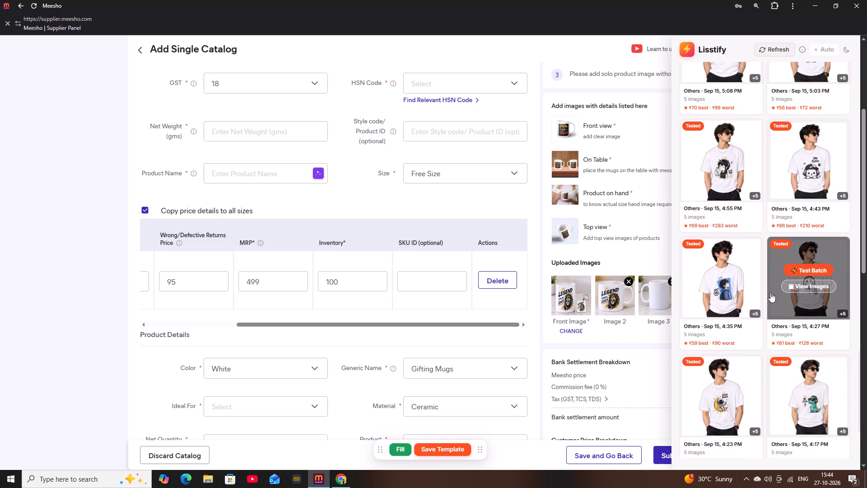
pyautogui.scroll(6, 770, 293)
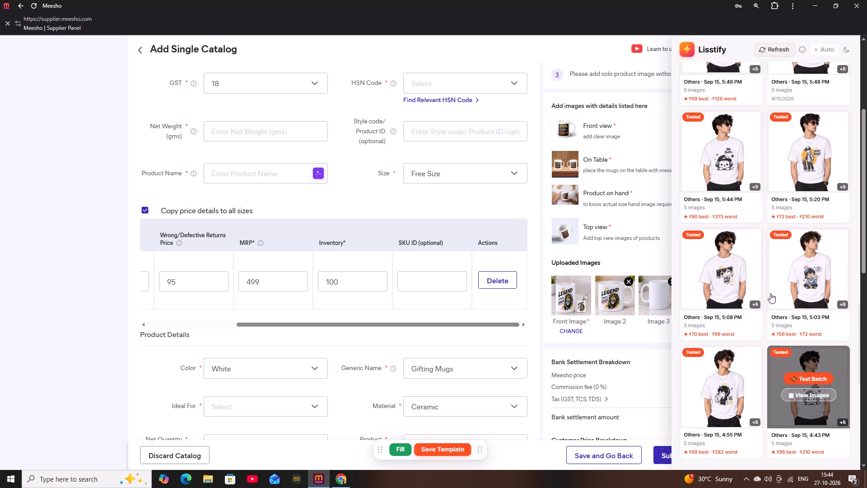
pyautogui.scroll(3, 770, 293)
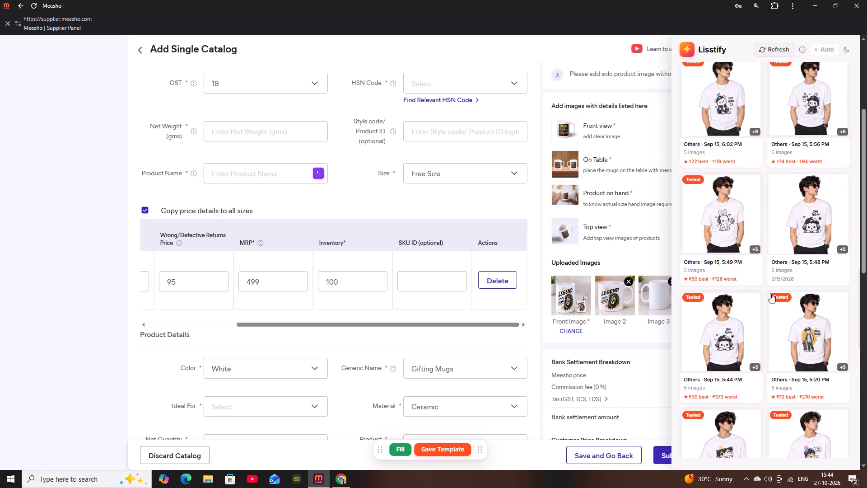
pyautogui.scroll(5, 770, 293)
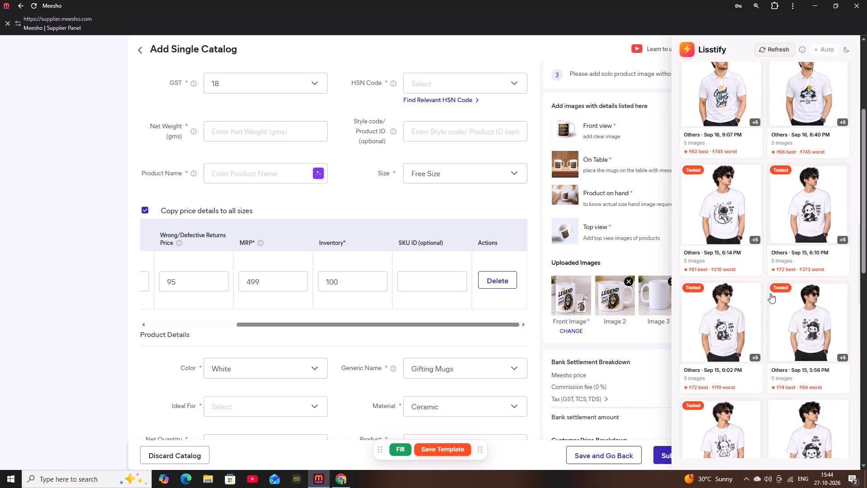
pyautogui.scroll(10, 770, 293)
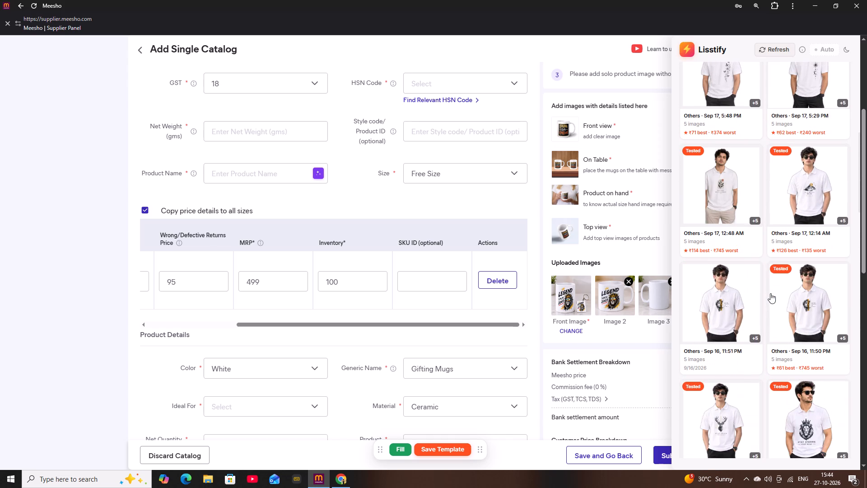
pyautogui.scroll(4, 770, 293)
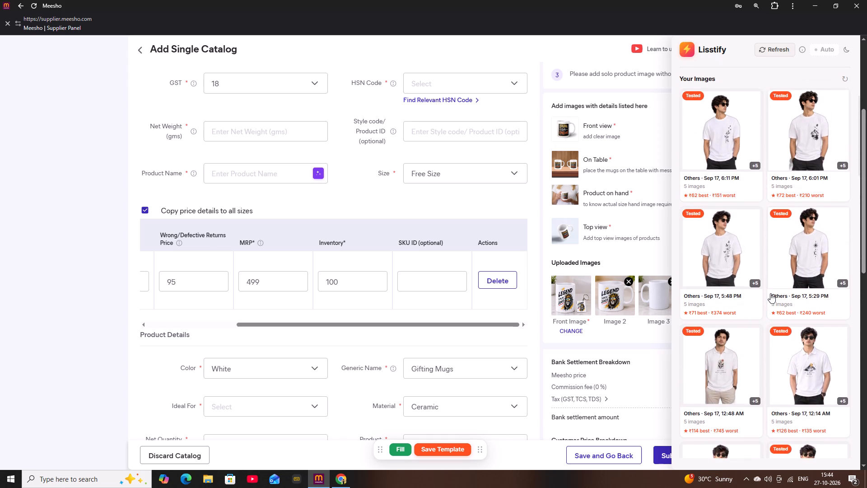
pyautogui.scroll(2, 770, 293)
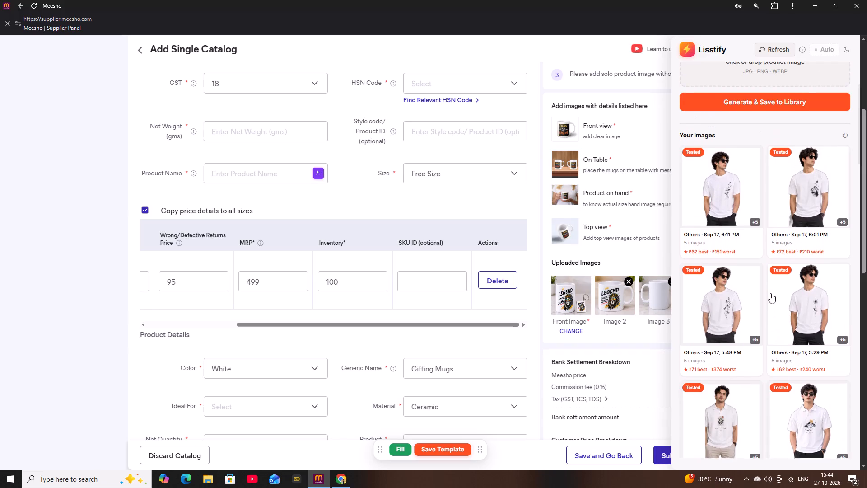
pyautogui.scroll(2, 767, 281)
pyautogui.scroll(2, 839, 287)
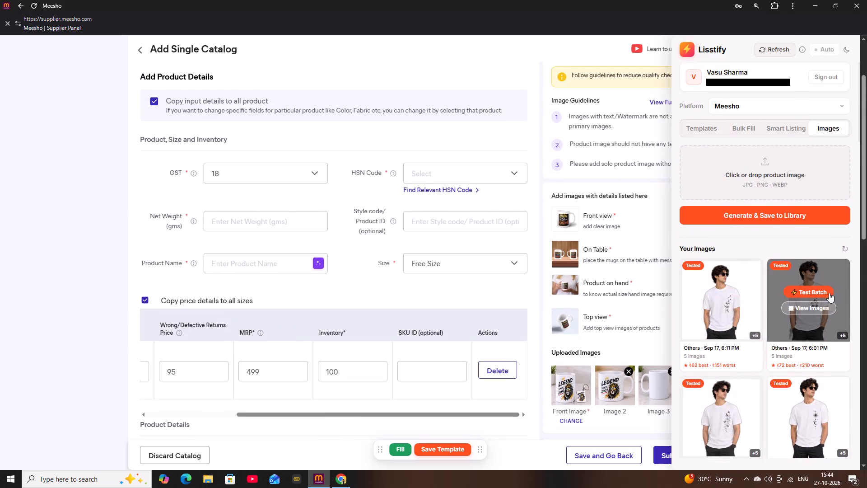
pyautogui.scroll(-6, 806, 308)
pyautogui.scroll(-7, 800, 347)
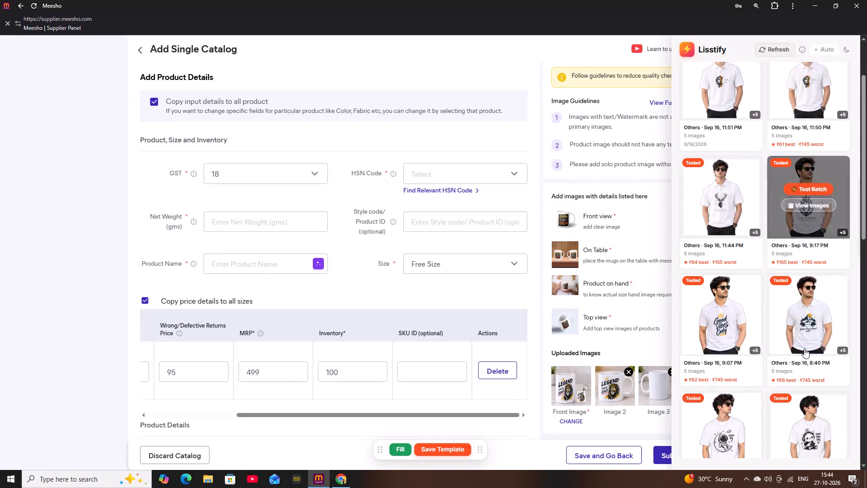
pyautogui.scroll(-5, 804, 348)
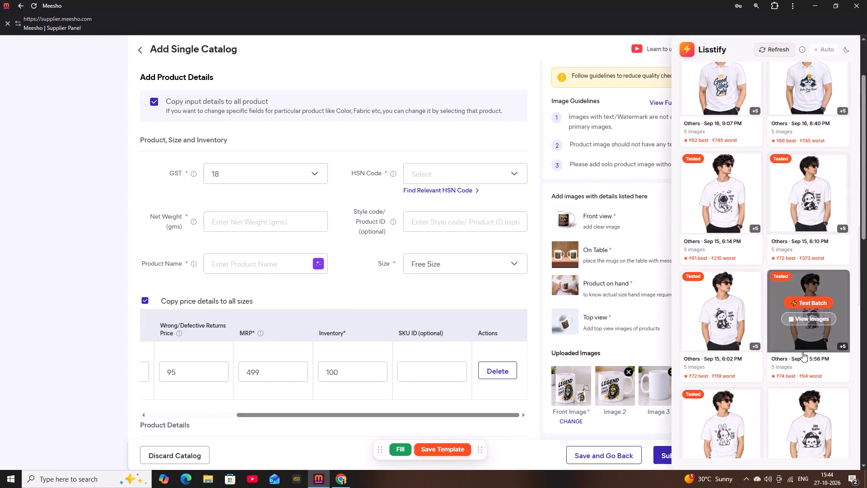
pyautogui.scroll(-19, 801, 355)
pyautogui.scroll(-2, 792, 380)
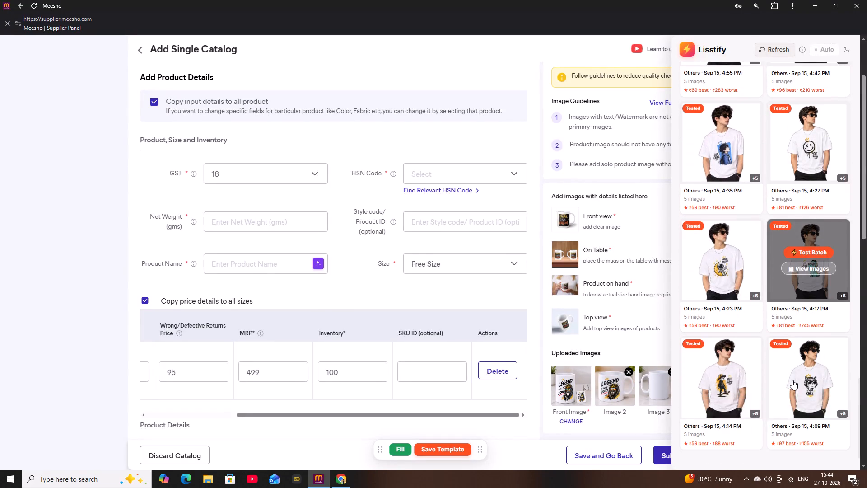
pyautogui.scroll(-1, 792, 380)
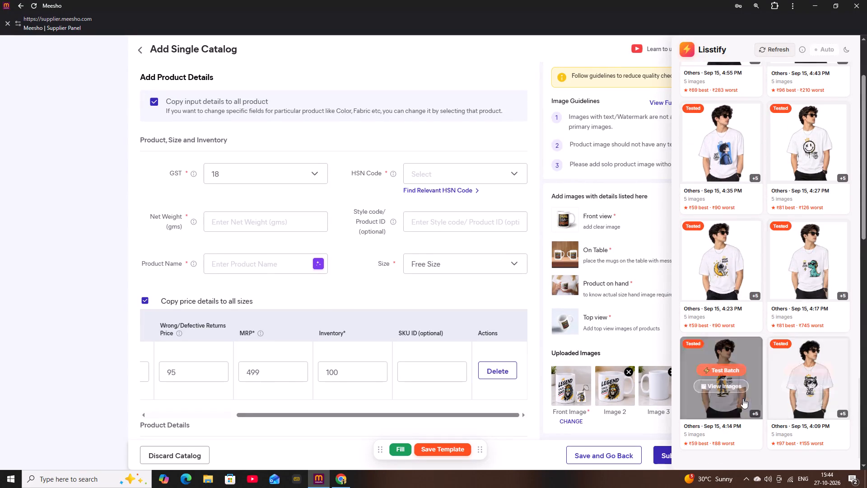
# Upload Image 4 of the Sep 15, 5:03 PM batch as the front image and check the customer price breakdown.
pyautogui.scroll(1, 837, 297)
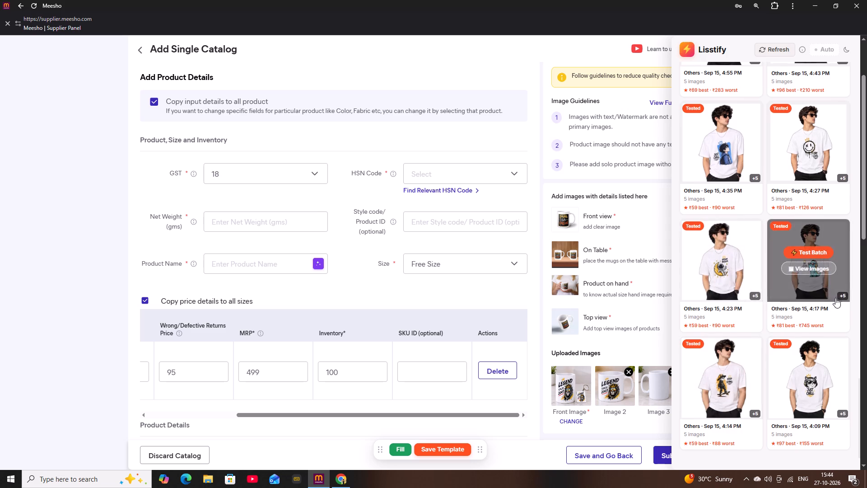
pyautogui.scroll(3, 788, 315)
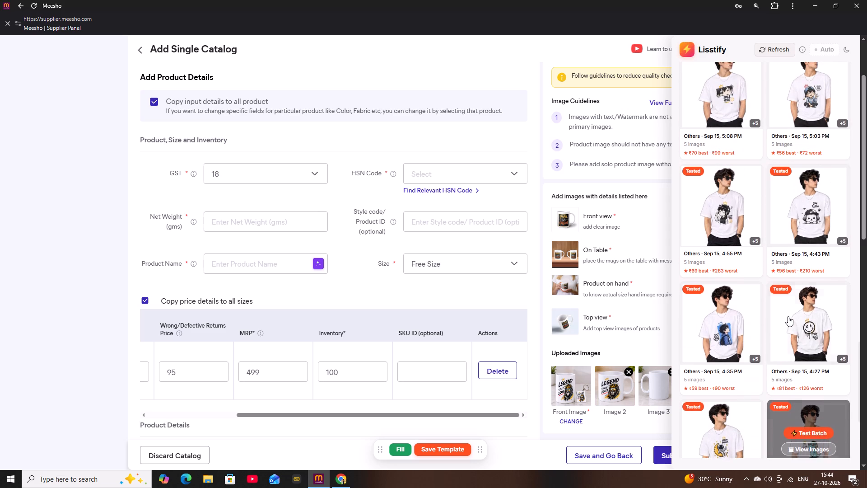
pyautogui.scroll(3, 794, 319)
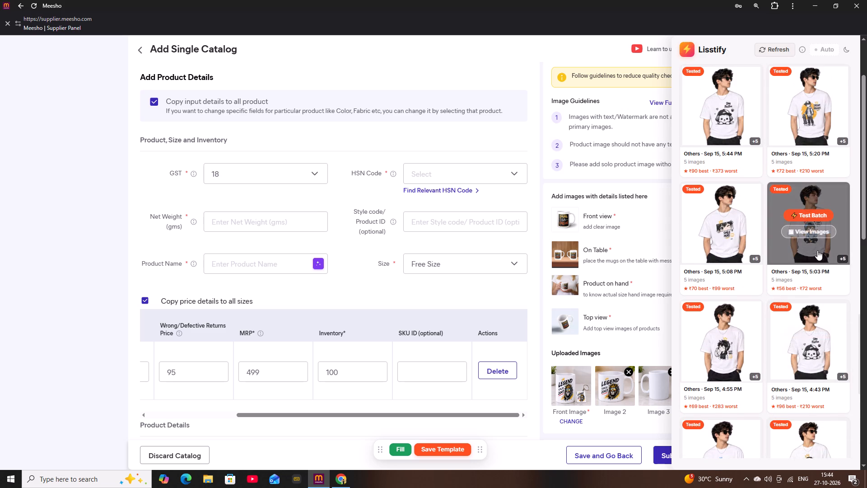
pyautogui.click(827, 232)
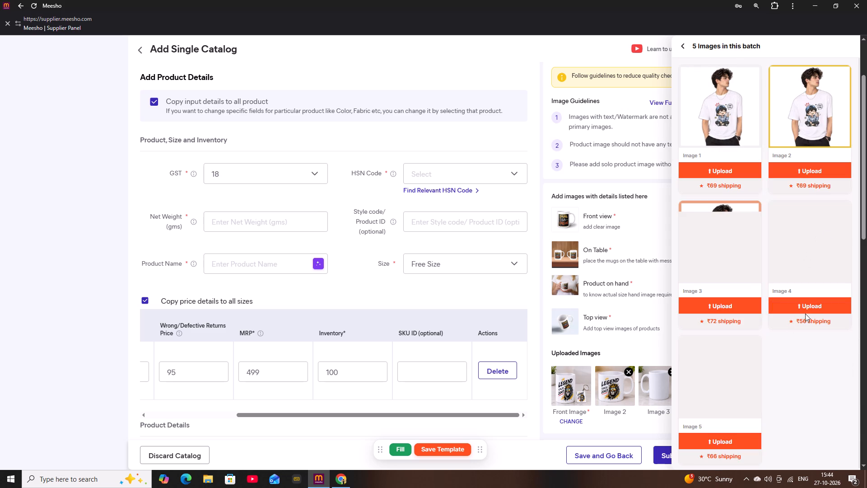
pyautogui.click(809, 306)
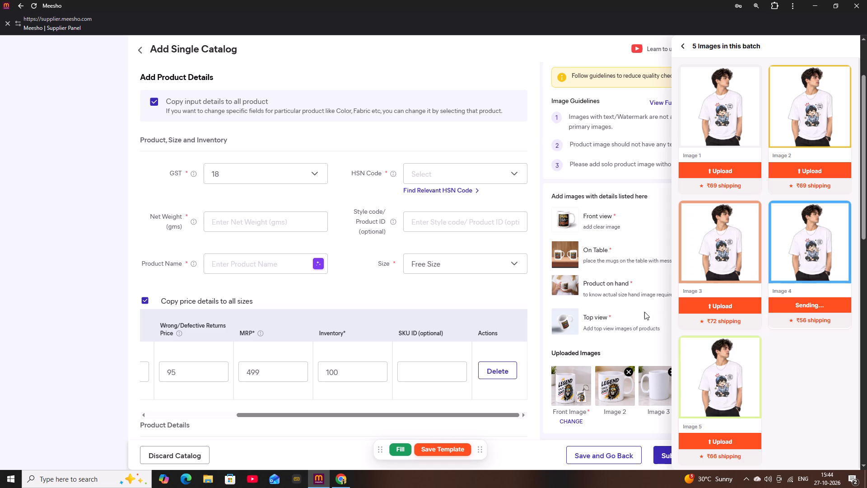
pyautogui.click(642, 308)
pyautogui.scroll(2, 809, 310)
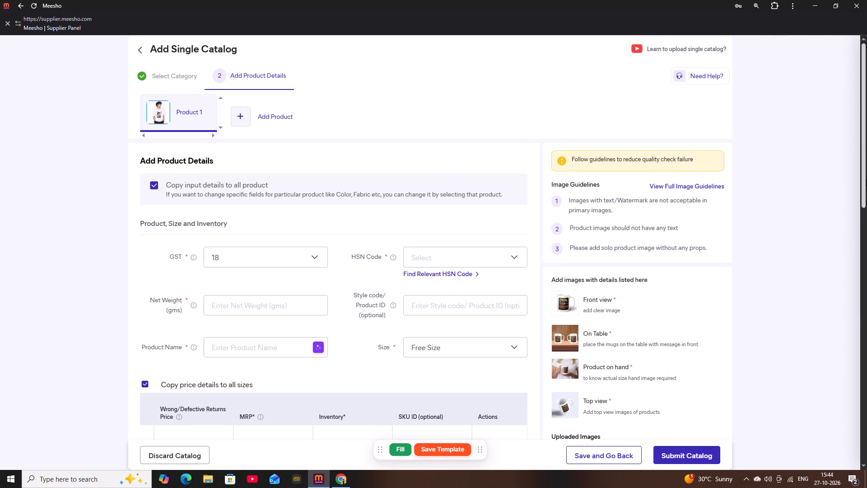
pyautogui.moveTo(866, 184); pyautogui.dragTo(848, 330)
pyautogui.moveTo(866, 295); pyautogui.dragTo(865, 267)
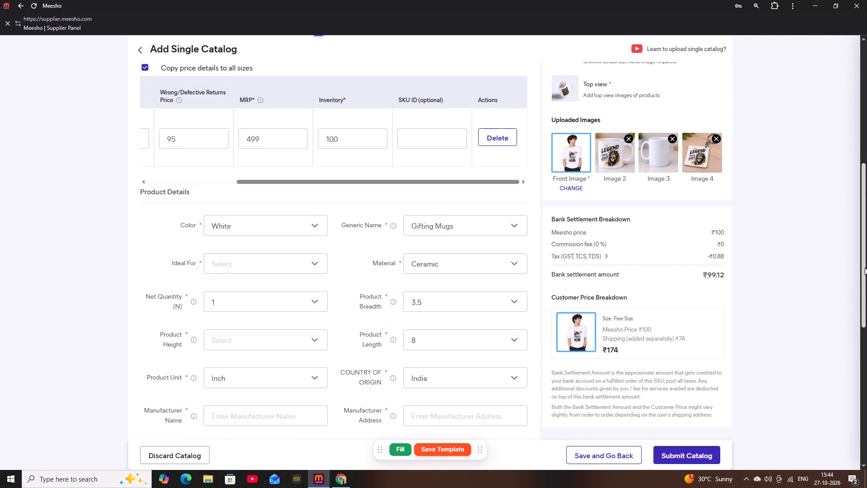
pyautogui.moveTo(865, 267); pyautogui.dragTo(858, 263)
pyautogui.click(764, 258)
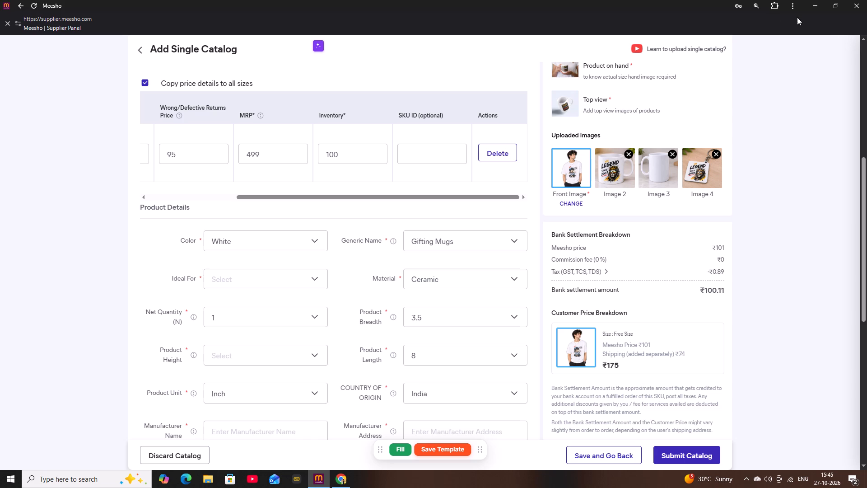
# Replace the front image with Image 5 from the open Lisstify batch and check the shipping in the customer price breakdown.
pyautogui.click(778, 9)
pyautogui.click(719, 71)
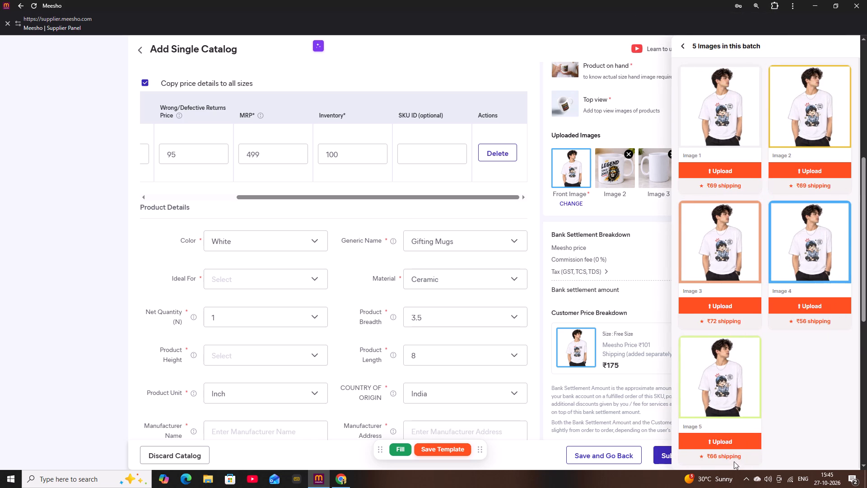
pyautogui.click(738, 437)
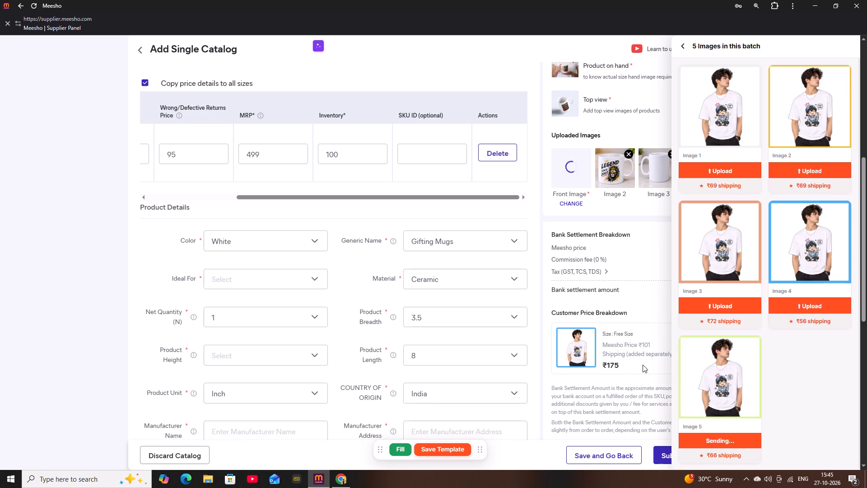
pyautogui.click(643, 365)
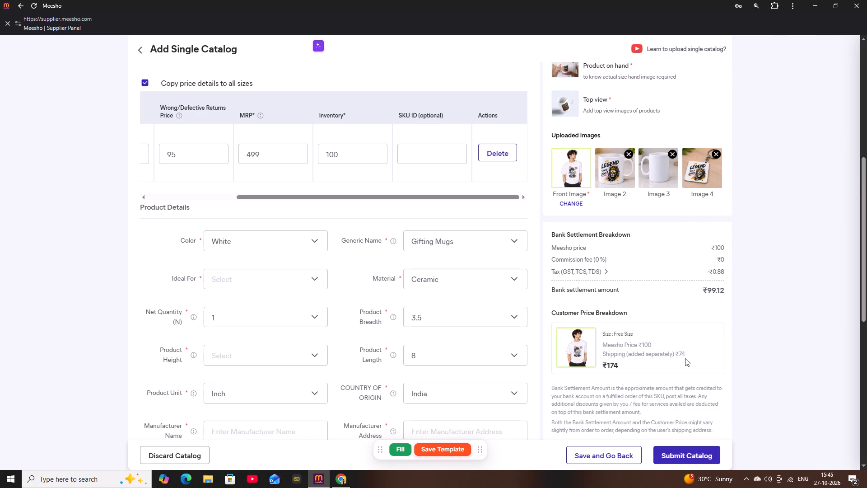
# Set the Meesho price for the Free Size row to 110.
pyautogui.moveTo(333, 196); pyautogui.dragTo(281, 197)
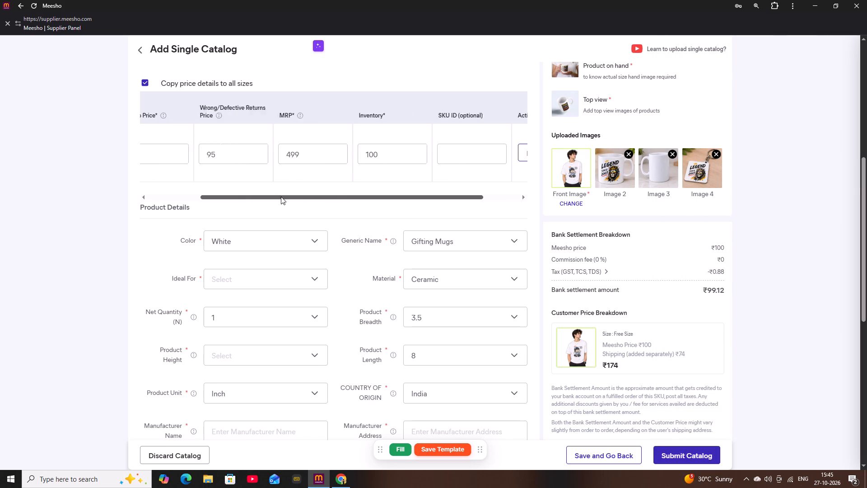
pyautogui.moveTo(281, 197); pyautogui.dragTo(198, 195)
pyautogui.click(240, 157)
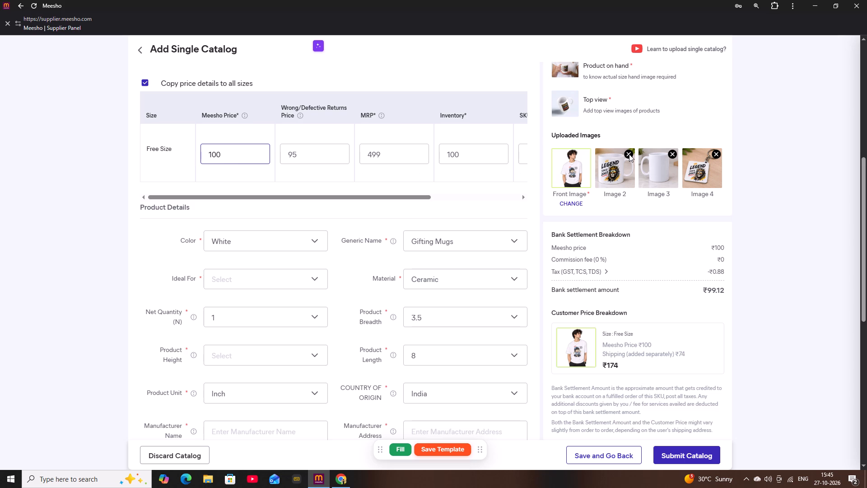
pyautogui.press('BackSpace')
pyautogui.press('BackSpace')
pyautogui.press('BackSpace')
pyautogui.write('110')
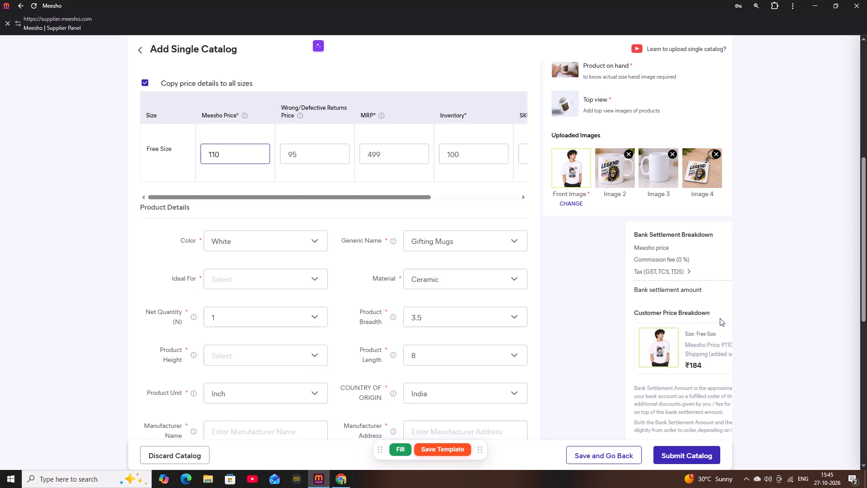
# Examine the bank settlement and customer price breakdowns, including shipping, for the 110 Meesho price.
pyautogui.click(785, 305)
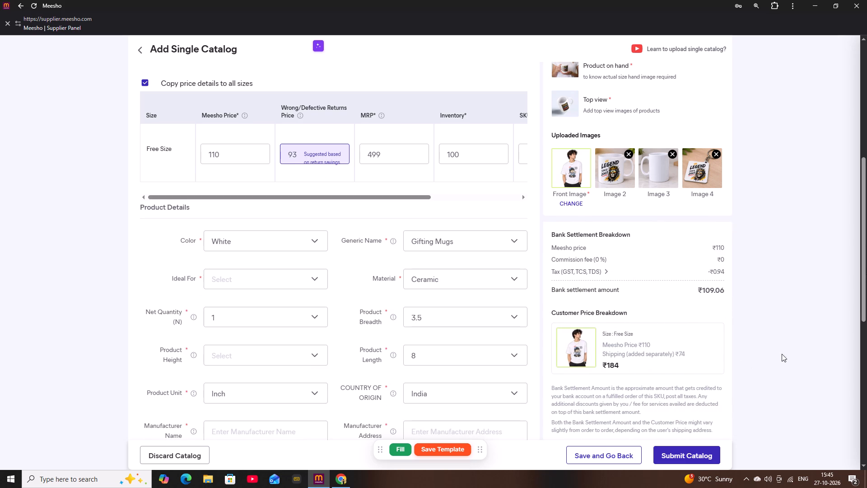
pyautogui.scroll(2, 700, 367)
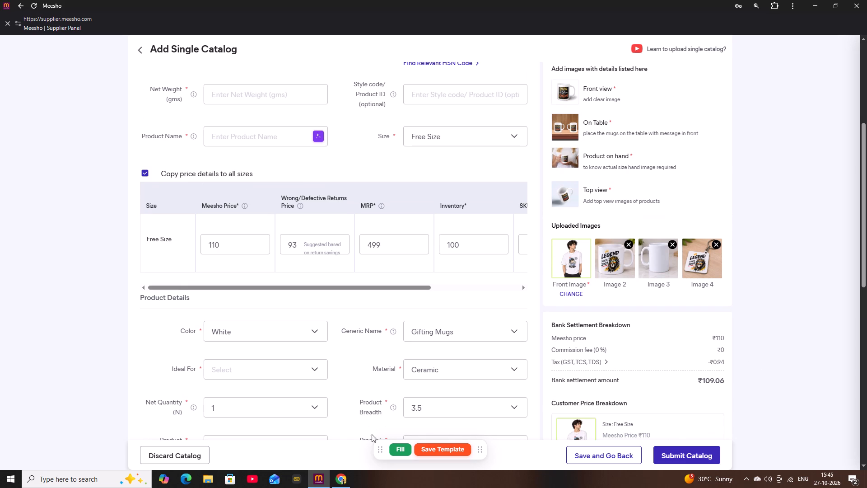
pyautogui.scroll(-2, 687, 372)
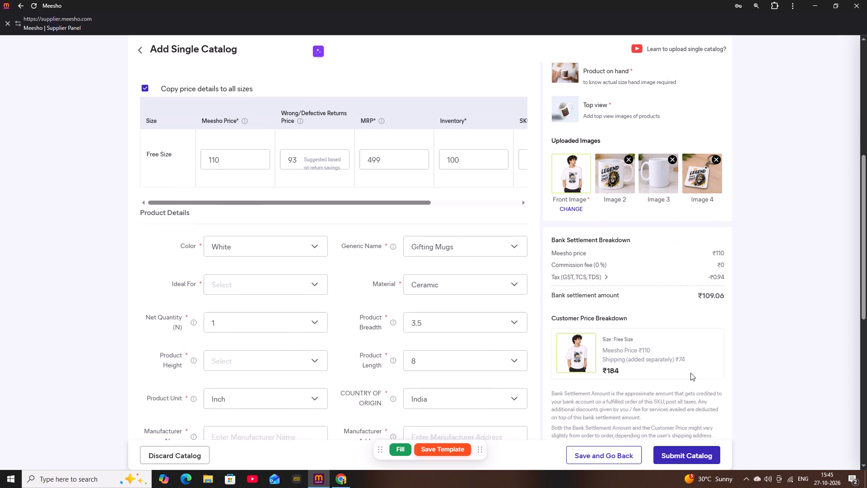
pyautogui.scroll(2, 703, 370)
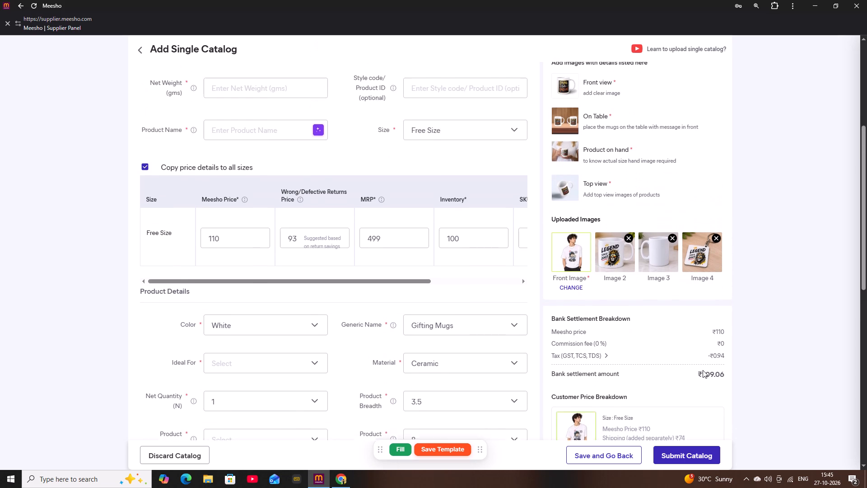
pyautogui.scroll(-2, 705, 375)
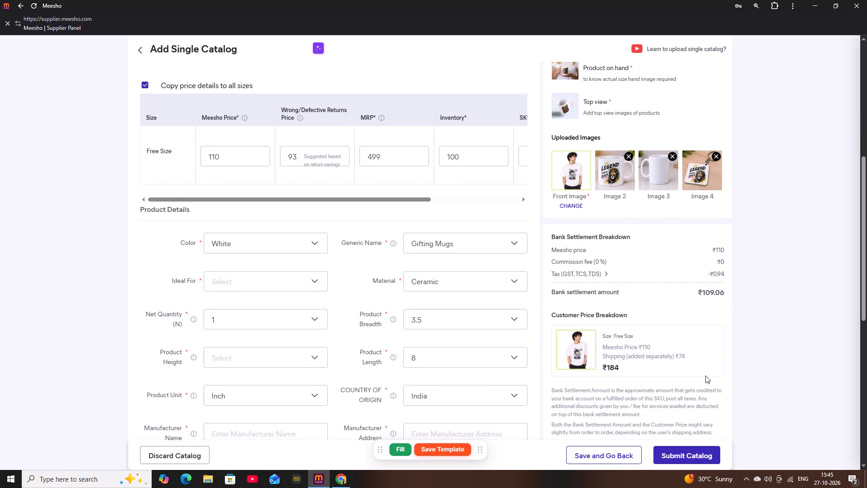
pyautogui.scroll(-3, 703, 377)
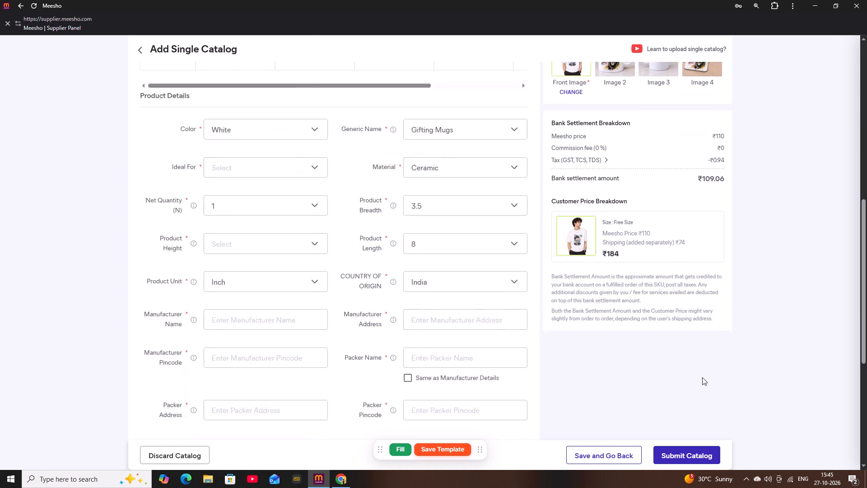
pyautogui.scroll(3, 702, 377)
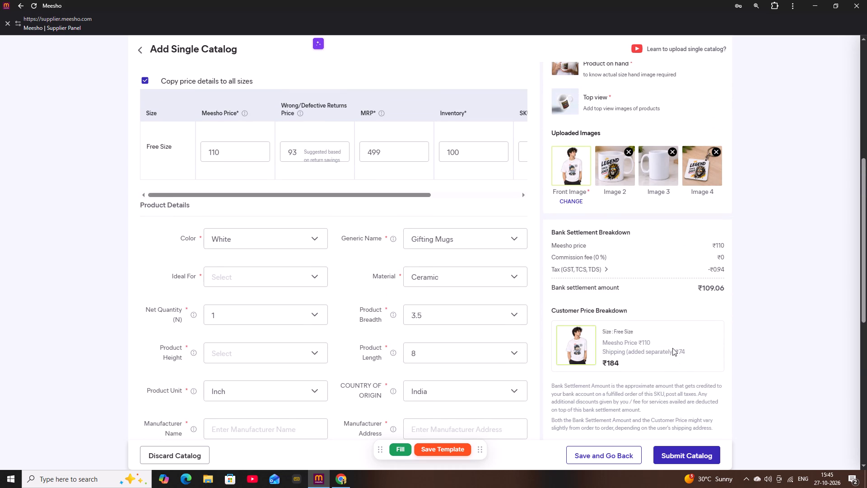
# Return to the Lisstify image generator and load image 1 from the CUP MOCKUPS folder as the product image.
pyautogui.click(769, 3)
pyautogui.click(701, 69)
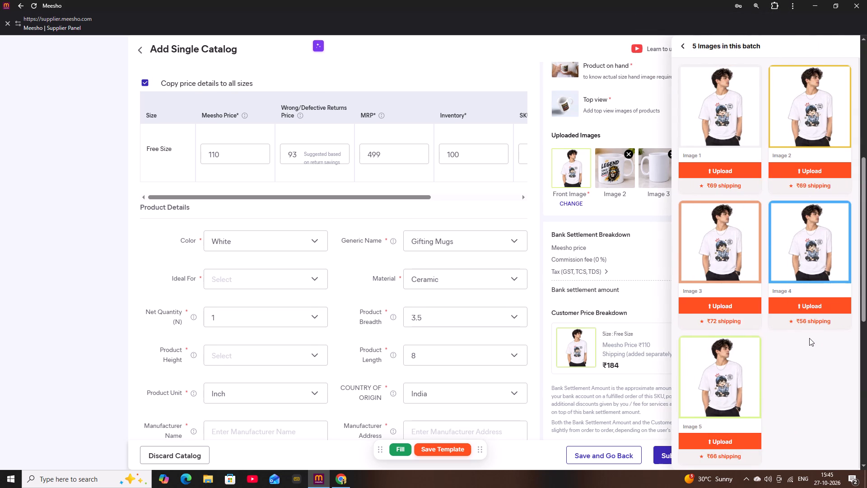
pyautogui.scroll(2, 809, 338)
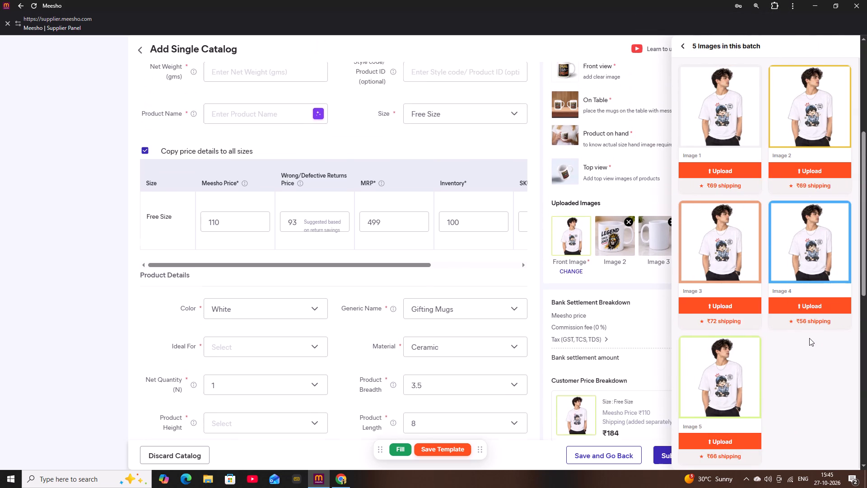
pyautogui.scroll(2, 809, 338)
pyautogui.scroll(-3, 809, 338)
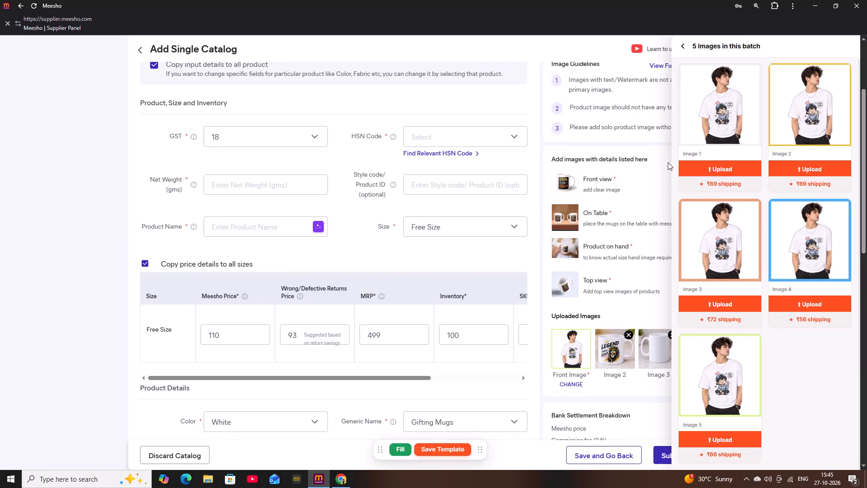
pyautogui.click(680, 44)
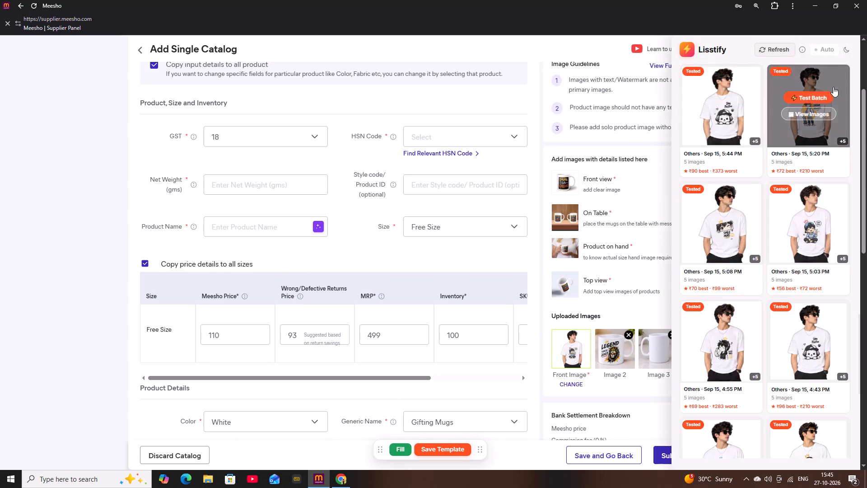
pyautogui.scroll(17, 741, 133)
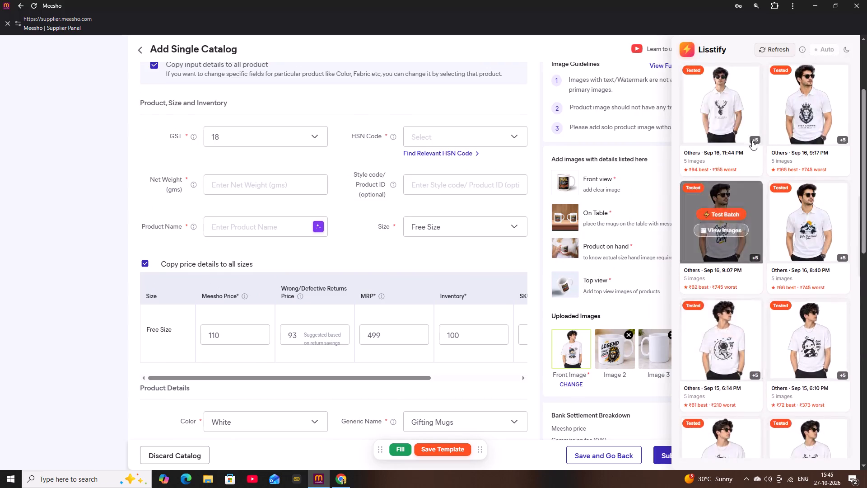
pyautogui.scroll(14, 752, 140)
pyautogui.click(790, 163)
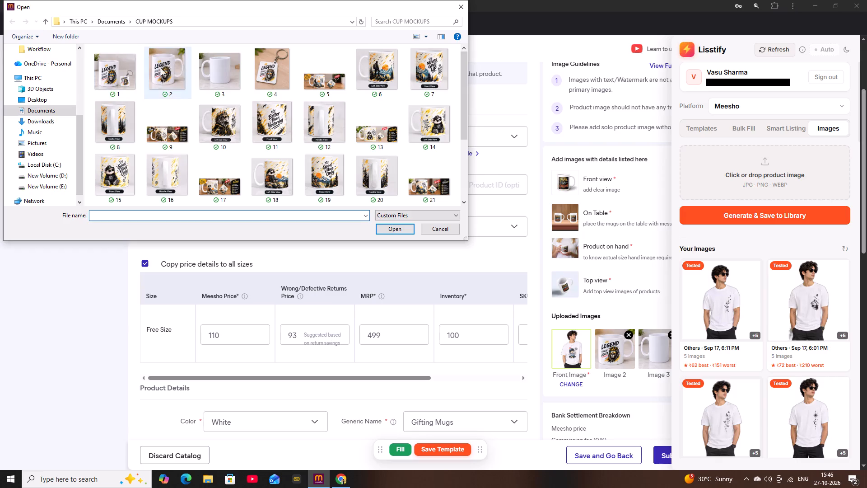
pyautogui.doubleClick(123, 72)
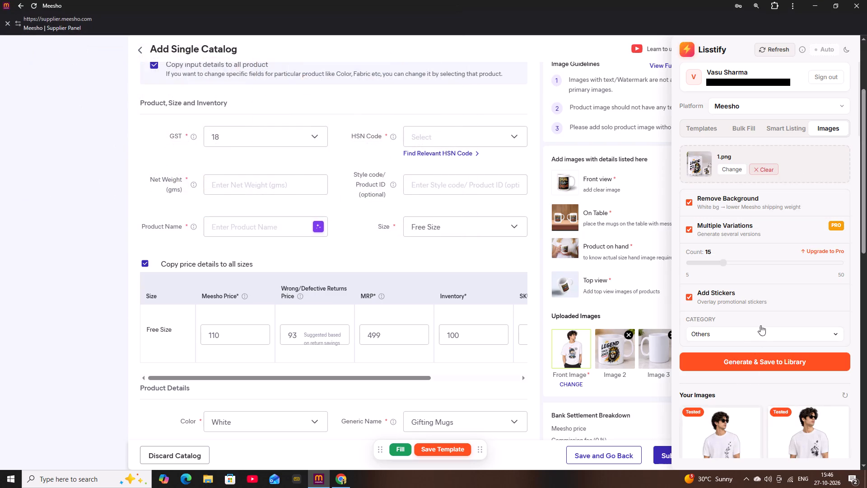
# Generate variations of 1.png with background removal and stickers enabled, save them to the library, and refresh the saved images.
pyautogui.click(690, 298)
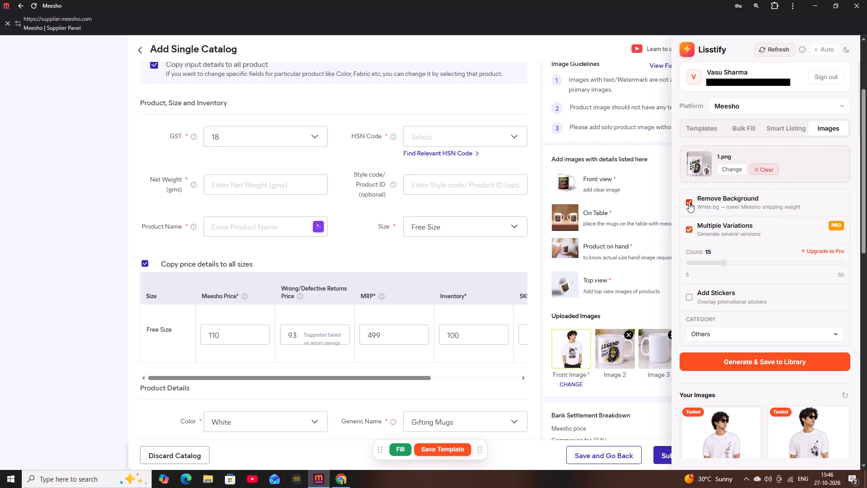
pyautogui.click(689, 202)
pyautogui.click(688, 204)
pyautogui.click(690, 297)
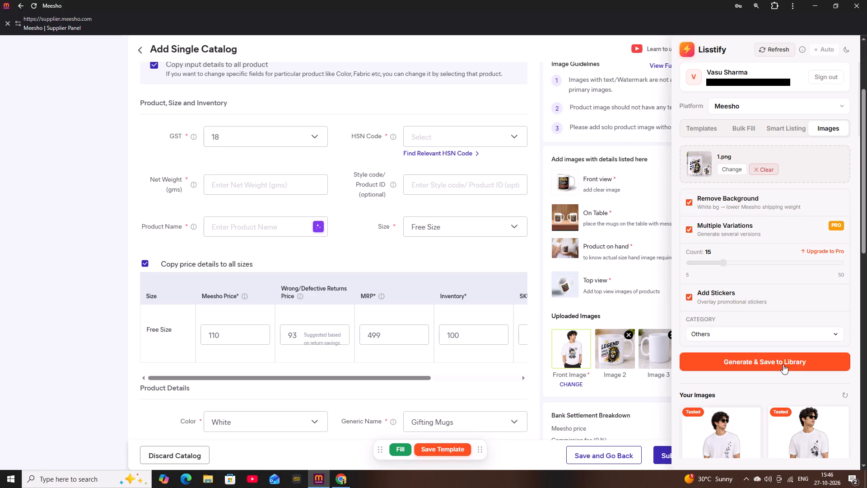
pyautogui.click(783, 364)
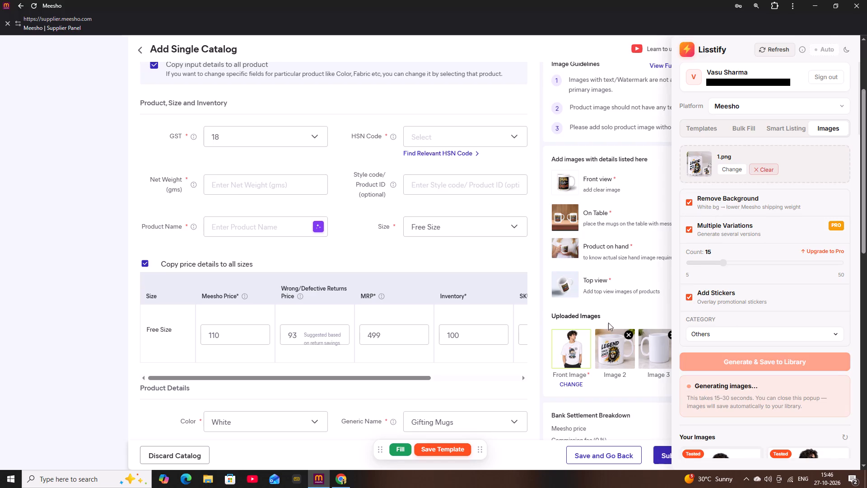
pyautogui.scroll(-2, 787, 305)
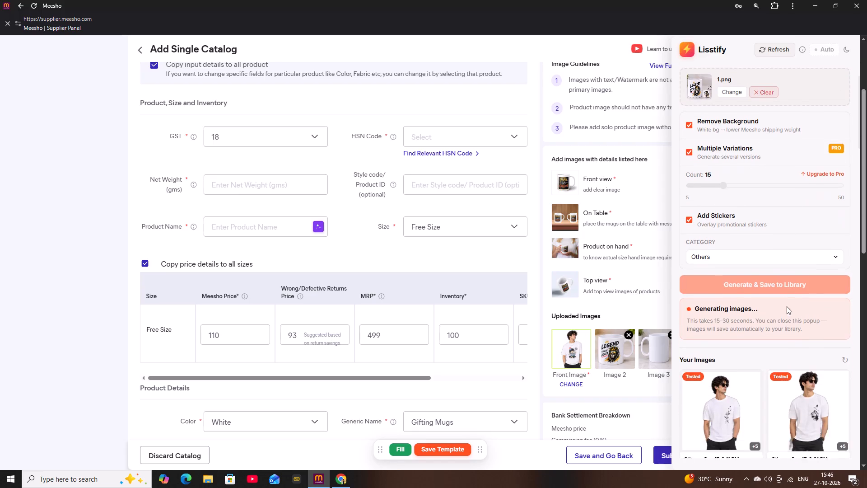
pyautogui.scroll(-2, 772, 305)
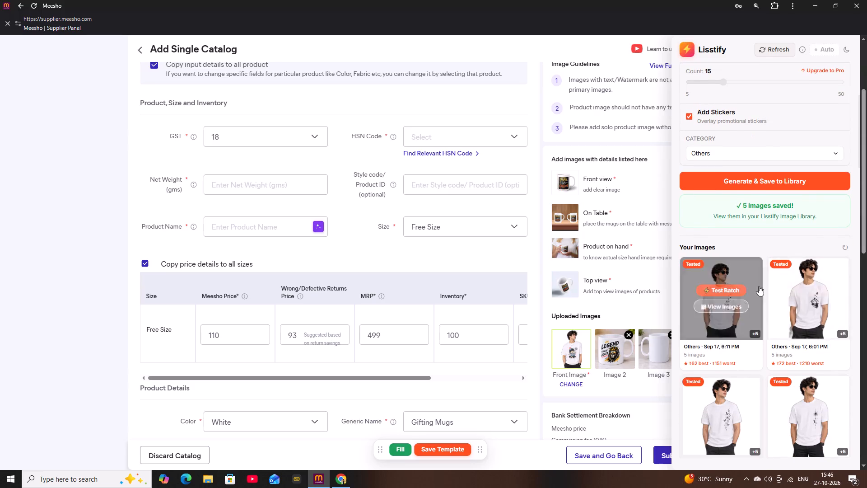
pyautogui.click(844, 246)
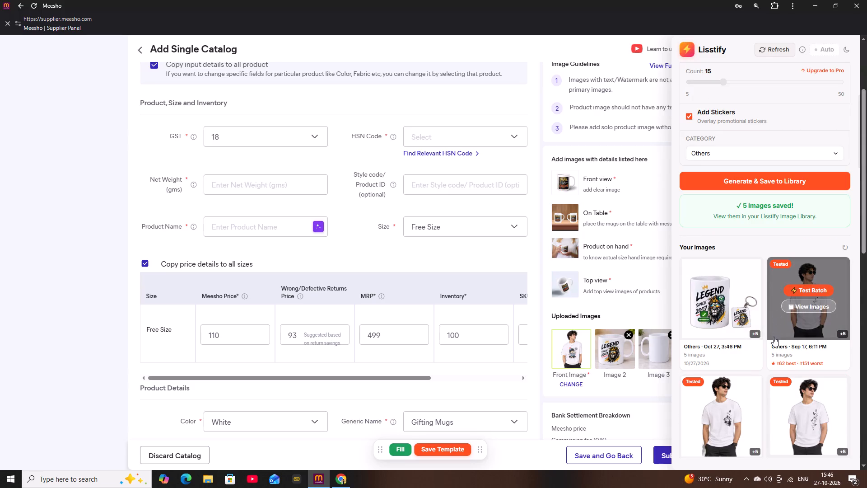
# Preview the new mug-and-keychain batch and run a live shipping test on all its images.
pyautogui.click(732, 308)
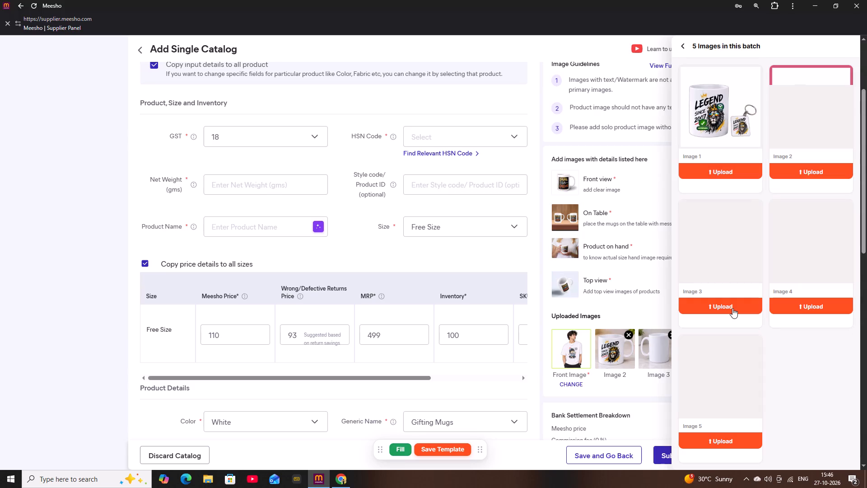
pyautogui.click(681, 47)
pyautogui.click(728, 254)
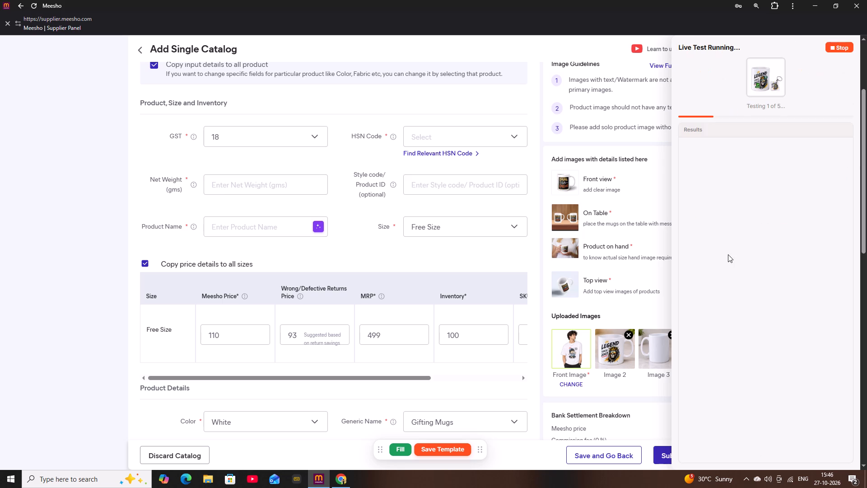
pyautogui.scroll(-4, 606, 286)
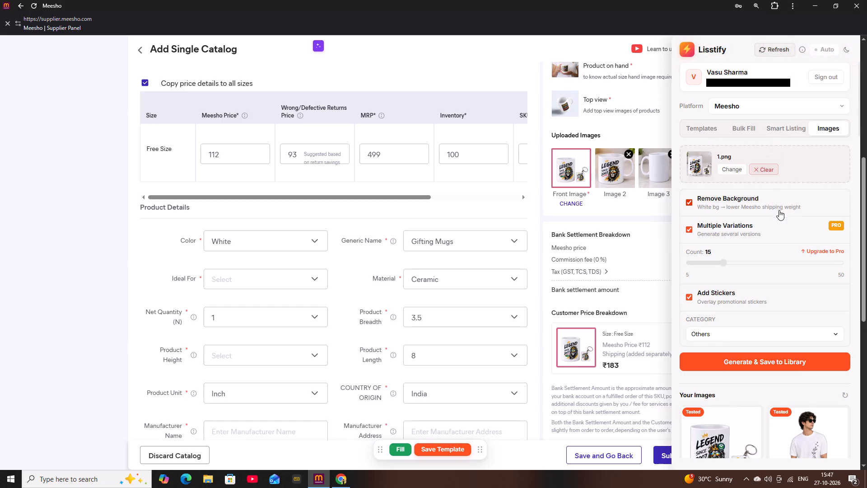
# Open the tested mug-and-keychain batch and compare the shipping charge of each image.
pyautogui.scroll(-3, 781, 225)
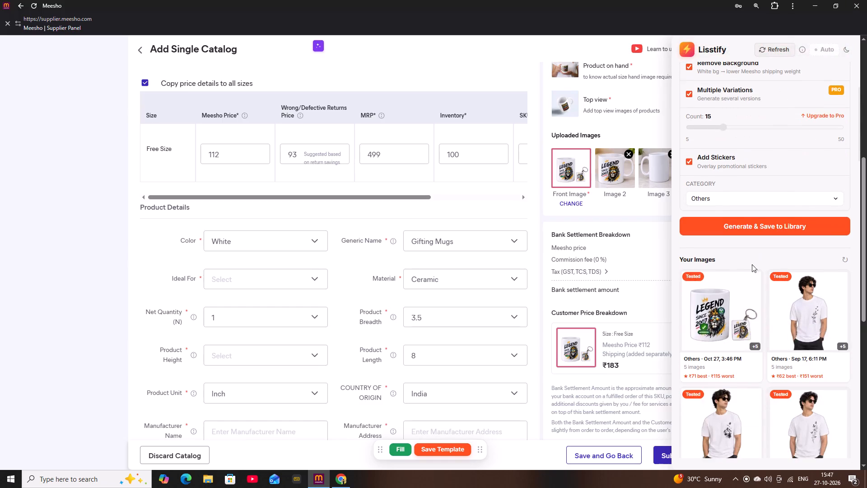
pyautogui.click(735, 318)
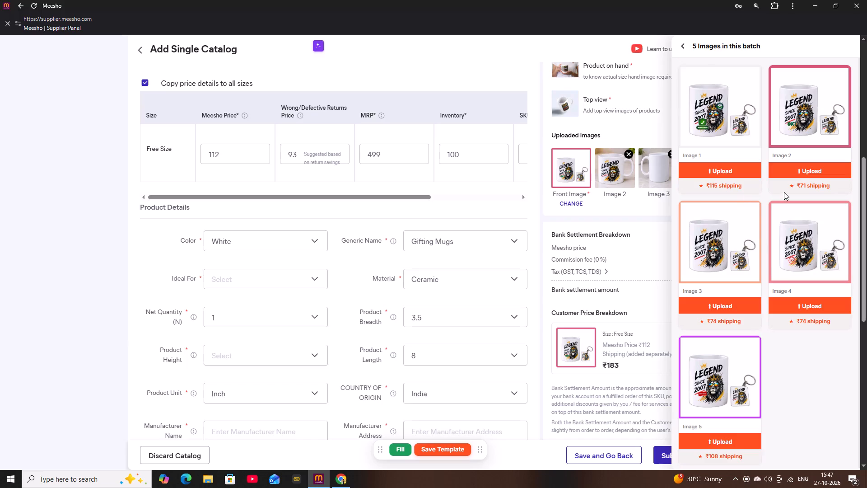
pyautogui.scroll(-2, 755, 337)
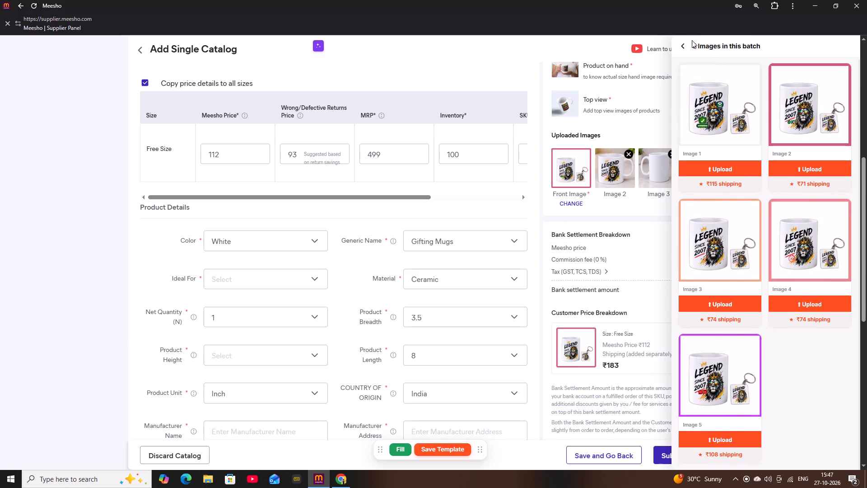
pyautogui.click(684, 42)
# Replace the Lisstify product image with the plain white mug, image 3 from the CUP MOCKUPS folder.
pyautogui.scroll(3, 731, 194)
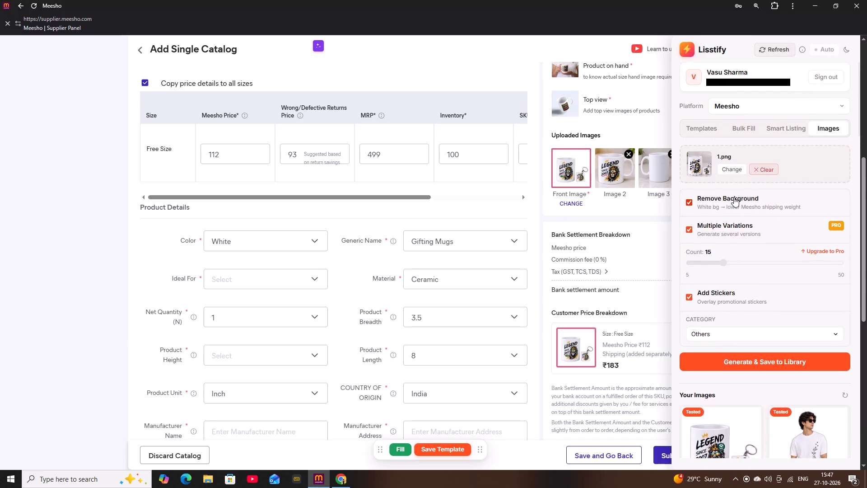
pyautogui.scroll(-1, 736, 200)
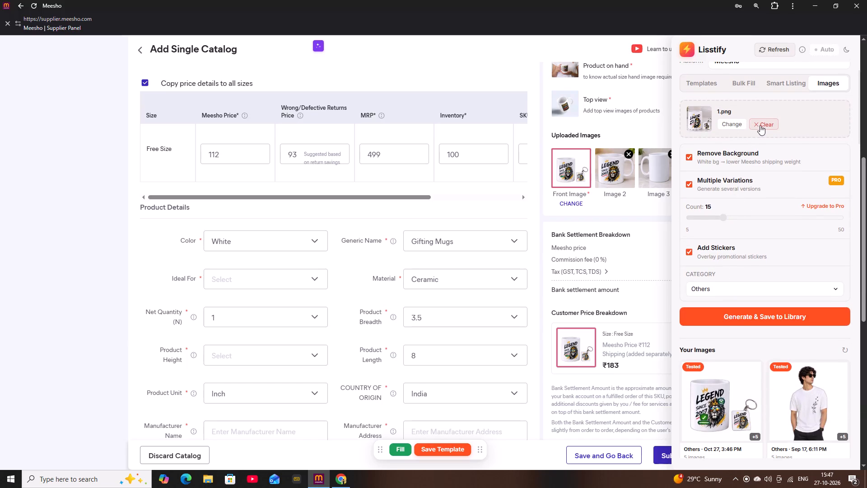
pyautogui.click(734, 123)
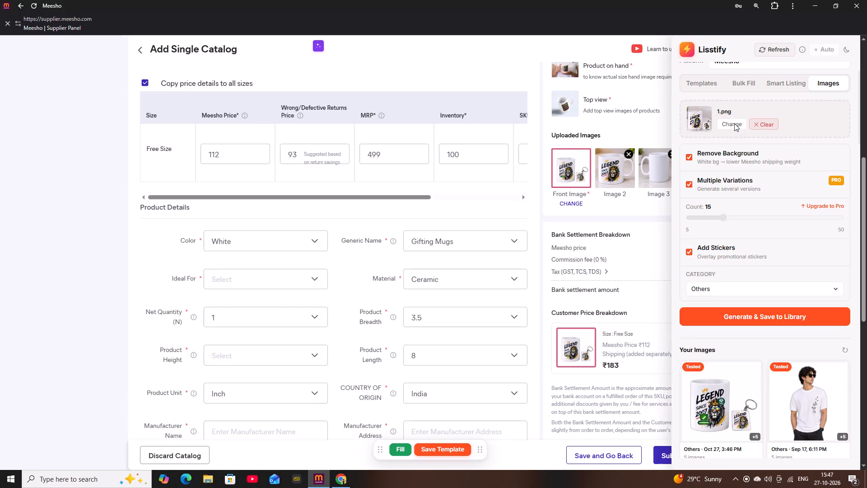
pyautogui.doubleClick(231, 65)
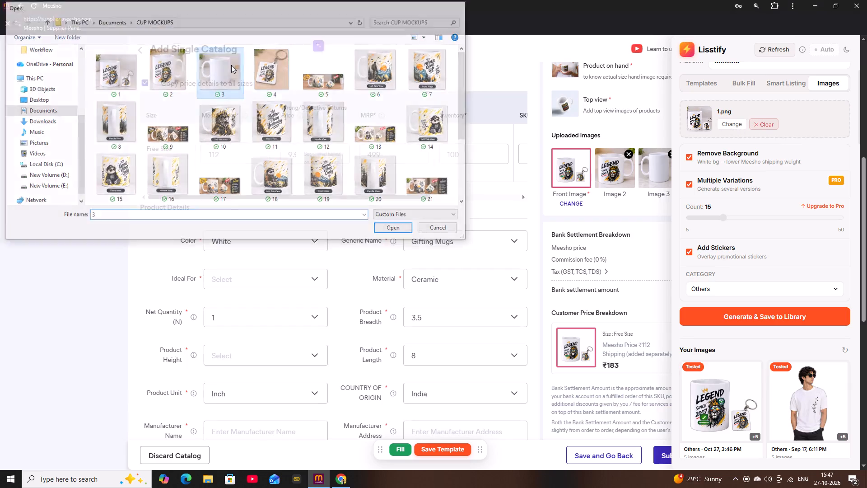
# Generate variations of 3.png with background removal and stickers, save them to the library, and refresh the saved images.
pyautogui.scroll(1, 722, 172)
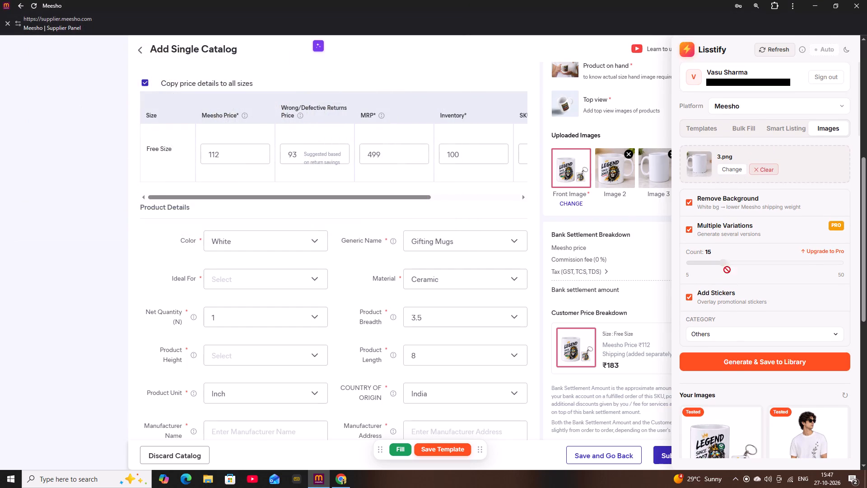
pyautogui.click(737, 355)
pyautogui.scroll(-4, 741, 256)
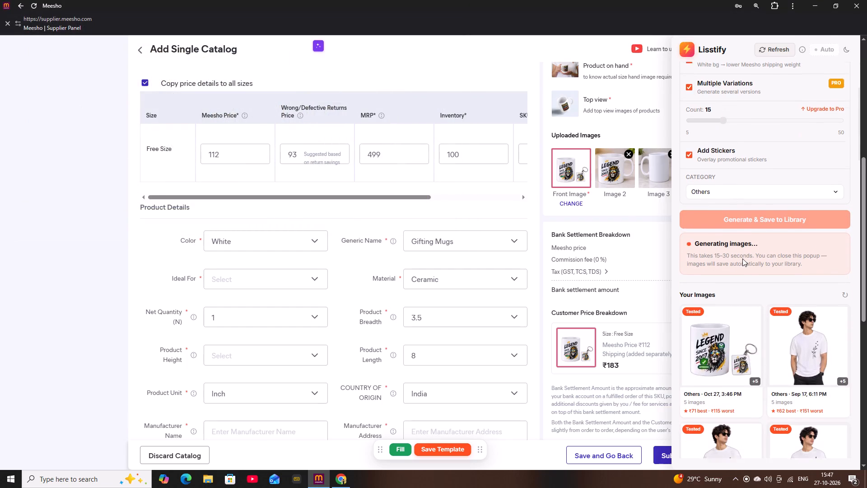
pyautogui.scroll(-1, 742, 258)
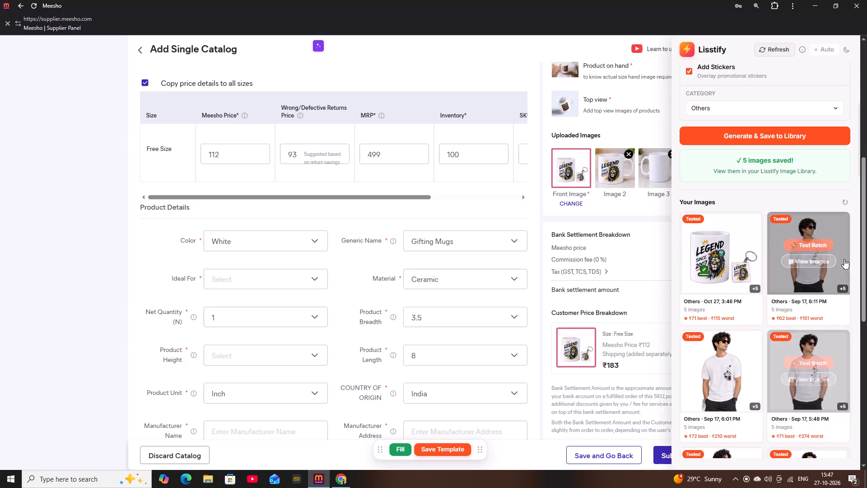
pyautogui.click(844, 201)
pyautogui.scroll(-3, 755, 257)
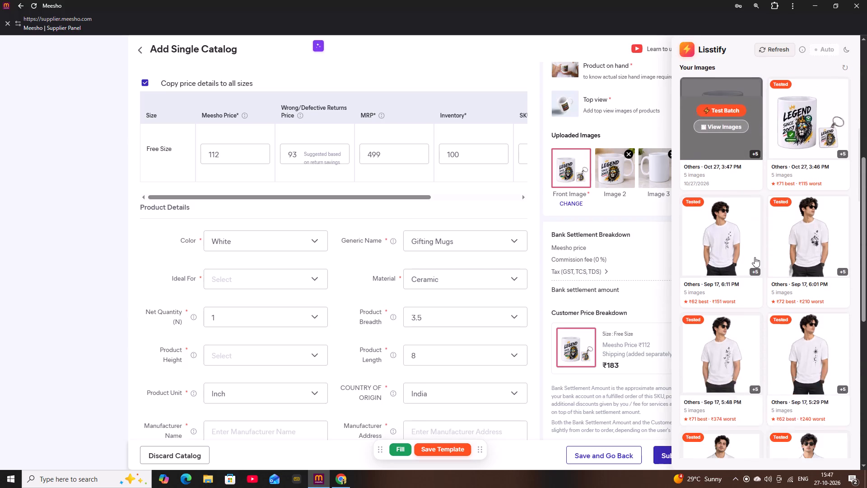
# Run a live shipping test on the newly generated plain white mug batch.
pyautogui.click(719, 106)
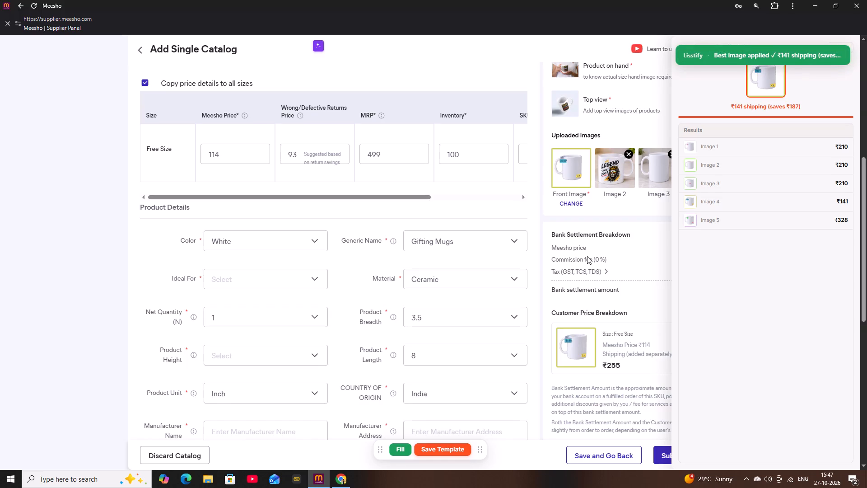
# Replace the Lisstify product image with the handle-view forest mug, image 8 from the CUP MOCKUPS folder.
pyautogui.scroll(2, 674, 186)
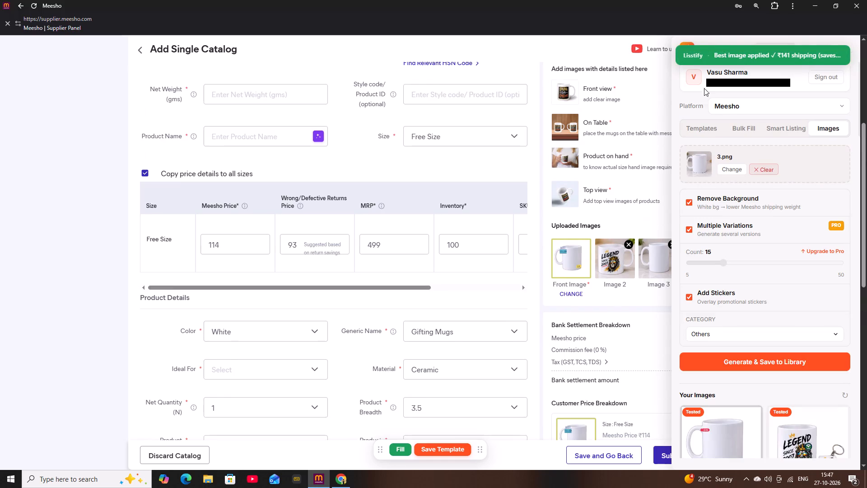
pyautogui.click(757, 169)
pyautogui.click(758, 169)
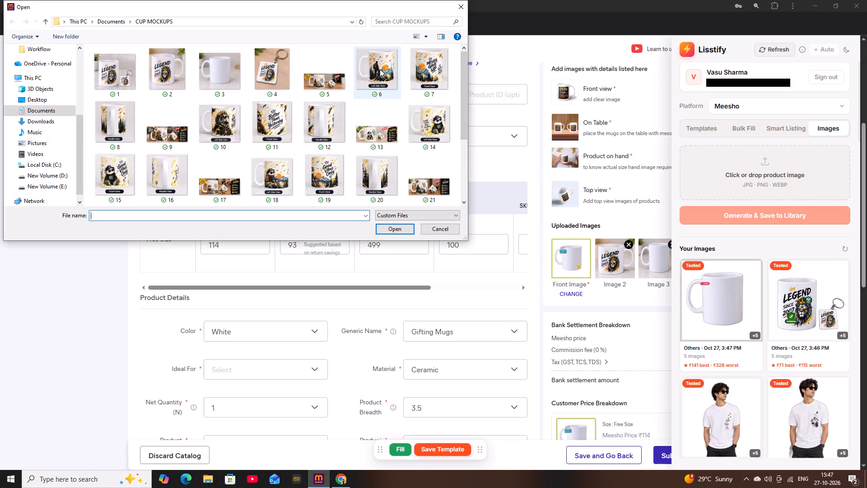
pyautogui.doubleClick(99, 110)
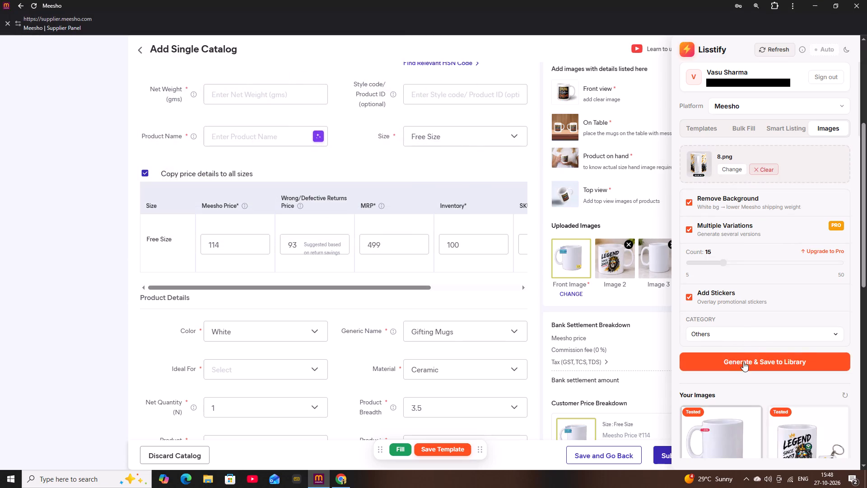
# Search categories for mug, choose Beer Glasses & Mugs, and generate variations of 8.png into the library.
pyautogui.click(753, 338)
pyautogui.click(746, 344)
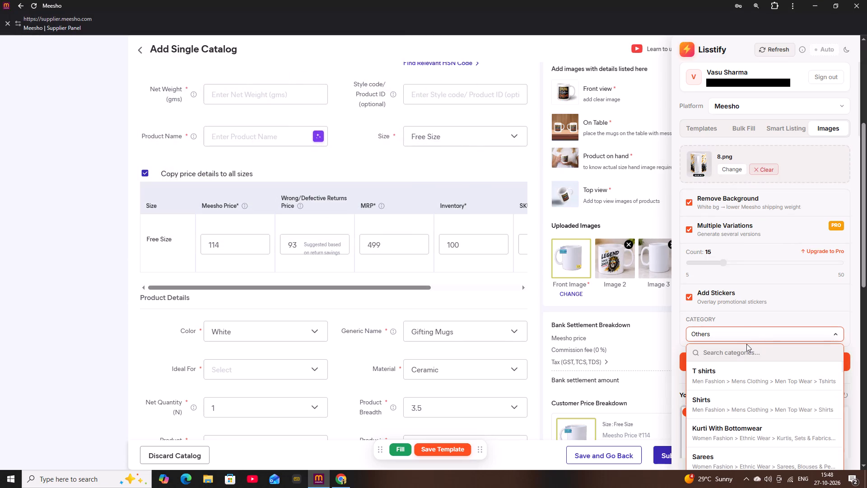
pyautogui.write('mug')
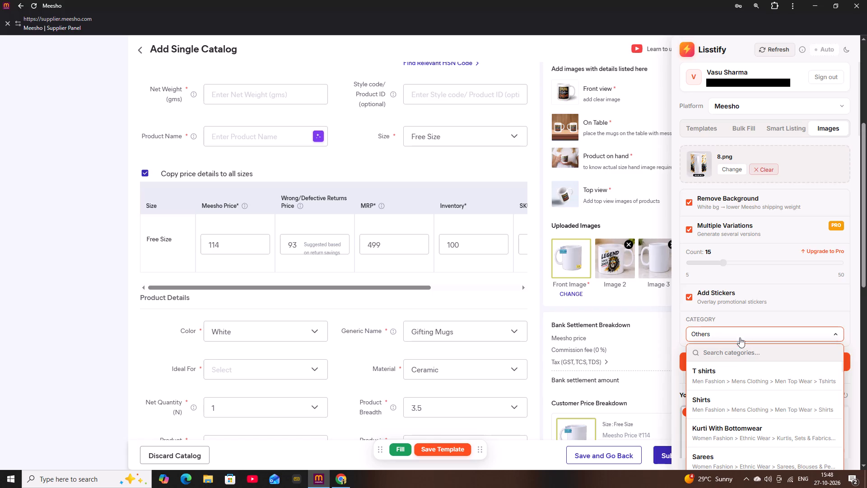
pyautogui.click(740, 330)
pyautogui.click(740, 333)
pyautogui.click(740, 352)
pyautogui.write('mu')
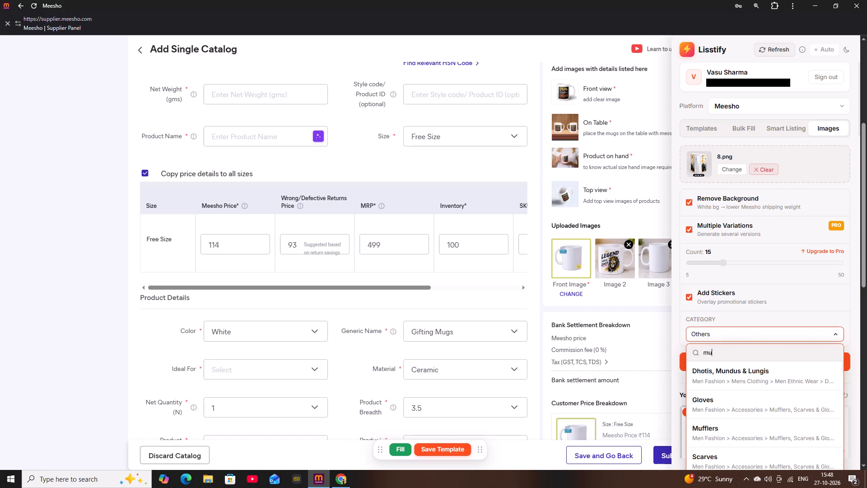
pyautogui.press('g')
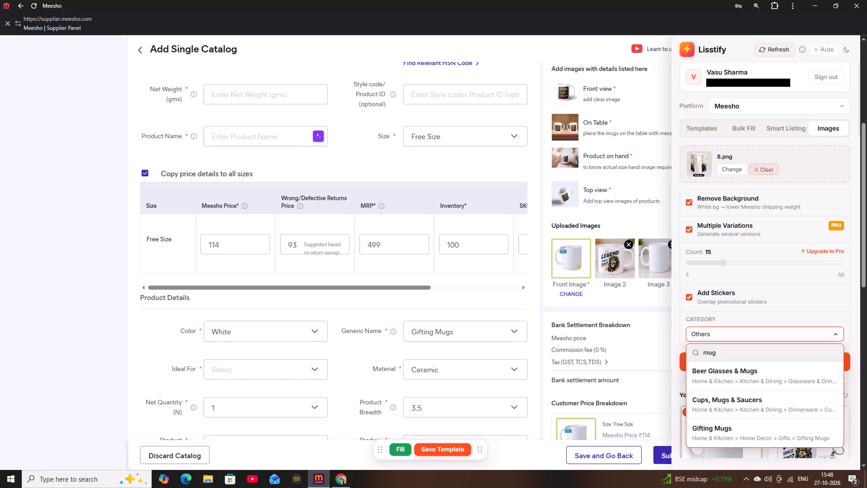
pyautogui.click(747, 379)
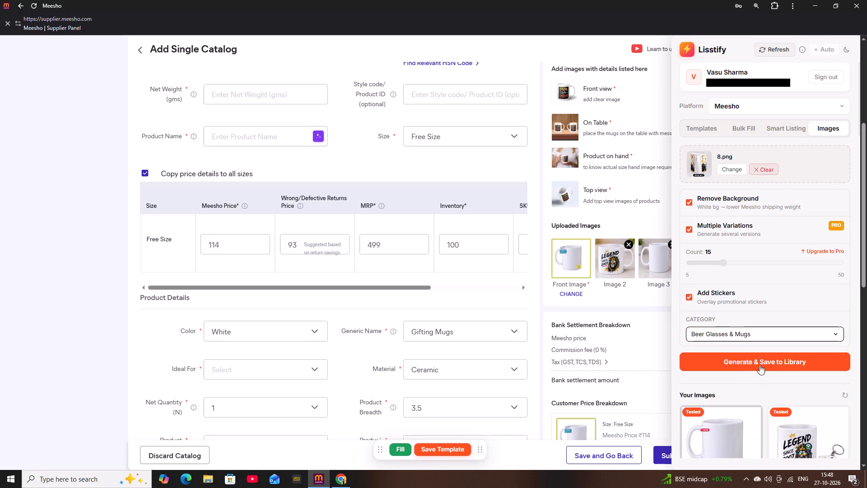
pyautogui.click(762, 360)
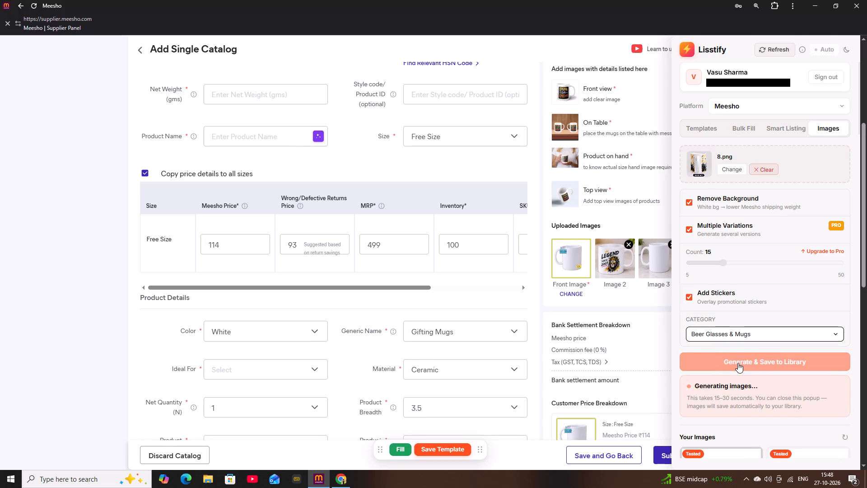
# Run a live shipping test on the new forest mug batch in Beer Glasses & Mugs.
pyautogui.scroll(-3, 744, 363)
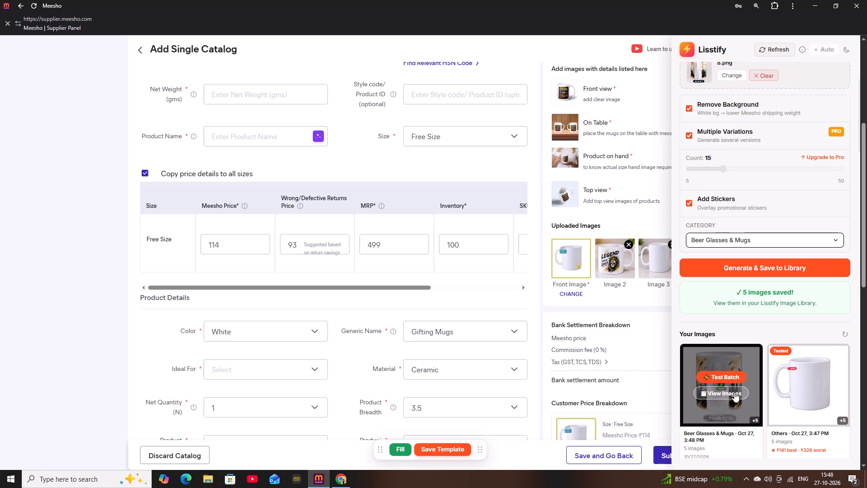
pyautogui.click(734, 378)
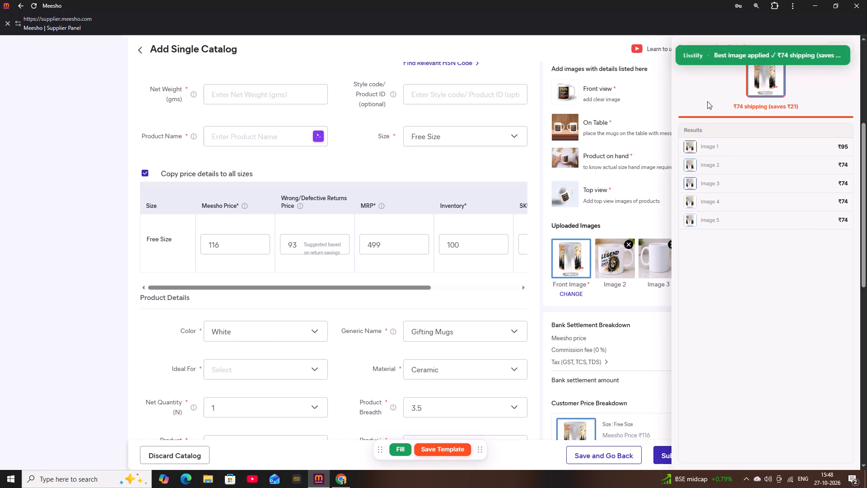
# Replace the Lisstify product image with the Legend keychain, image 4 from the CUP MOCKUPS folder.
pyautogui.click(697, 95)
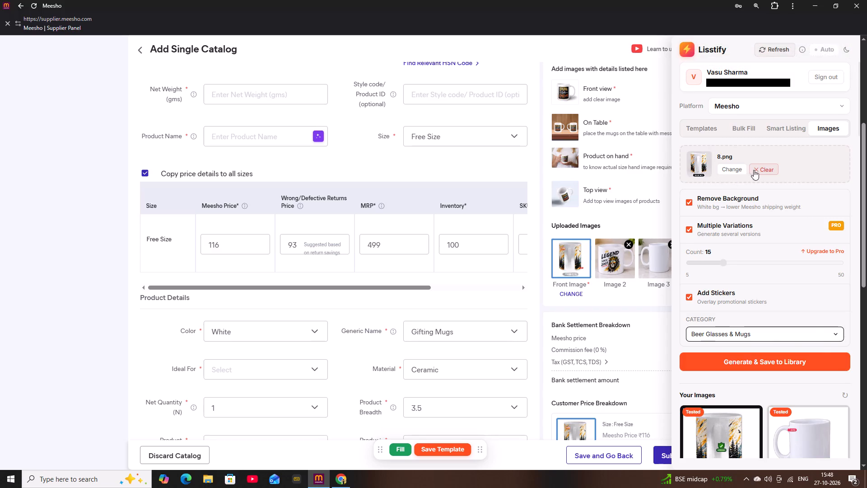
pyautogui.click(754, 170)
pyautogui.click(758, 178)
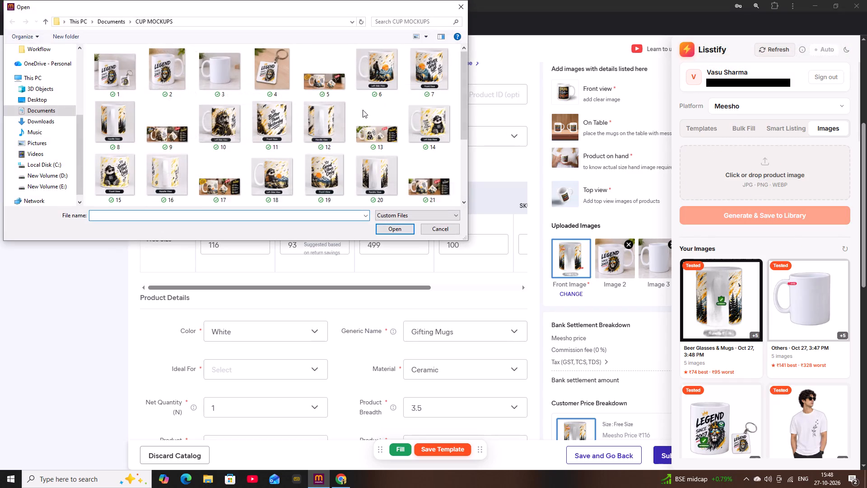
pyautogui.doubleClick(268, 72)
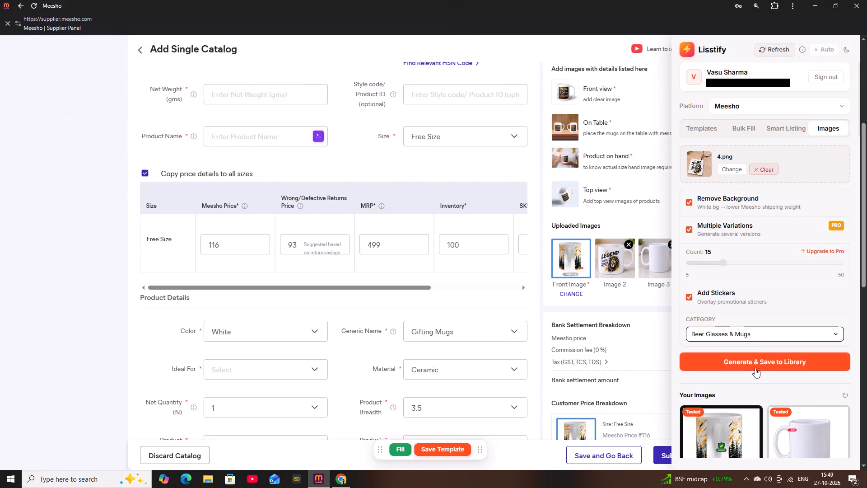
# Generate variations of 4.png under Beer Glasses & Mugs, save them to the library, and refresh the saved images.
pyautogui.click(758, 362)
pyautogui.scroll(-2, 758, 362)
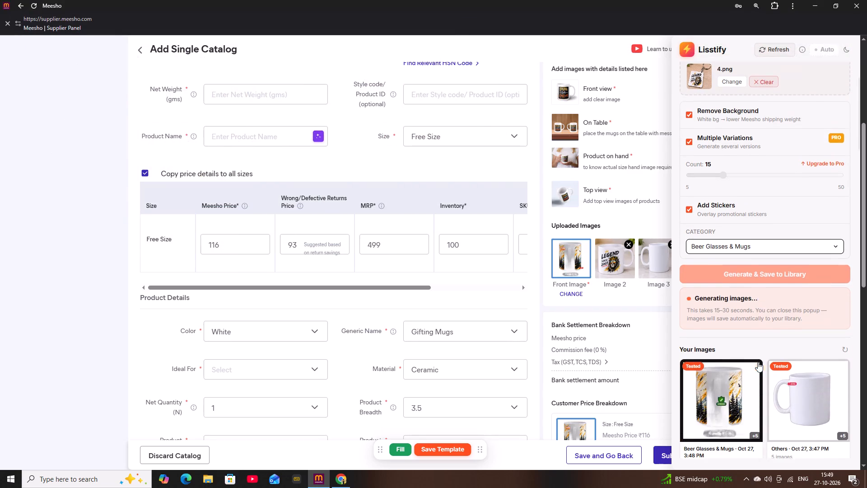
pyautogui.click(826, 243)
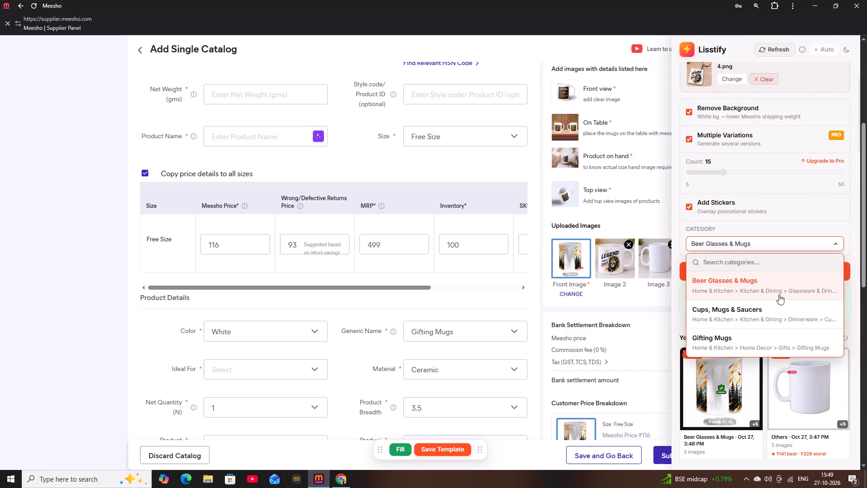
pyautogui.click(858, 305)
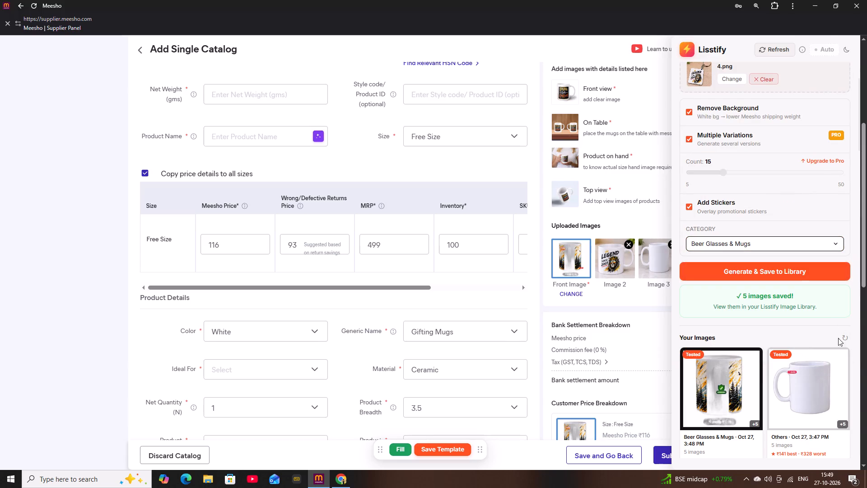
pyautogui.click(842, 339)
# Run a live shipping test on the new keychain batch in Beer Glasses & Mugs.
pyautogui.scroll(-2, 761, 344)
pyautogui.scroll(-1, 748, 382)
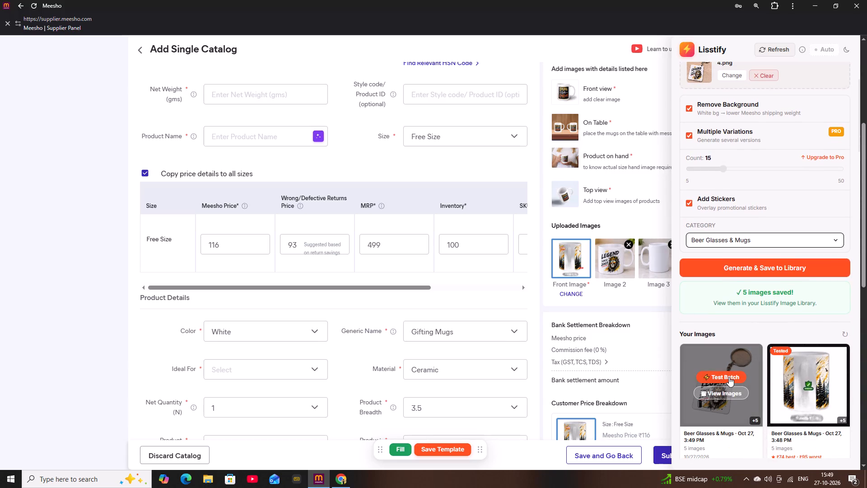
pyautogui.click(729, 377)
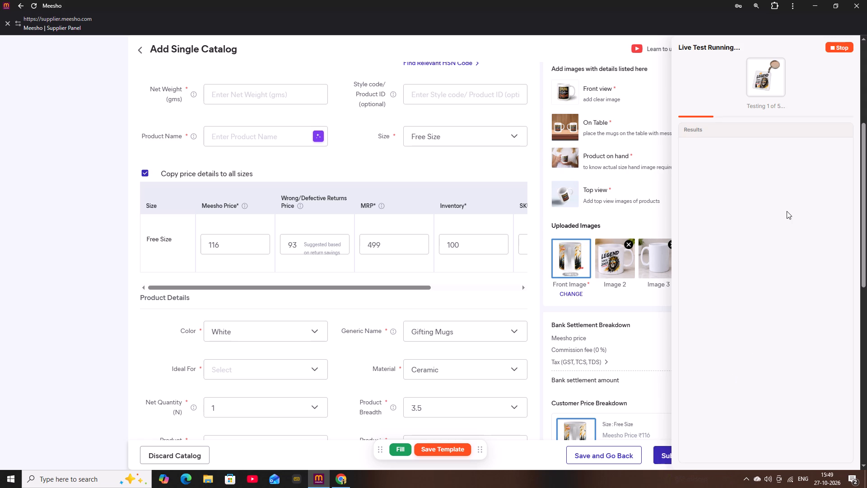
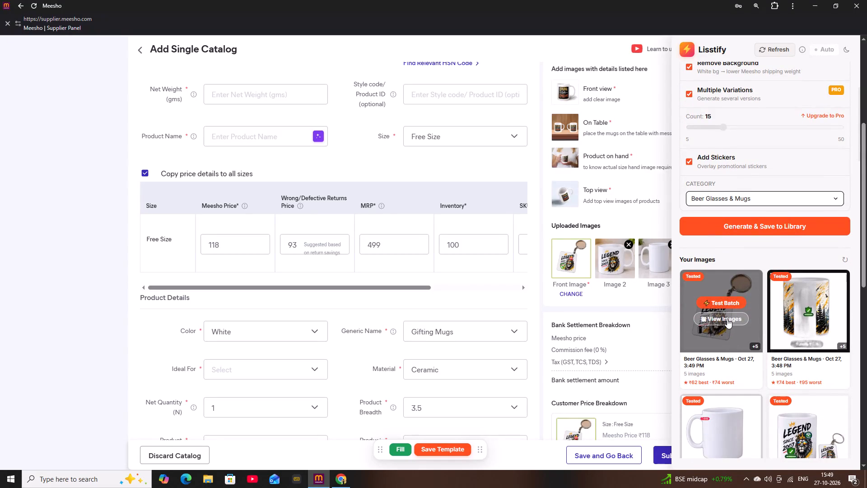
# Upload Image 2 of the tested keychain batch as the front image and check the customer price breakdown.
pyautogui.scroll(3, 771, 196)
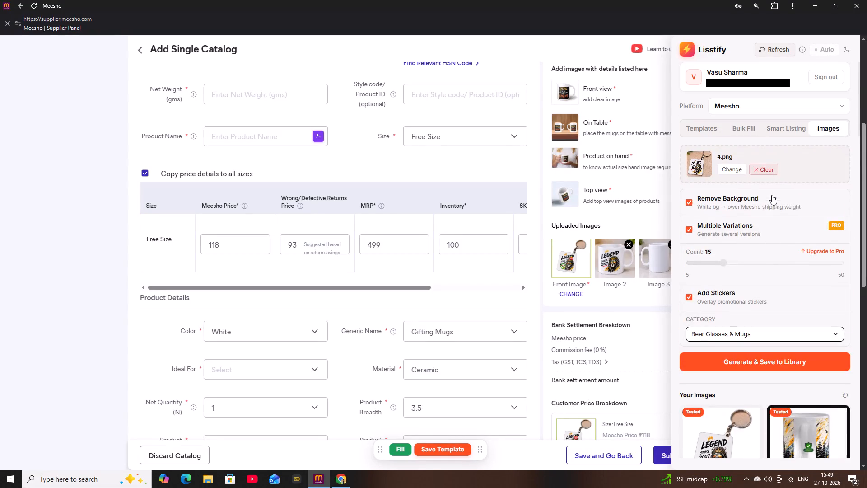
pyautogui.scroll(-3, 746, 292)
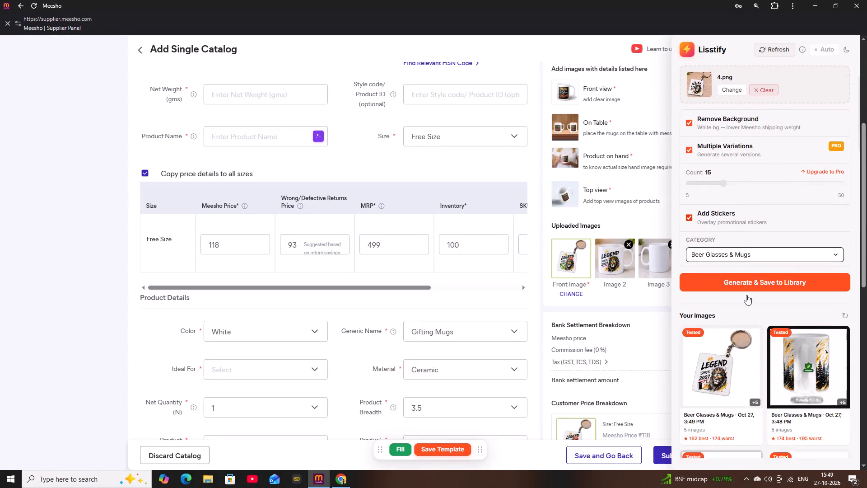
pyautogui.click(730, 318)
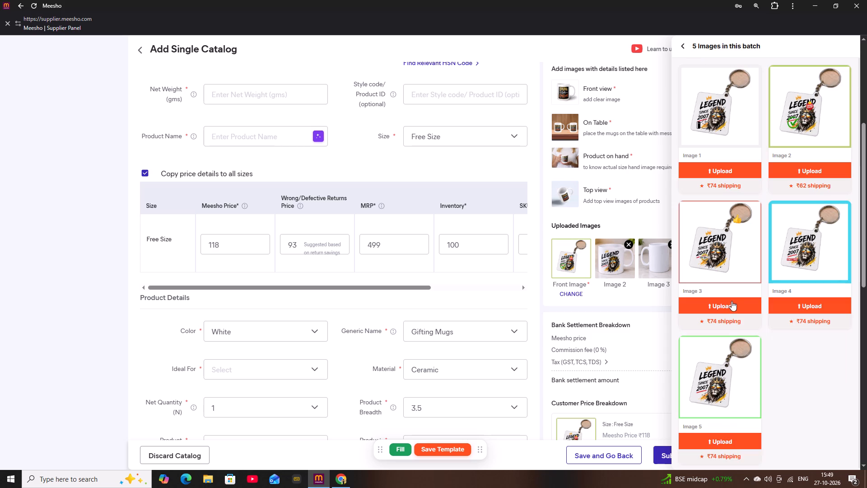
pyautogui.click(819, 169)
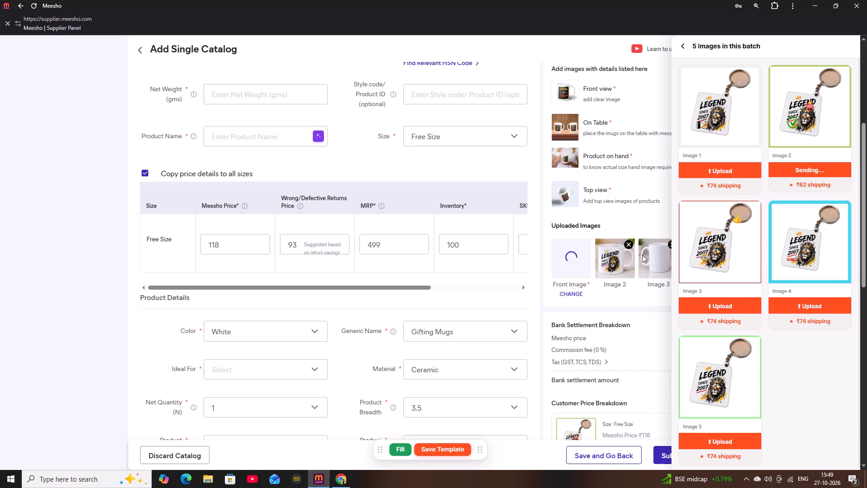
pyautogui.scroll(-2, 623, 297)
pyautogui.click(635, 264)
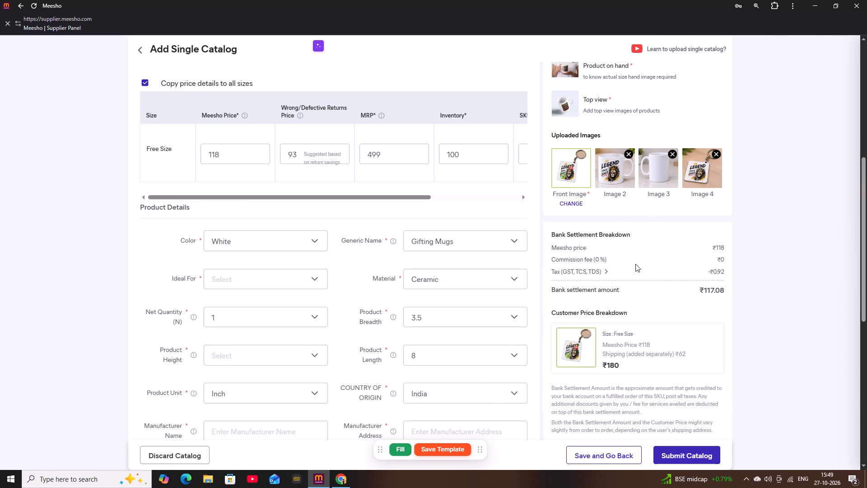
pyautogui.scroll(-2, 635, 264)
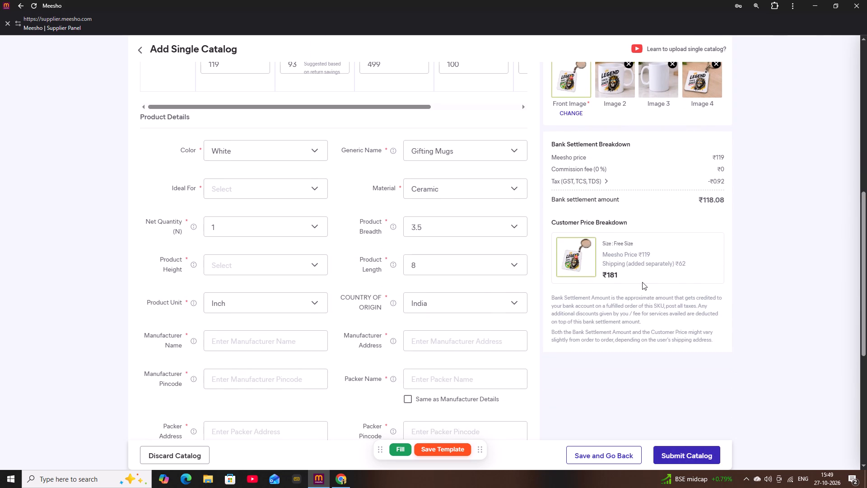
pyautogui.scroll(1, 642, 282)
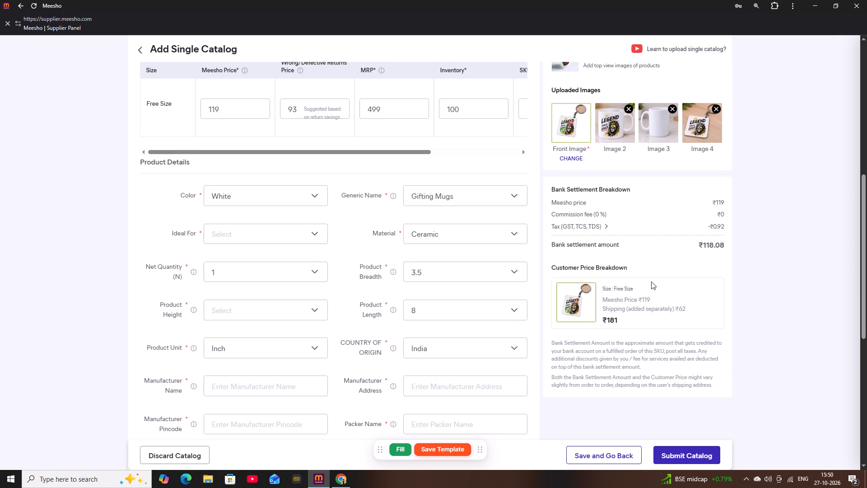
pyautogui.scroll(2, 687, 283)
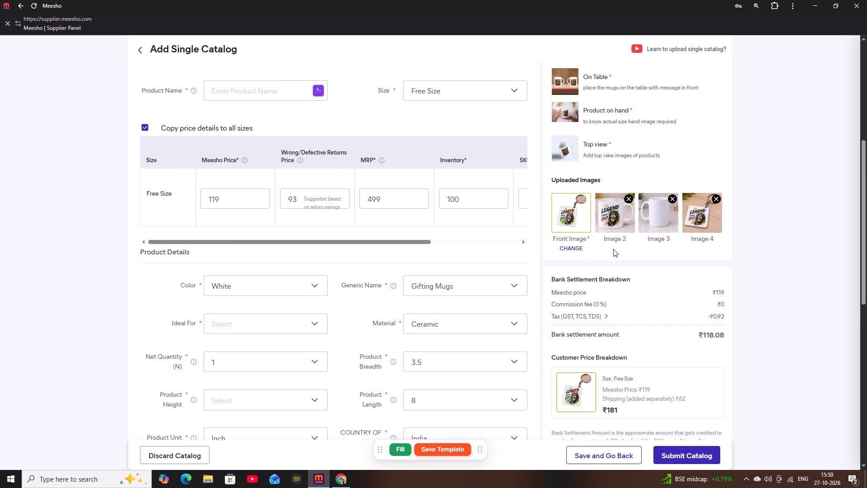
# Reopen Lisstify and replace its product image with the Legend mug, image 2 from the CUP MOCKUPS folder.
pyautogui.click(776, 3)
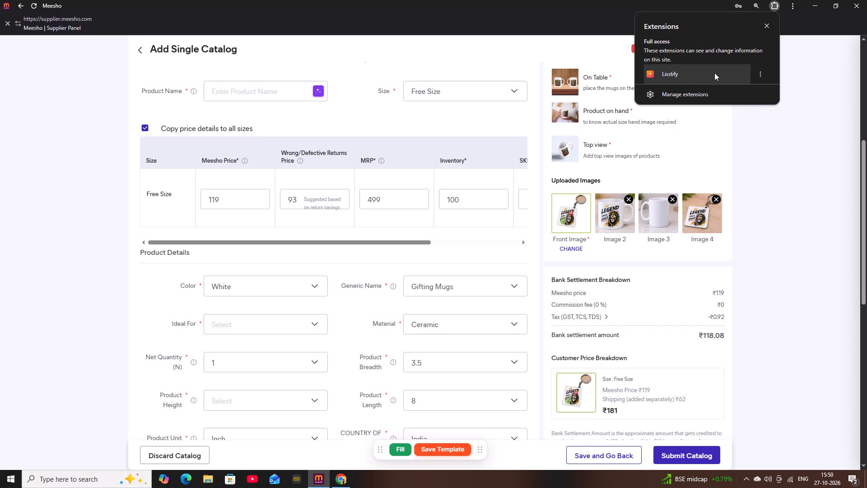
pyautogui.click(714, 73)
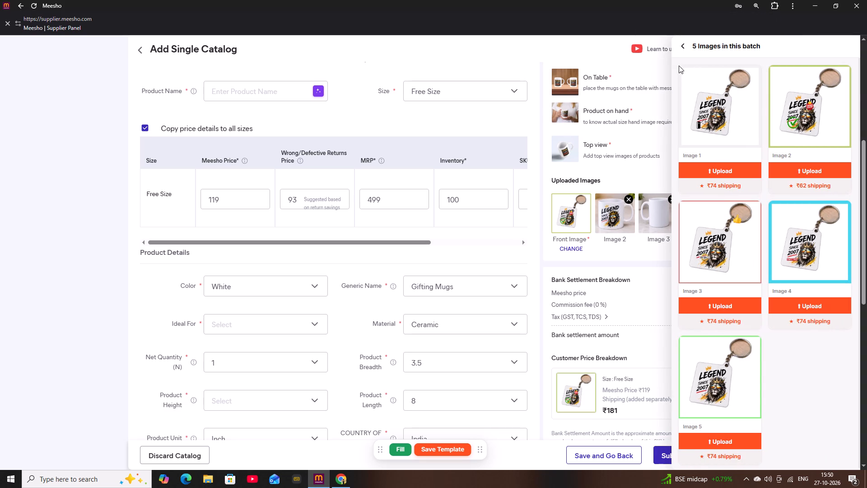
pyautogui.click(684, 50)
pyautogui.scroll(2, 724, 138)
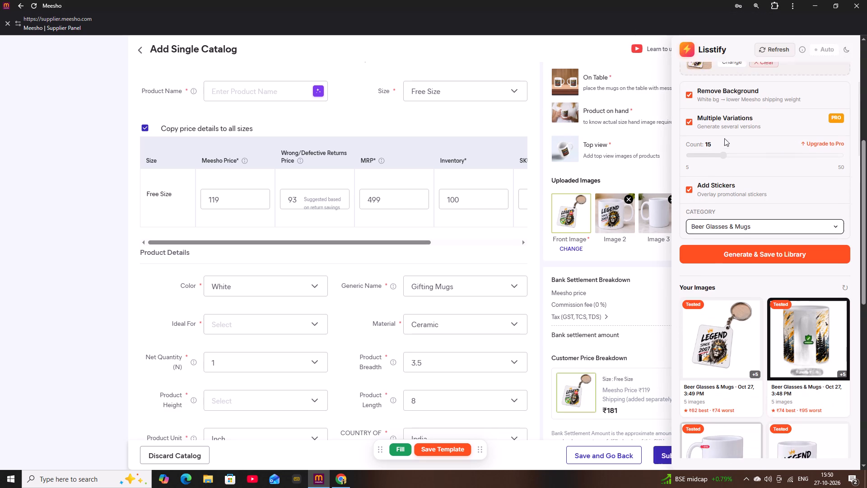
pyautogui.click(764, 127)
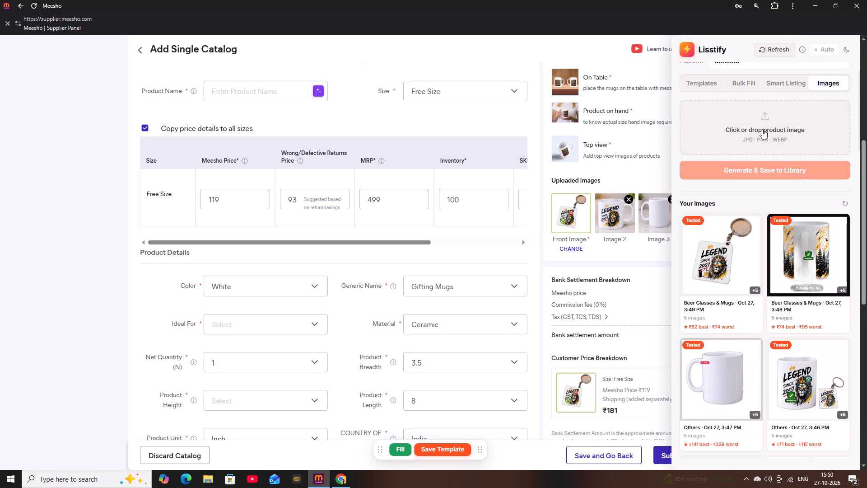
pyautogui.click(762, 129)
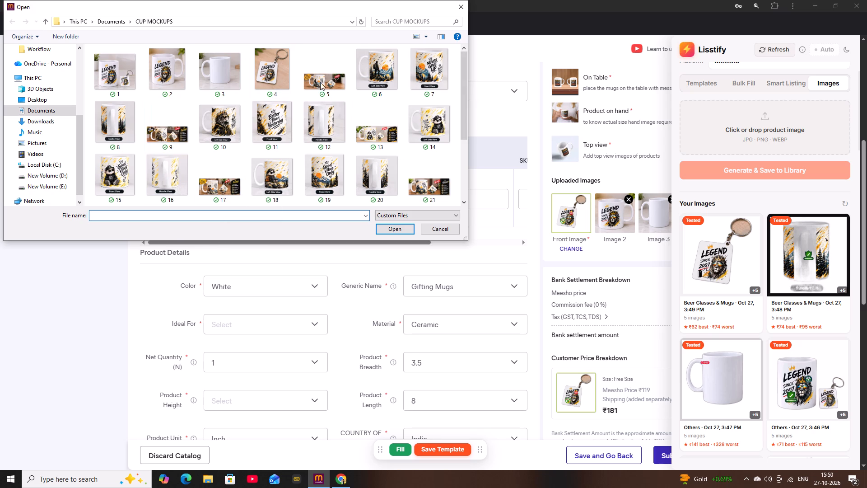
pyautogui.doubleClick(163, 79)
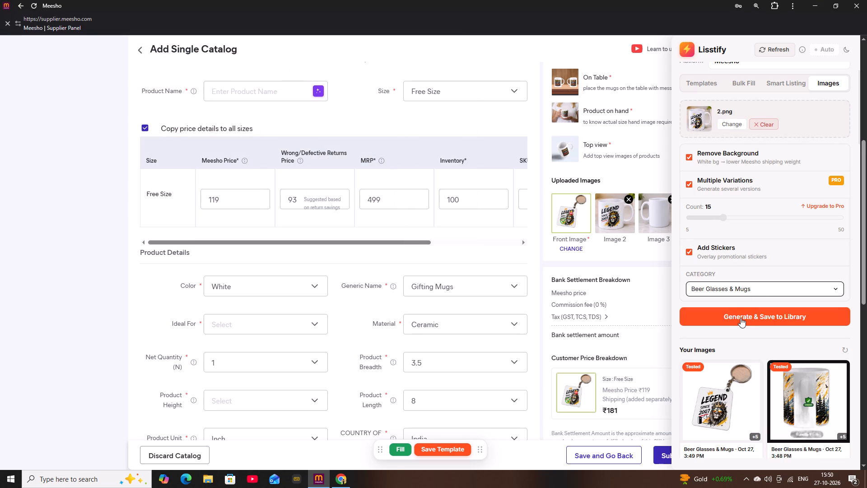
# Generate variations of 2.png under Beer Glasses & Mugs, save them to the library, and refresh the saved images.
pyautogui.click(772, 317)
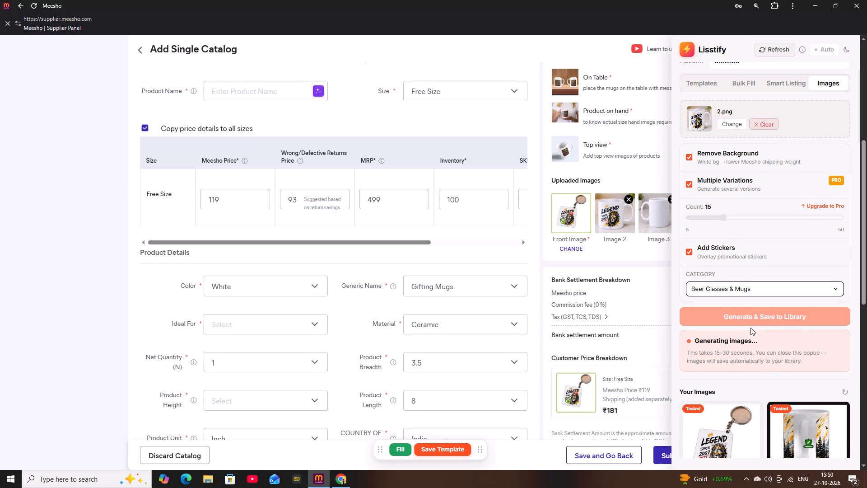
pyautogui.scroll(-3, 750, 328)
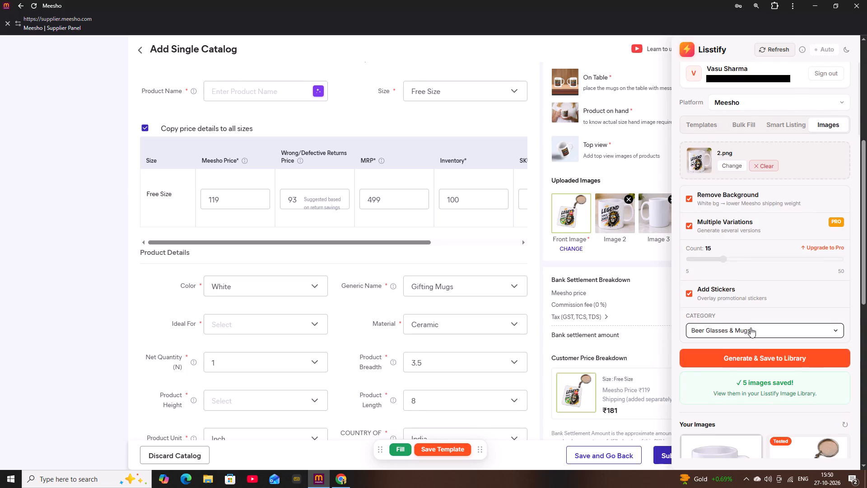
pyautogui.scroll(-3, 749, 335)
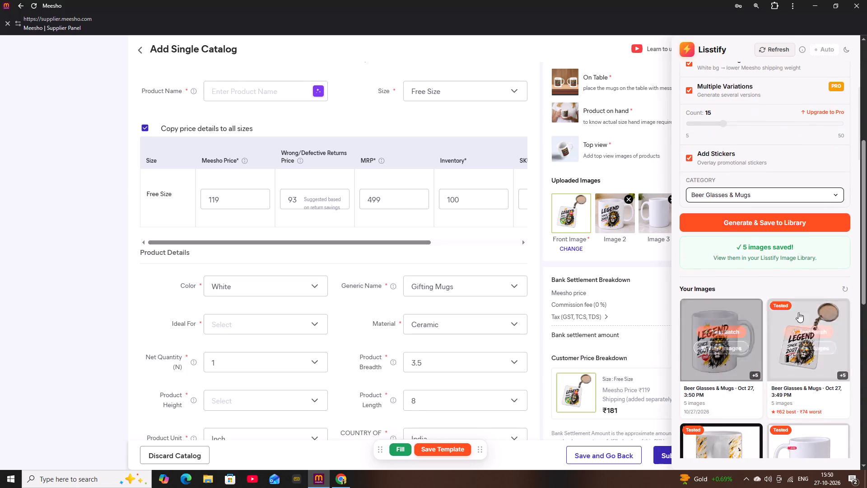
pyautogui.click(843, 286)
# Run a live shipping test on the new Legend mug batch in Beer Glasses & Mugs.
pyautogui.scroll(-2, 747, 326)
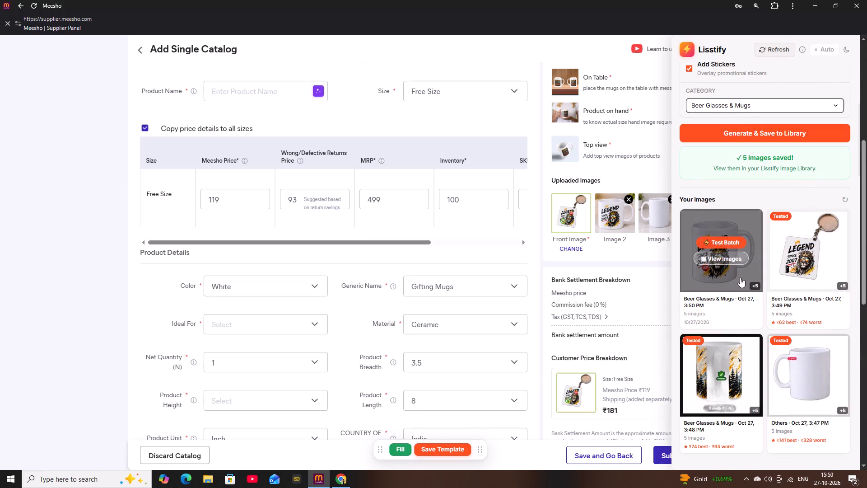
pyautogui.click(735, 241)
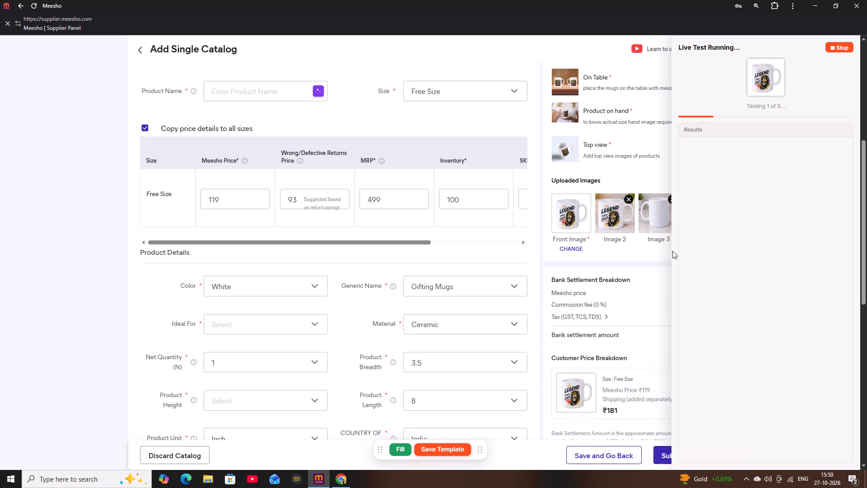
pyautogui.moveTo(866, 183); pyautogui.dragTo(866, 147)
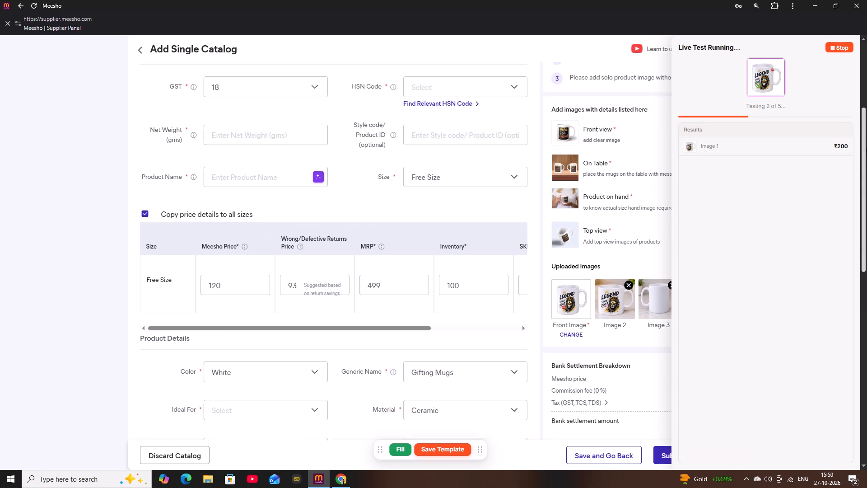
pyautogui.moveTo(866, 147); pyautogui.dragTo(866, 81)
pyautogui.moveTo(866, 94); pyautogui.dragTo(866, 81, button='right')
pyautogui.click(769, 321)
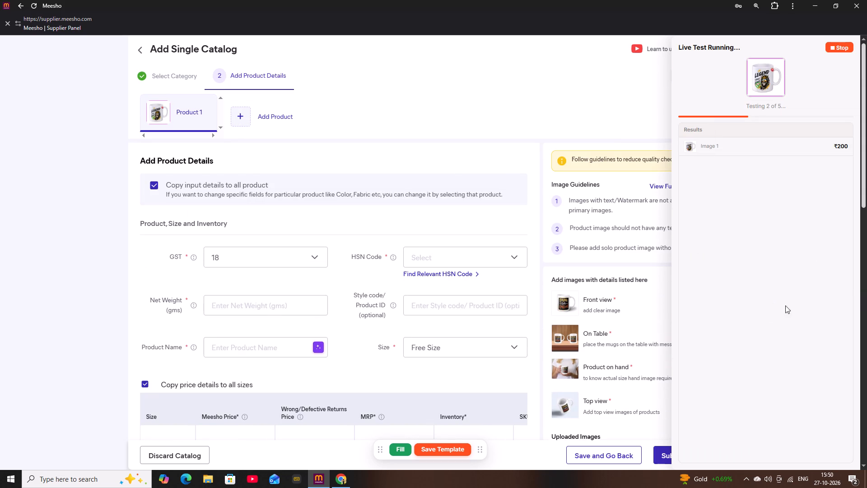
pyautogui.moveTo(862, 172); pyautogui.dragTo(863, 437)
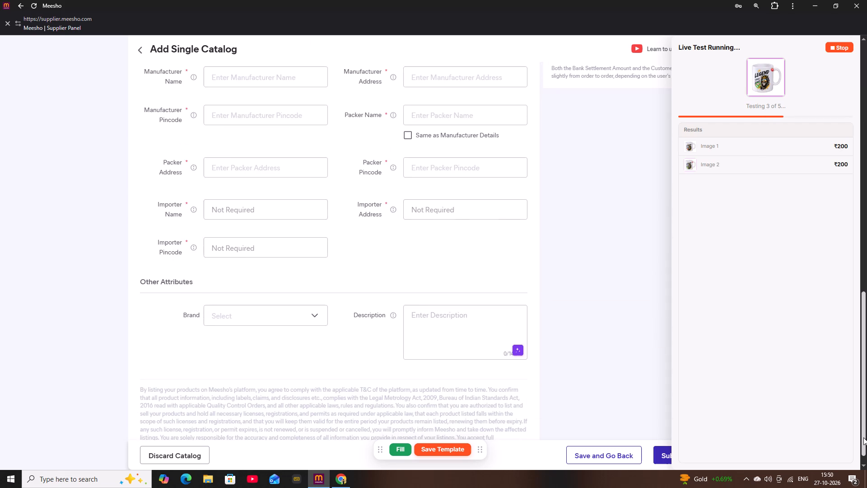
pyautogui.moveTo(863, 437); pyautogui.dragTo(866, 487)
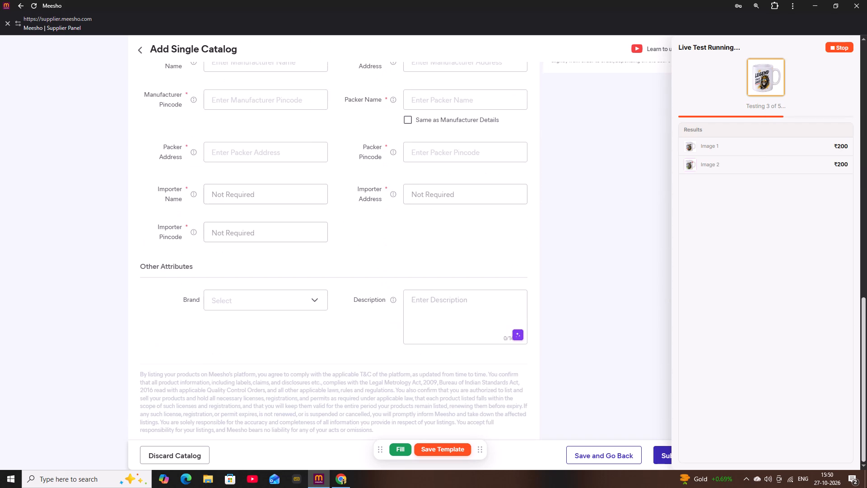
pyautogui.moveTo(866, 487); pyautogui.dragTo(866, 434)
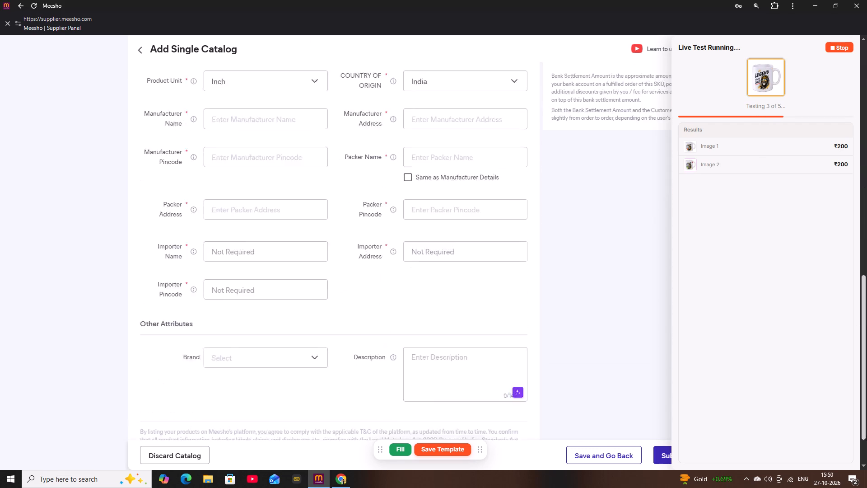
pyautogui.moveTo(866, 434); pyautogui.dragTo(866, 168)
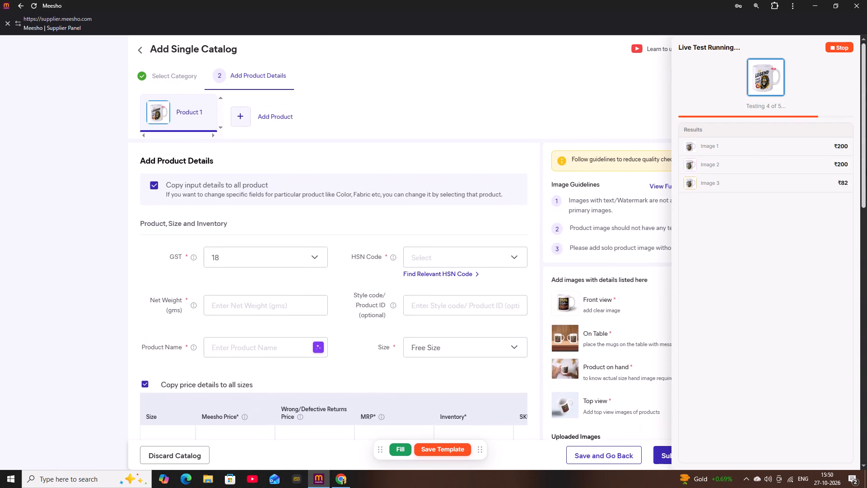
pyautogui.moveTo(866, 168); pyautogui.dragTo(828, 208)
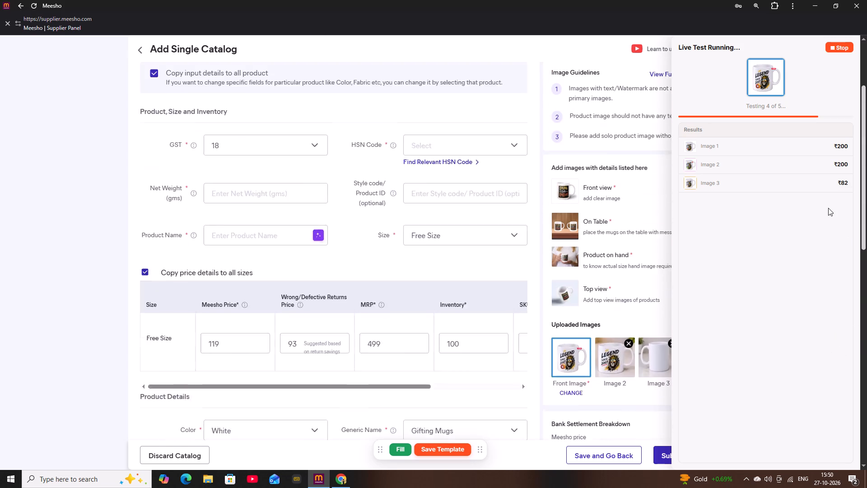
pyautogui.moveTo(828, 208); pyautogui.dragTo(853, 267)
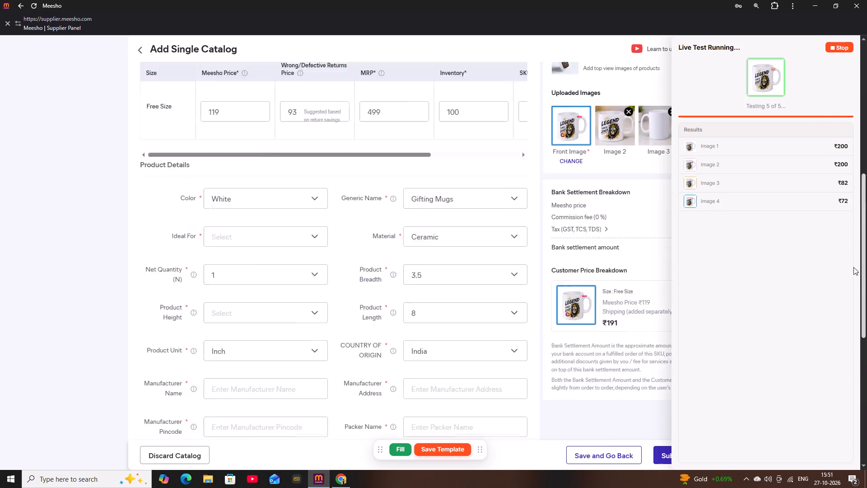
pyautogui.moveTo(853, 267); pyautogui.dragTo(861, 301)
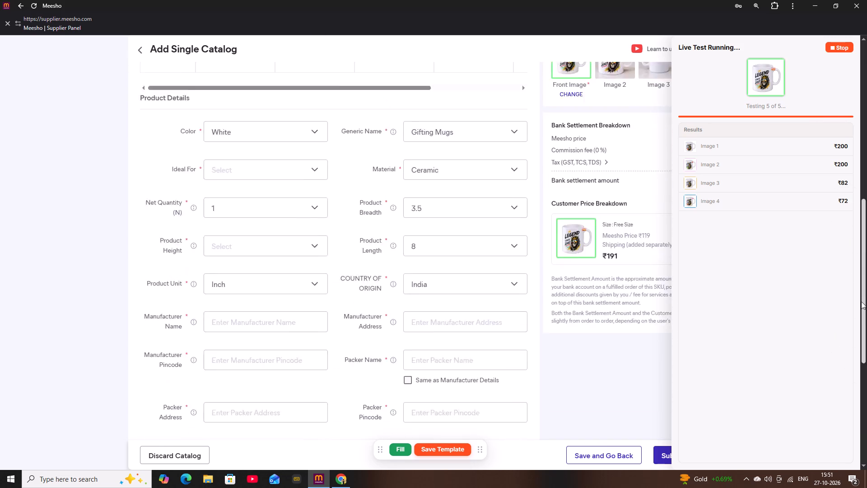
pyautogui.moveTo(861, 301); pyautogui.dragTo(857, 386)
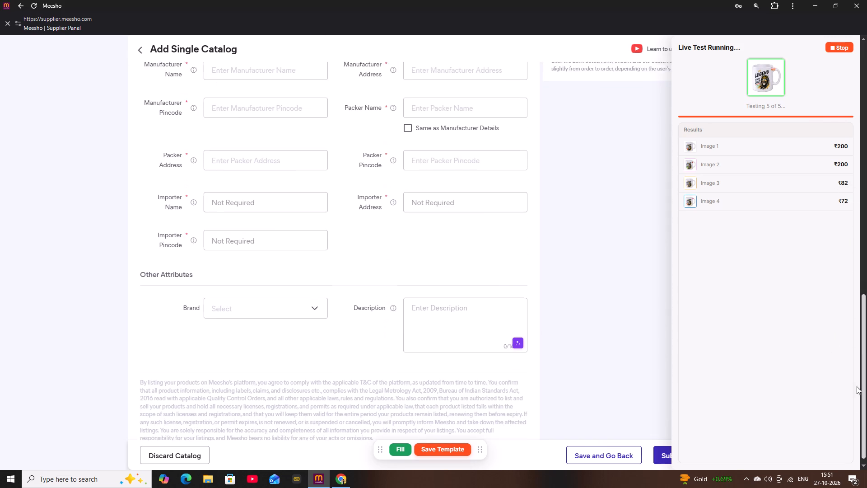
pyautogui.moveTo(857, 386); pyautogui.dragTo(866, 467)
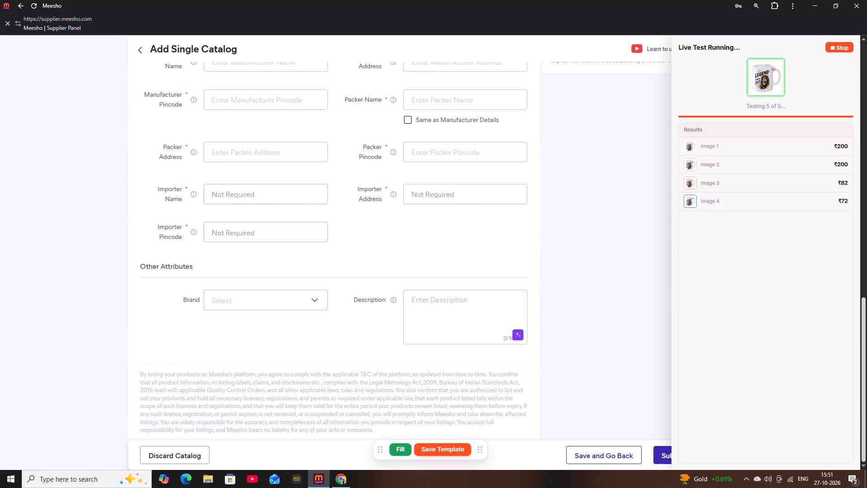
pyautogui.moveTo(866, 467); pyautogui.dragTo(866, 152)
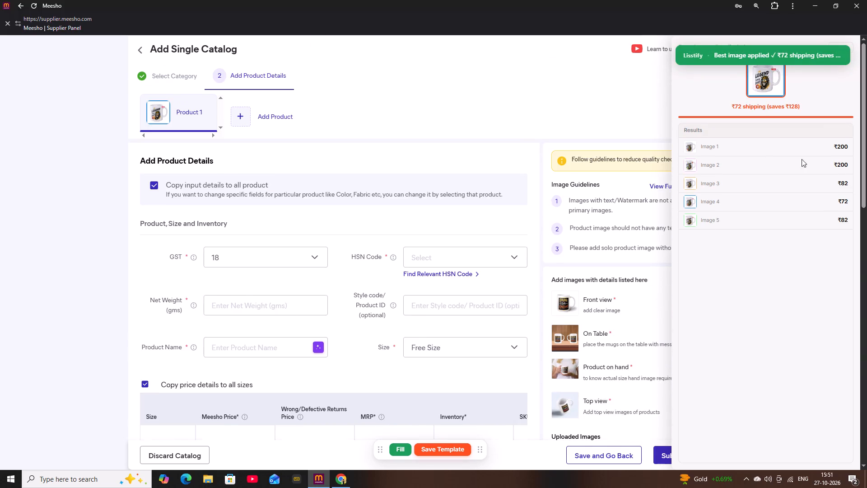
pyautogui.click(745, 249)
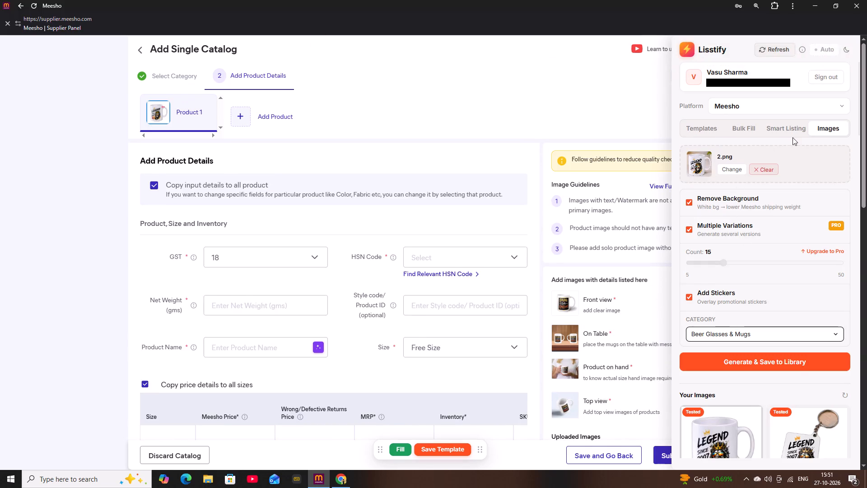
# Replace the Lisstify product image with the bear mug, image 30 from the CUP MOCKUPS folder.
pyautogui.click(774, 169)
pyautogui.click(759, 175)
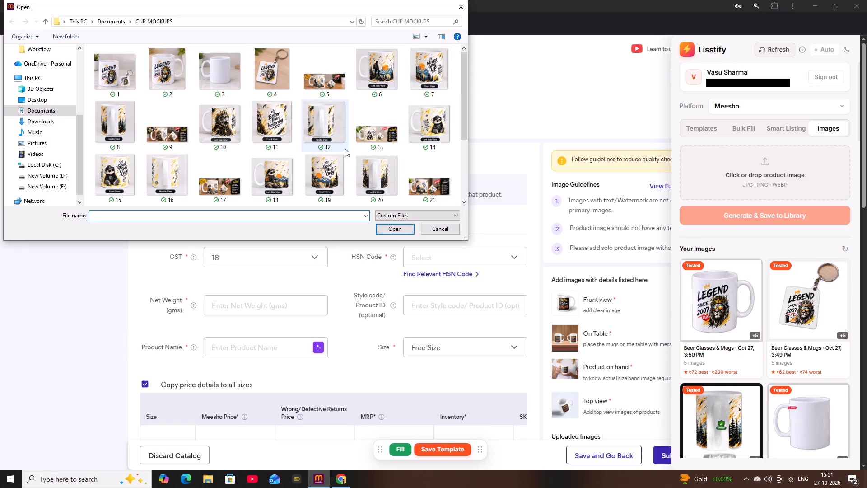
pyautogui.scroll(-2, 247, 150)
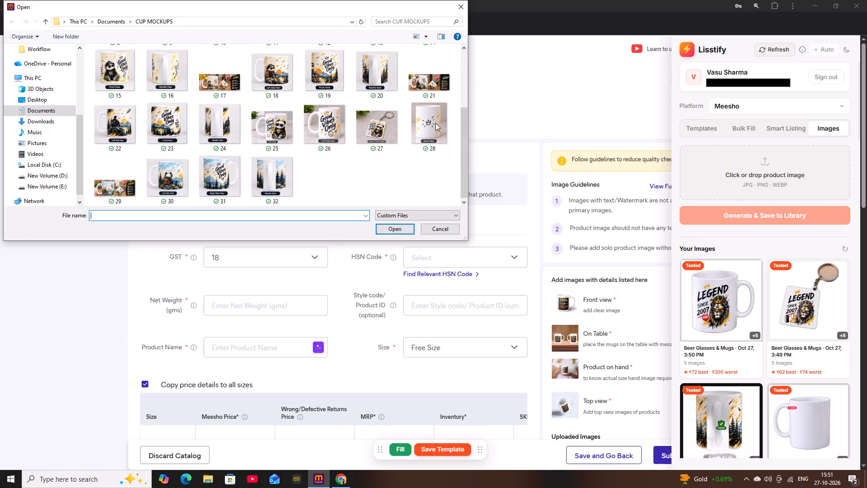
pyautogui.doubleClick(176, 178)
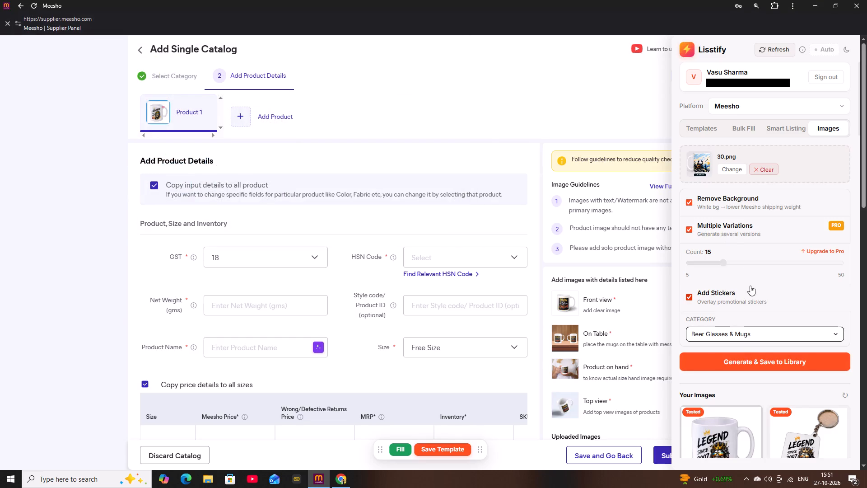
# Generate variations of 30.png under the Gifting Mugs category, save them to the library, and refresh the saved images.
pyautogui.click(748, 332)
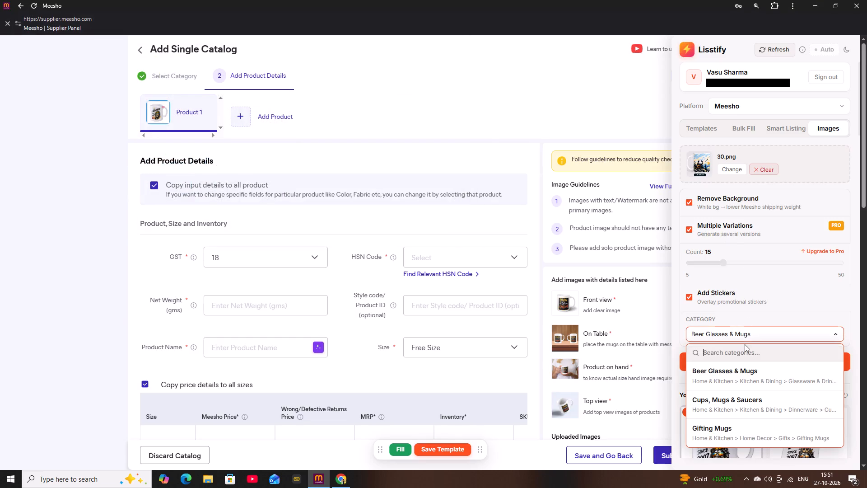
pyautogui.click(744, 349)
pyautogui.click(753, 436)
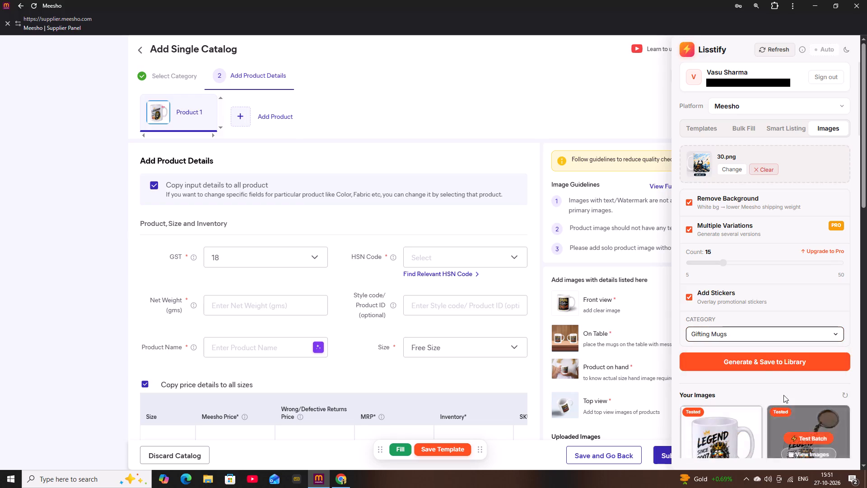
pyautogui.click(773, 366)
pyautogui.scroll(-1, 777, 374)
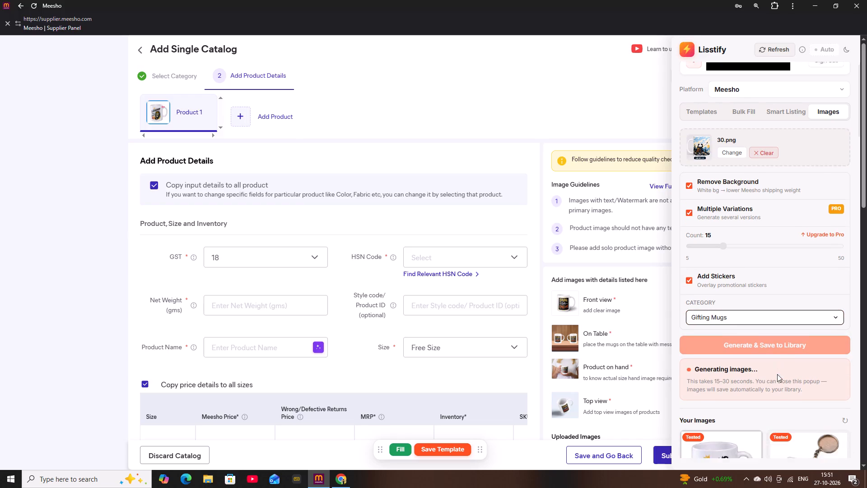
pyautogui.scroll(-1, 777, 374)
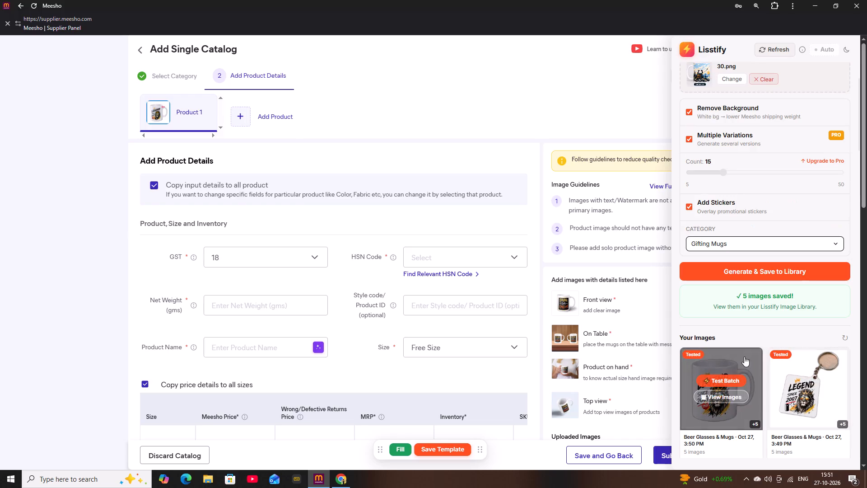
pyautogui.scroll(-1, 770, 339)
pyautogui.click(844, 292)
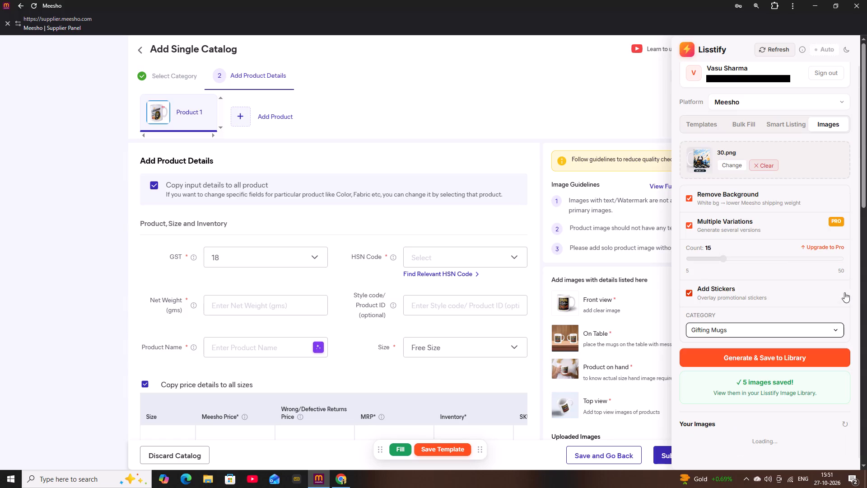
# Run a live shipping test on the new Gifting Mugs batch of the bear mug.
pyautogui.scroll(-3, 726, 365)
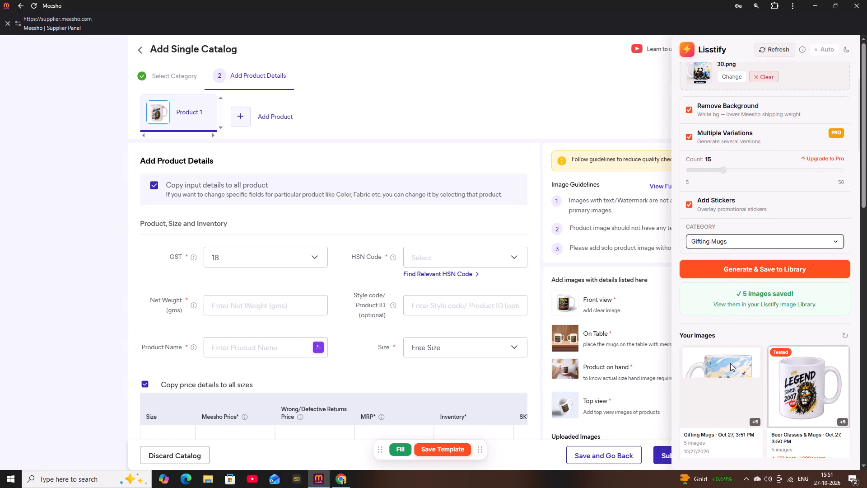
pyautogui.click(728, 378)
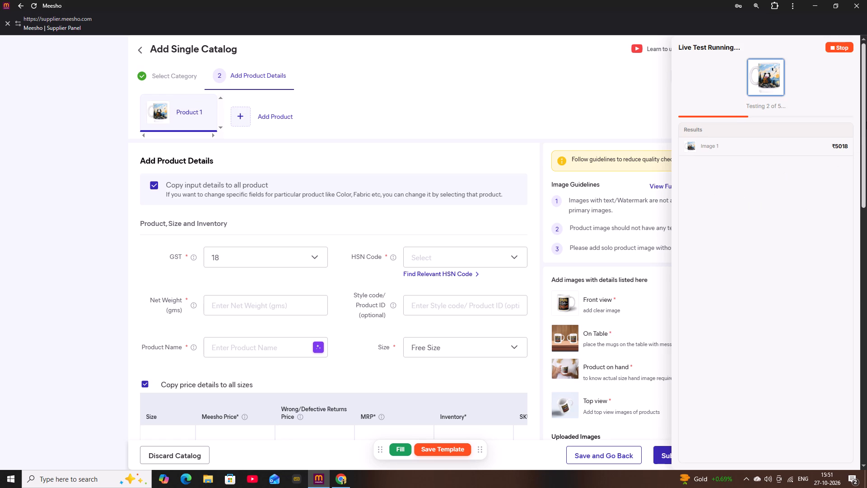
# Examine the catalog form's price, front image, customer price breakdown and product detail fields during the live shipping test.
pyautogui.moveTo(866, 122); pyautogui.dragTo(866, 255)
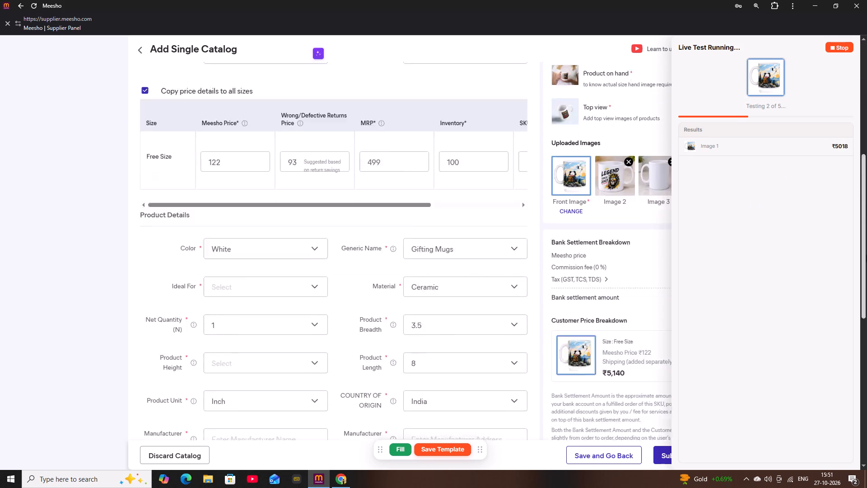
pyautogui.moveTo(866, 255); pyautogui.dragTo(866, 169)
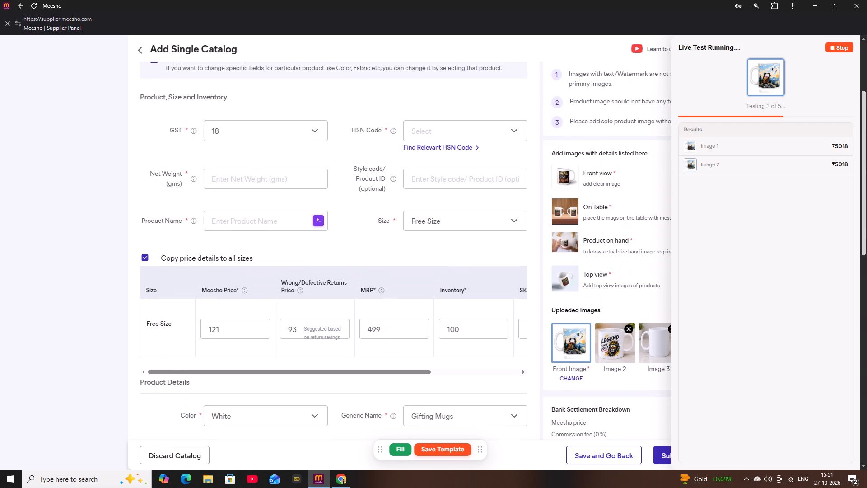
pyautogui.moveTo(866, 169); pyautogui.dragTo(866, 115)
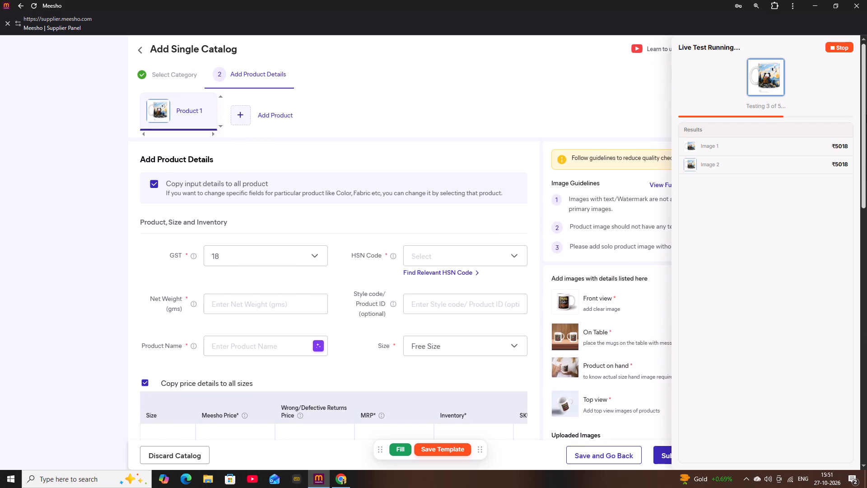
pyautogui.moveTo(866, 115); pyautogui.dragTo(866, 102)
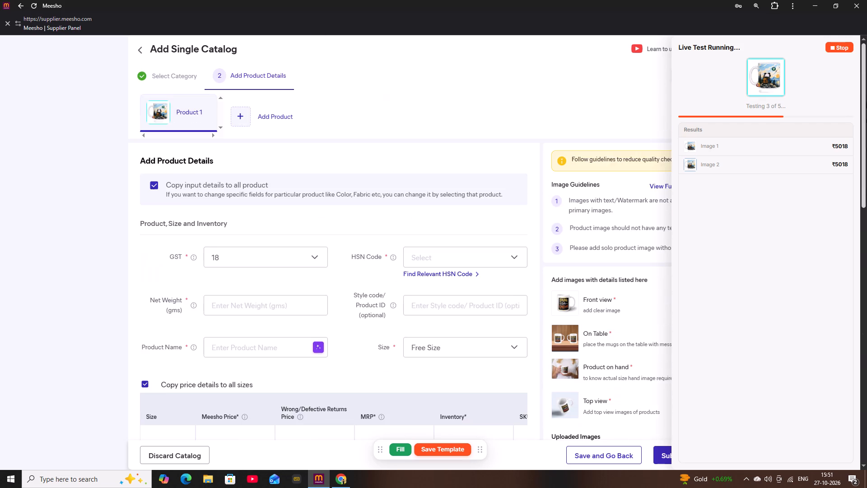
pyautogui.moveTo(866, 102); pyautogui.dragTo(866, 149)
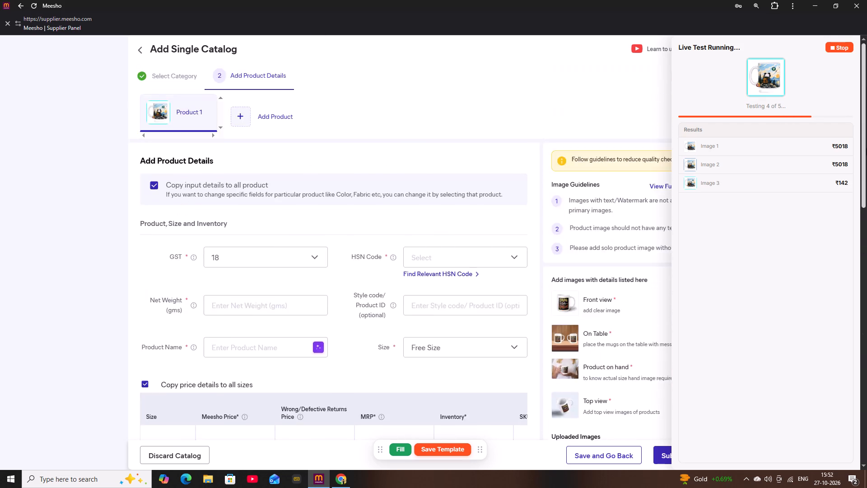
pyautogui.moveTo(866, 149); pyautogui.dragTo(814, 145)
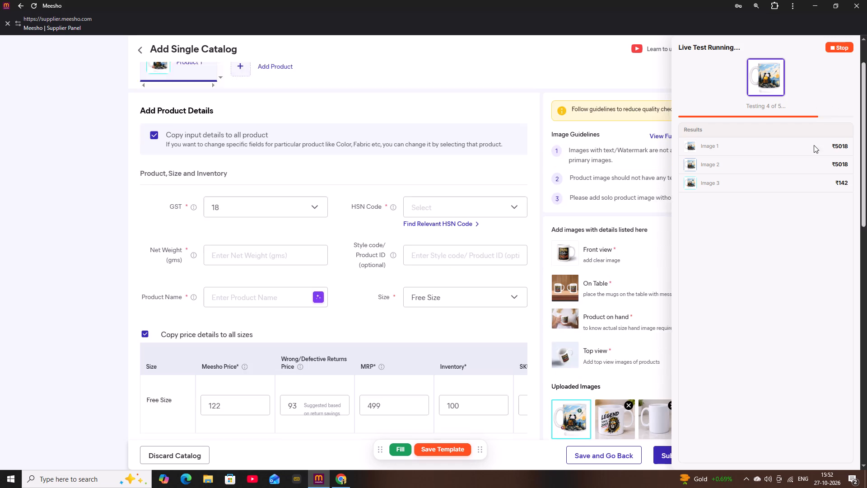
pyautogui.moveTo(814, 145); pyautogui.dragTo(845, 284)
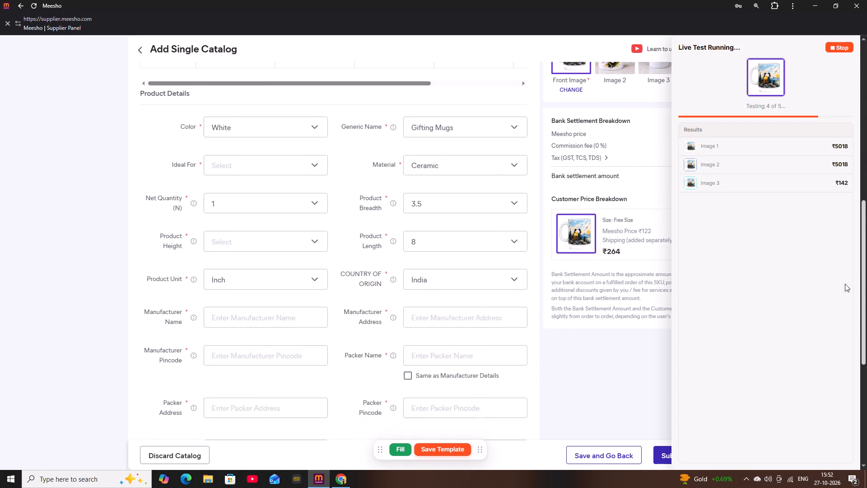
pyautogui.moveTo(845, 284); pyautogui.dragTo(866, 245)
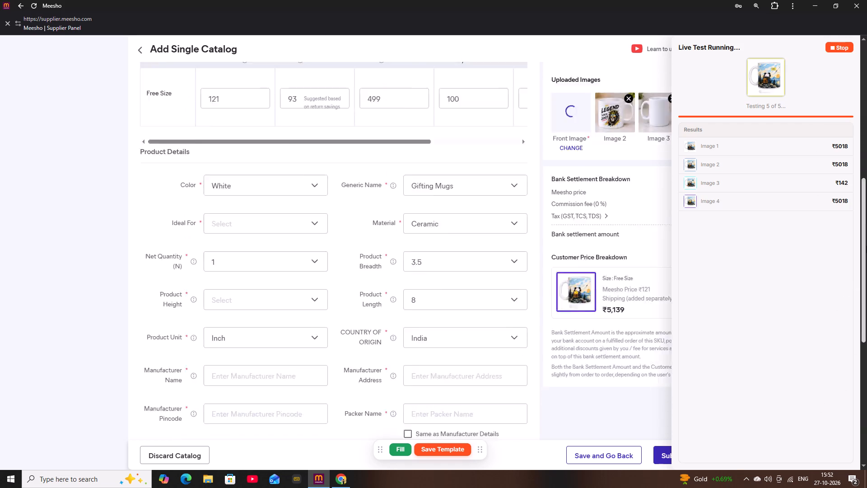
pyautogui.moveTo(866, 245); pyautogui.dragTo(755, 267)
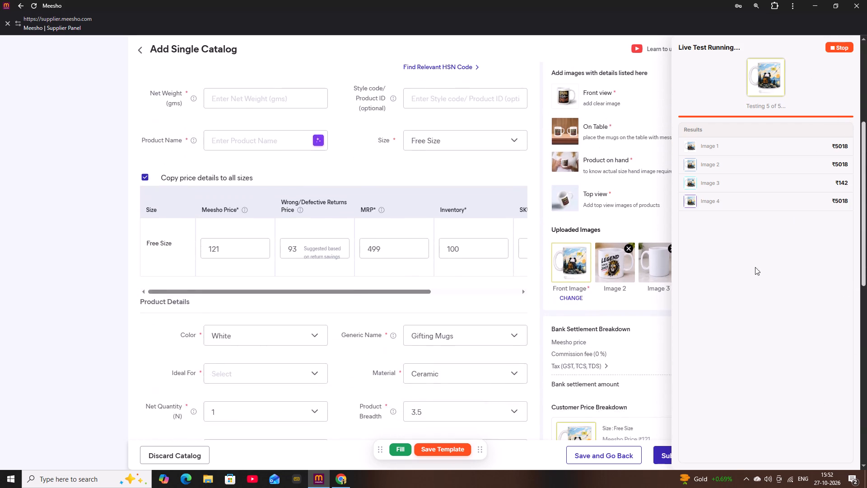
pyautogui.moveTo(755, 267); pyautogui.dragTo(866, 465)
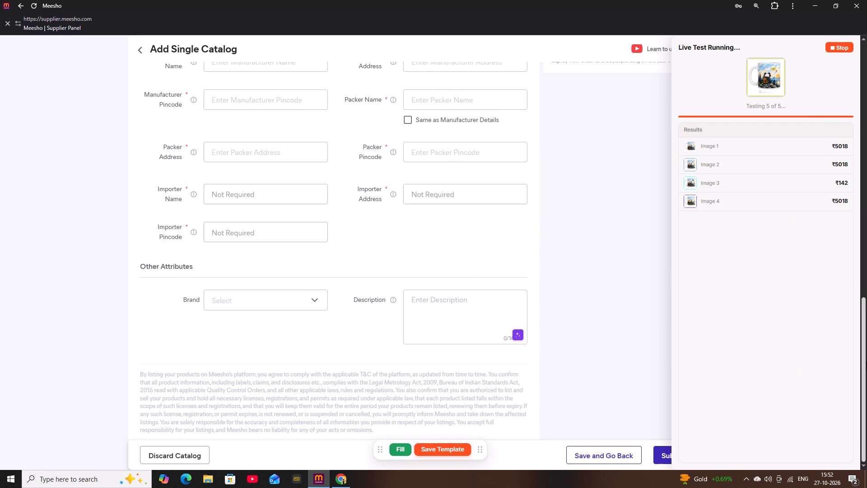
pyautogui.moveTo(866, 362); pyautogui.dragTo(859, 97)
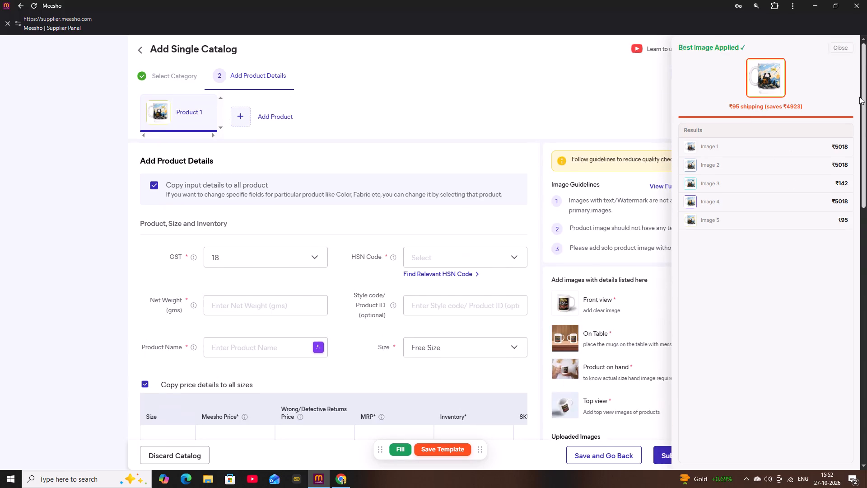
pyautogui.moveTo(859, 97); pyautogui.dragTo(866, 200)
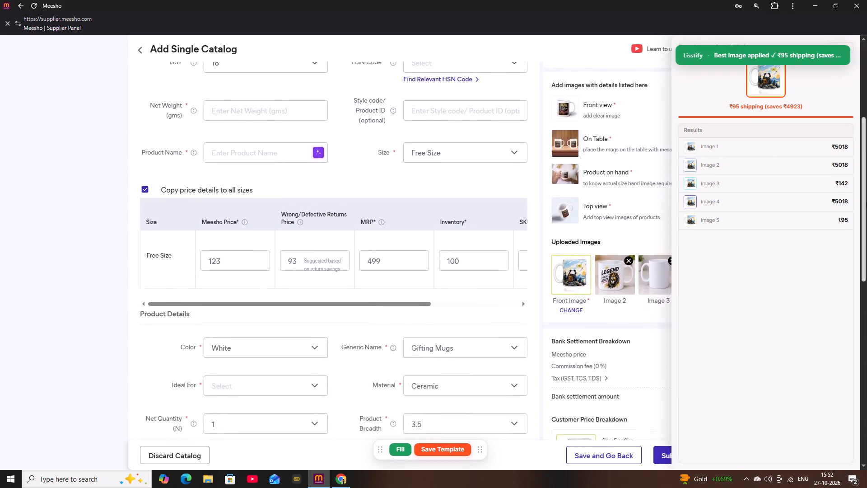
pyautogui.moveTo(866, 200); pyautogui.dragTo(866, 395)
# Close the test results and replace the Lisstify product image with the keychain, image 27 from the CUP MOCKUPS folder.
pyautogui.click(732, 324)
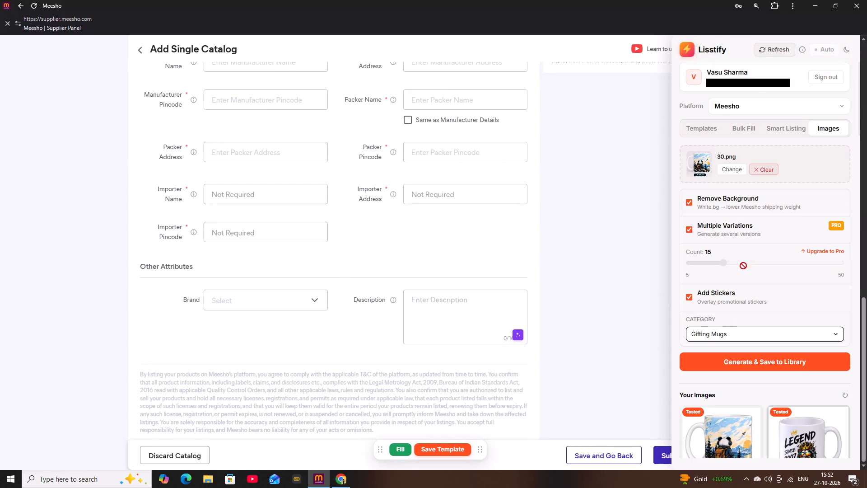
pyautogui.scroll(1, 744, 263)
pyautogui.click(764, 172)
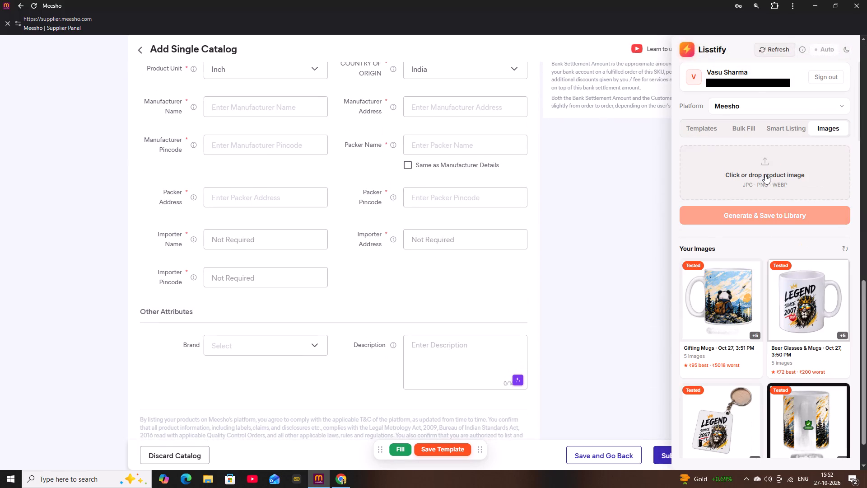
pyautogui.click(765, 174)
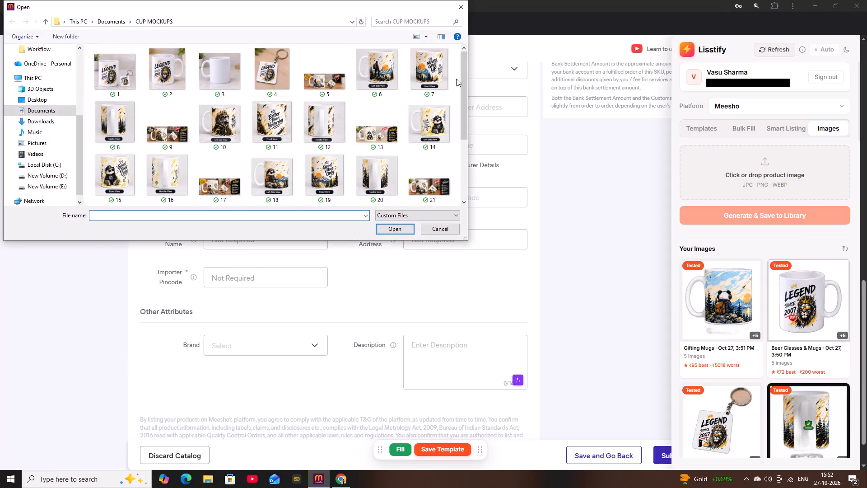
pyautogui.moveTo(461, 78); pyautogui.dragTo(469, 135)
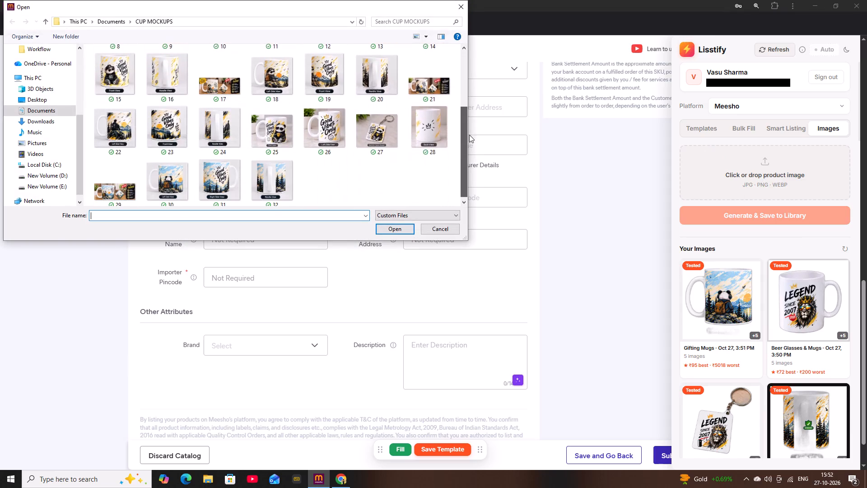
pyautogui.moveTo(469, 135); pyautogui.dragTo(473, 150)
pyautogui.doubleClick(374, 125)
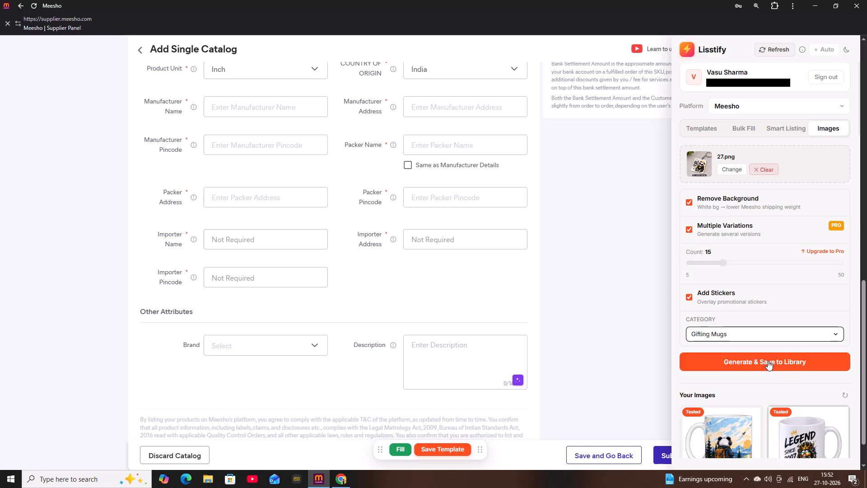
# Generate variations of 27.png under Gifting Mugs, save them to the library, and refresh the saved images.
pyautogui.click(768, 361)
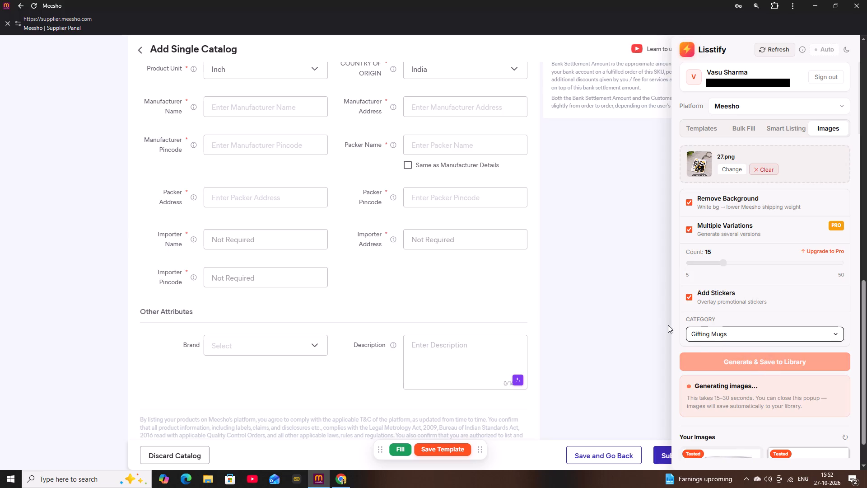
pyautogui.scroll(5, 520, 211)
pyautogui.scroll(4, 489, 150)
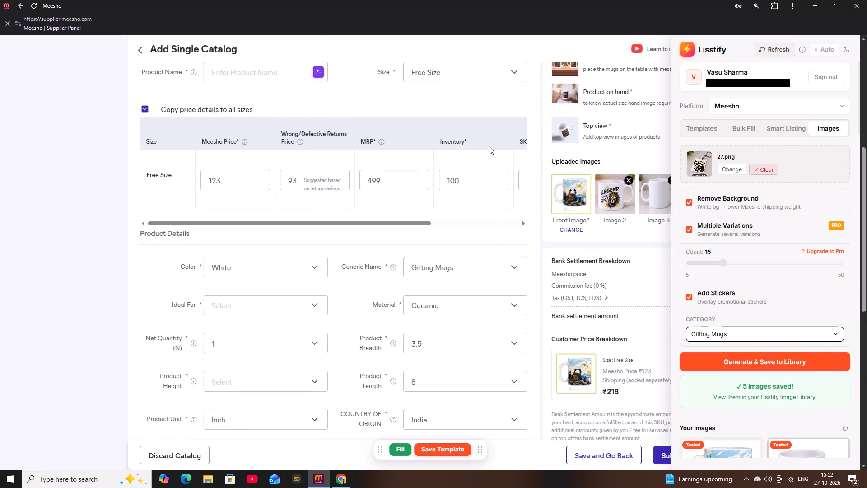
pyautogui.scroll(-3, 827, 276)
pyautogui.click(840, 291)
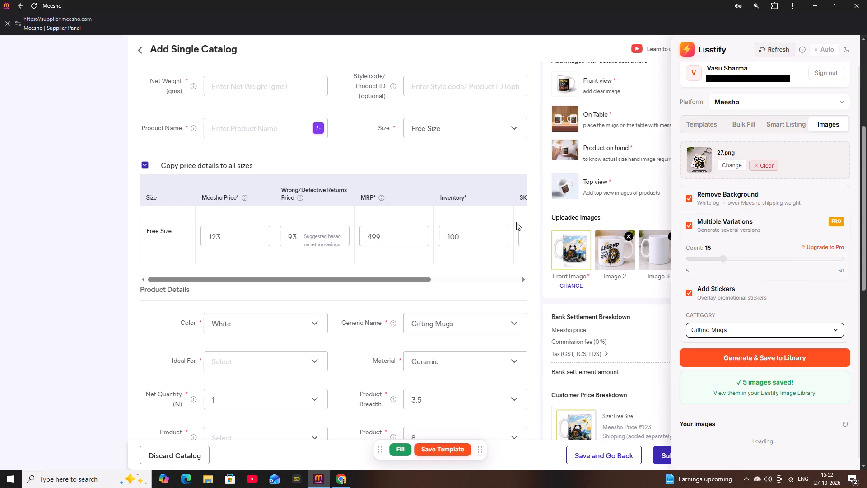
# Search the catalog form's HSN Code options for 6912.
pyautogui.scroll(2, 442, 110)
pyautogui.click(448, 126)
pyautogui.click(448, 126)
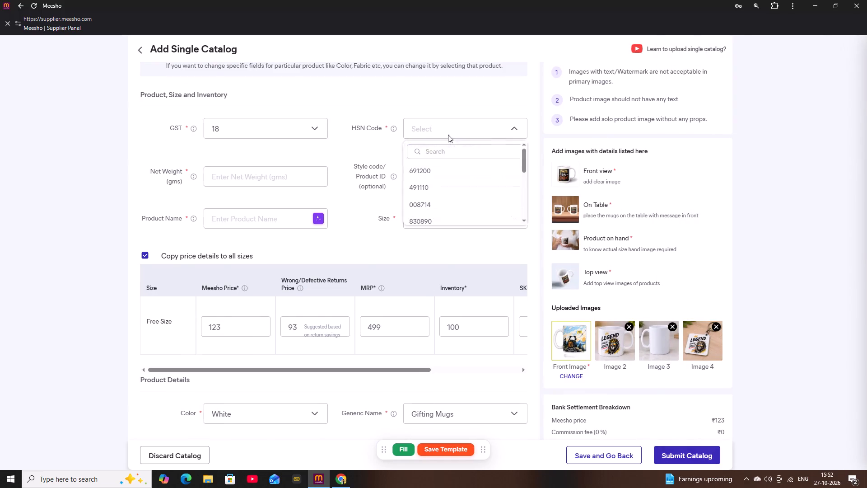
pyautogui.click(446, 153)
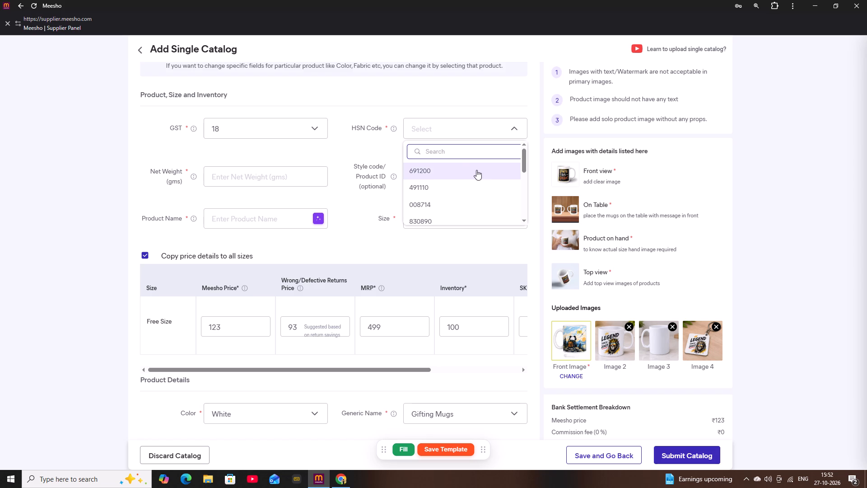
pyautogui.press('6')
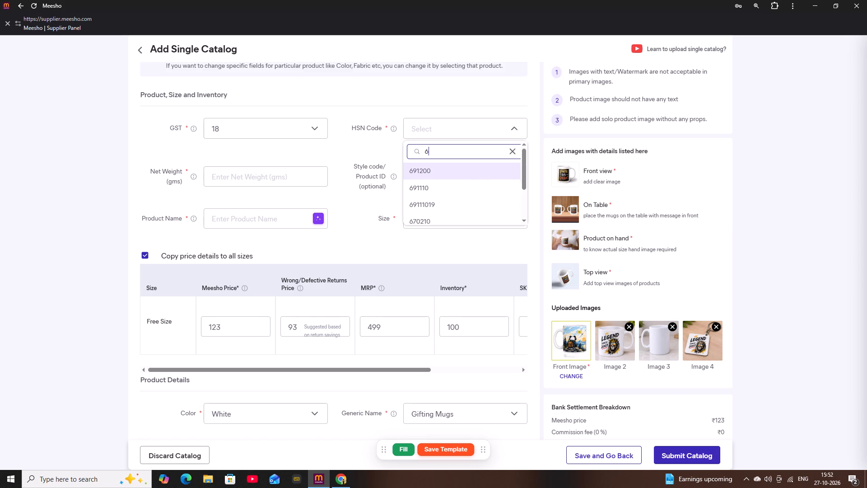
pyautogui.press('9')
pyautogui.write('12')
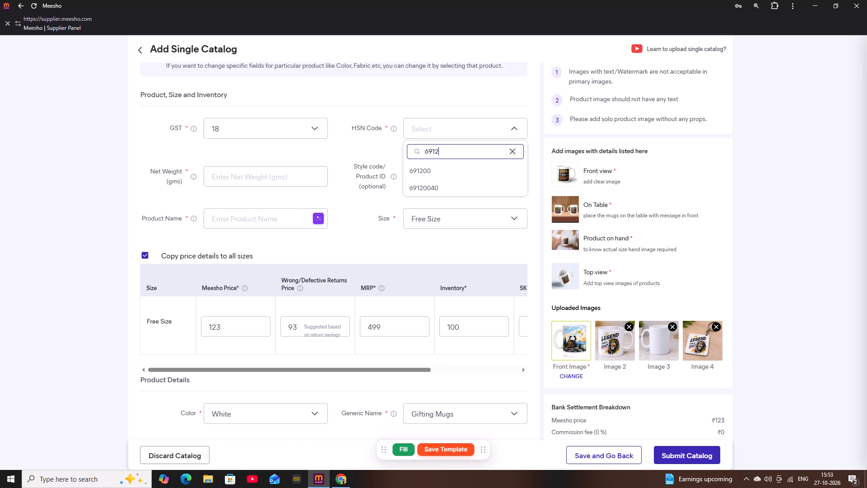
pyautogui.scroll(4, 689, 87)
pyautogui.scroll(3, 666, 194)
# Leave the Meesho catalog window and return to the Lisstify dashboard in Chrome.
pyautogui.click(866, 0)
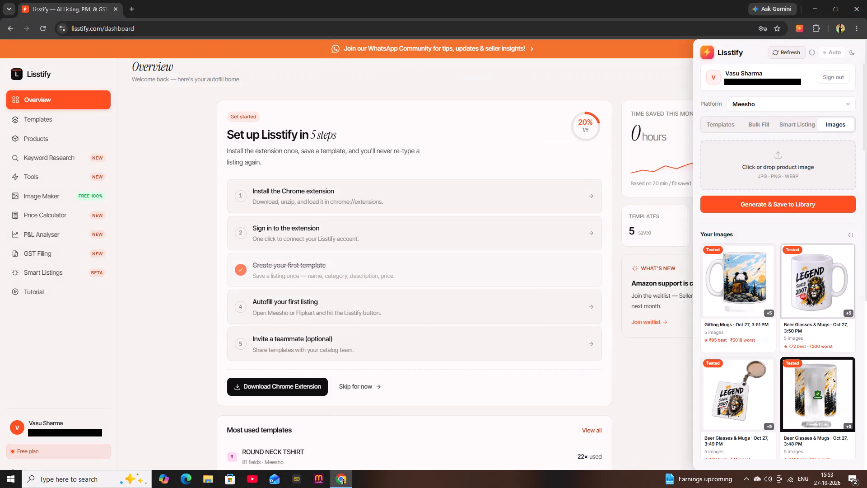
# Switch to the Meesho supplier panel, dismiss the Flash Sale offer, and start a new single catalog from Catalog Uploads.
pyautogui.click(822, 10)
pyautogui.doubleClick(739, 15)
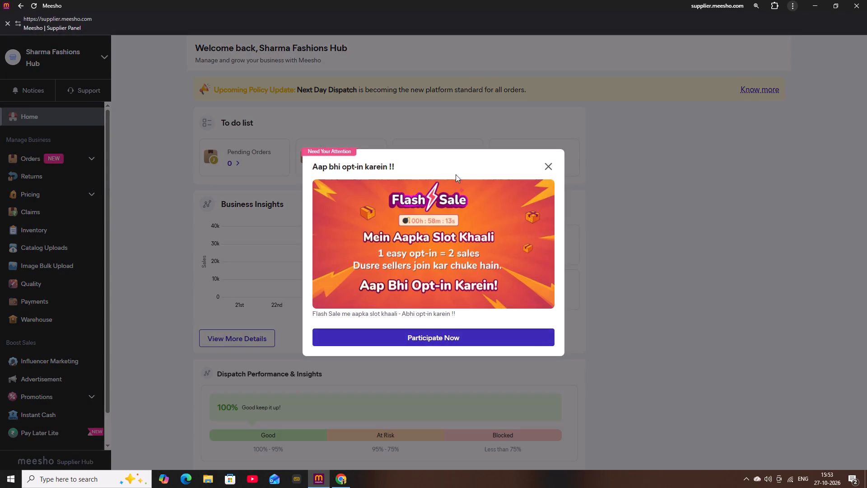
pyautogui.click(546, 165)
pyautogui.click(67, 253)
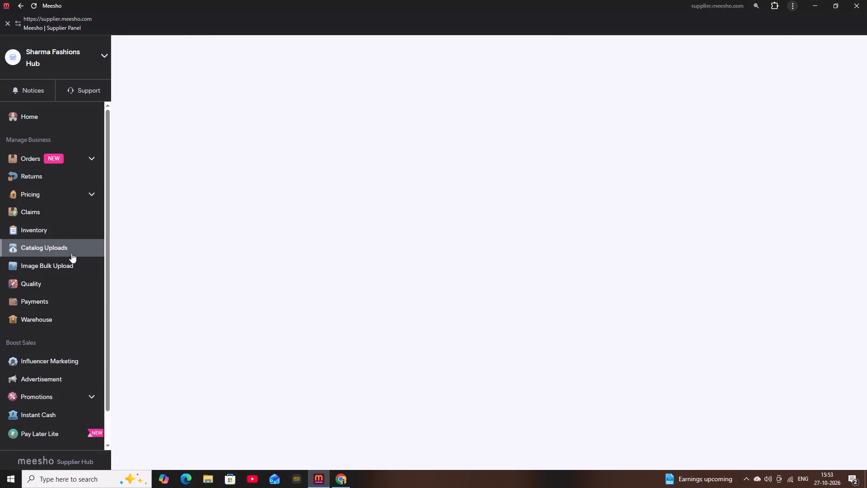
pyautogui.click(339, 166)
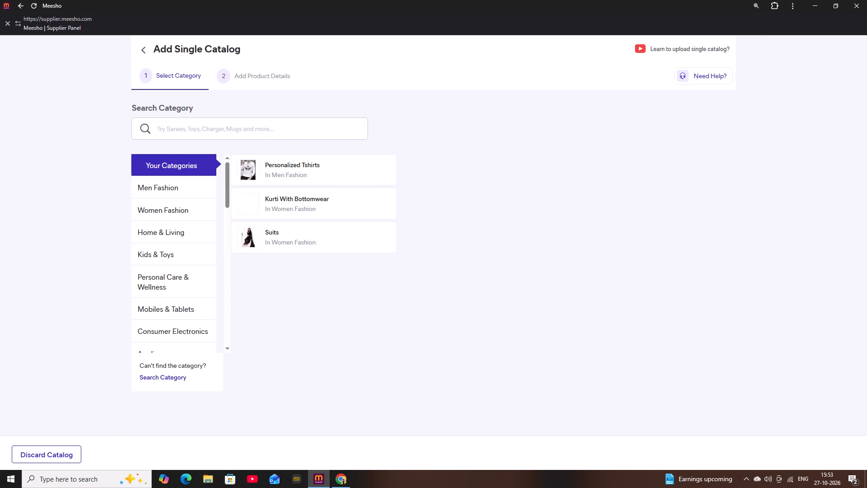
# Search the catalog categories for mugs and choose Cups, Mugs & Saucers in Home & Kitchen.
pyautogui.click(286, 131)
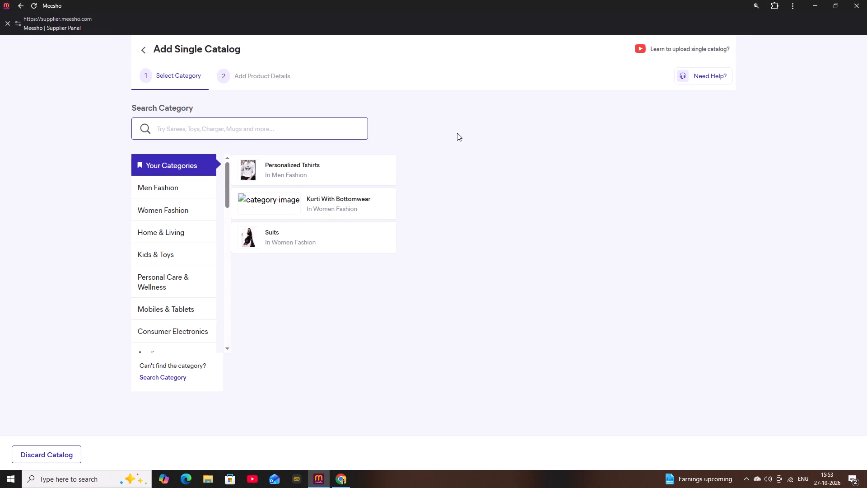
pyautogui.write('mug')
pyautogui.press('s')
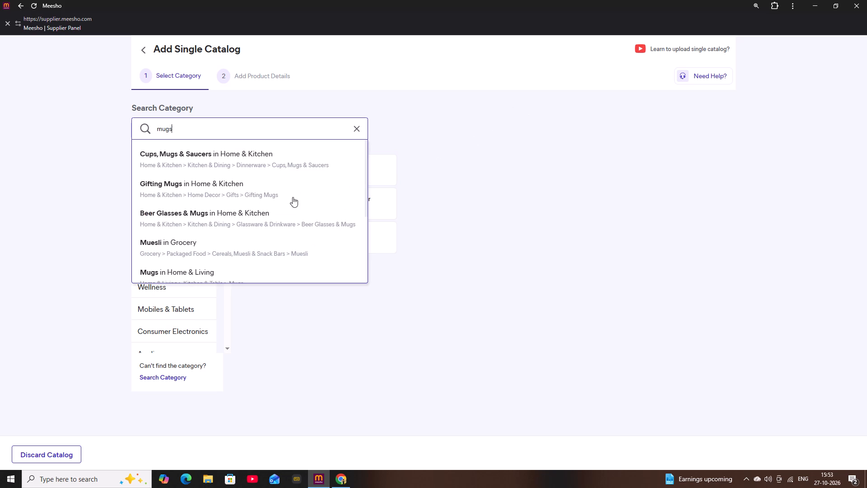
pyautogui.scroll(-1, 319, 198)
pyautogui.scroll(1, 312, 199)
pyautogui.click(251, 159)
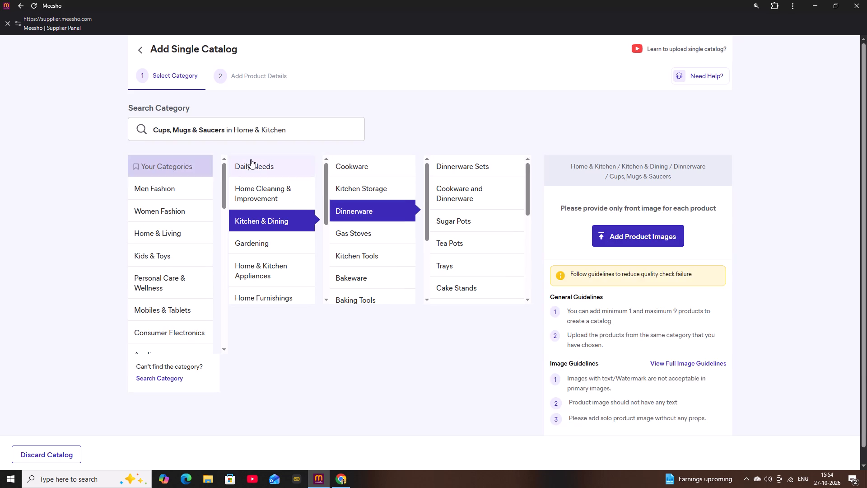
# Add image 1 from the CUP MOCKUPS folder as the product's front image and continue to the product details.
pyautogui.scroll(-1, 632, 263)
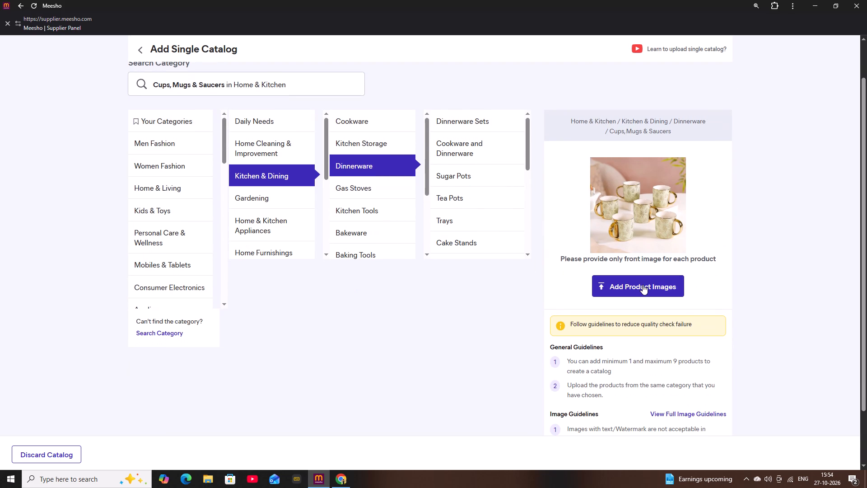
pyautogui.scroll(-1, 642, 286)
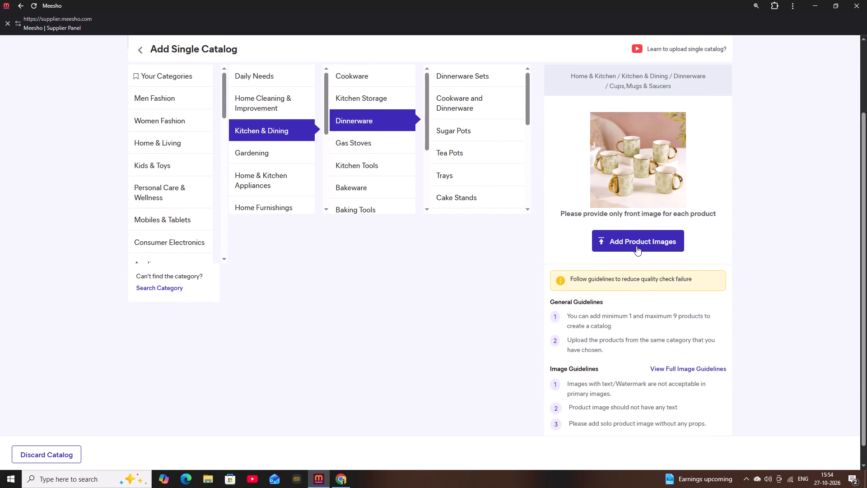
pyautogui.click(636, 246)
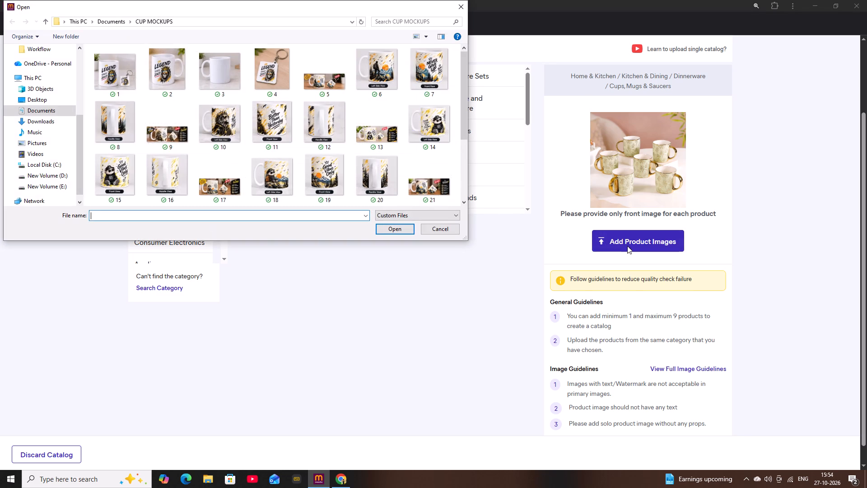
pyautogui.click(123, 82)
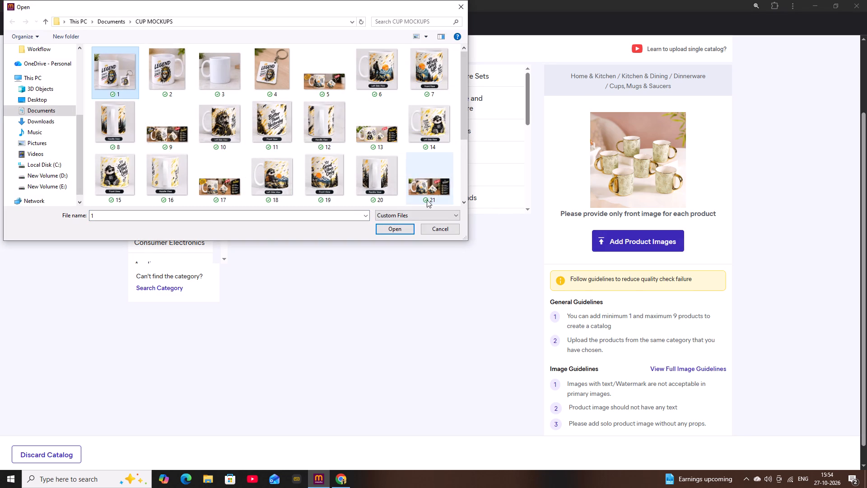
pyautogui.click(396, 225)
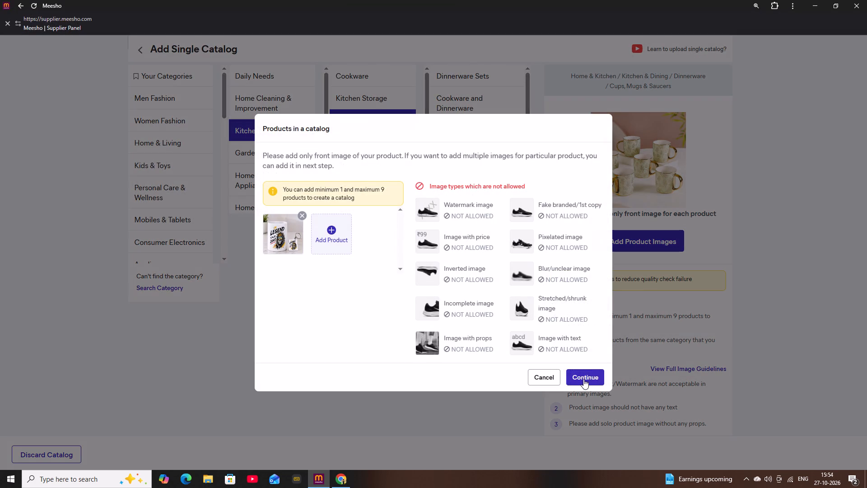
pyautogui.click(583, 378)
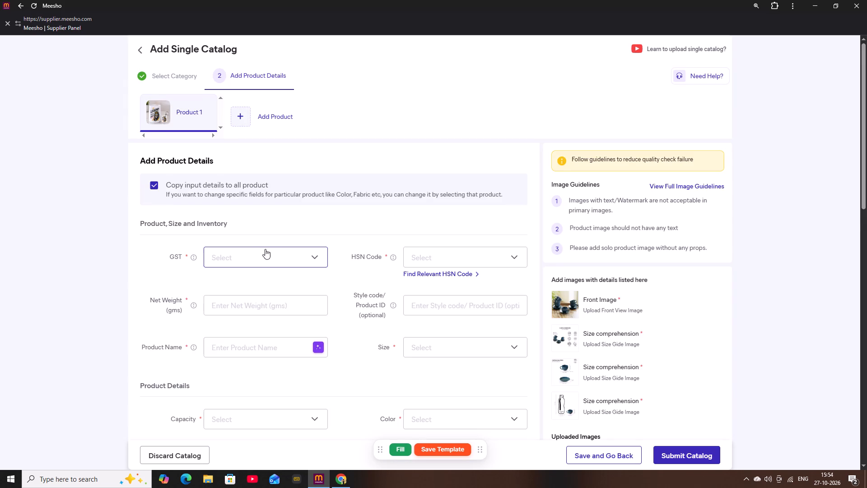
# Check the GST options and search the HSN Code options for 6912 without choosing any.
pyautogui.scroll(-1, 268, 252)
pyautogui.click(273, 217)
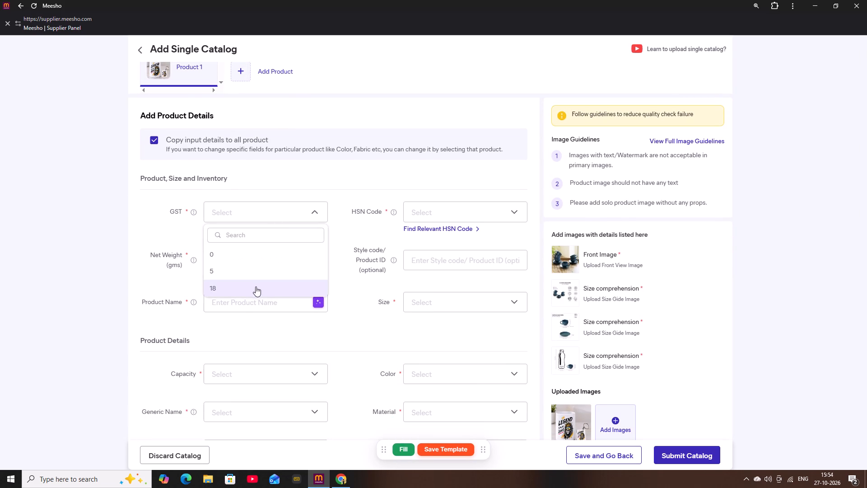
pyautogui.click(365, 278)
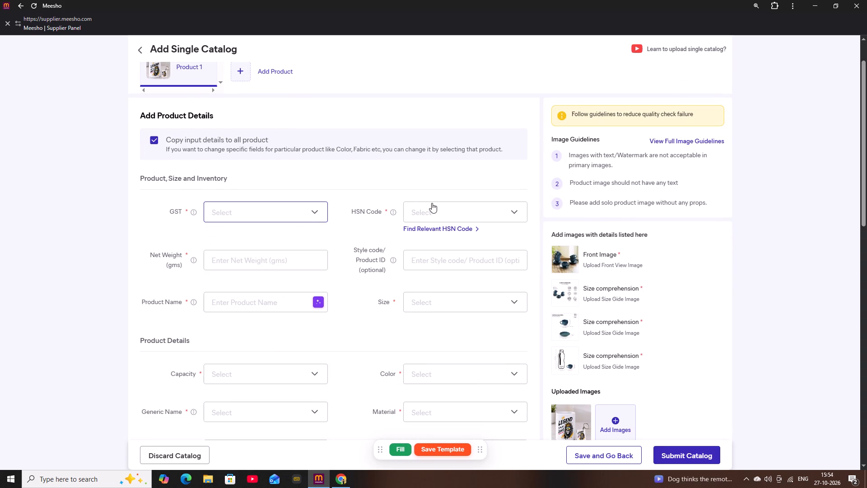
pyautogui.click(432, 215)
pyautogui.click(436, 244)
pyautogui.click(455, 232)
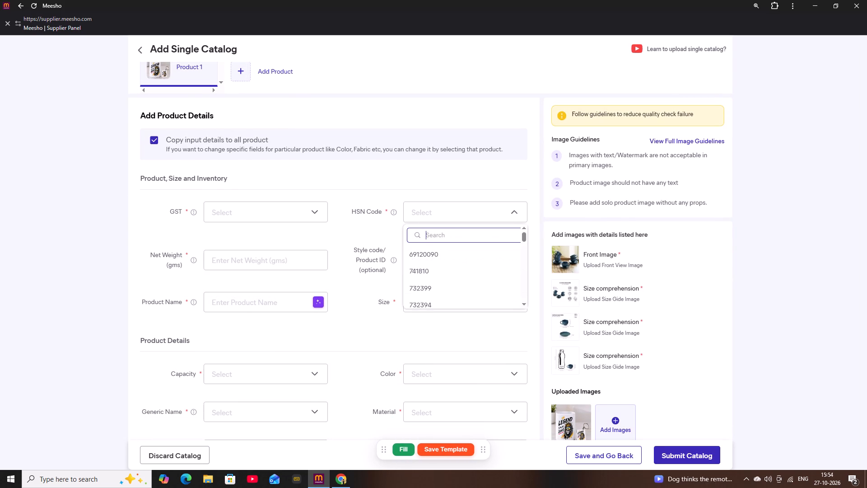
pyautogui.write('6912')
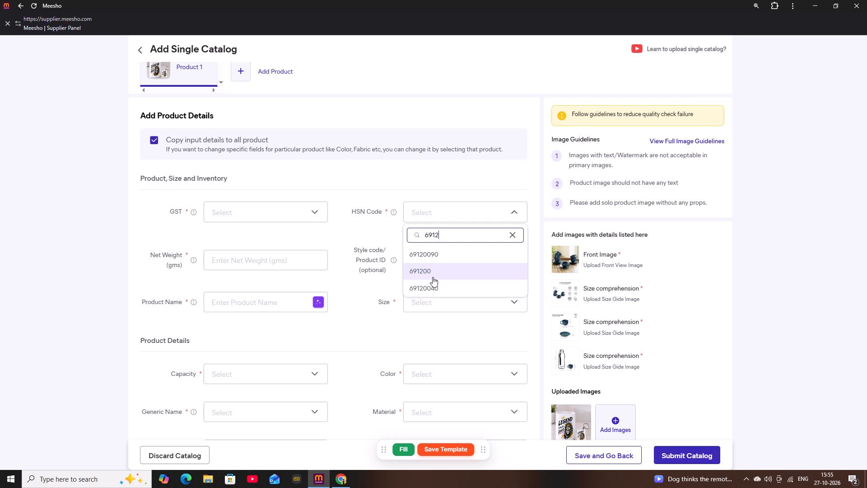
pyautogui.scroll(-2, 345, 373)
pyautogui.scroll(-1, 286, 362)
pyautogui.scroll(-1, 358, 352)
pyautogui.click(365, 345)
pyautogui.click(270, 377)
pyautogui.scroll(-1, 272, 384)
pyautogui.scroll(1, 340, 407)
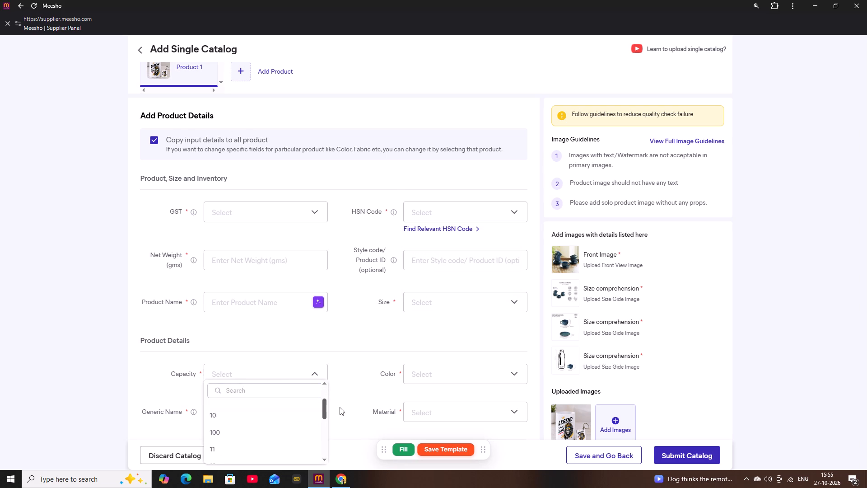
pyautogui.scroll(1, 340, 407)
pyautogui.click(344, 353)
# Set the product's Net Quantity to Pack Of 1.
pyautogui.scroll(-4, 357, 348)
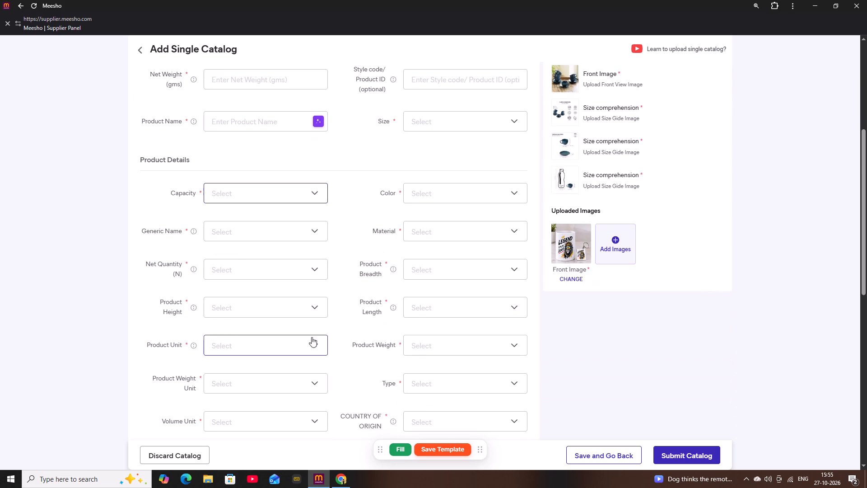
pyautogui.click(297, 273)
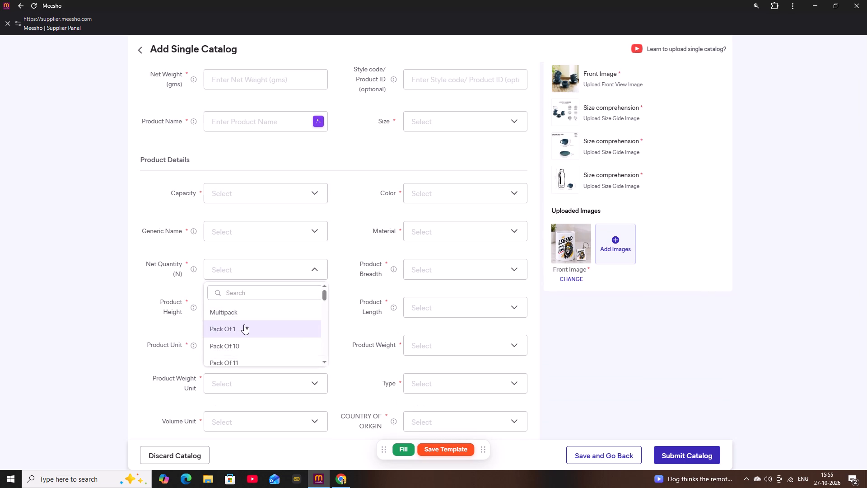
pyautogui.click(244, 324)
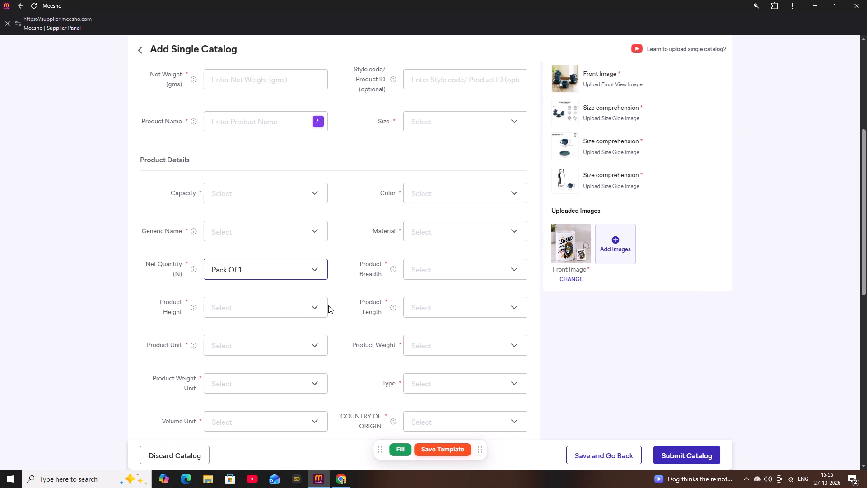
# Set the product's HSN Code to 69120090.
pyautogui.scroll(2, 383, 306)
pyautogui.click(452, 109)
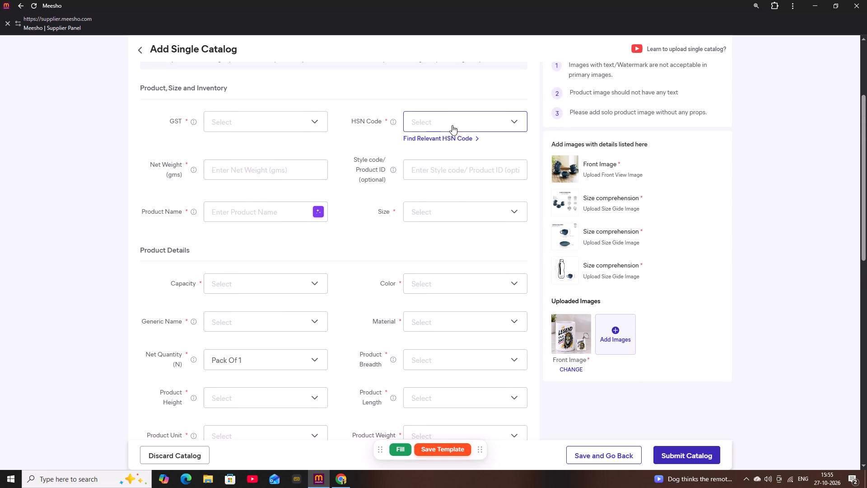
pyautogui.click(452, 125)
pyautogui.click(452, 151)
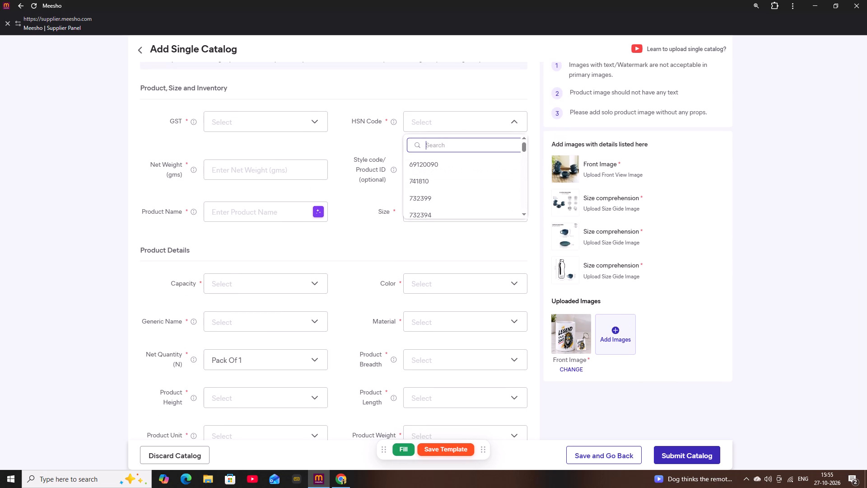
pyautogui.click(439, 159)
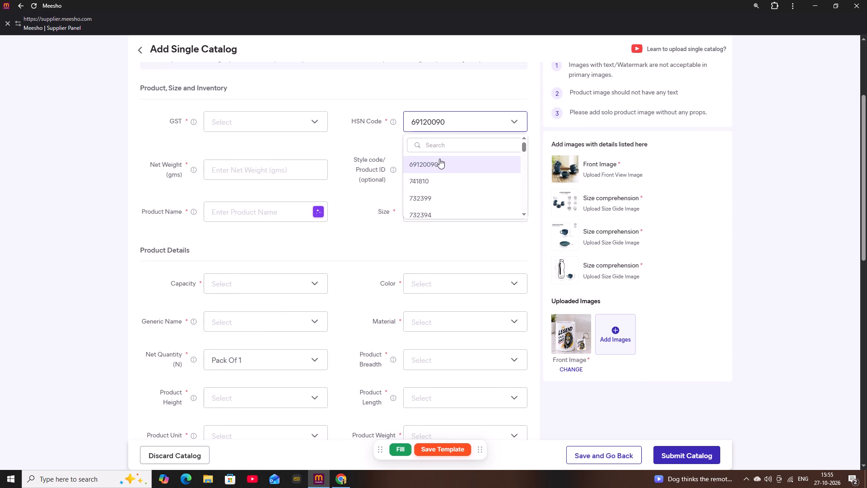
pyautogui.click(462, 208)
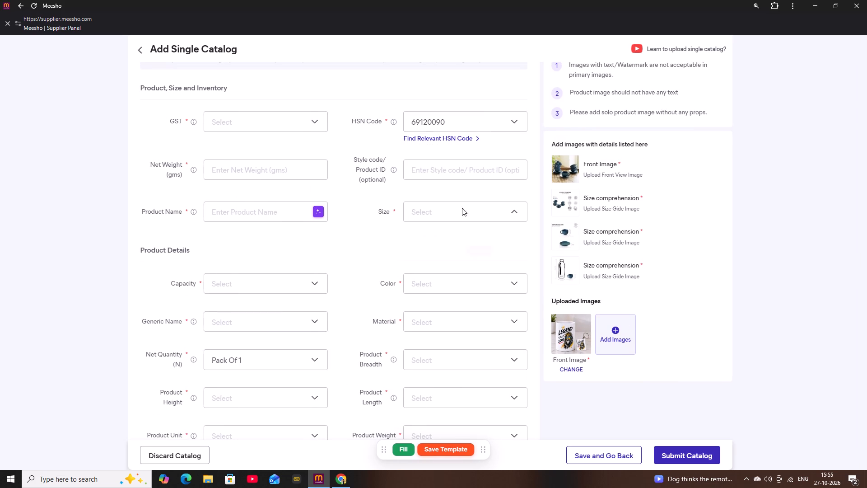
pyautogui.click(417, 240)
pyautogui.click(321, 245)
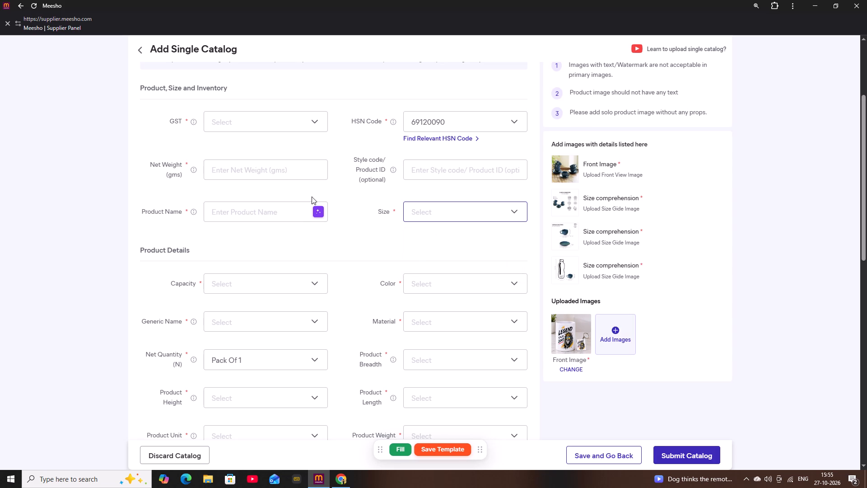
# Set the product's Net Weight to 500 gms and check the GST options.
pyautogui.click(278, 169)
pyautogui.write('500')
pyautogui.click(258, 124)
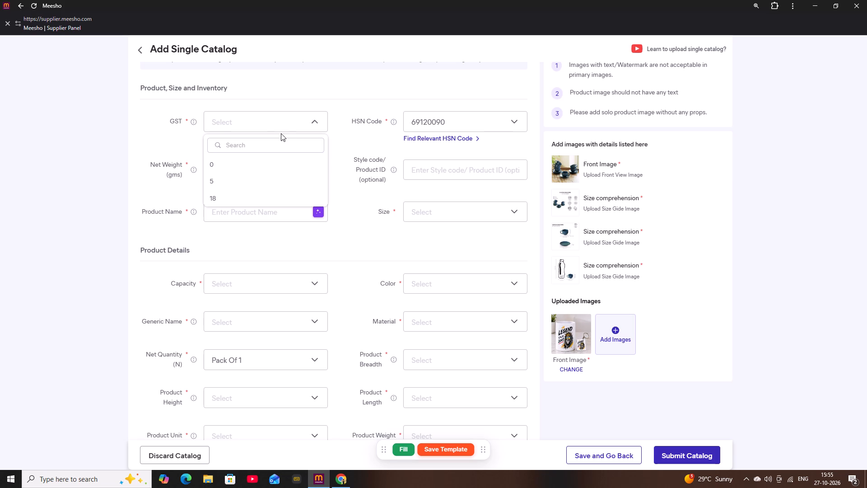
pyautogui.click(331, 78)
# Set the product's Capacity to 300 in the Product Details.
pyautogui.scroll(-1, 331, 122)
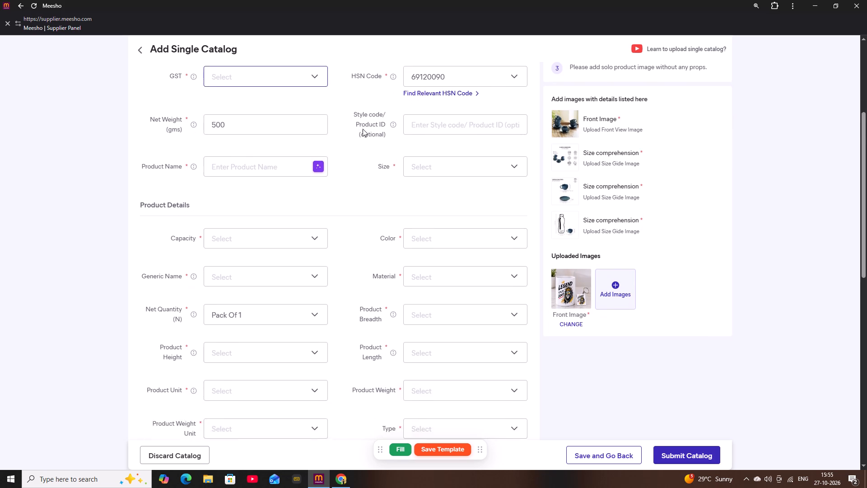
pyautogui.scroll(-2, 363, 128)
pyautogui.click(289, 151)
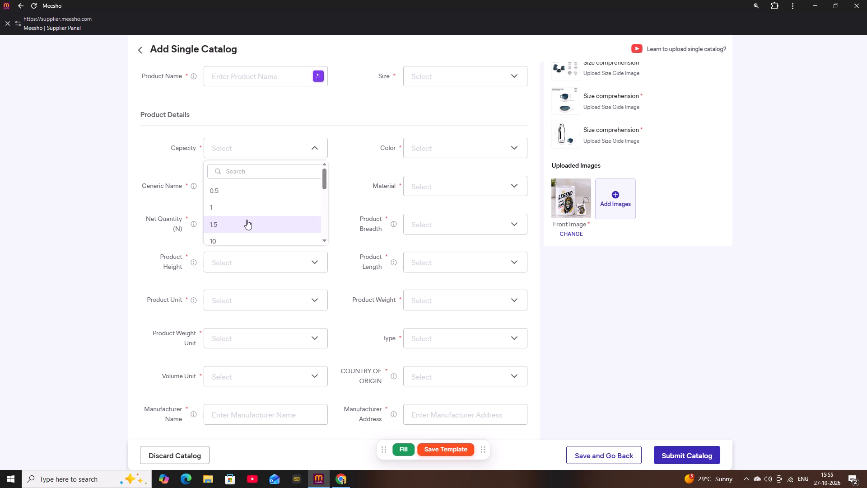
pyautogui.scroll(-3, 247, 220)
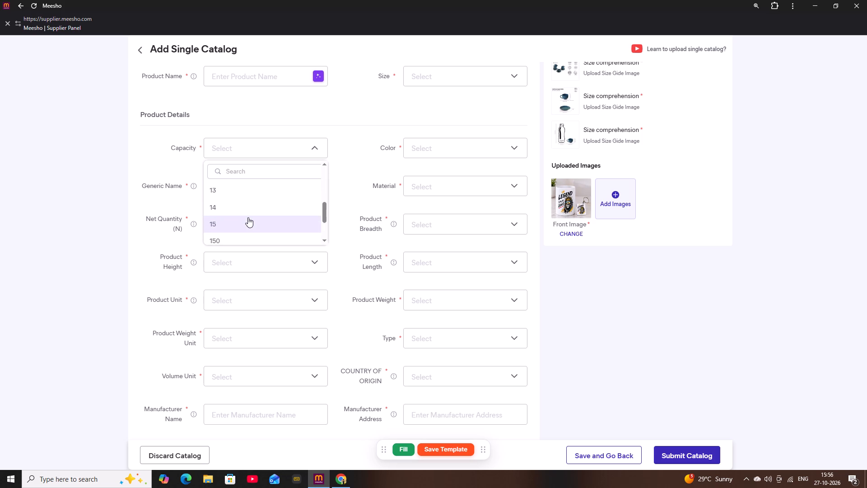
pyautogui.scroll(-2, 248, 217)
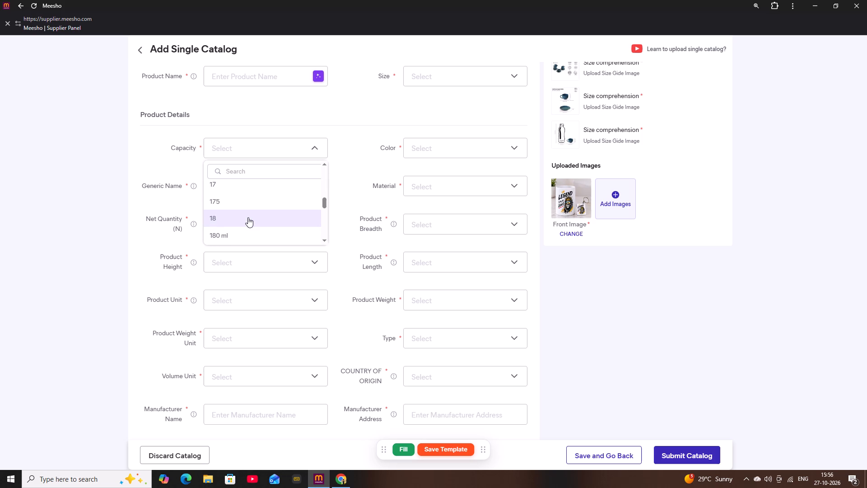
pyautogui.scroll(-4, 248, 217)
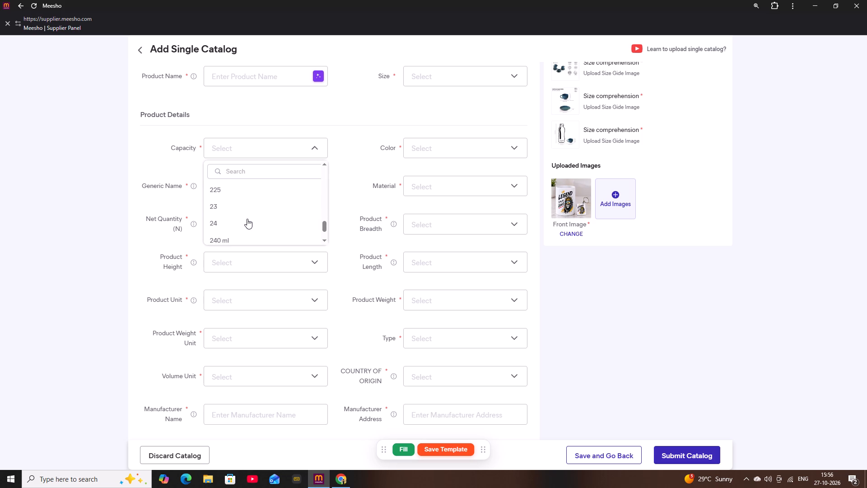
pyautogui.scroll(-7, 247, 219)
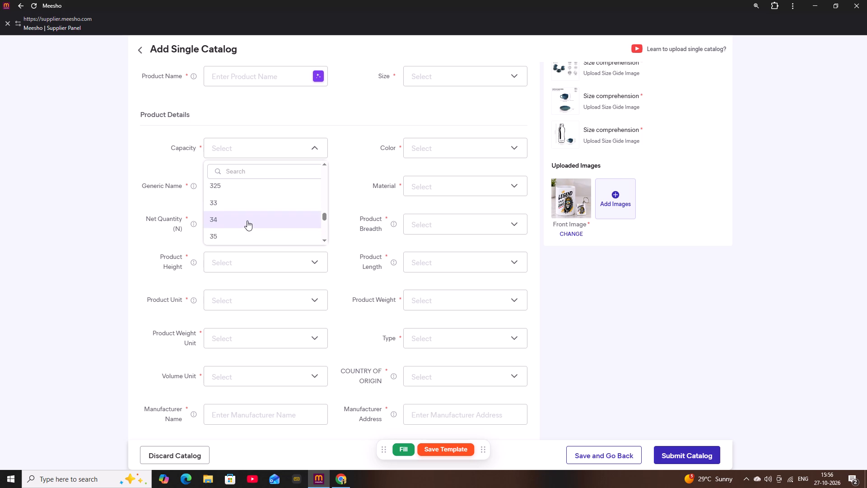
pyautogui.scroll(3, 247, 221)
pyautogui.scroll(-9, 247, 221)
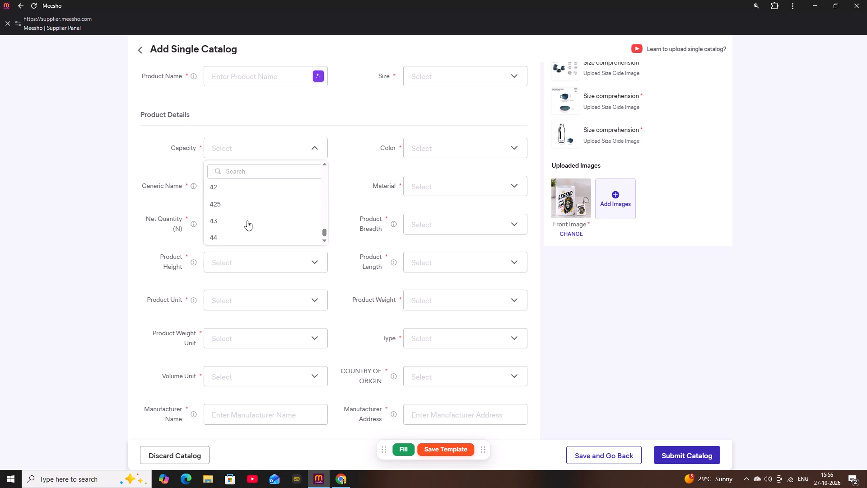
pyautogui.scroll(-12, 247, 221)
pyautogui.click(267, 173)
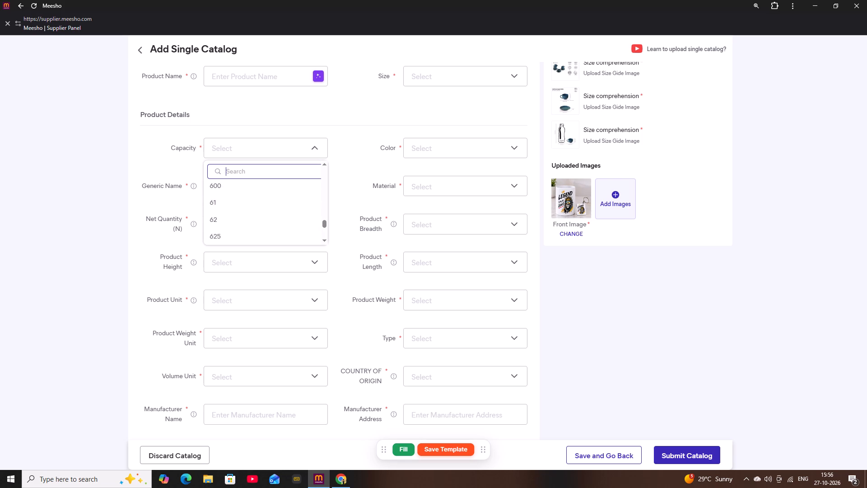
pyautogui.press('3')
pyautogui.write('00')
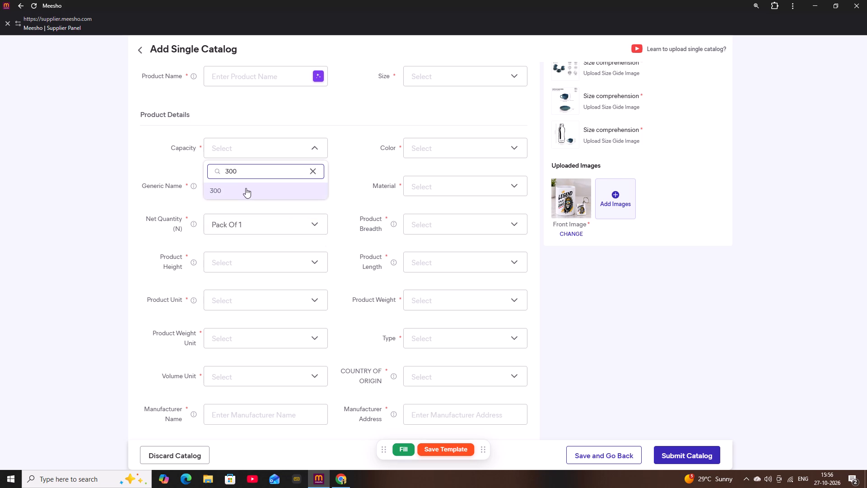
pyautogui.click(244, 188)
# Set the product's Color to White.
pyautogui.click(415, 146)
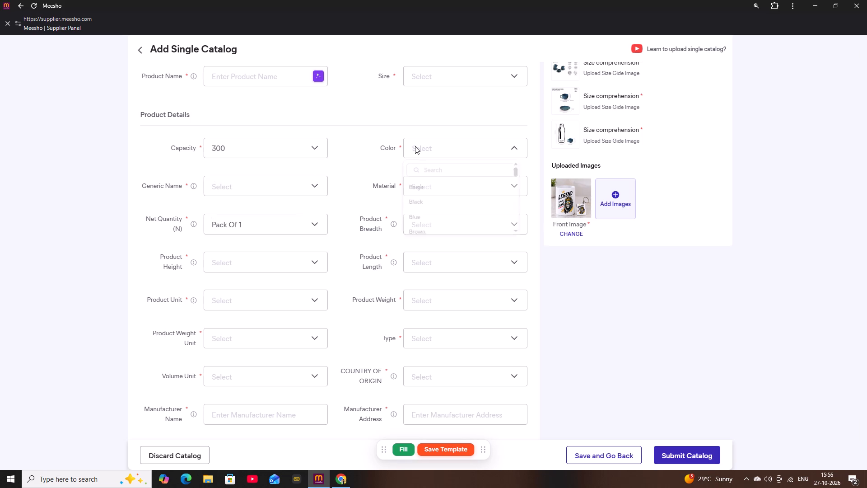
pyautogui.click(447, 167)
pyautogui.write('whut')
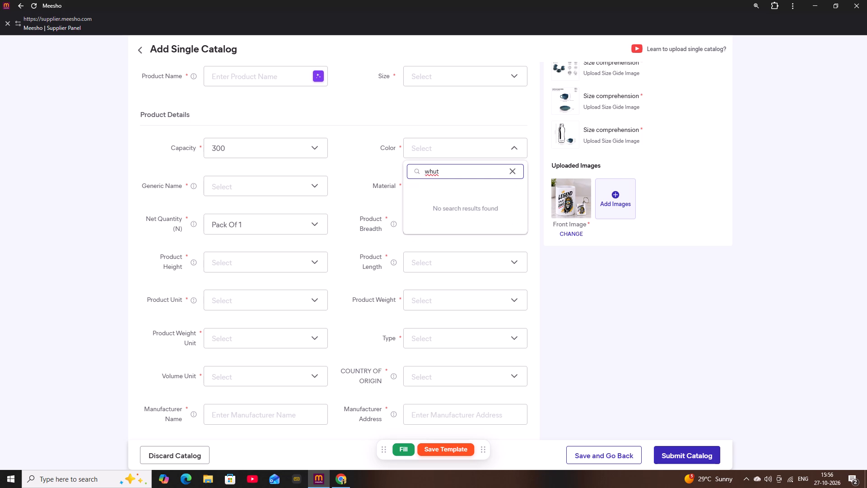
pyautogui.press('BackSpace')
pyautogui.press('BackSpace')
pyautogui.press('i')
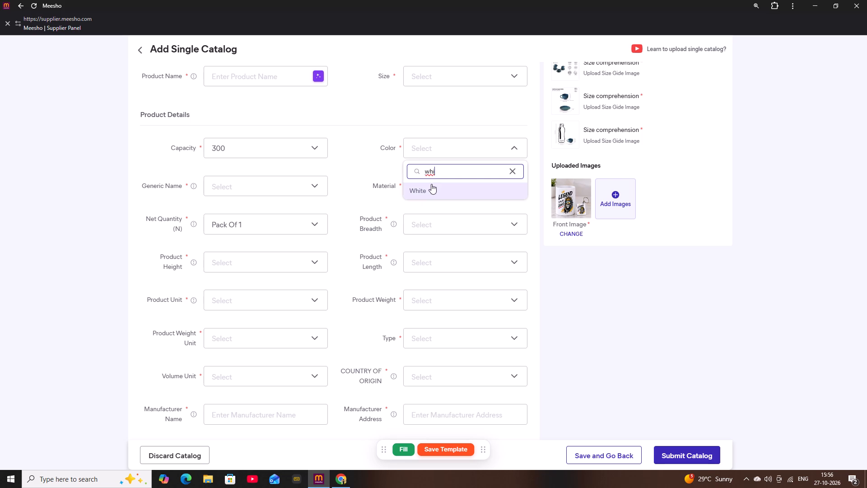
pyautogui.click(431, 184)
# Set the product's Generic Name to Cups, Mugs & Saucers.
pyautogui.click(268, 179)
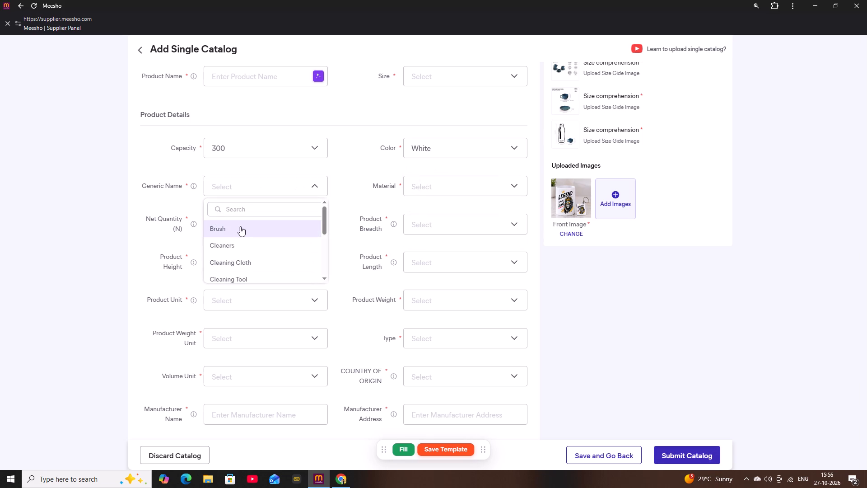
pyautogui.scroll(-1, 257, 241)
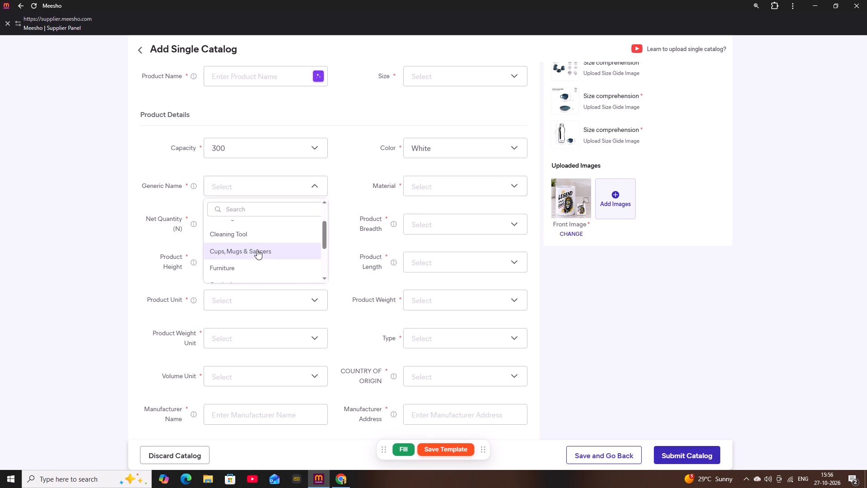
pyautogui.scroll(-2, 295, 258)
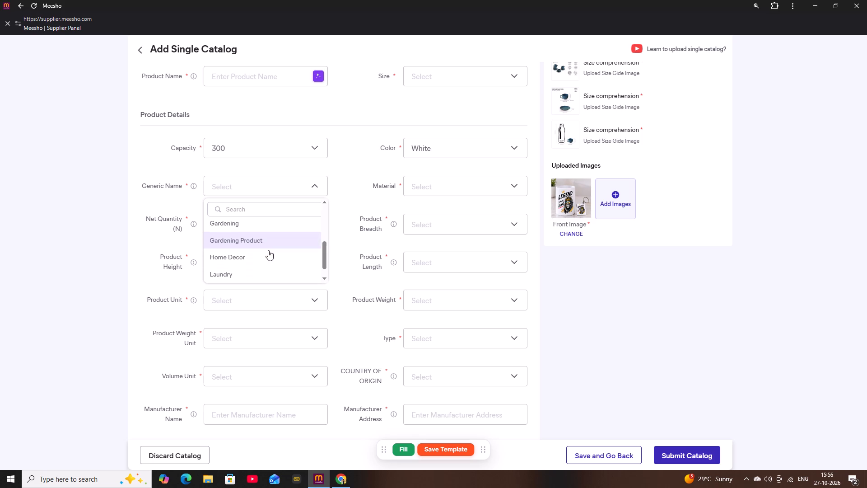
pyautogui.scroll(-1, 267, 250)
pyautogui.scroll(2, 265, 247)
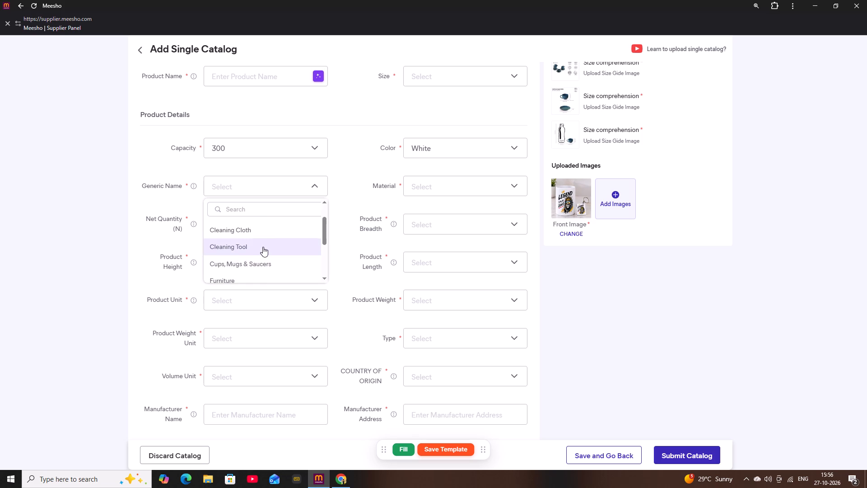
pyautogui.click(249, 260)
# Set the product's Material to Ceramic.
pyautogui.click(407, 190)
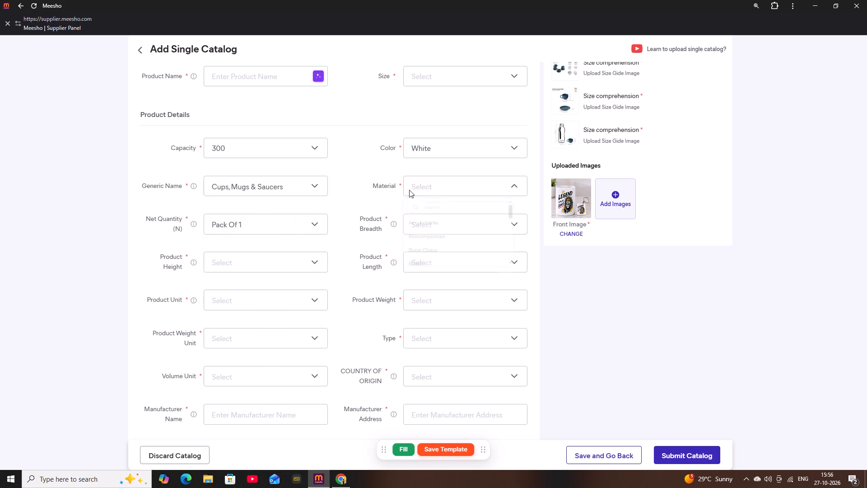
pyautogui.scroll(-1, 434, 247)
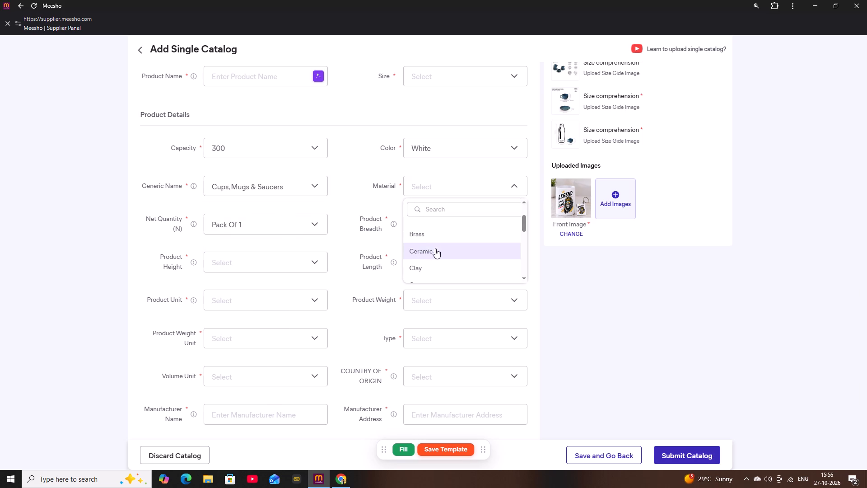
pyautogui.click(440, 251)
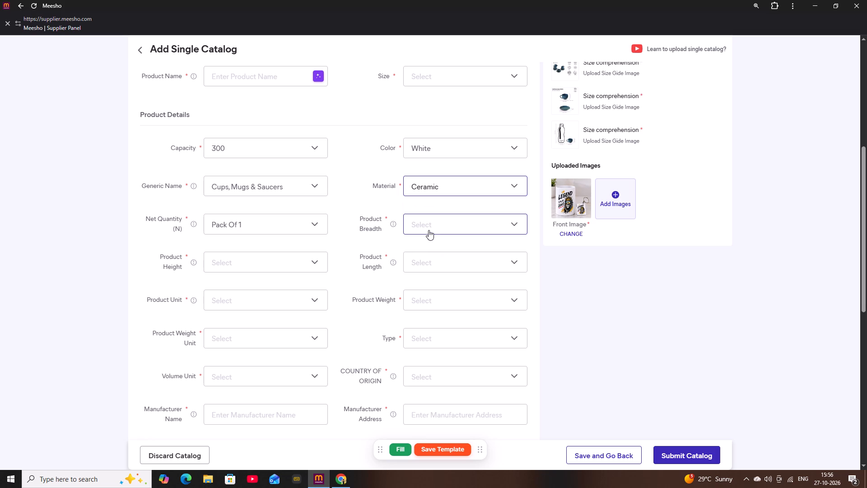
# Set the Product Breadth to 3.5.
pyautogui.click(429, 230)
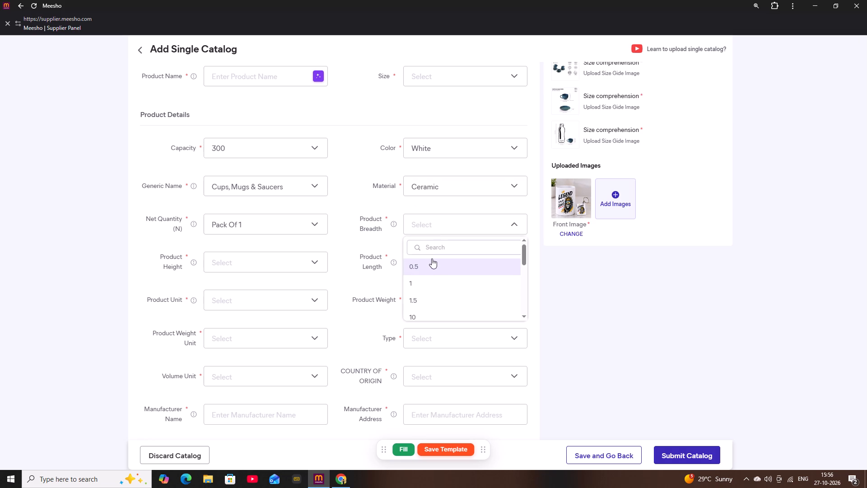
pyautogui.scroll(-1, 429, 284)
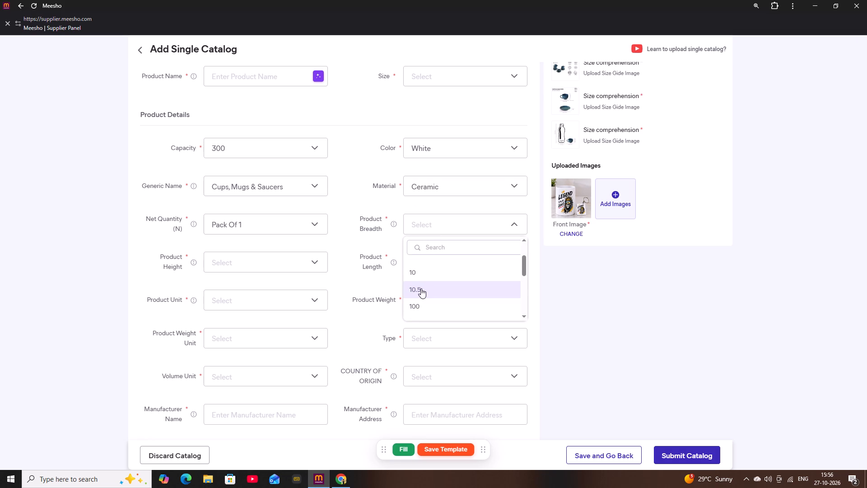
pyautogui.scroll(1, 426, 296)
pyautogui.scroll(-4, 444, 292)
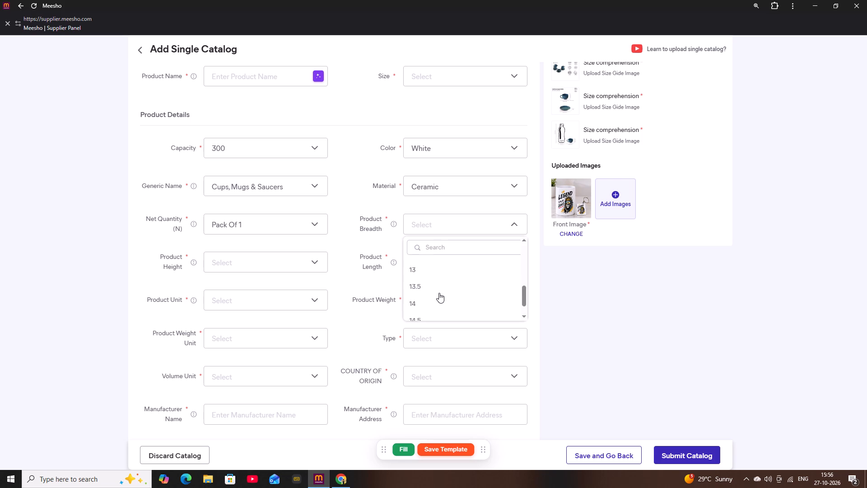
pyautogui.scroll(-3, 439, 293)
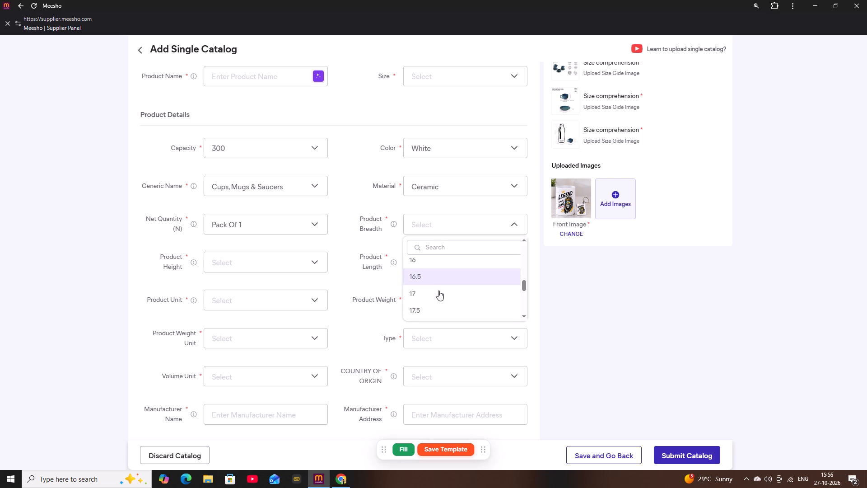
pyautogui.scroll(-6, 438, 291)
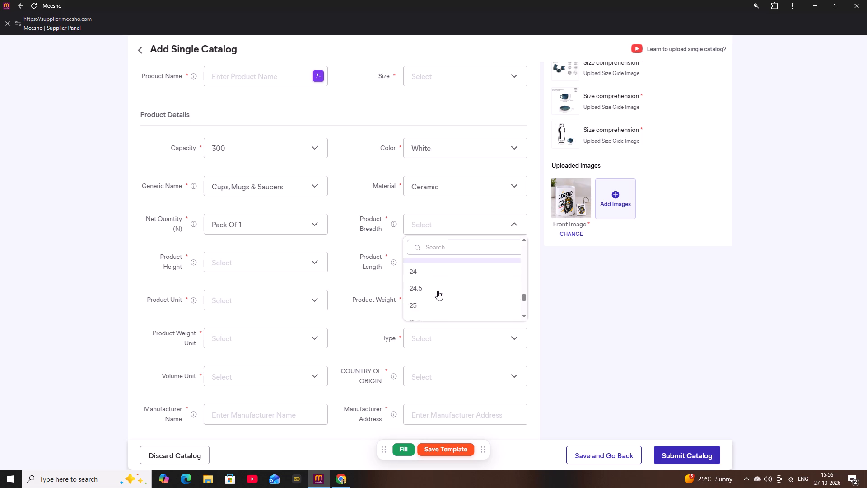
pyautogui.scroll(-3, 438, 291)
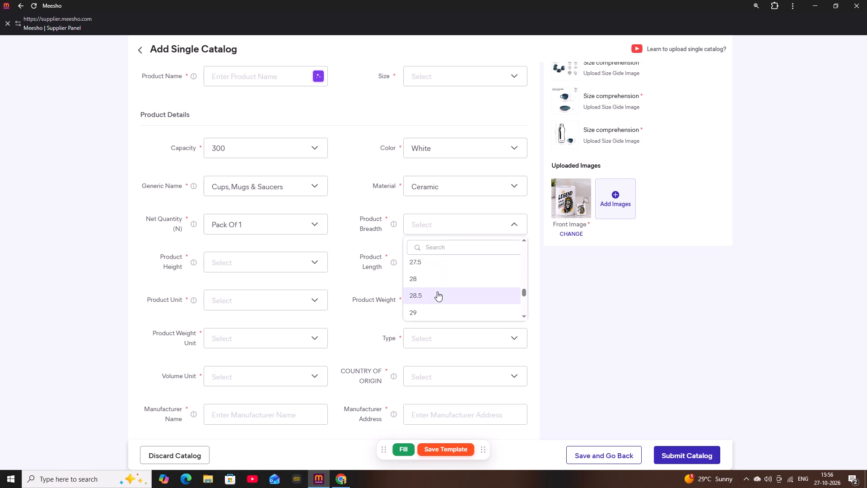
pyautogui.scroll(-1, 437, 291)
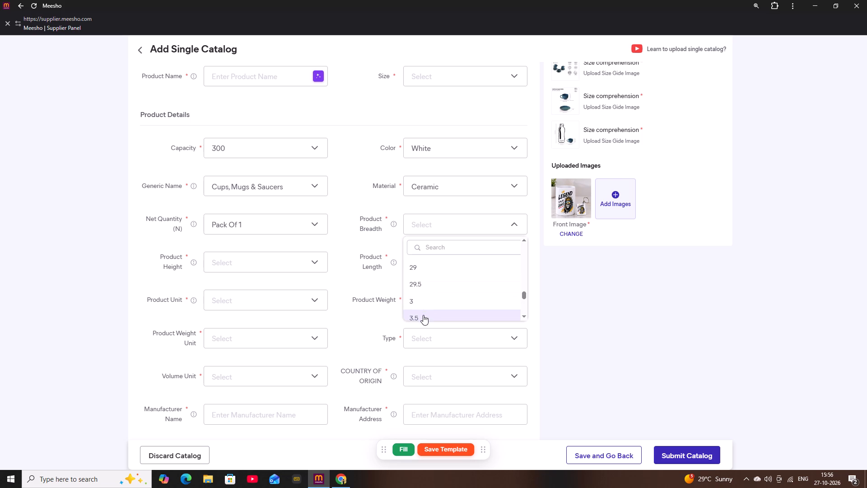
pyautogui.click(423, 315)
# Set the Product Height to 8.
pyautogui.click(264, 265)
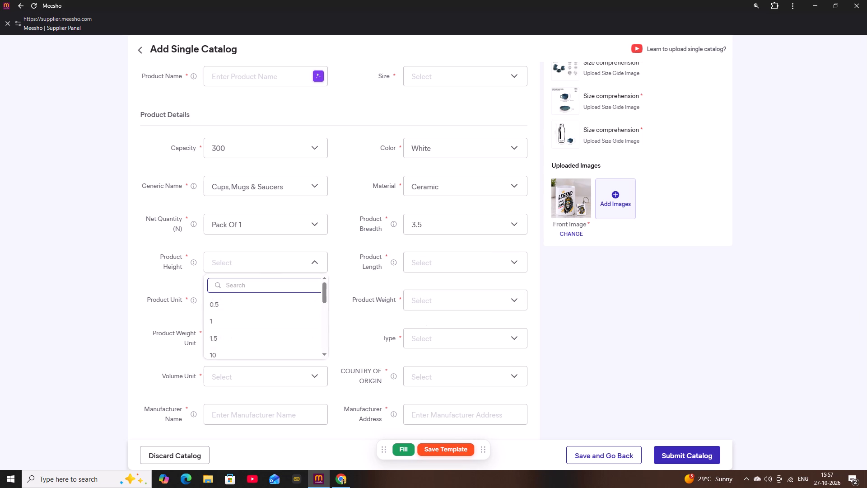
pyautogui.scroll(-3, 261, 297)
pyautogui.scroll(2, 255, 312)
pyautogui.click(260, 286)
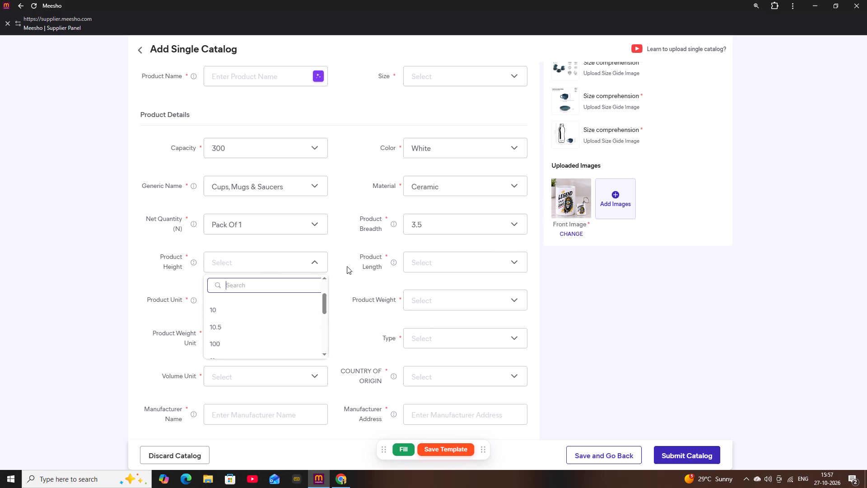
pyautogui.press('8')
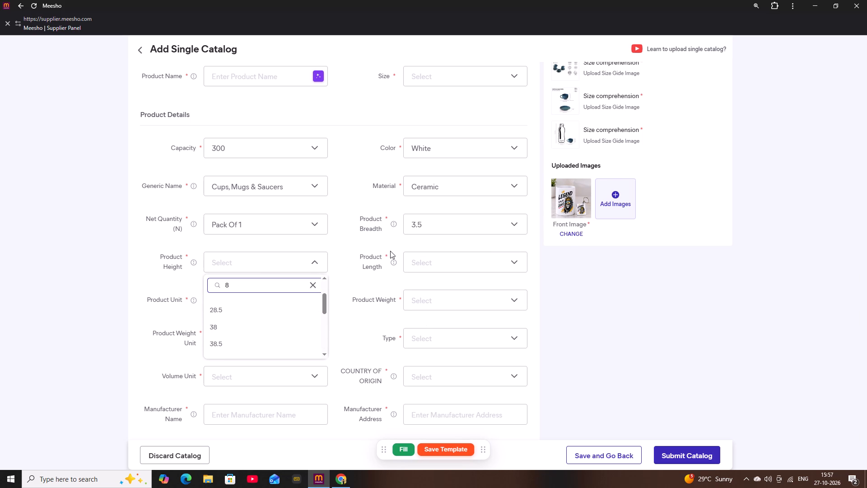
pyautogui.scroll(-4, 258, 332)
pyautogui.click(240, 319)
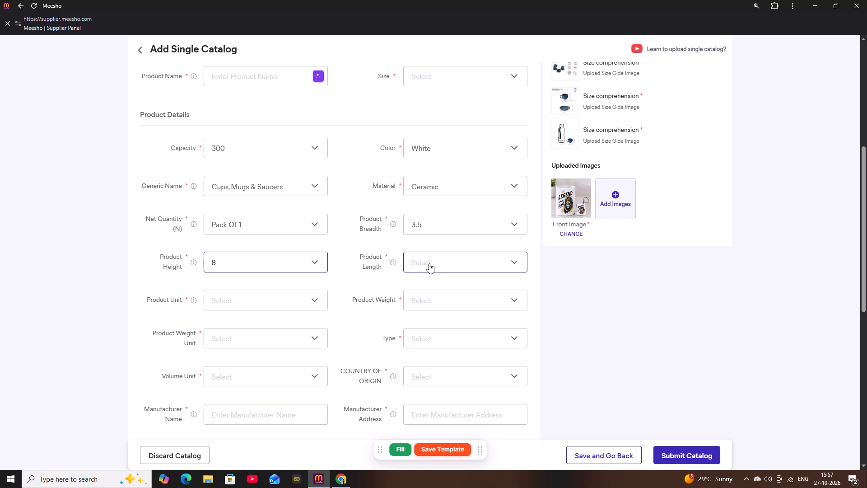
# Set the Product Unit to Inch.
pyautogui.click(266, 307)
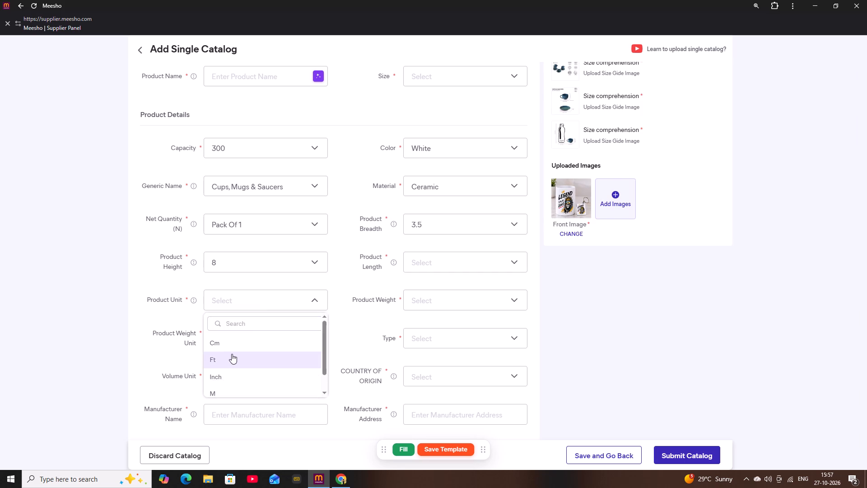
pyautogui.click(230, 374)
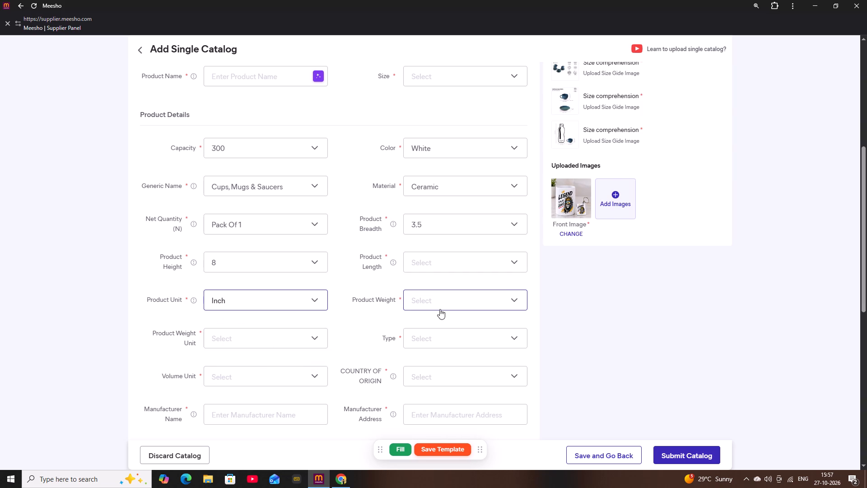
# Set the Product Weight to 0.5.
pyautogui.click(440, 309)
pyautogui.scroll(-1, 432, 361)
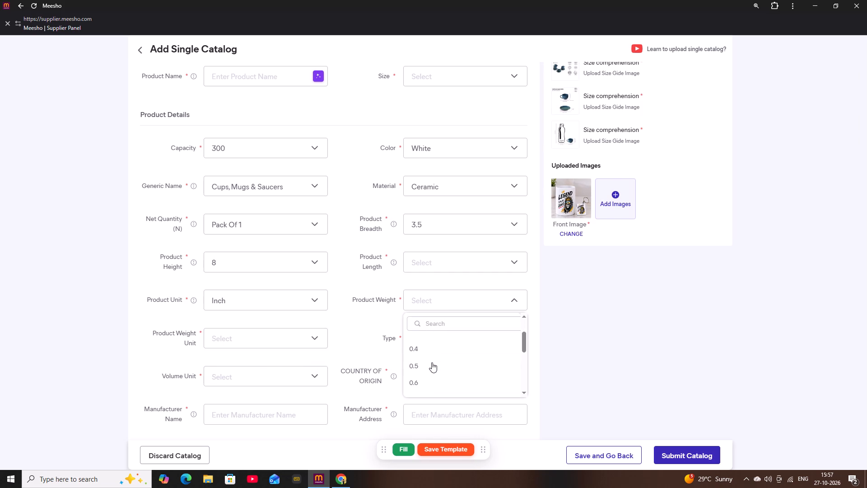
pyautogui.click(430, 363)
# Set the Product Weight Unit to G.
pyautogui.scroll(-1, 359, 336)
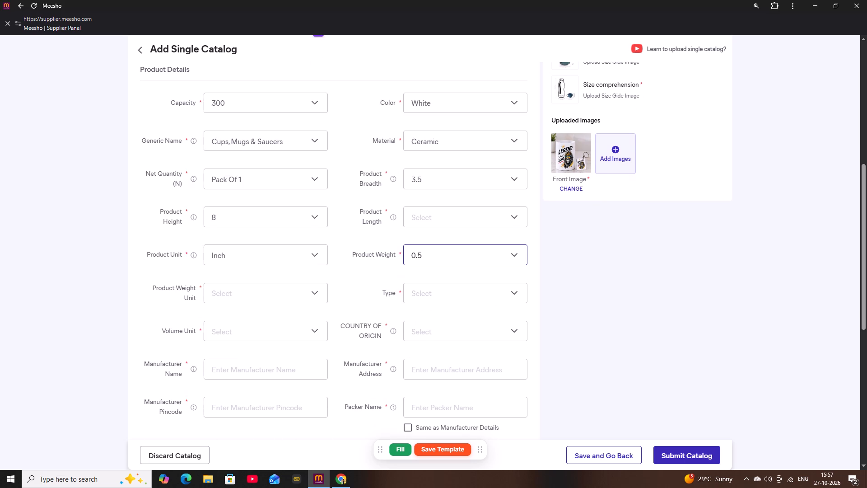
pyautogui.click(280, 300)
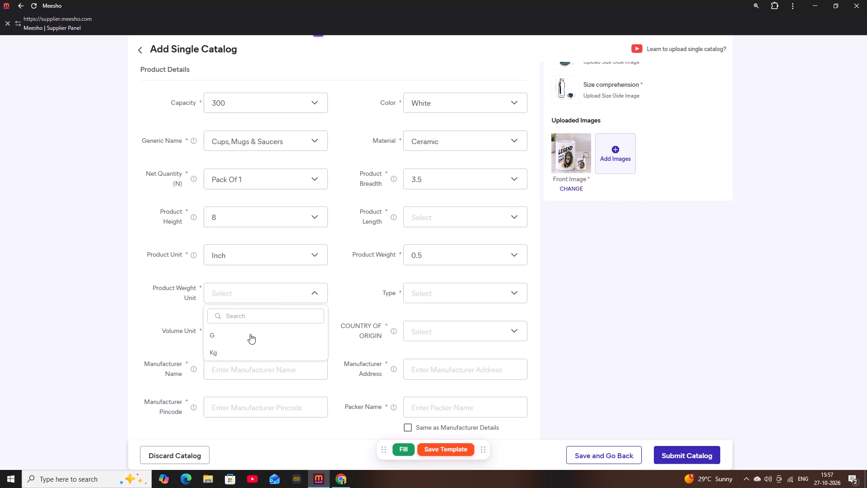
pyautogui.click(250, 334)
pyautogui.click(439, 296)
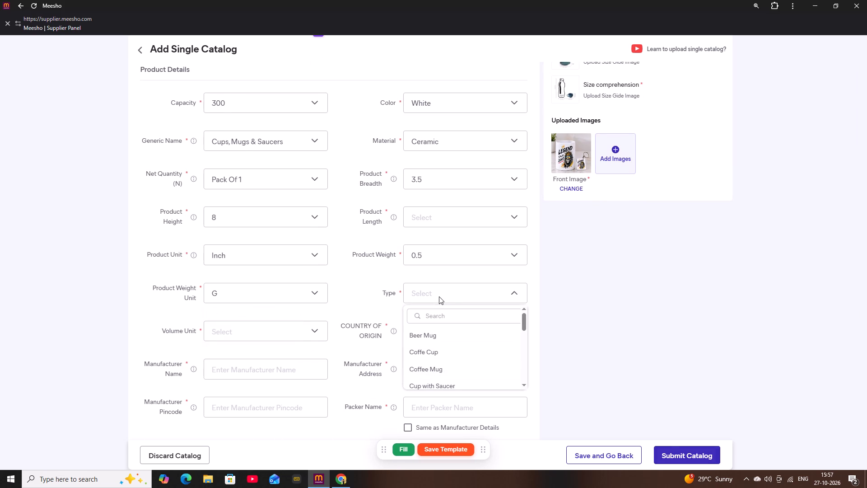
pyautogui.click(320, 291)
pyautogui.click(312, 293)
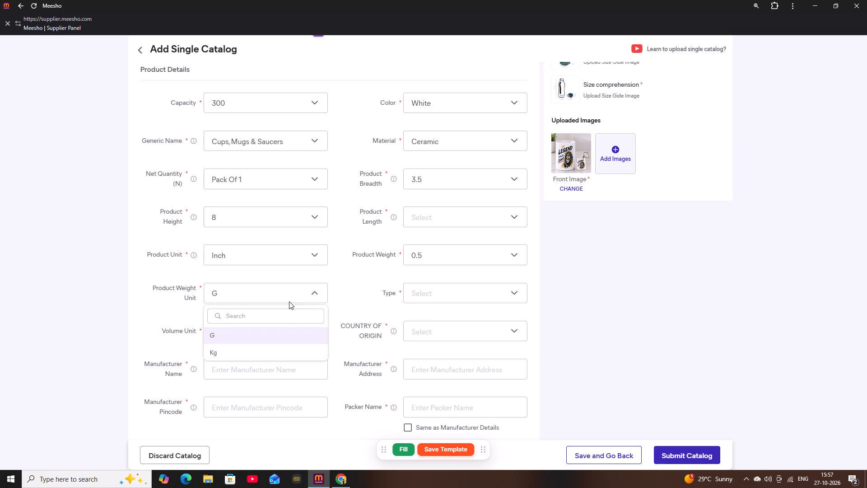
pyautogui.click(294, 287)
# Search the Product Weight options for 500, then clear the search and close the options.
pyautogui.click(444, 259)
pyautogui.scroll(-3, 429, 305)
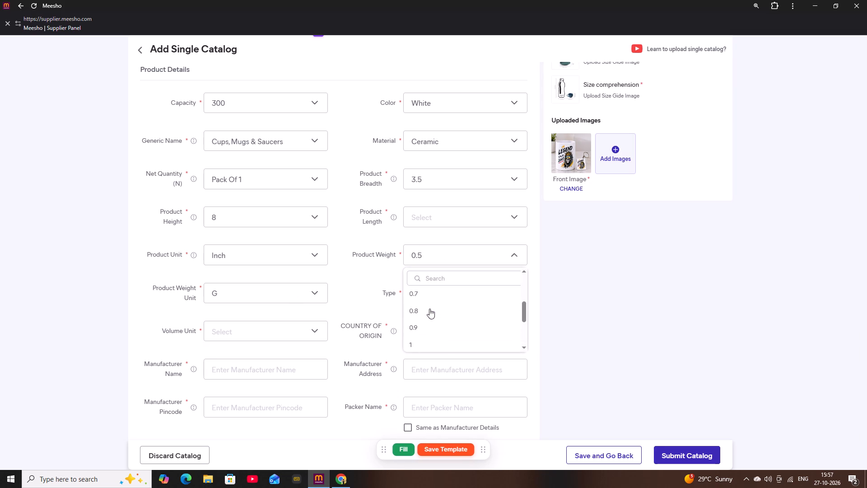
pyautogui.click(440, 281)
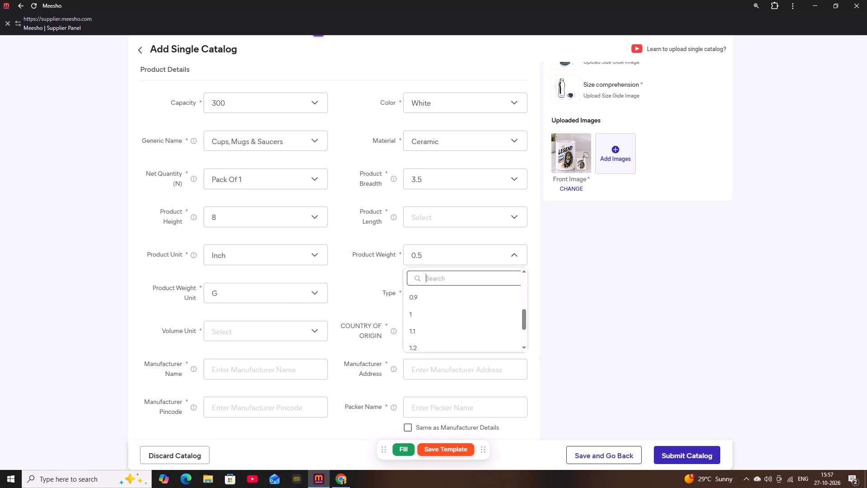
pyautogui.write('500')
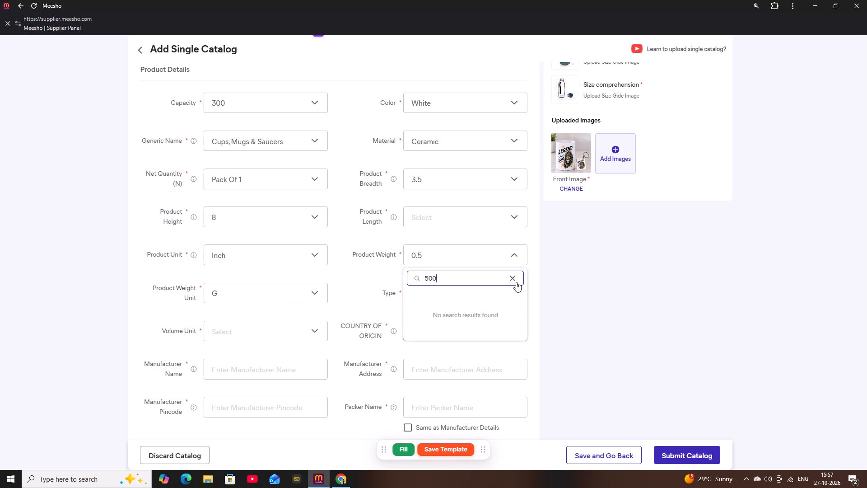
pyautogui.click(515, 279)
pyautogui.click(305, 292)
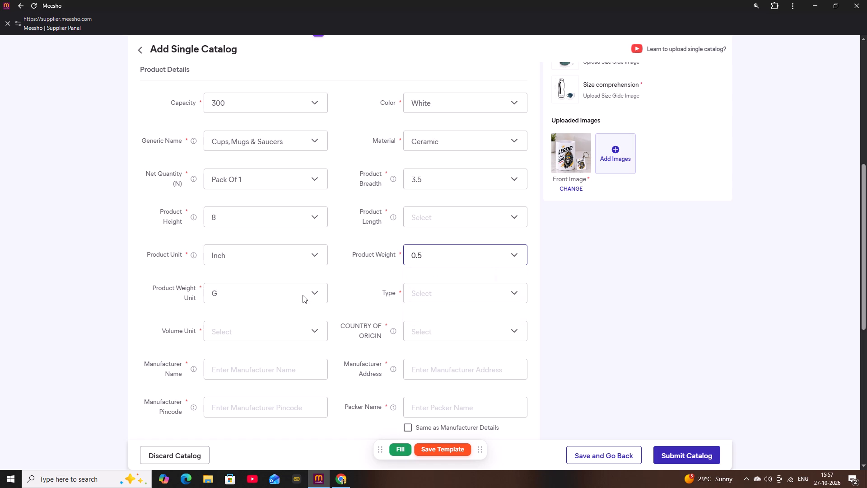
# Change the Product Weight Unit to Kg.
pyautogui.click(303, 295)
pyautogui.click(216, 359)
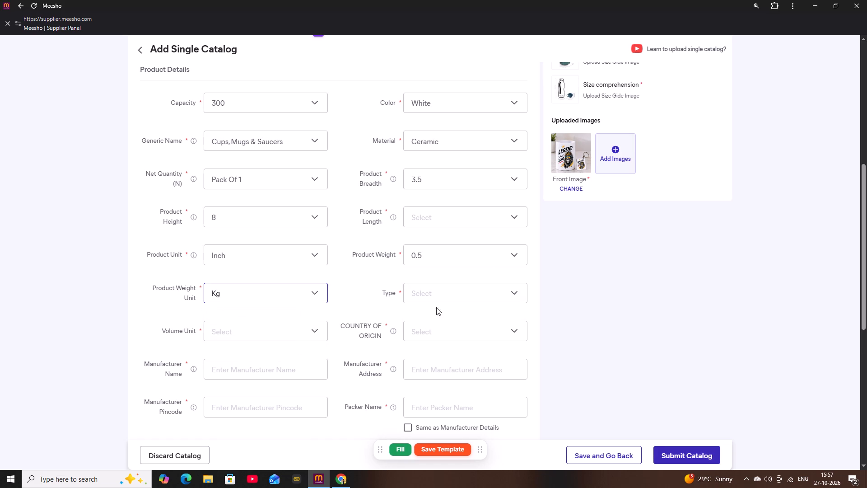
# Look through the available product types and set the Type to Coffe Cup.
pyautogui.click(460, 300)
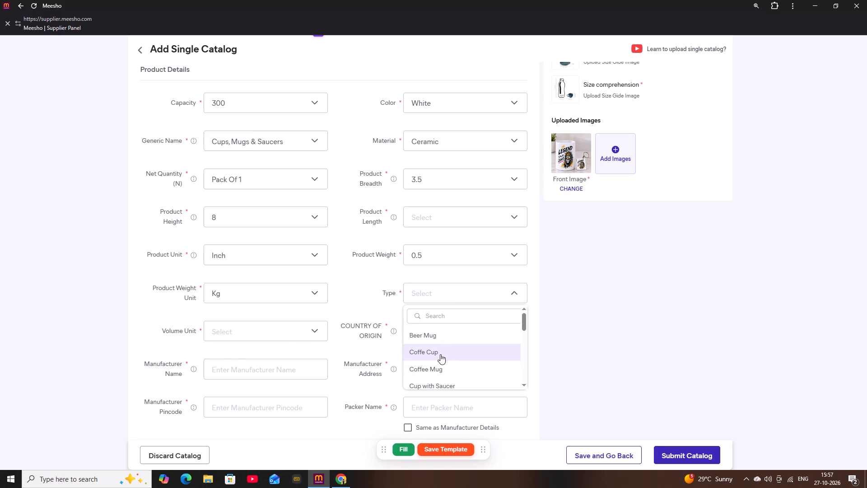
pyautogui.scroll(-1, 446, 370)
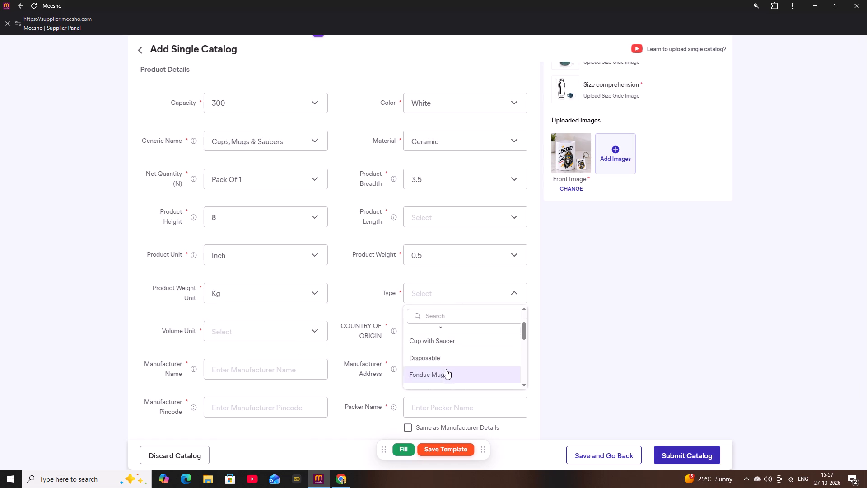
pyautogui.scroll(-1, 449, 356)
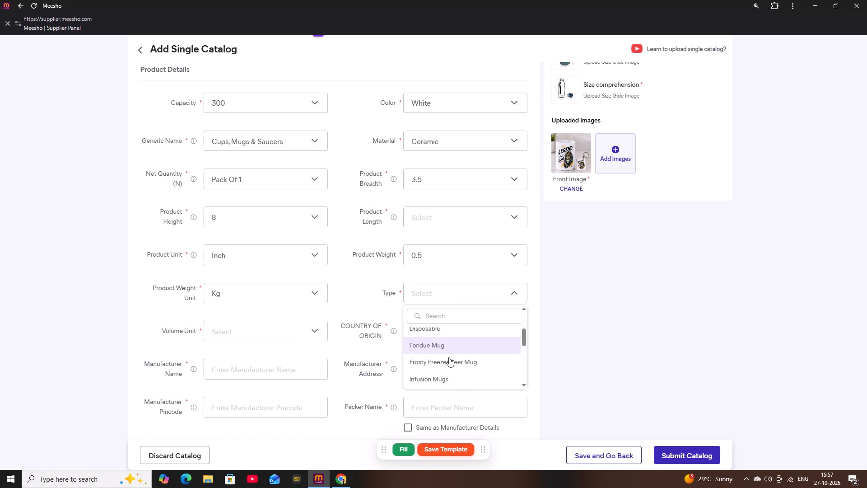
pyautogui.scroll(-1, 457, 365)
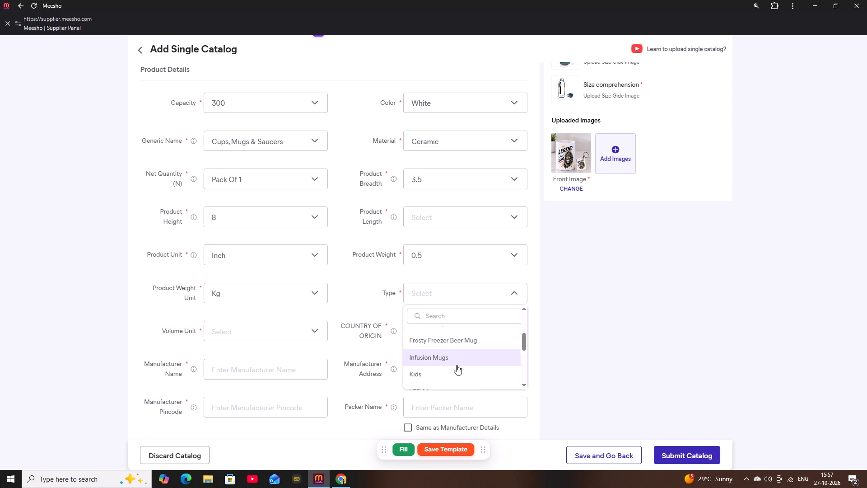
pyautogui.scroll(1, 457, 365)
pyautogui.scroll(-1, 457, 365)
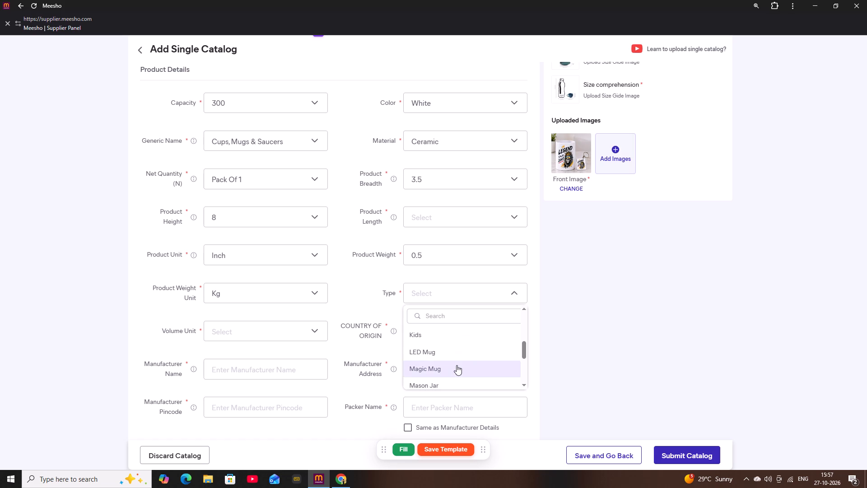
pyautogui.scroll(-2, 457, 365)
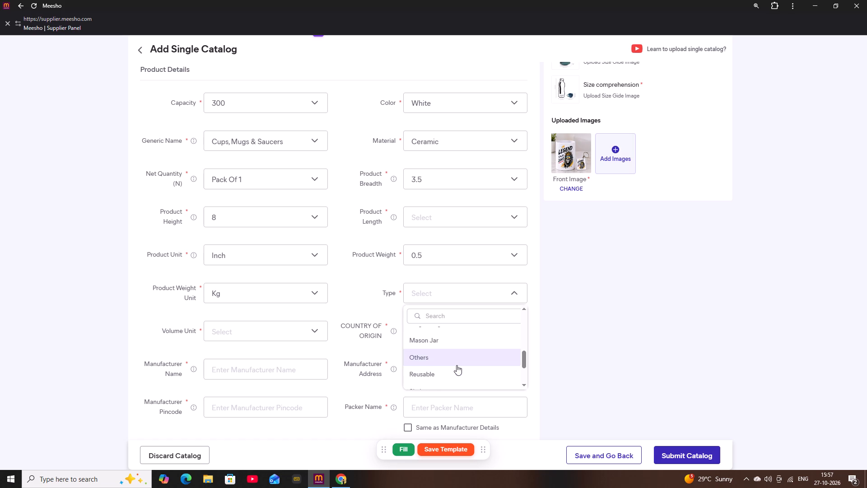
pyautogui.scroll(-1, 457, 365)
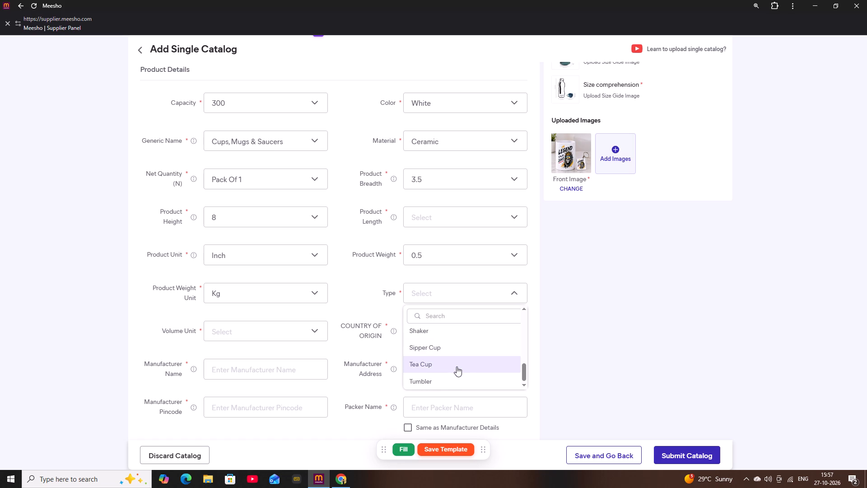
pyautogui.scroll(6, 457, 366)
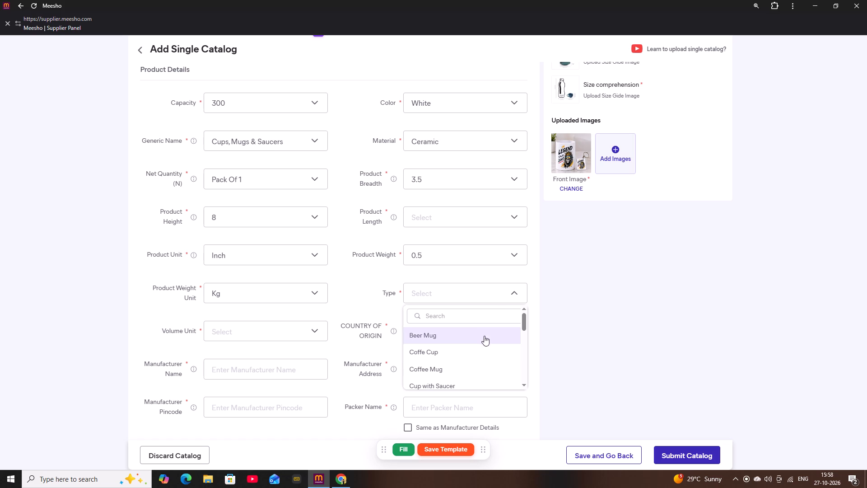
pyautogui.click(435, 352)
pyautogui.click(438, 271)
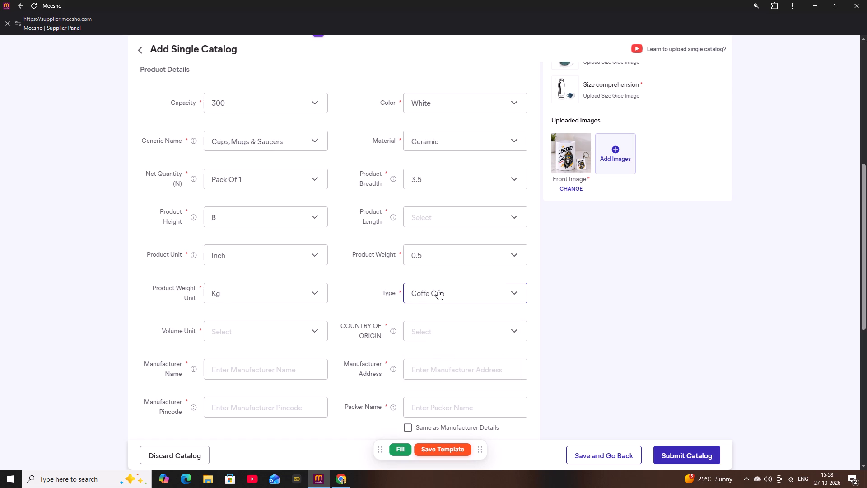
# Change the product's Type to Coffee Mug.
pyautogui.click(438, 290)
pyautogui.click(426, 366)
# Set the Volume Unit to ml.
pyautogui.scroll(-1, 487, 340)
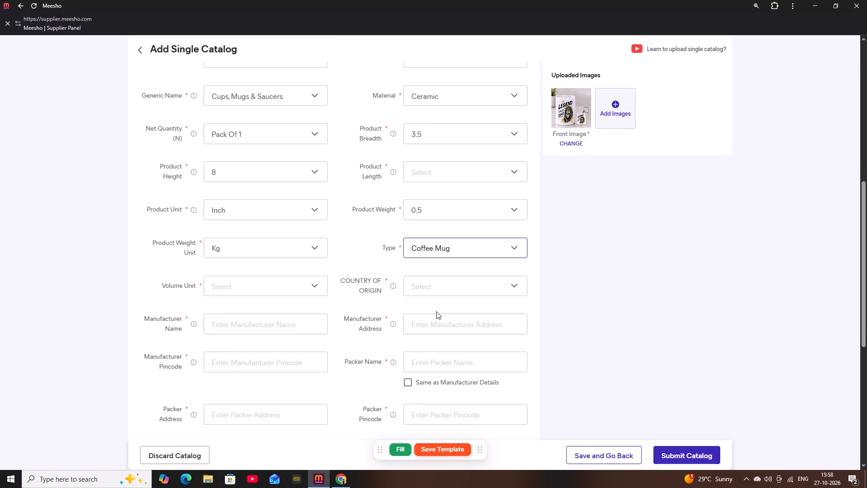
pyautogui.scroll(-2, 436, 313)
pyautogui.click(265, 197)
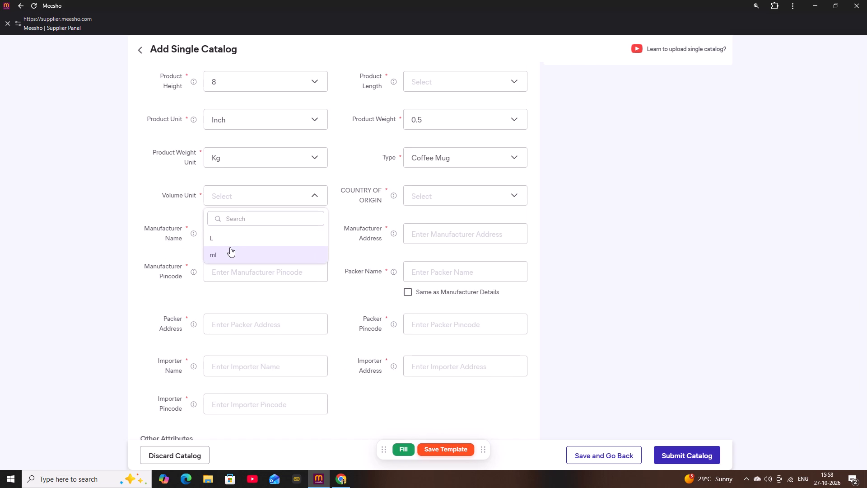
pyautogui.click(228, 249)
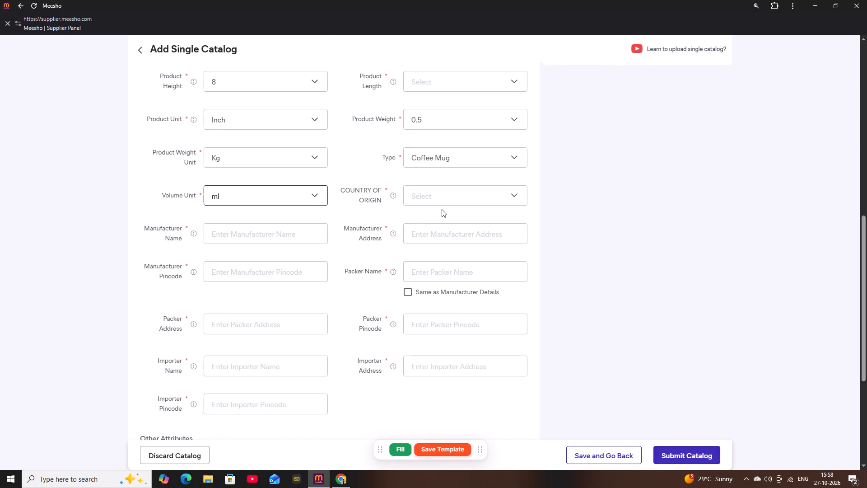
# Set the Country of Origin to India.
pyautogui.click(446, 202)
pyautogui.click(417, 242)
# Fill in the manufacturer details with the name Sharma Fashions Hub, its saved address and its pincode.
pyautogui.click(279, 241)
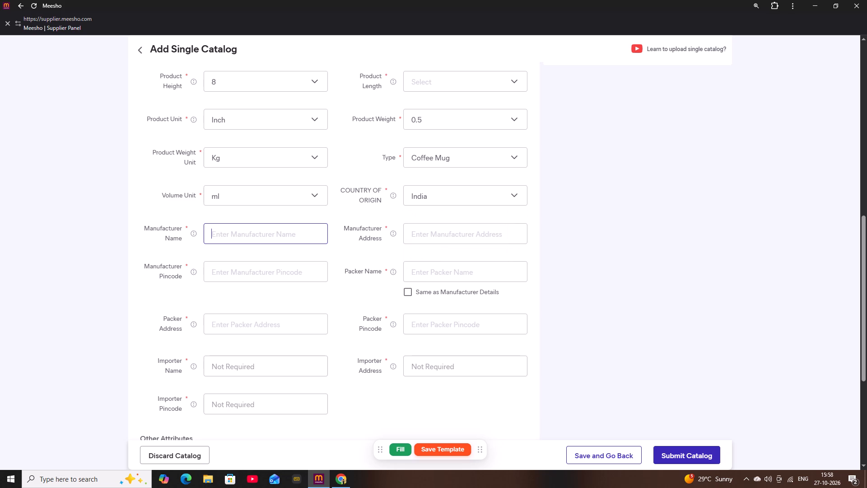
pyautogui.click(277, 302)
pyautogui.click(434, 240)
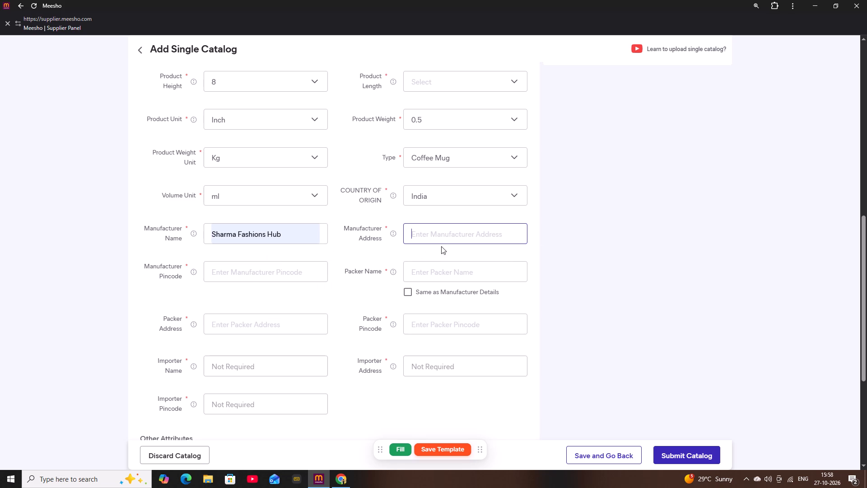
pyautogui.click(480, 259)
pyautogui.click(251, 271)
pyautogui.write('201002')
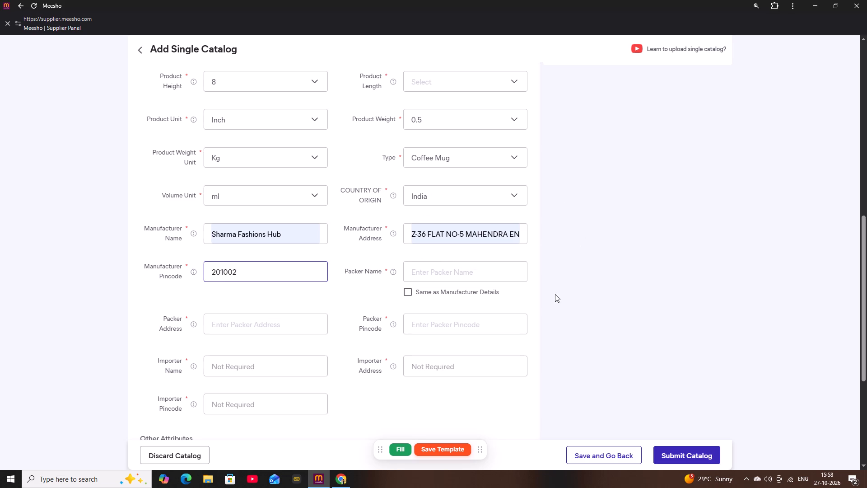
pyautogui.click(525, 287)
# Set the packer details to be the same as the manufacturer details.
pyautogui.click(406, 291)
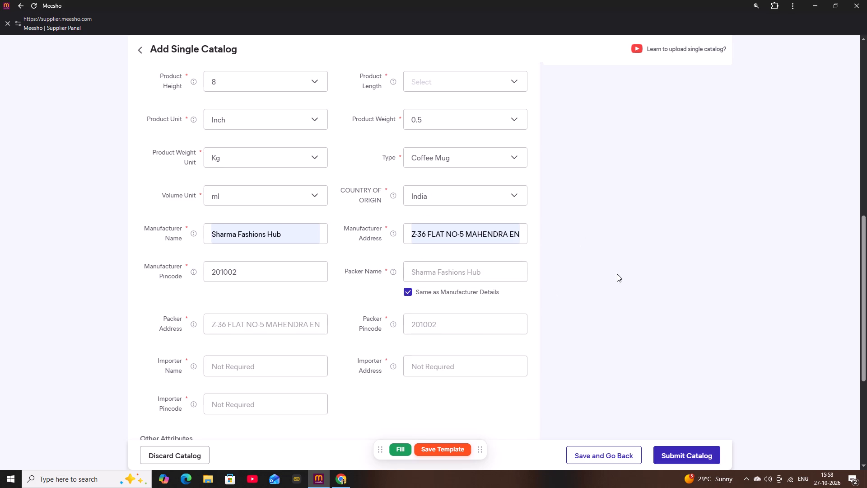
# Set the Add Ons attribute under Other Attributes to Key Chain.
pyautogui.scroll(-4, 642, 284)
pyautogui.scroll(-1, 487, 307)
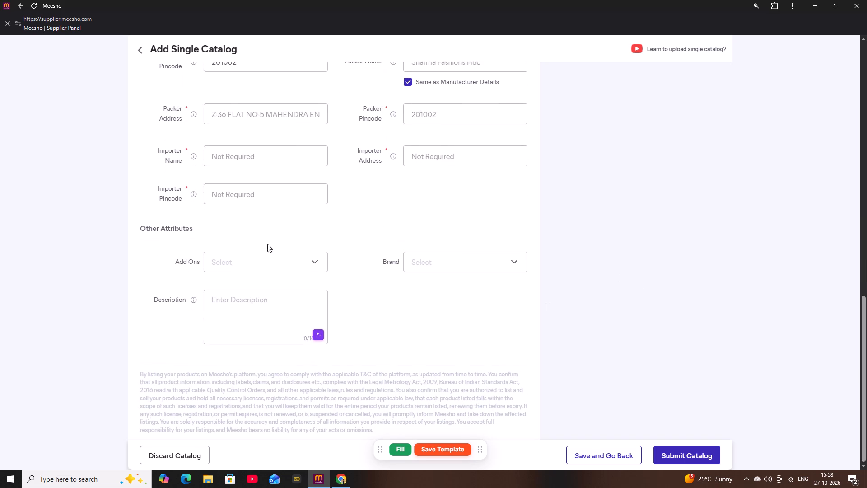
pyautogui.click(238, 253)
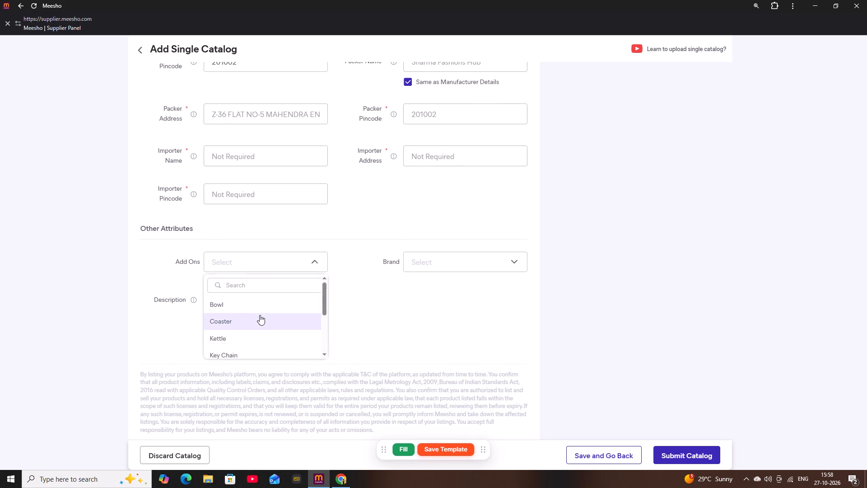
pyautogui.scroll(-1, 261, 319)
pyautogui.click(251, 312)
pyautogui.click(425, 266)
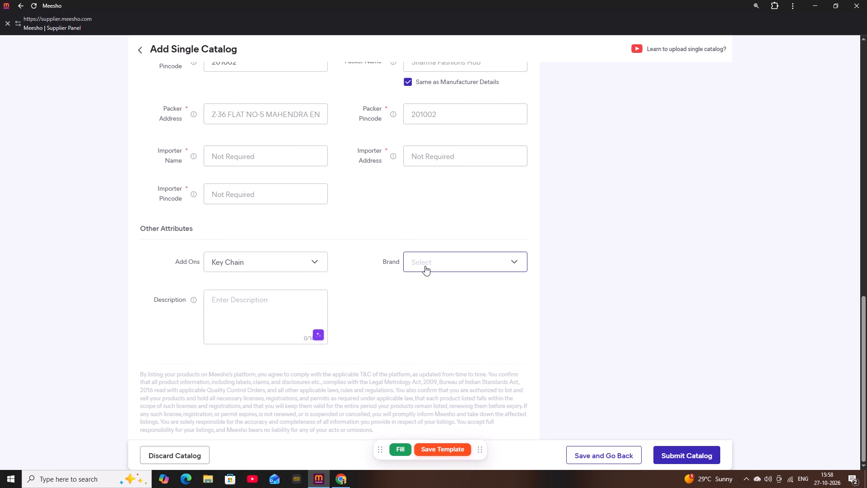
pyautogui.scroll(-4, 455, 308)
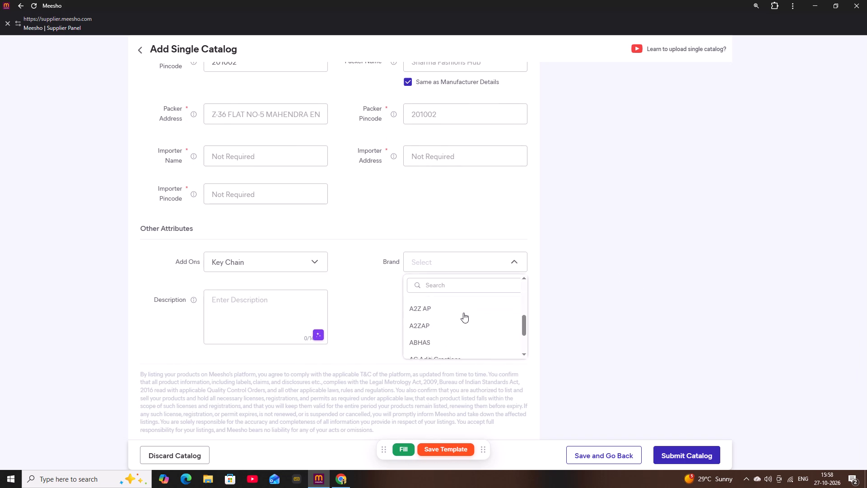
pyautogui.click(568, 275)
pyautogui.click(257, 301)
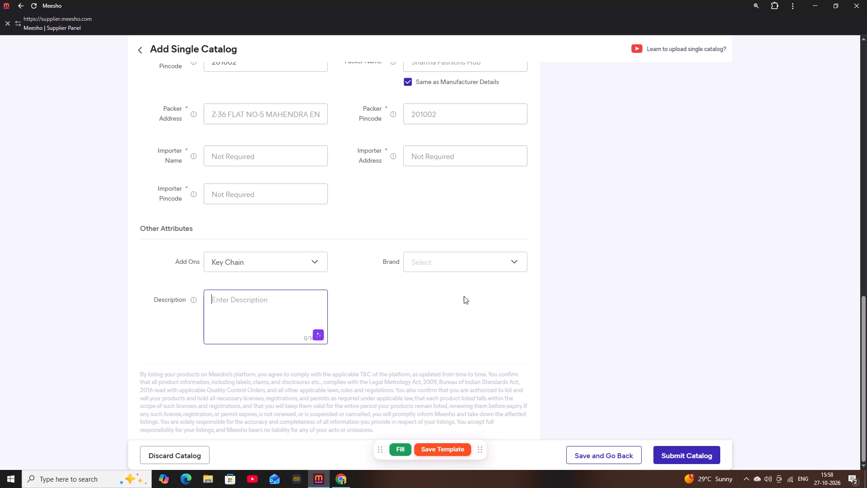
# Set the product's GST to 5.
pyautogui.scroll(2, 467, 296)
pyautogui.scroll(2, 506, 287)
pyautogui.scroll(5, 564, 285)
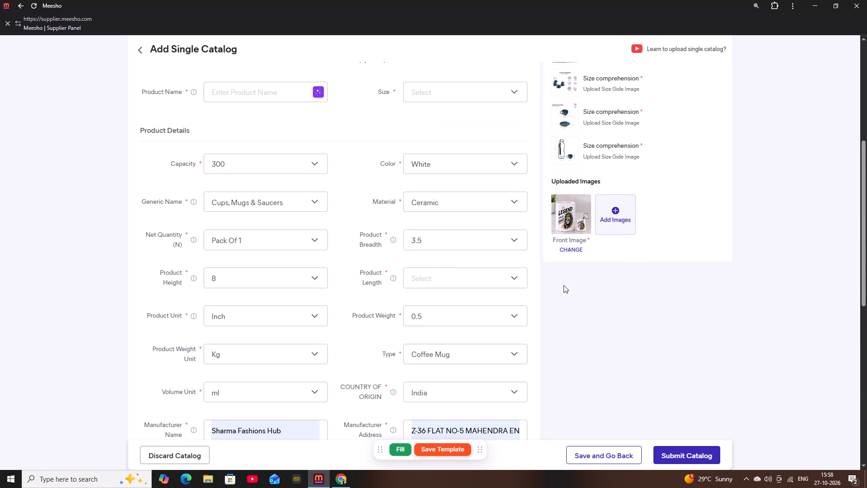
pyautogui.scroll(5, 564, 285)
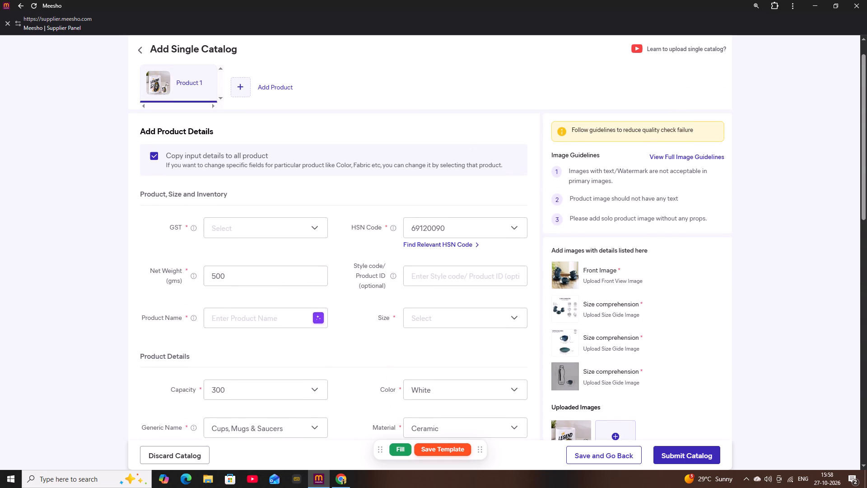
pyautogui.click(272, 242)
pyautogui.click(275, 234)
pyautogui.click(218, 282)
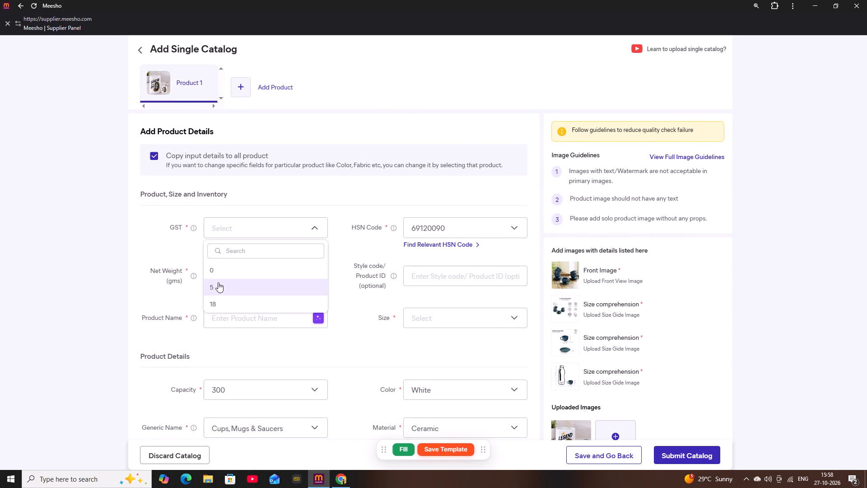
# Set the product's size to Free Size and apply it.
pyautogui.click(454, 313)
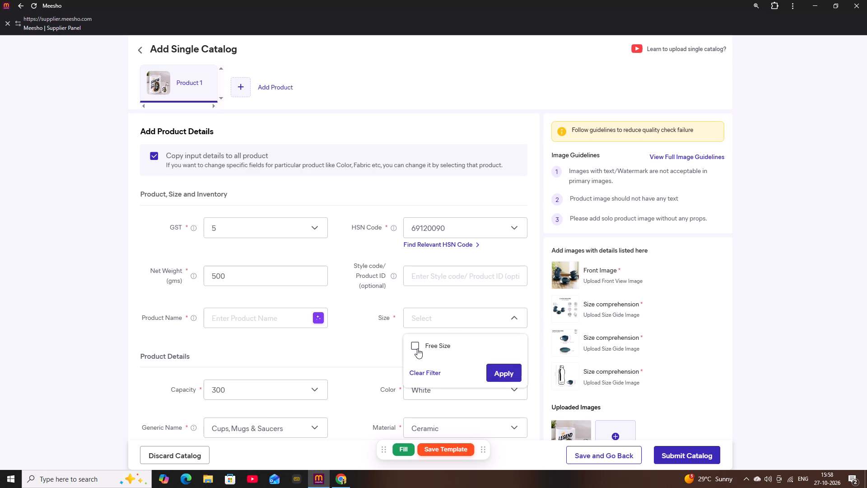
pyautogui.click(414, 347)
pyautogui.click(518, 376)
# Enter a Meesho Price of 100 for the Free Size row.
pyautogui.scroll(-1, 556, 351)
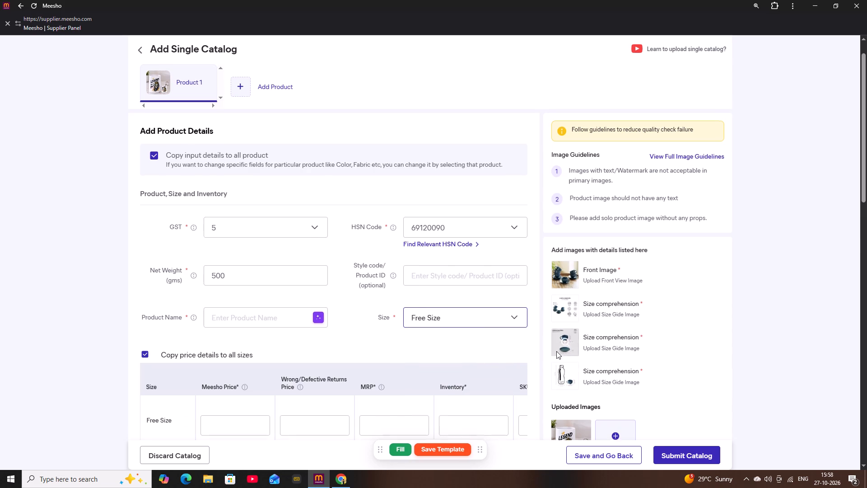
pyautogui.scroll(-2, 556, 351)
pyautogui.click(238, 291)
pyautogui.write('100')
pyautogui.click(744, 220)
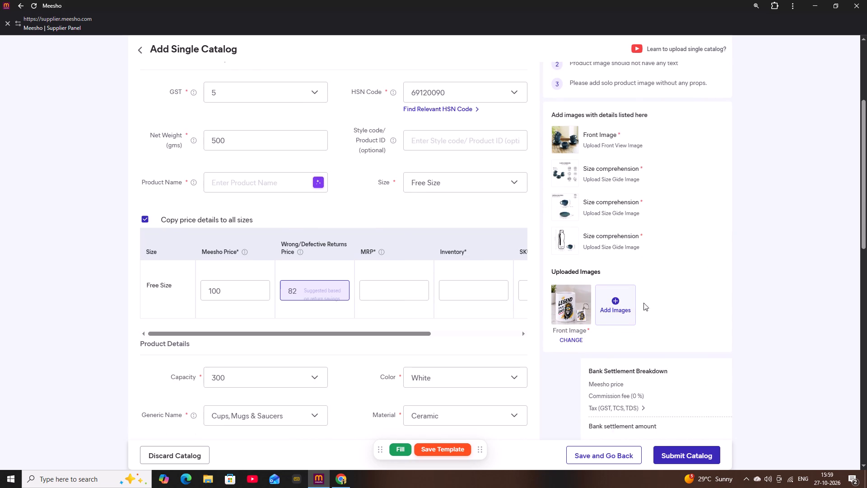
# Upload images 2, 3 and 4 from the CUP MOCKUPS folder as additional product images.
pyautogui.scroll(-3, 781, 287)
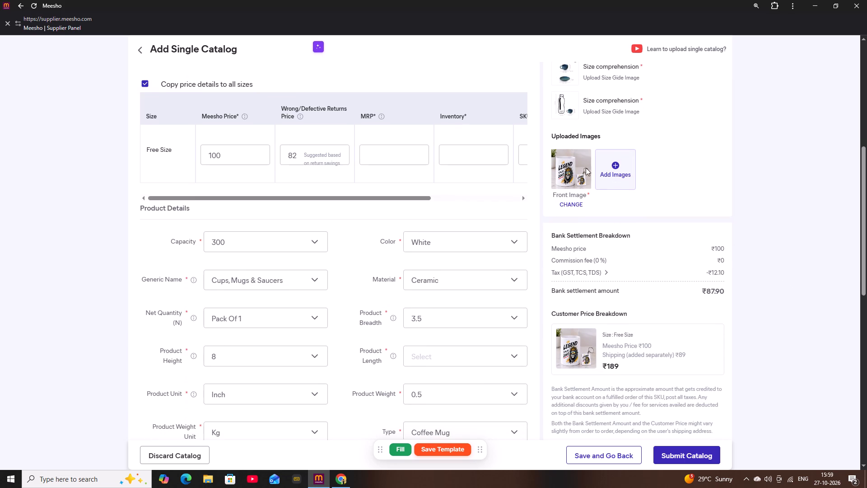
pyautogui.click(611, 166)
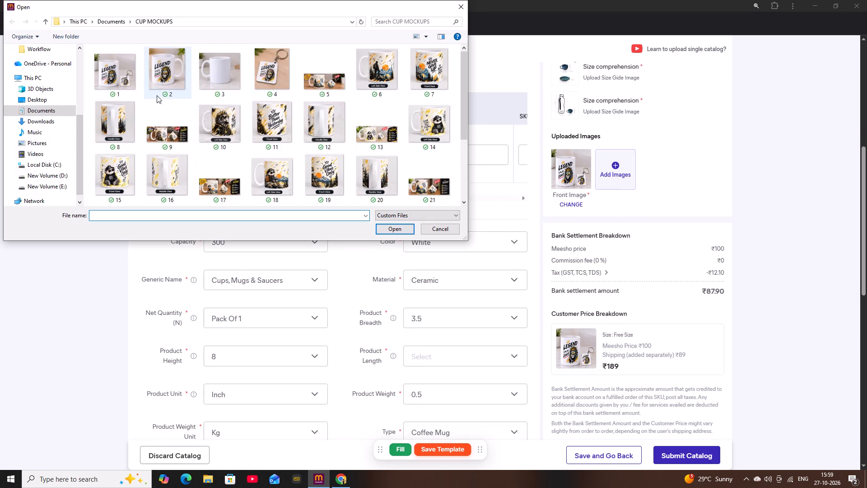
pyautogui.moveTo(142, 91); pyautogui.dragTo(276, 78)
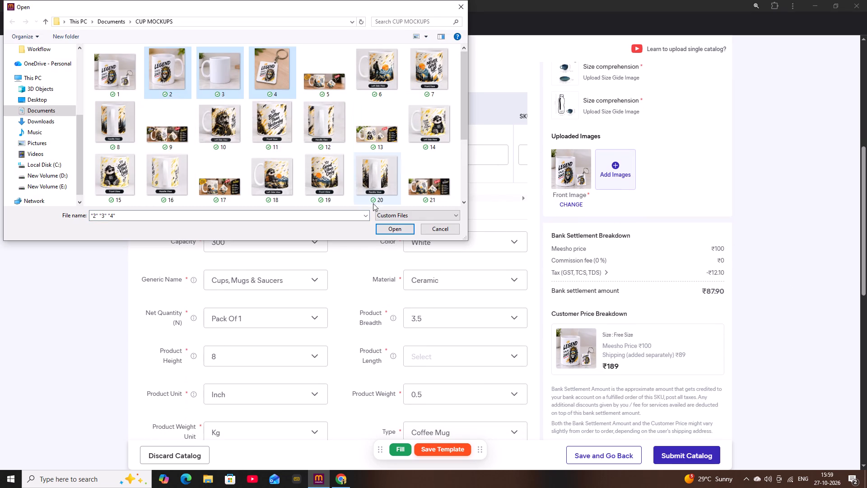
pyautogui.click(390, 230)
pyautogui.scroll(-1, 592, 215)
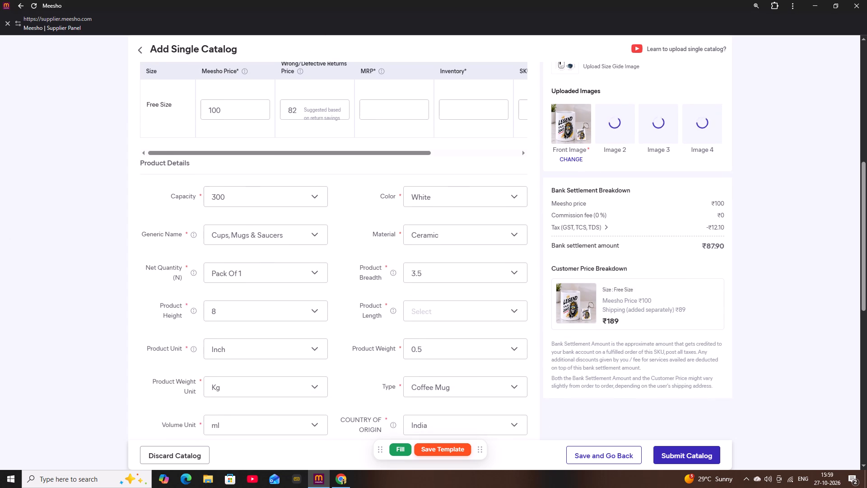
pyautogui.scroll(1, 601, 216)
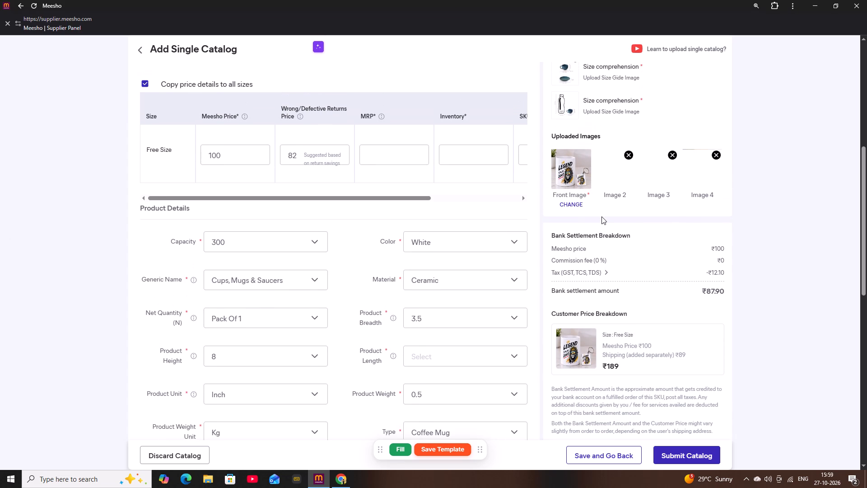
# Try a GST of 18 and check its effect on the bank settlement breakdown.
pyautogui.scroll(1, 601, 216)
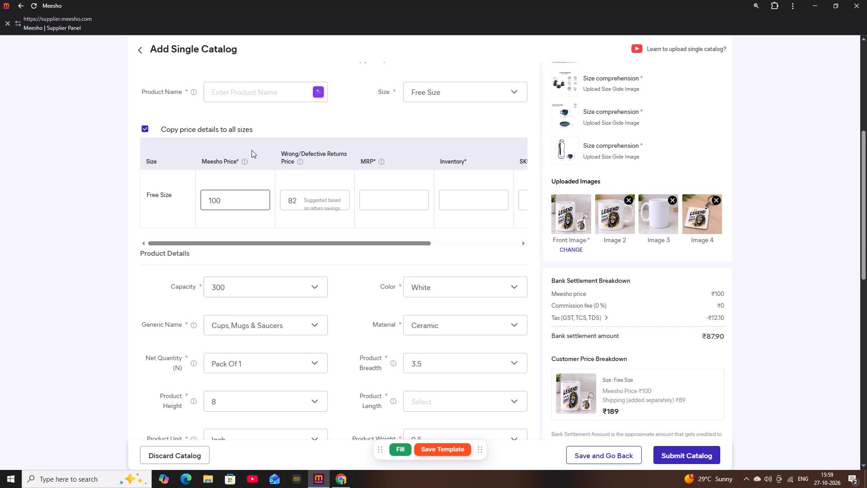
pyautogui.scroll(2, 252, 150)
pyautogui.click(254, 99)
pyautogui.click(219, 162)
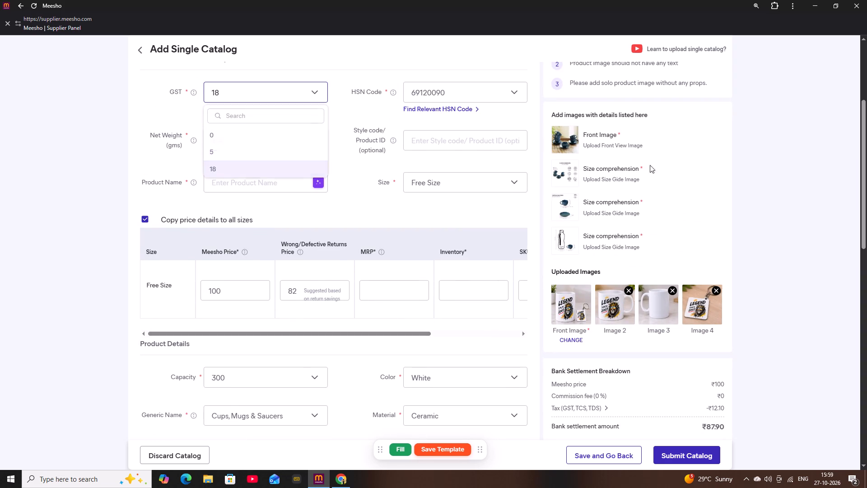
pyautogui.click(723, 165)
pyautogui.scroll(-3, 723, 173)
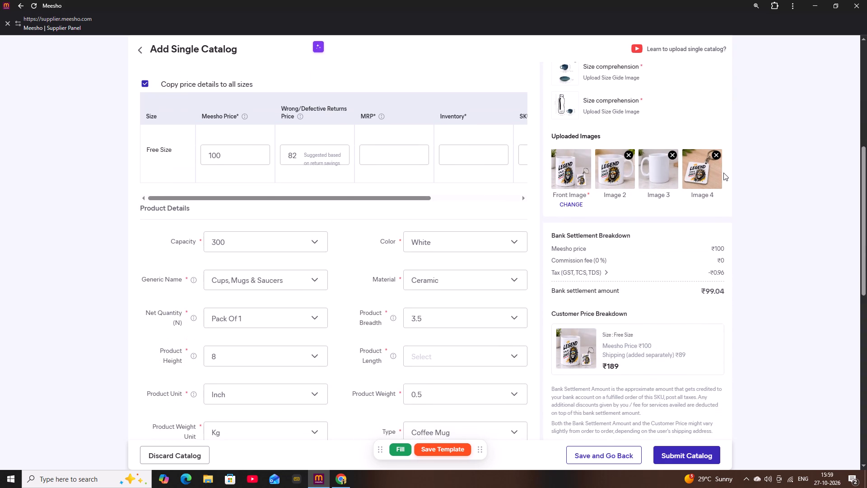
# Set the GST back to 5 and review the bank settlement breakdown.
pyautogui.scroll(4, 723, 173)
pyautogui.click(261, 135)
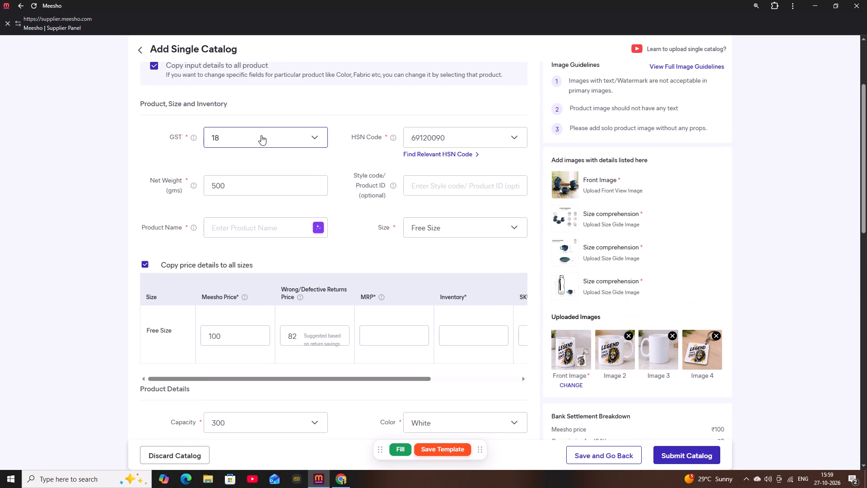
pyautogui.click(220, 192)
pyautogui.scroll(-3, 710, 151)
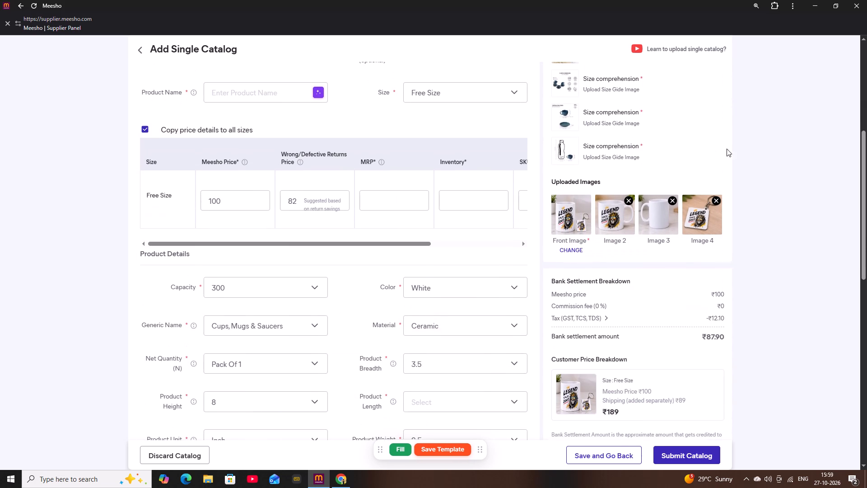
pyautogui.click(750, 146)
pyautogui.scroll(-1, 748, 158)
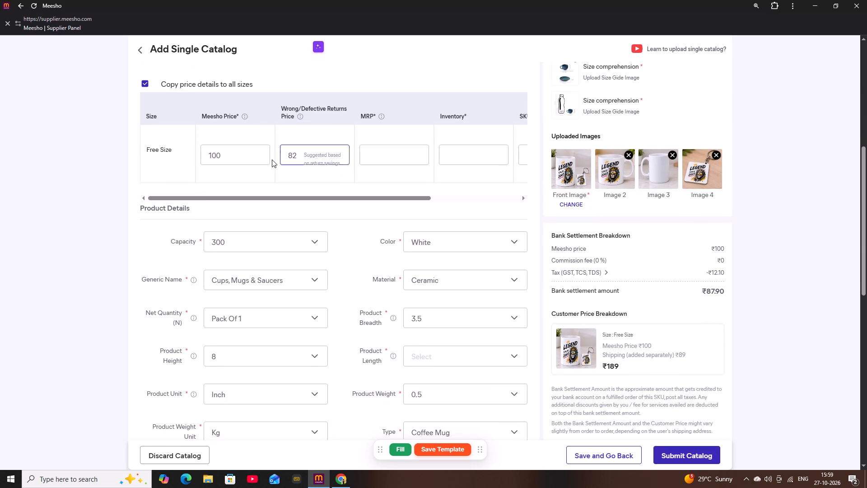
# Change the Meesho Price of the Free Size row to 110.
pyautogui.click(241, 157)
pyautogui.press('BackSpace')
pyautogui.press('BackSpace')
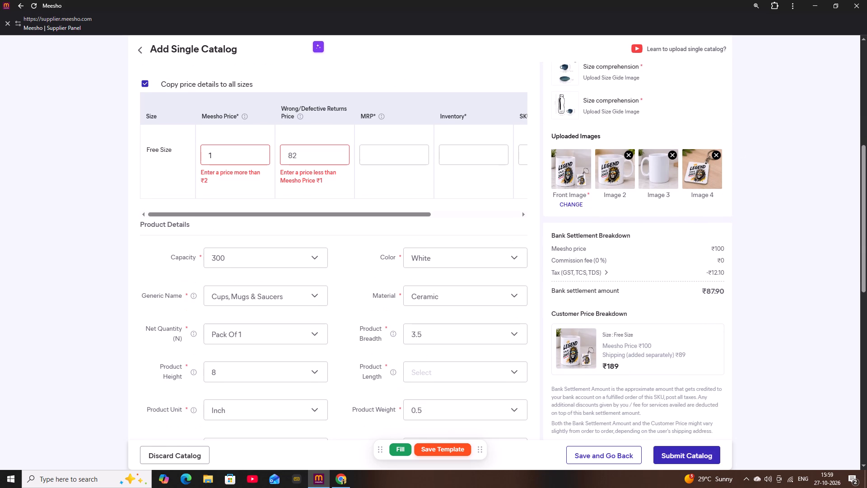
pyautogui.press('1')
pyautogui.press('0')
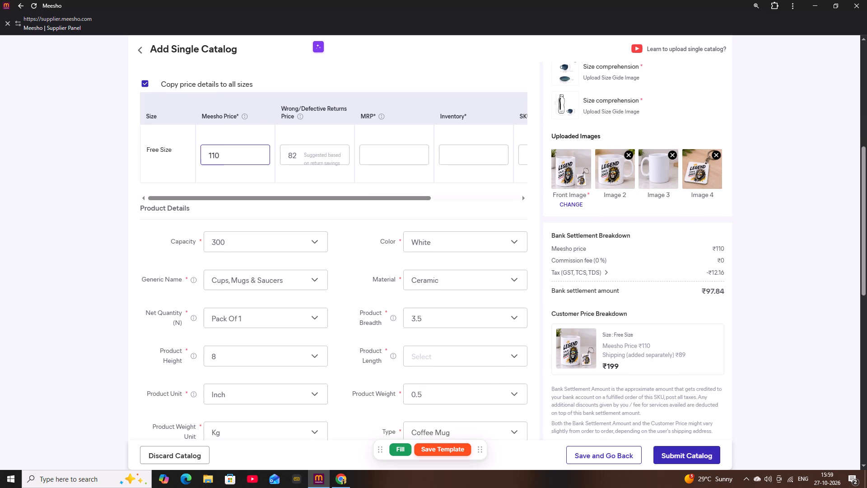
# Set the Wrong/Defective Returns Price of the Free Size row to 95.
pyautogui.click(304, 150)
pyautogui.press('BackSpace')
pyautogui.press('BackSpace')
pyautogui.press('BackSpace')
pyautogui.write('95')
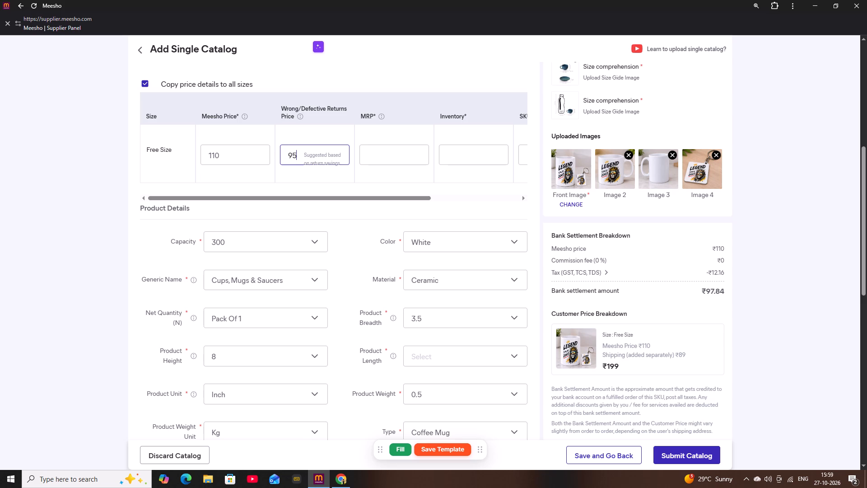
pyautogui.click(779, 173)
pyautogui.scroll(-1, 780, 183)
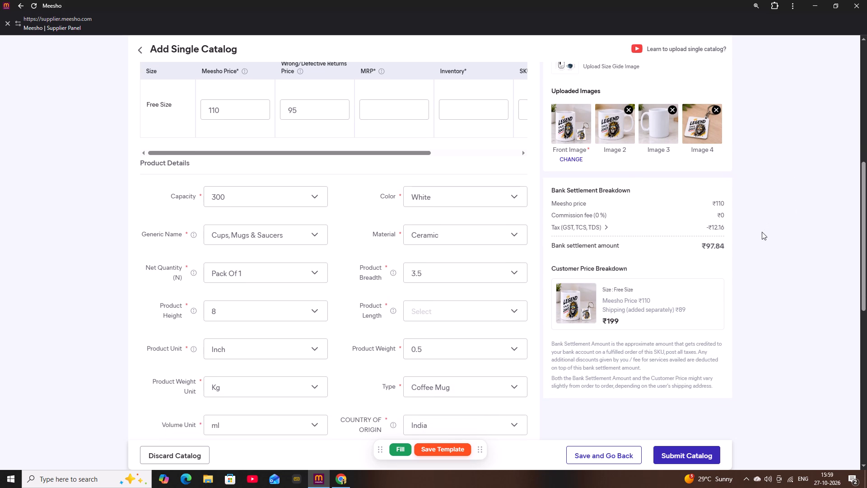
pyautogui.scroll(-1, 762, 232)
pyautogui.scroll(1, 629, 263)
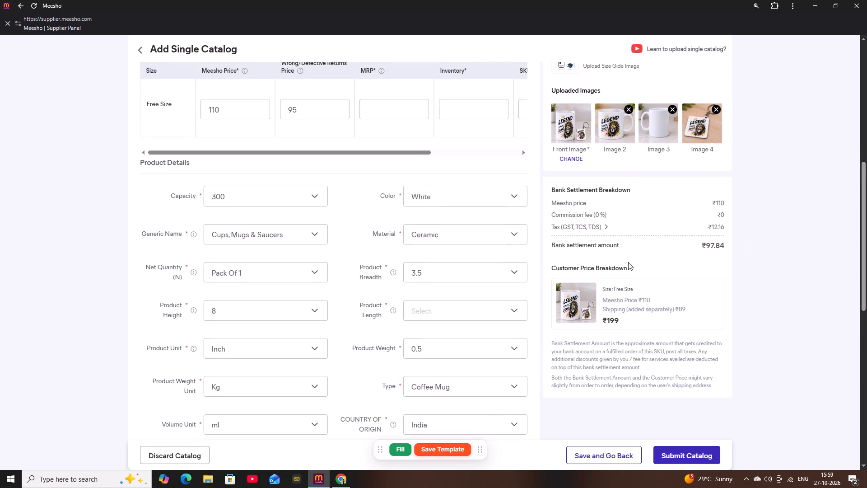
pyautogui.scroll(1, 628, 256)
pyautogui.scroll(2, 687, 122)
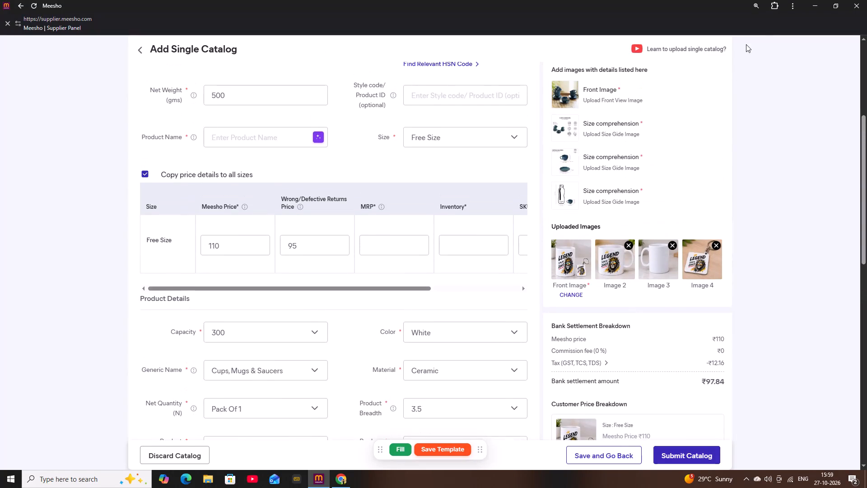
# In the Lisstify extension's image library, batch-test the Gifting Mugs set from Oct 27, 3:52 PM to apply its best image as the front image.
pyautogui.click(776, 7)
pyautogui.click(693, 73)
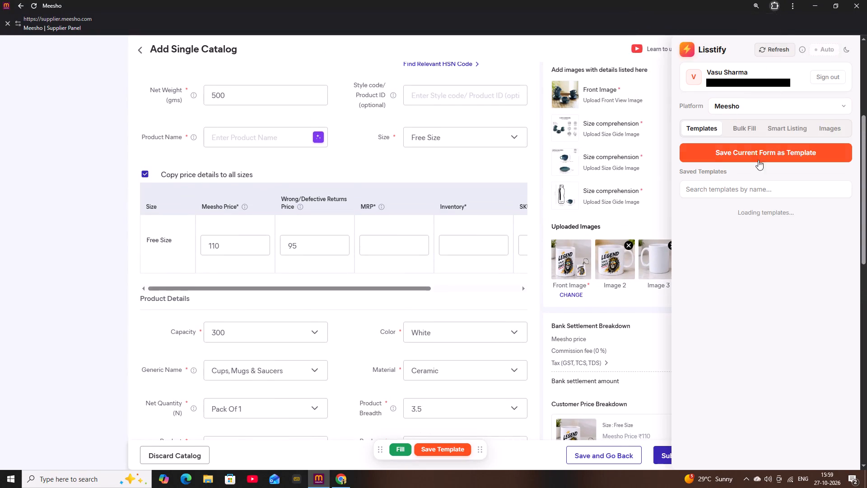
pyautogui.click(825, 127)
pyautogui.scroll(-2, 746, 245)
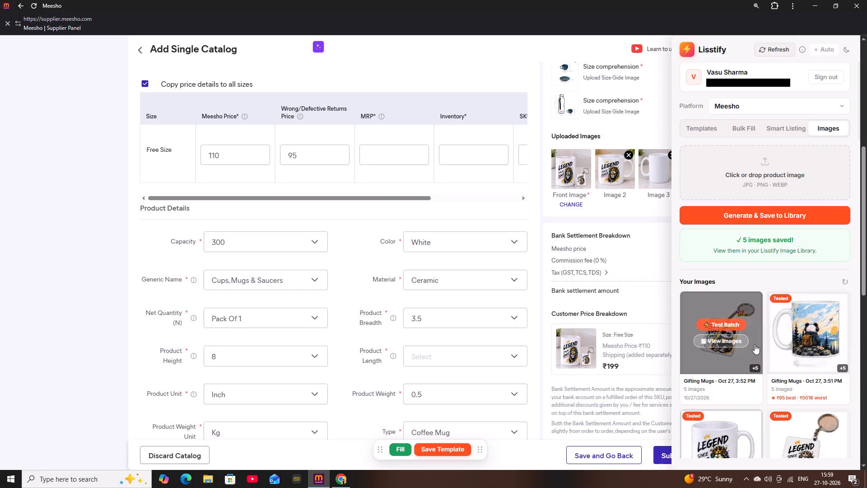
pyautogui.scroll(-1, 776, 354)
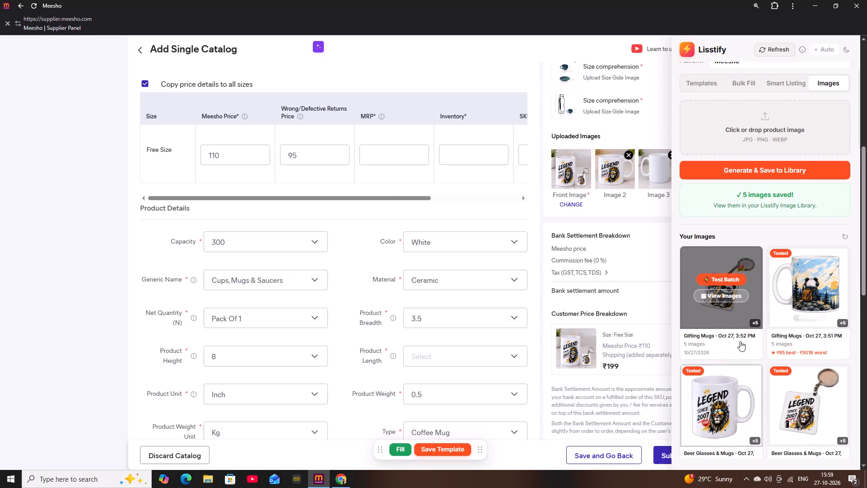
pyautogui.scroll(-1, 740, 342)
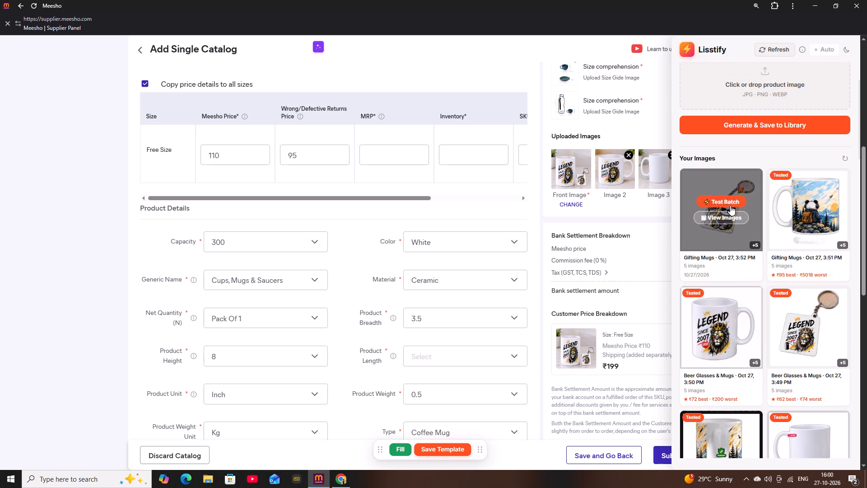
pyautogui.click(729, 201)
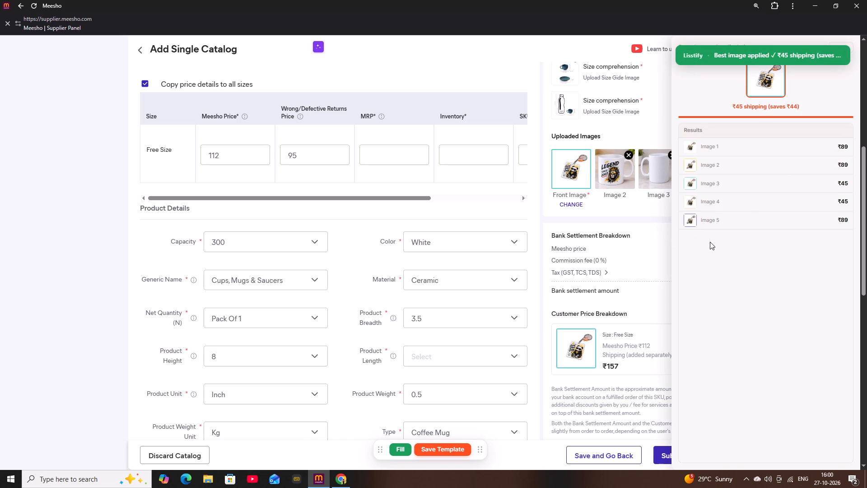
pyautogui.click(663, 244)
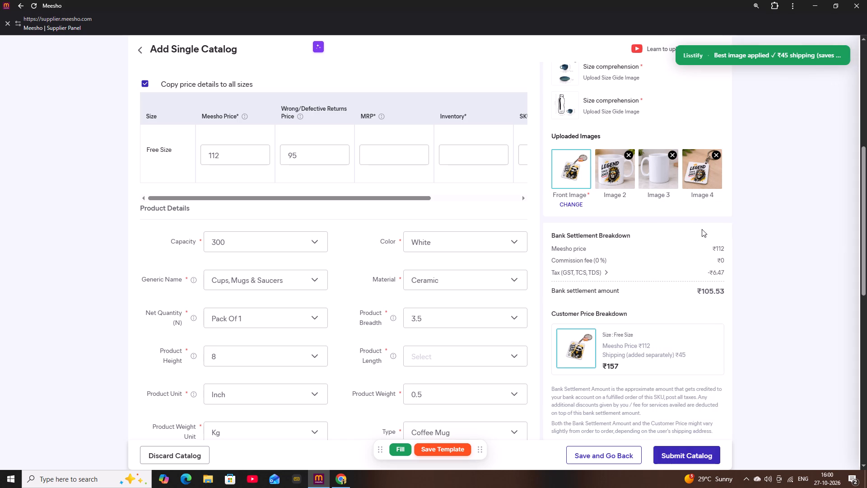
# In the Lisstify extension's image library, upload Image 3 from the Gifting Mugs set of Oct 27, 3:52 PM as the front image.
pyautogui.click(770, 6)
pyautogui.click(723, 76)
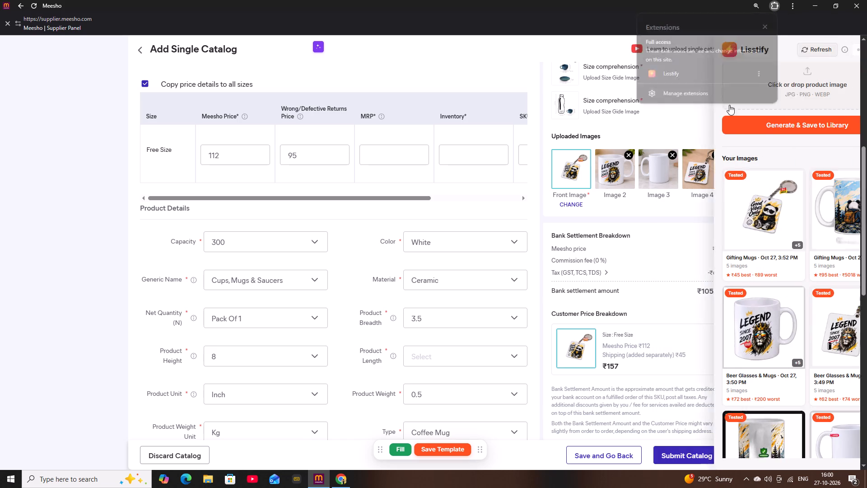
pyautogui.click(732, 217)
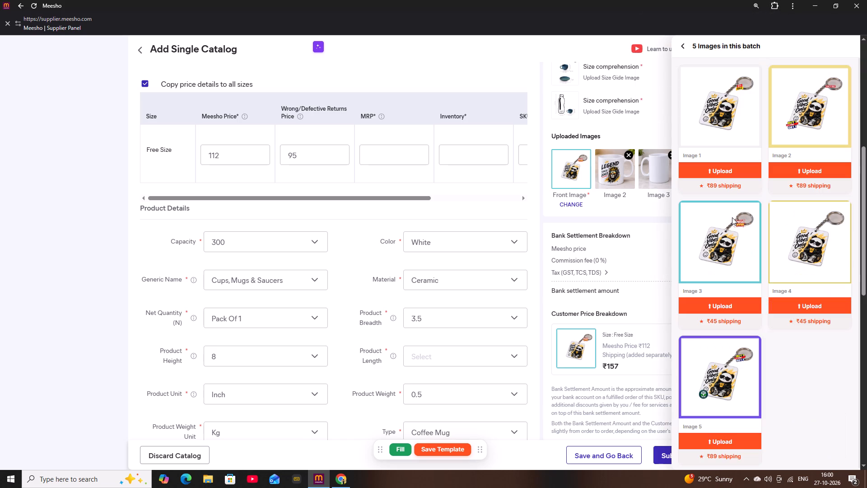
pyautogui.click(753, 301)
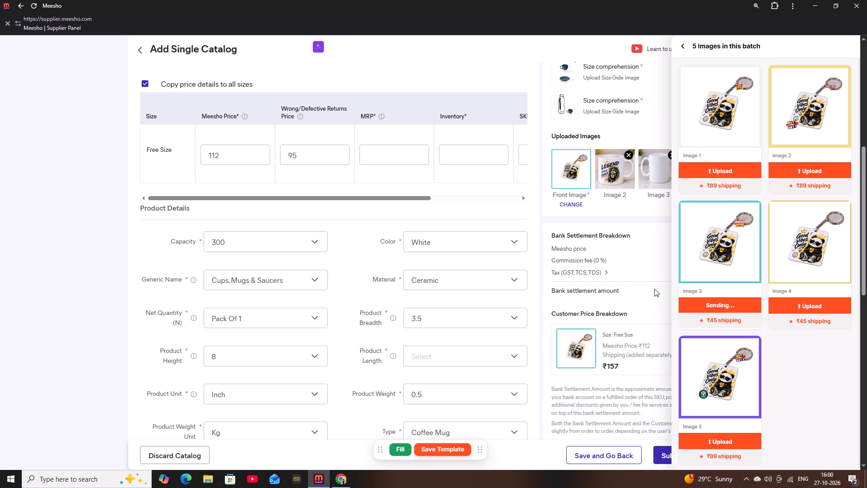
pyautogui.click(654, 289)
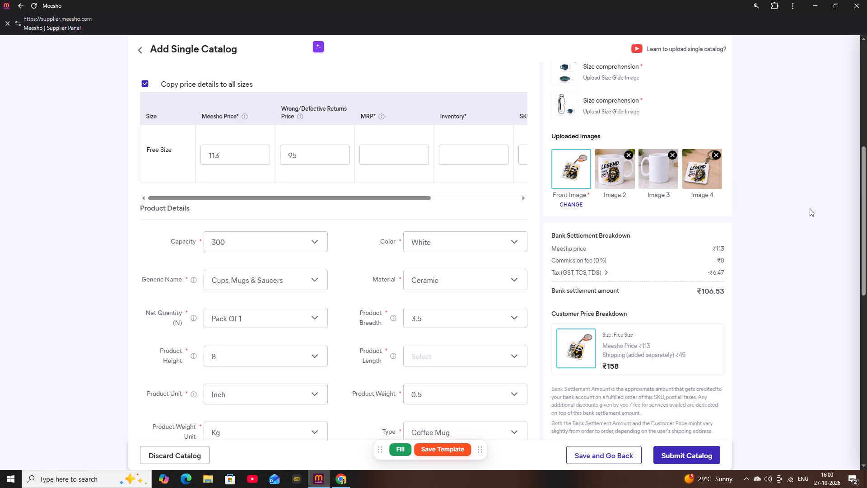
# Review the catalog form from GST down to the packer and importer details, including the customer price breakdown and Product Breadth options.
pyautogui.moveTo(866, 241); pyautogui.dragTo(866, 230)
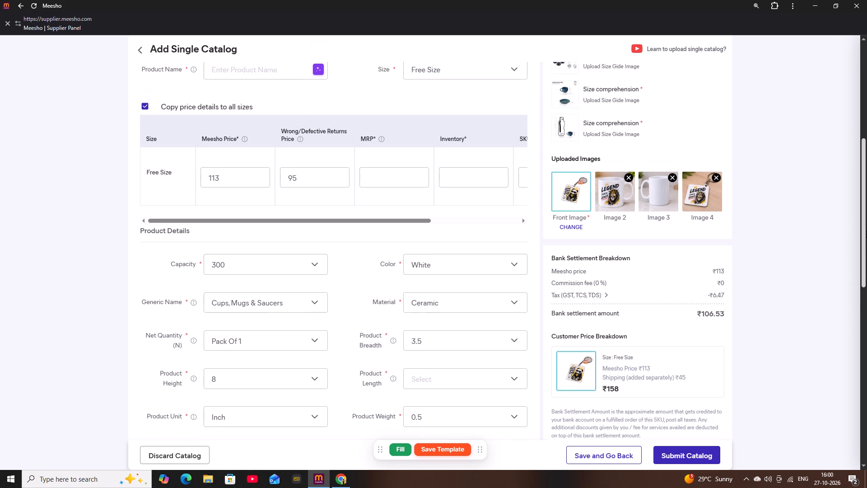
pyautogui.moveTo(866, 230); pyautogui.dragTo(865, 247)
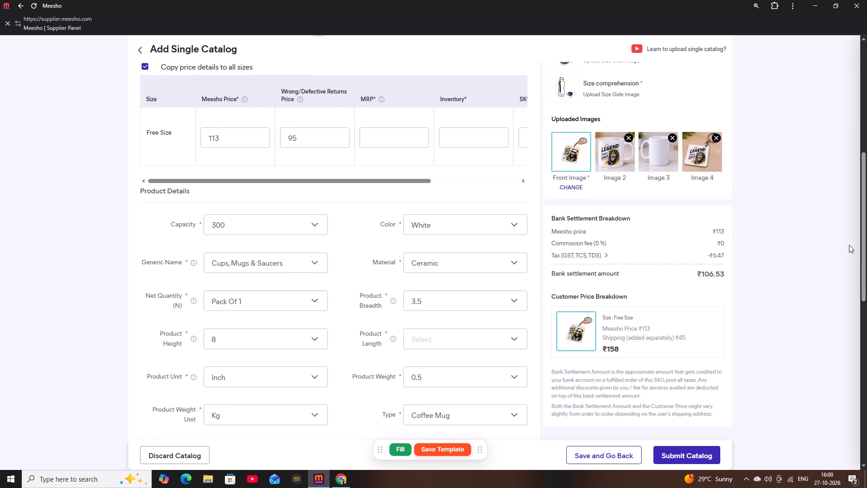
pyautogui.moveTo(866, 244); pyautogui.dragTo(864, 236)
pyautogui.click(584, 367)
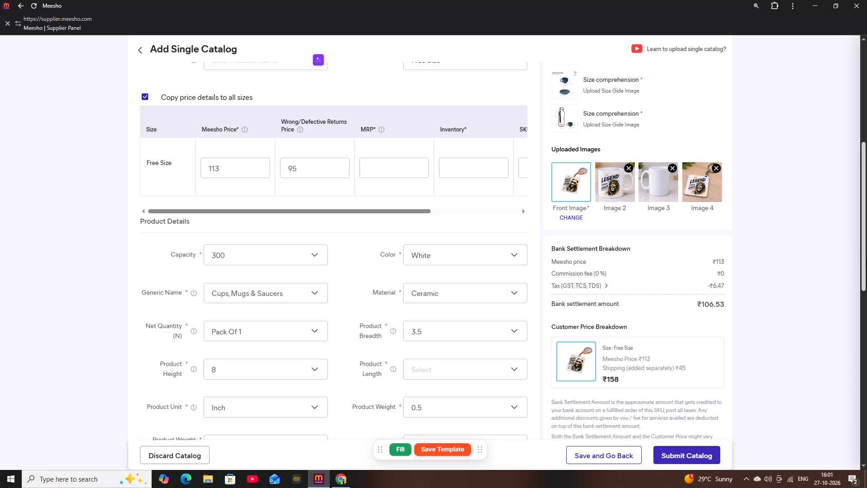
pyautogui.moveTo(866, 260); pyautogui.dragTo(866, 273)
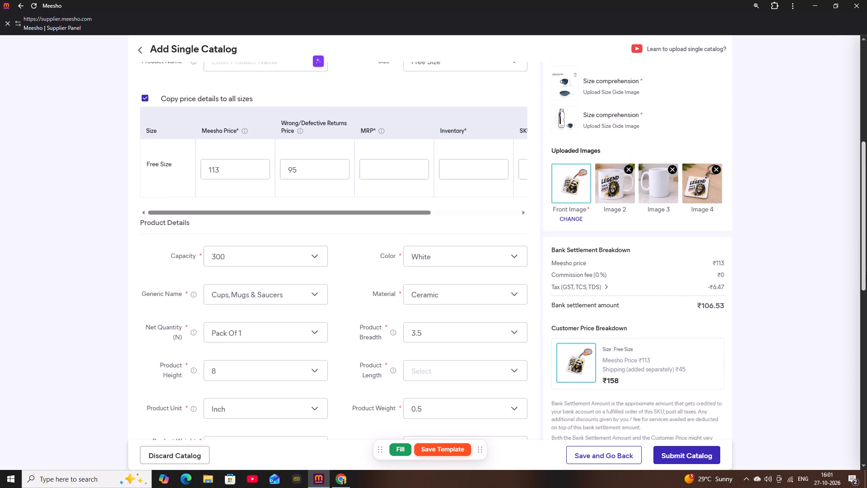
pyautogui.moveTo(866, 273); pyautogui.dragTo(866, 281)
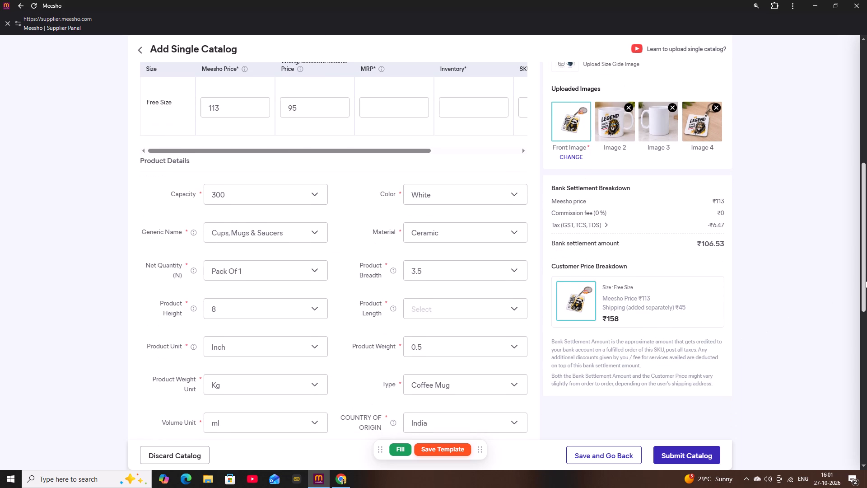
pyautogui.moveTo(866, 281); pyautogui.dragTo(864, 199)
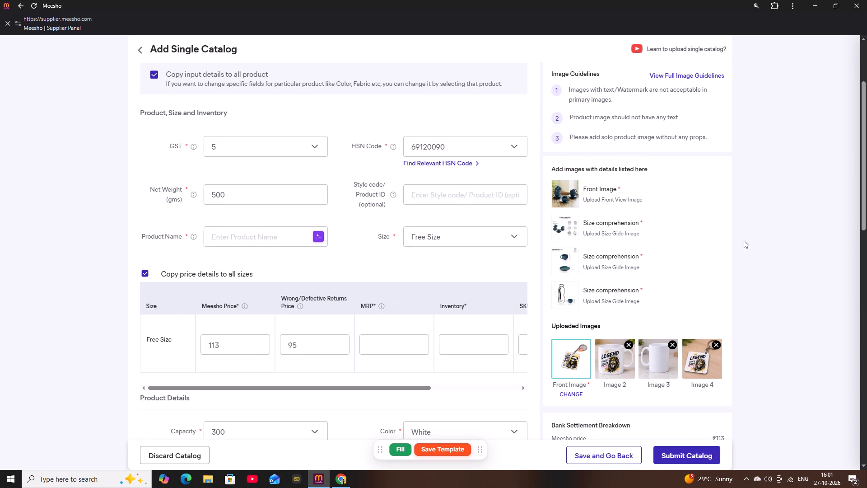
pyautogui.moveTo(866, 196); pyautogui.dragTo(863, 208)
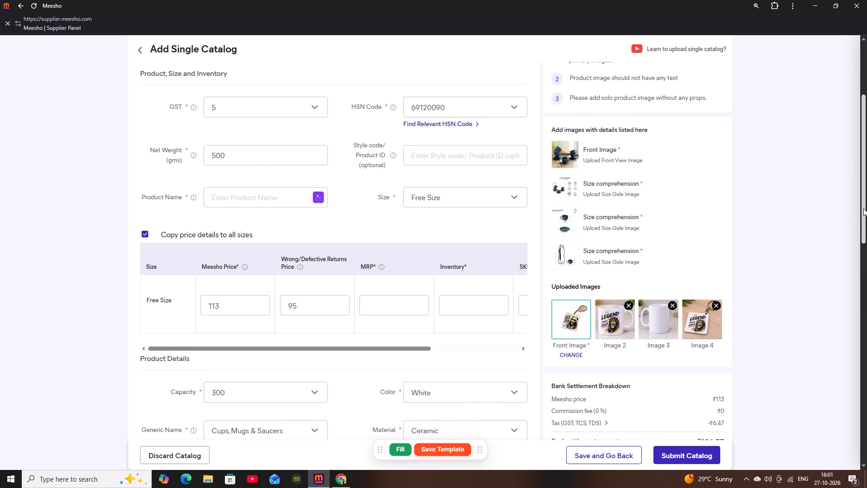
pyautogui.moveTo(863, 208); pyautogui.dragTo(866, 220)
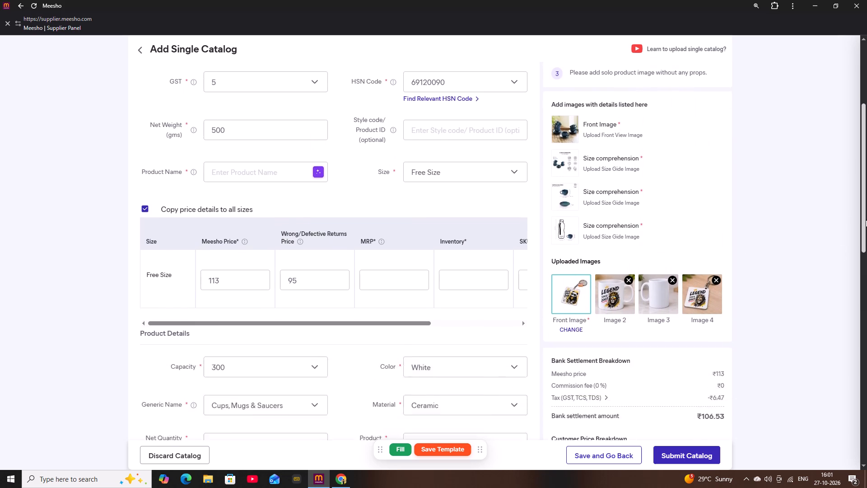
pyautogui.moveTo(866, 220); pyautogui.dragTo(858, 305)
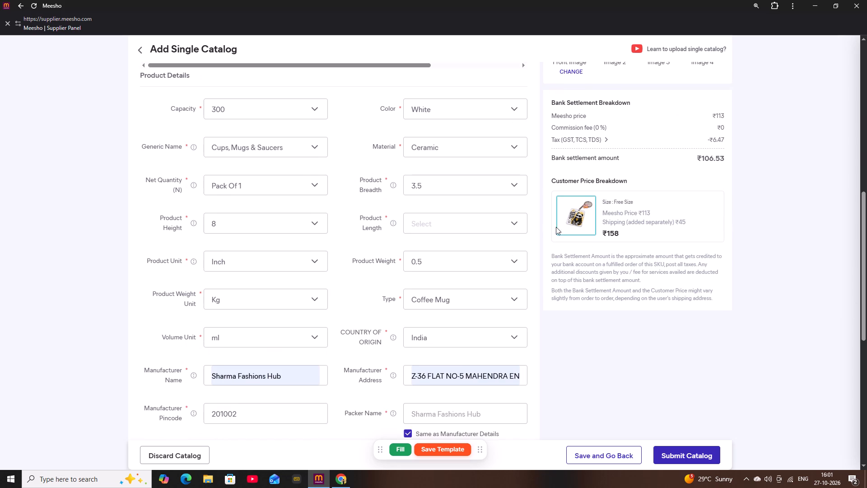
pyautogui.click(438, 186)
pyautogui.click(340, 203)
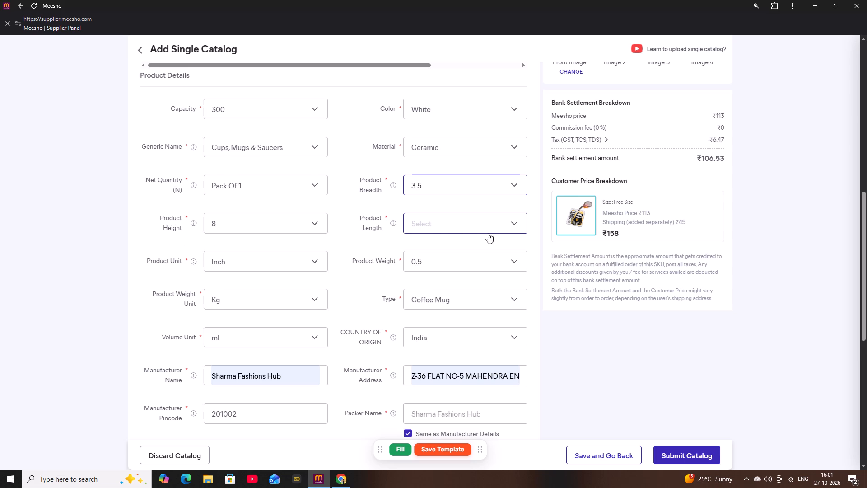
pyautogui.scroll(3, 517, 233)
pyautogui.scroll(-1, 515, 255)
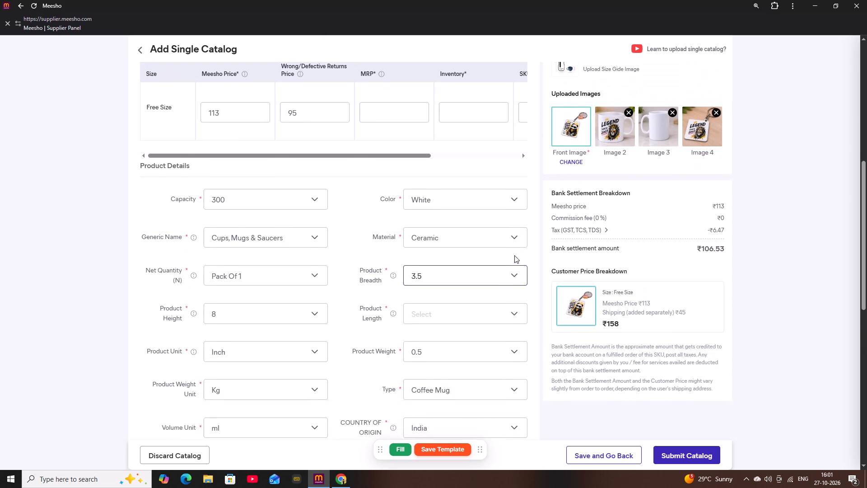
pyautogui.scroll(-3, 514, 256)
pyautogui.scroll(-1, 467, 281)
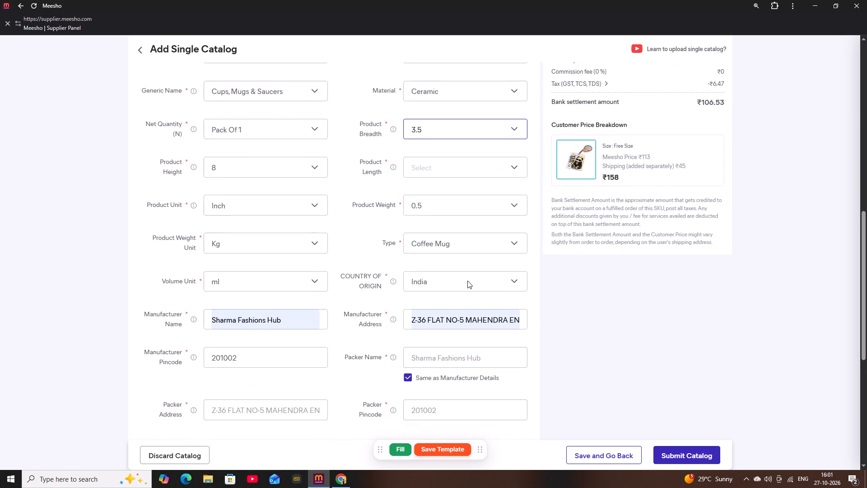
pyautogui.scroll(-1, 467, 281)
pyautogui.scroll(1, 457, 278)
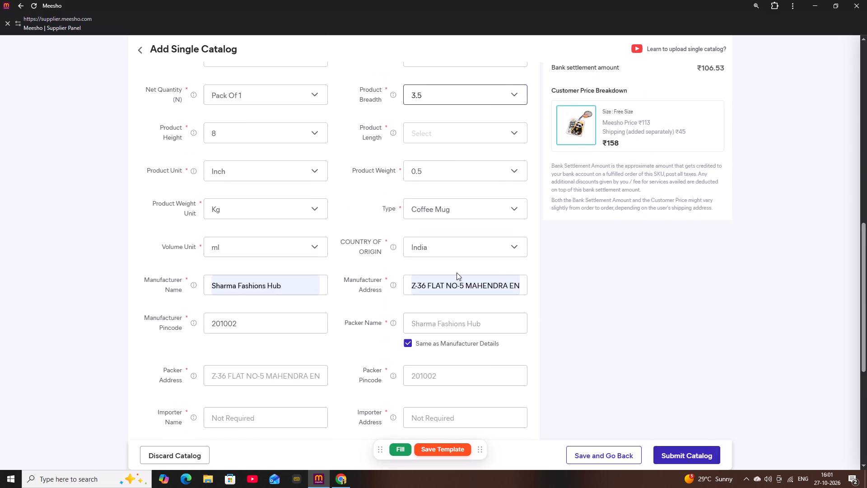
pyautogui.scroll(2, 457, 272)
pyautogui.scroll(2, 494, 261)
pyautogui.scroll(2, 534, 261)
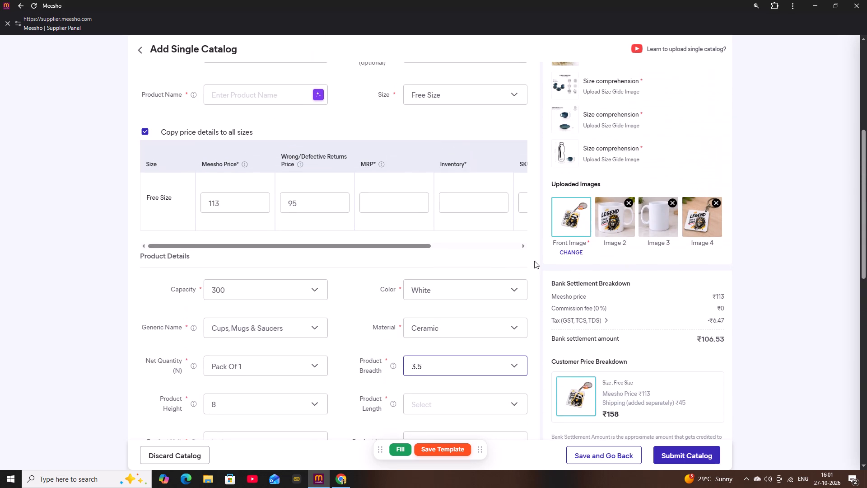
# Set the Free Size row's Inventory to 30 and MRP to 499.
pyautogui.click(457, 208)
pyautogui.write('30')
pyautogui.click(403, 202)
pyautogui.press('4')
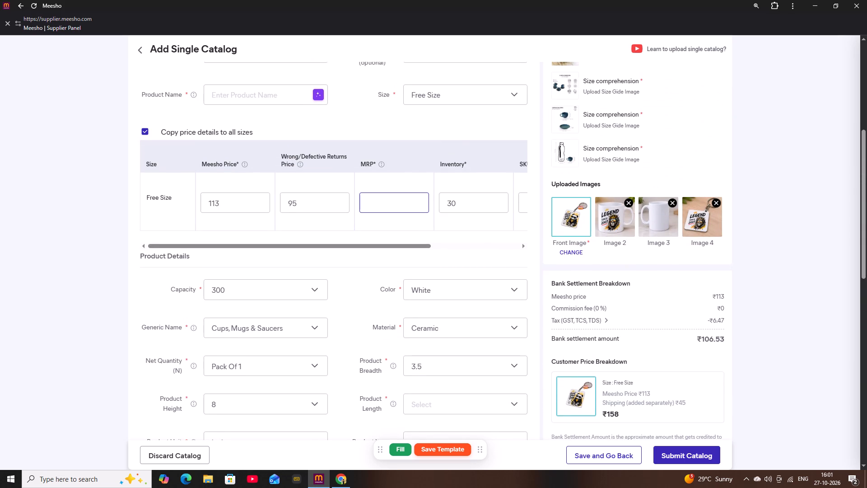
pyautogui.press('9')
pyautogui.press('9')
pyautogui.scroll(-1, 518, 201)
pyautogui.scroll(-1, 709, 206)
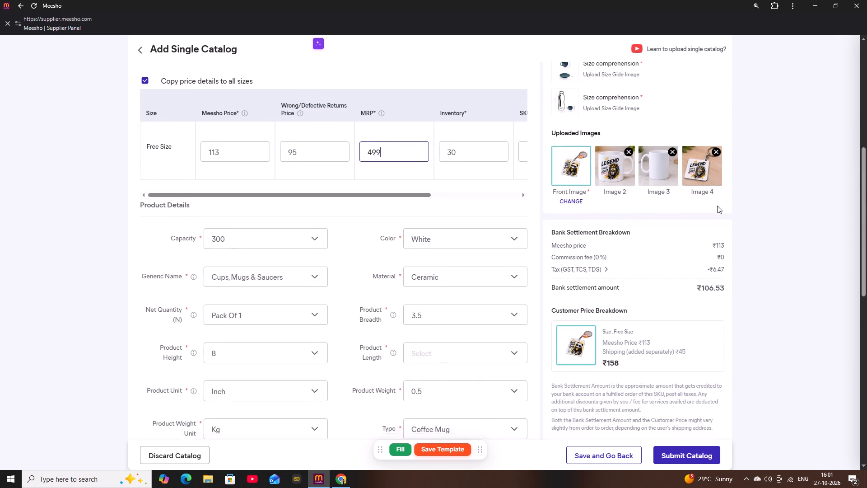
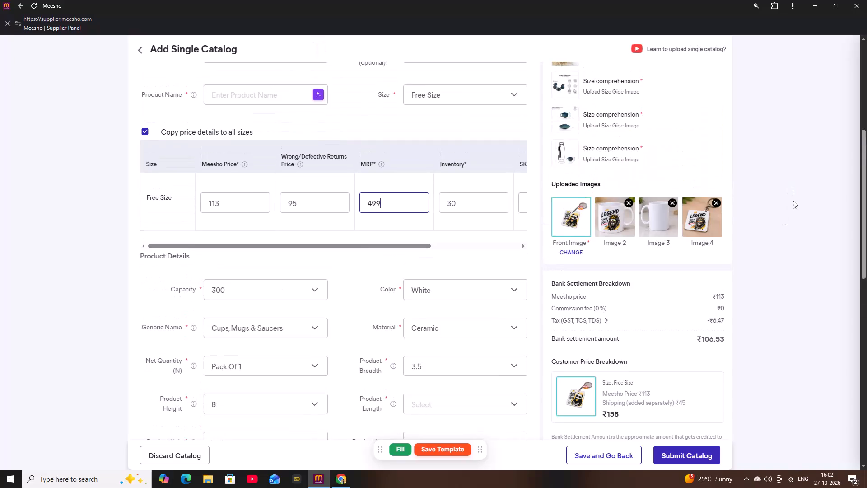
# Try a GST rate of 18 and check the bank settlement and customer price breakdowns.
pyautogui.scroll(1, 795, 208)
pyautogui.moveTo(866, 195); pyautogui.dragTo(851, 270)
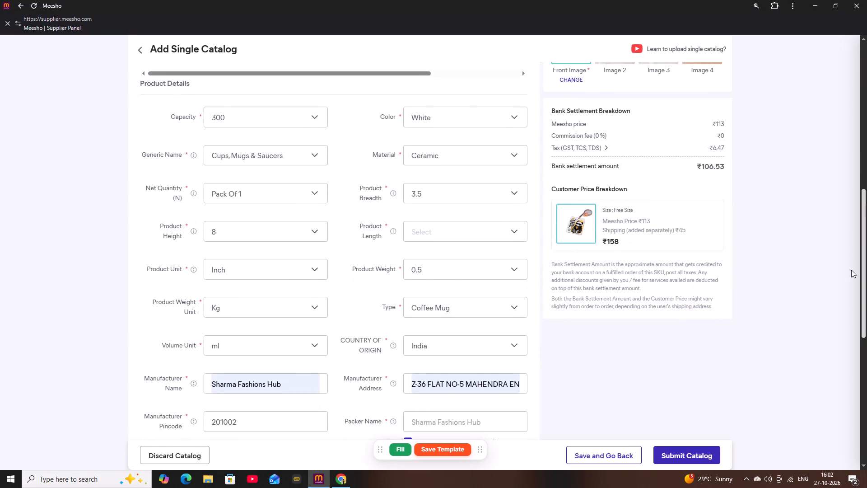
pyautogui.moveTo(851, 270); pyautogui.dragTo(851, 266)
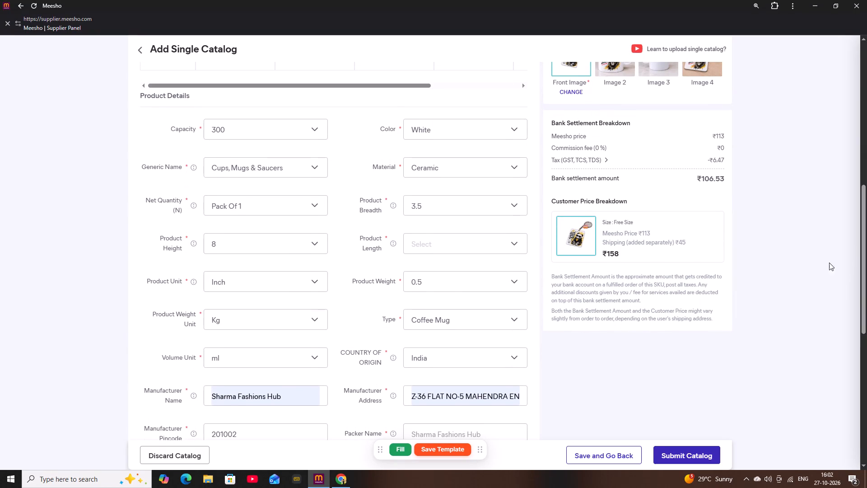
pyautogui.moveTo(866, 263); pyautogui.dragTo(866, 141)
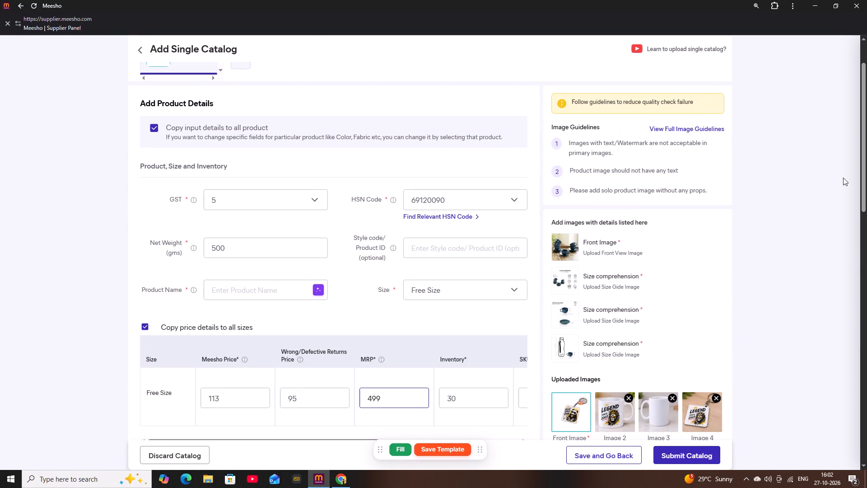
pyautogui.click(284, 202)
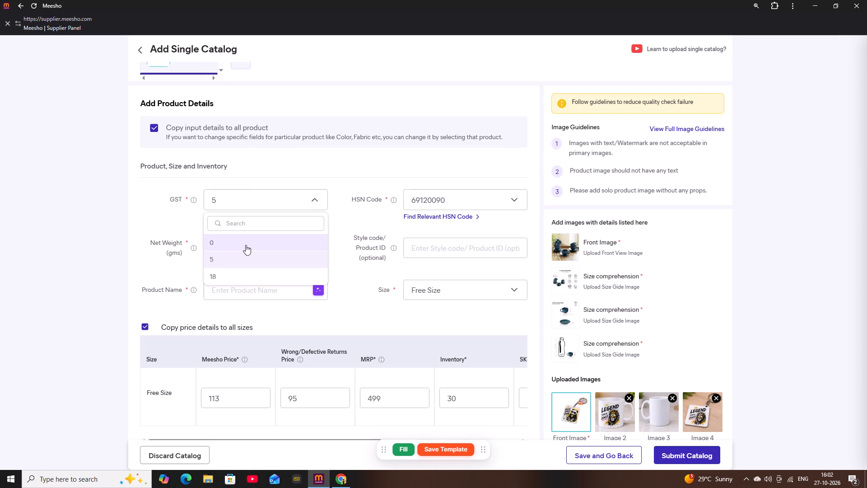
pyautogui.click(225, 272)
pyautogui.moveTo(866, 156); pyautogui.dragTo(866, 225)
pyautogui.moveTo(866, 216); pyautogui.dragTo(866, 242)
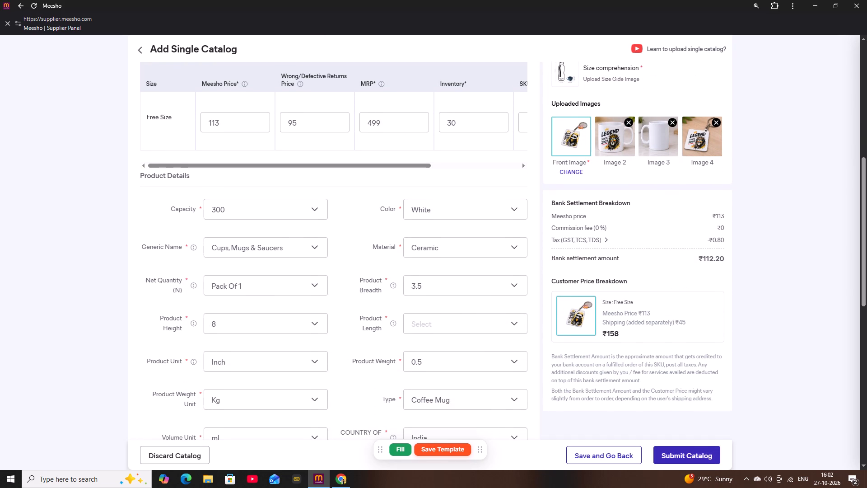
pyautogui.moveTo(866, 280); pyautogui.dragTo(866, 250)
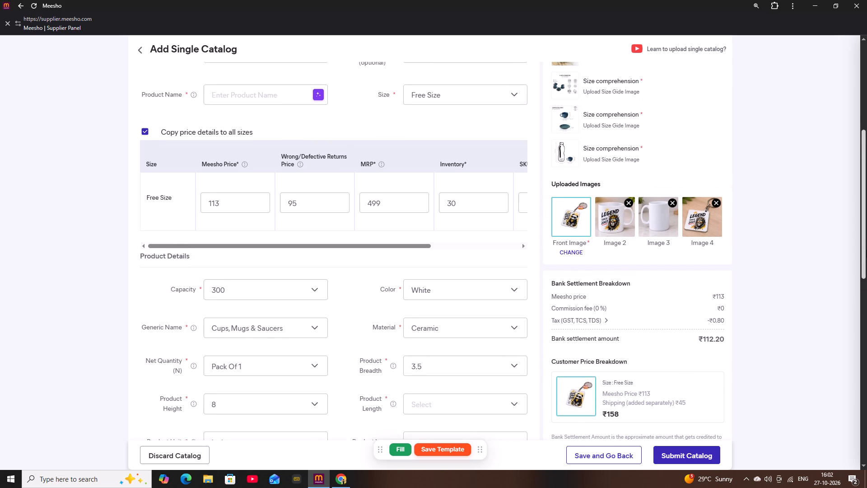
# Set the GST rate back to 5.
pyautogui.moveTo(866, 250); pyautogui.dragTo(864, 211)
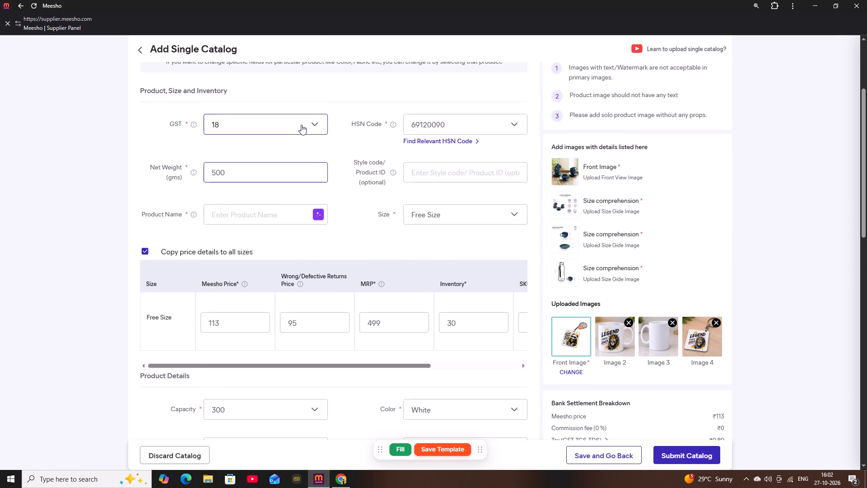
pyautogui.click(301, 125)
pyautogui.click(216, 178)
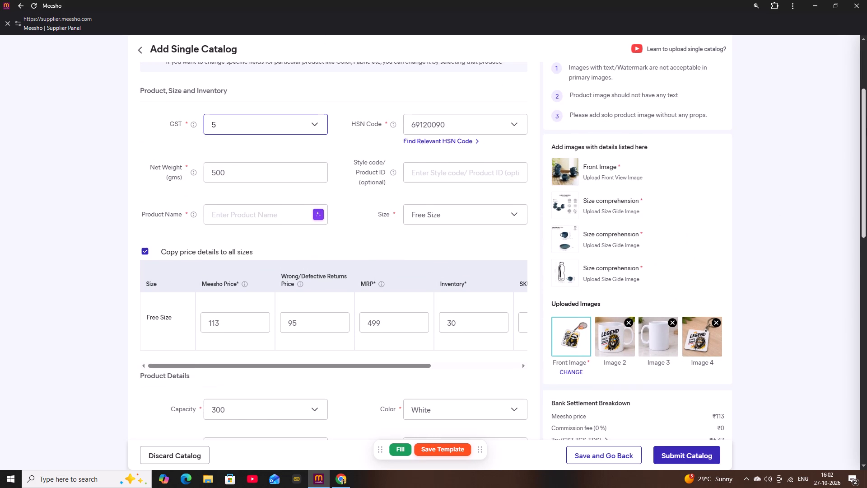
# Review the catalog form from GST and pricing down to the manufacturer and packer details, including the settlement and customer price breakdowns.
pyautogui.moveTo(866, 129); pyautogui.dragTo(866, 171)
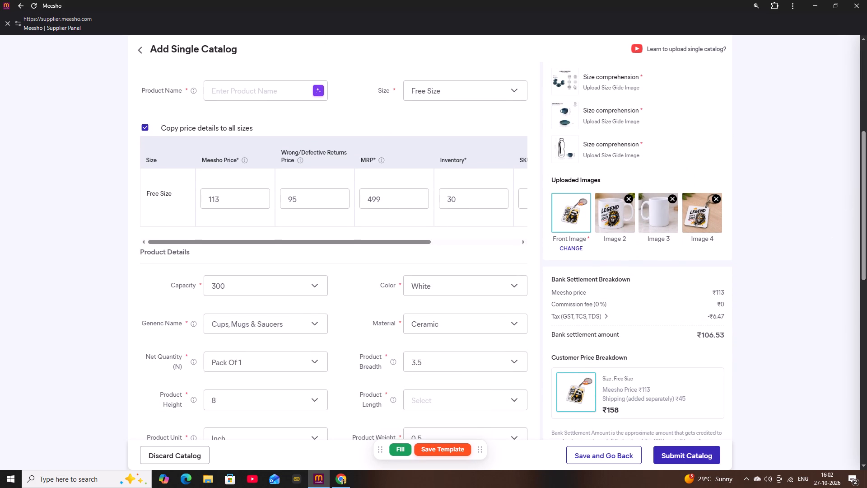
pyautogui.moveTo(862, 253); pyautogui.dragTo(866, 269)
pyautogui.click(864, 266)
pyautogui.moveTo(864, 269); pyautogui.dragTo(864, 273)
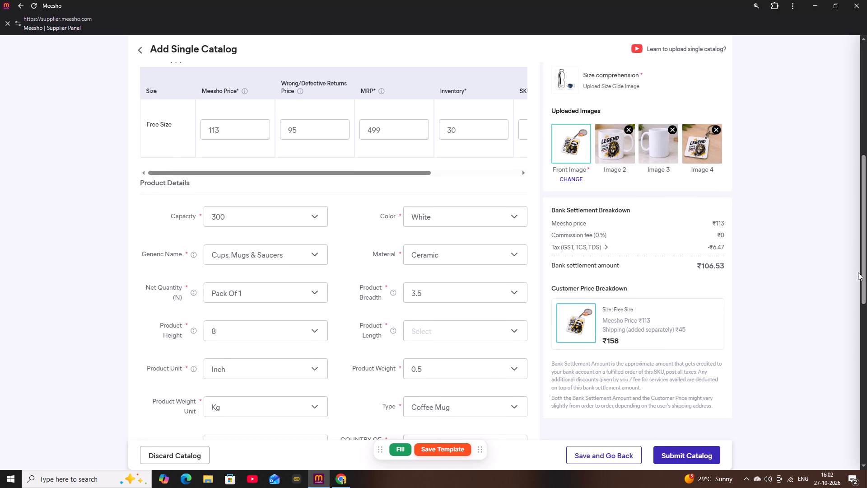
pyautogui.click(858, 272)
pyautogui.moveTo(865, 270); pyautogui.dragTo(866, 242)
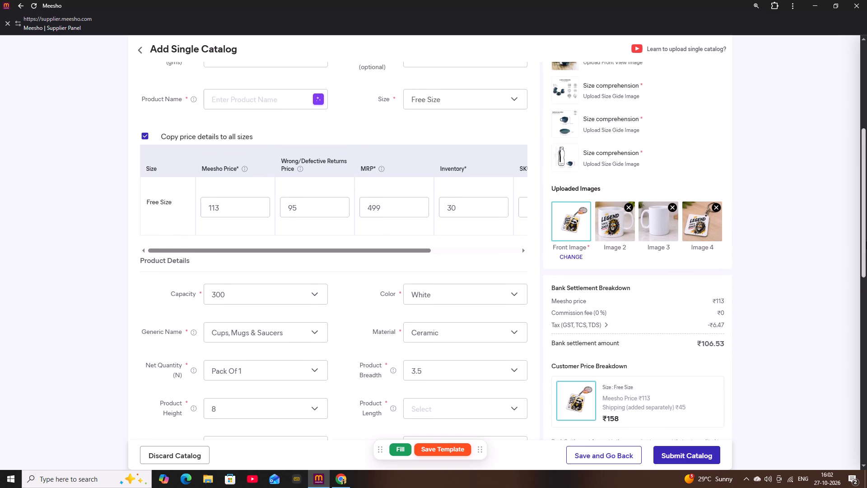
pyautogui.moveTo(866, 242); pyautogui.dragTo(865, 277)
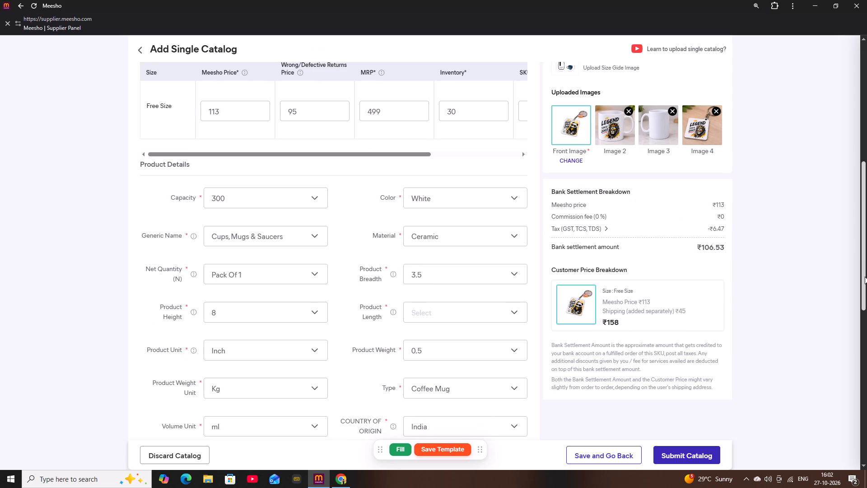
pyautogui.moveTo(865, 277); pyautogui.dragTo(857, 207)
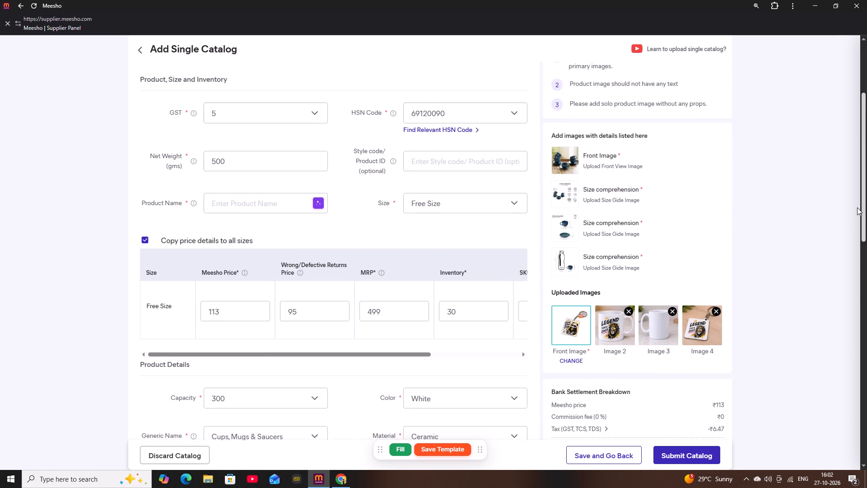
pyautogui.moveTo(857, 207); pyautogui.dragTo(856, 145)
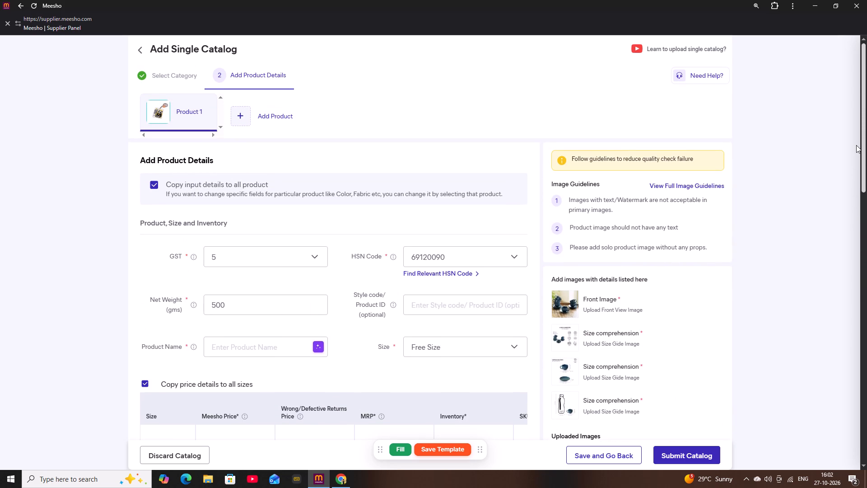
pyautogui.moveTo(856, 145); pyautogui.dragTo(858, 207)
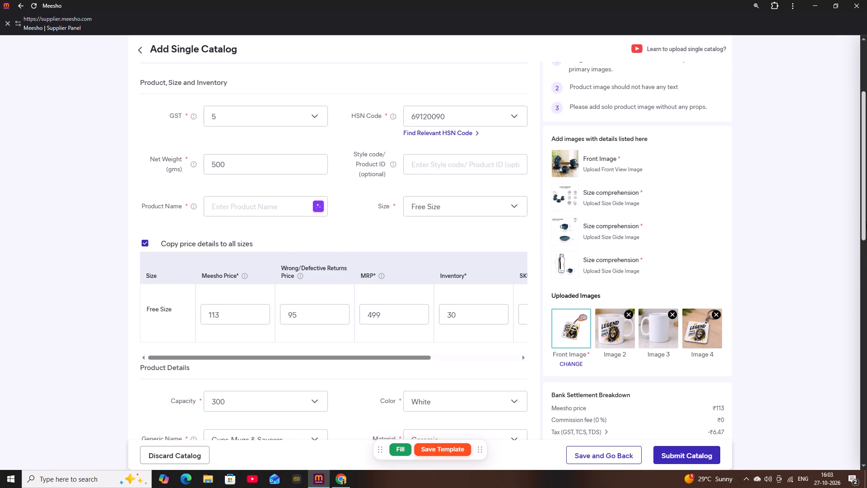
pyautogui.moveTo(866, 221); pyautogui.dragTo(866, 334)
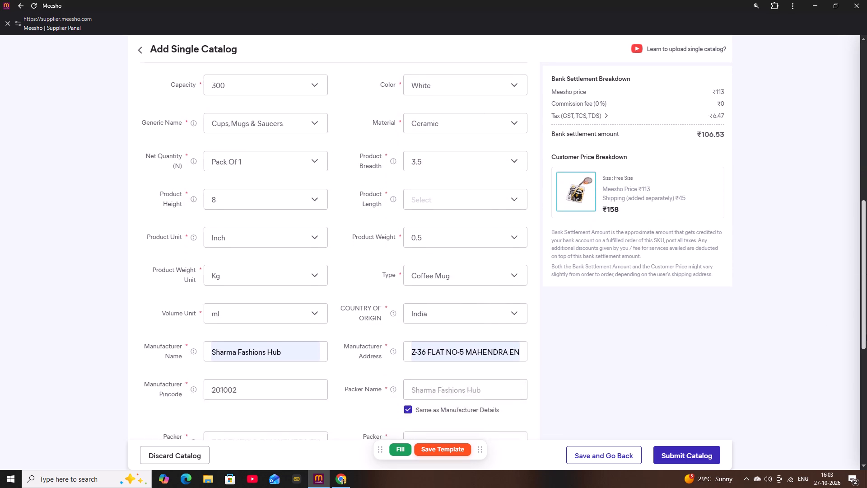
pyautogui.moveTo(866, 334); pyautogui.dragTo(860, 340)
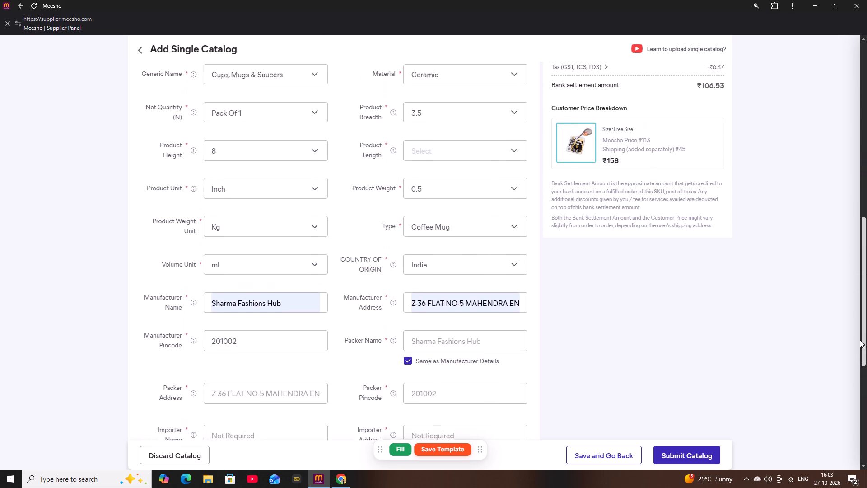
pyautogui.moveTo(860, 340); pyautogui.dragTo(851, 308)
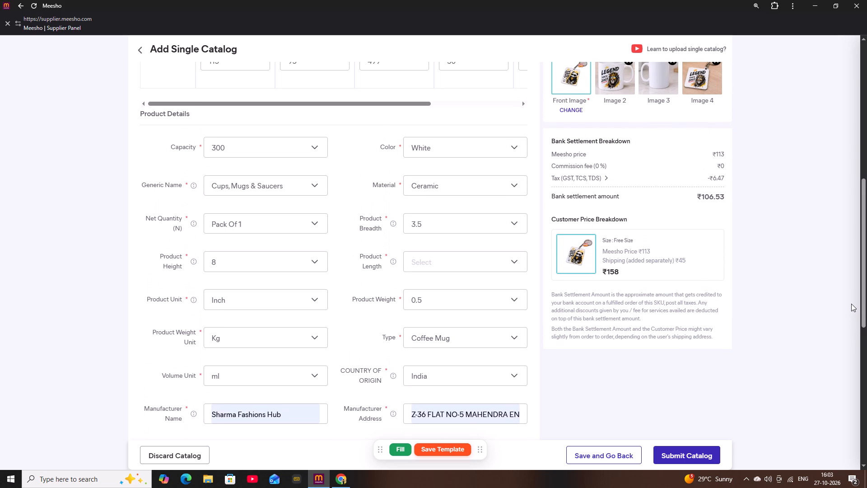
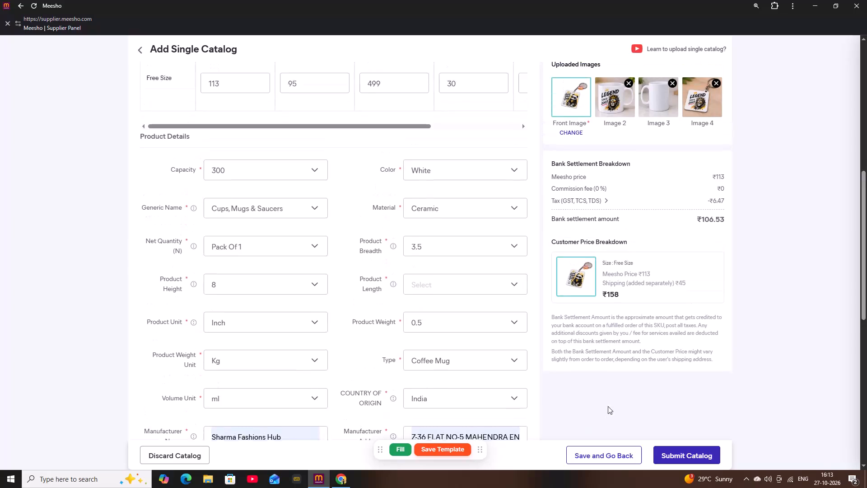
# Set the product's net weight to 350 grams in the product, size and inventory details.
pyautogui.scroll(1, 603, 470)
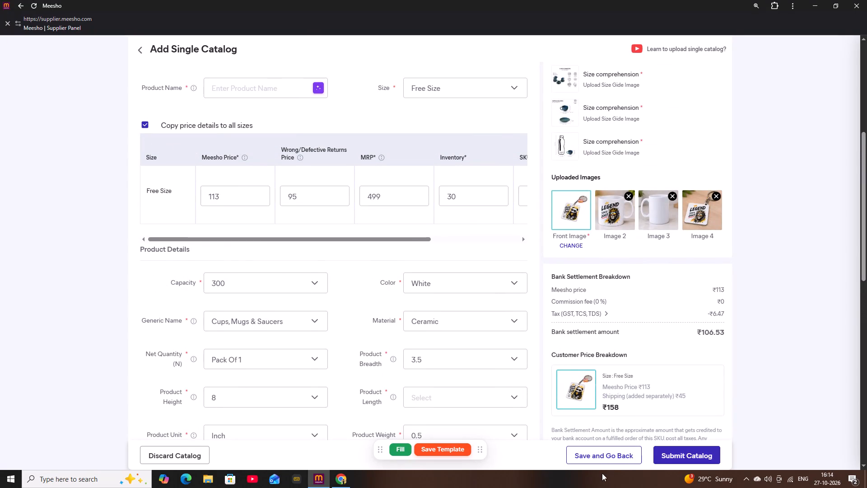
pyautogui.scroll(2, 602, 473)
pyautogui.scroll(3, 655, 487)
pyautogui.scroll(2, 577, 487)
pyautogui.scroll(6, 546, 324)
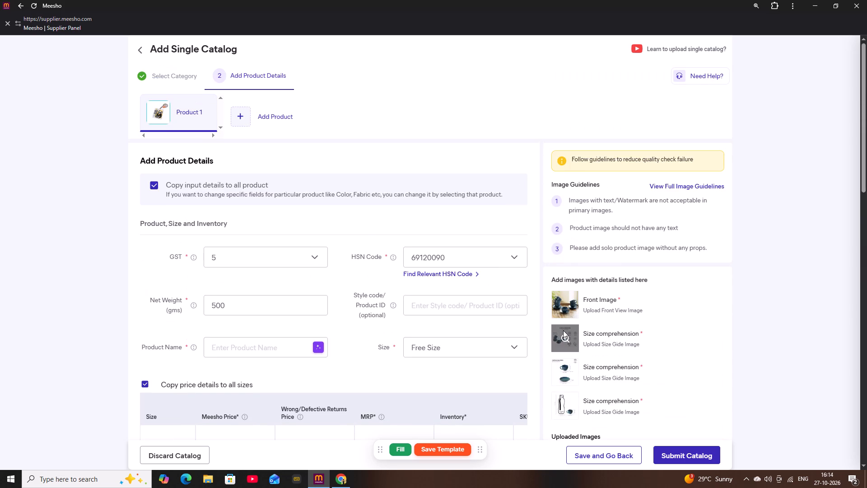
pyautogui.click(275, 300)
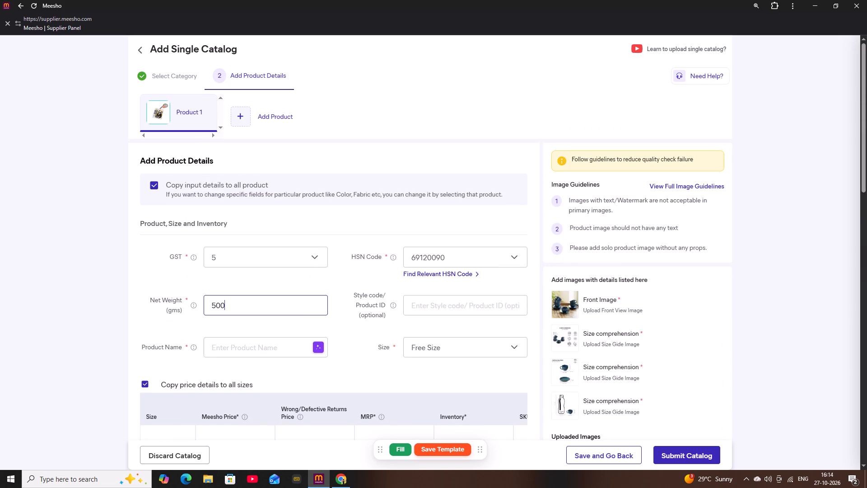
pyautogui.press('BackSpace')
pyautogui.press('BackSpace')
pyautogui.press('BackSpace')
pyautogui.press('BackSpace')
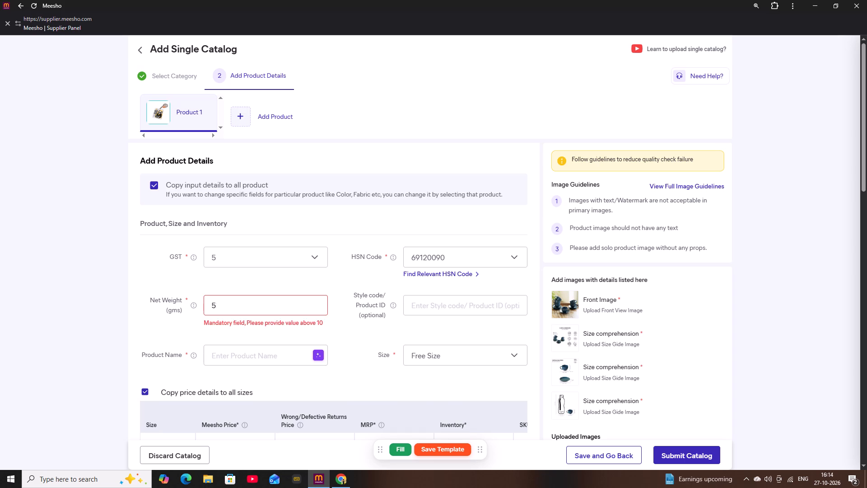
pyautogui.press('BackSpace')
pyautogui.press('BackSpace')
pyautogui.write('350')
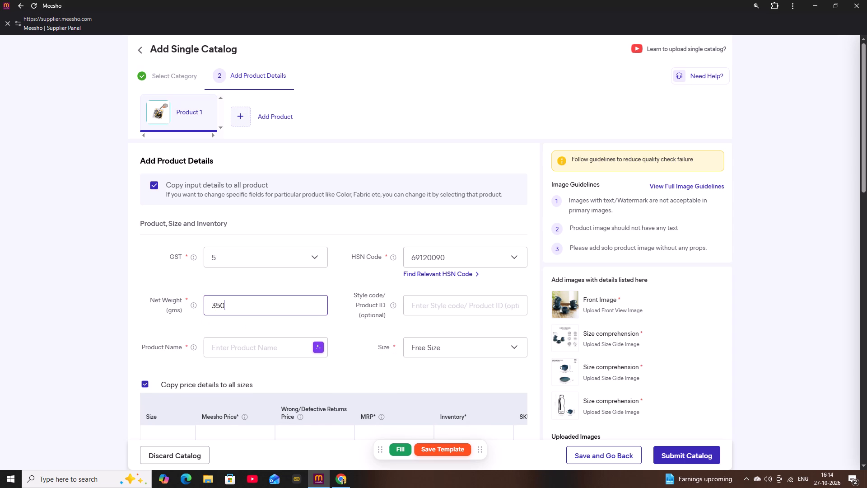
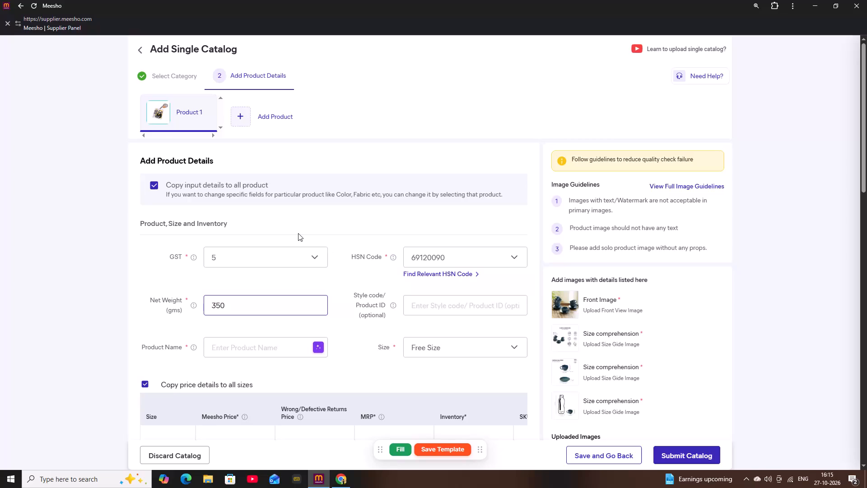
# Review the price and inventory details, product details and the customer price breakdown with its shipping charge.
pyautogui.scroll(-2, 510, 324)
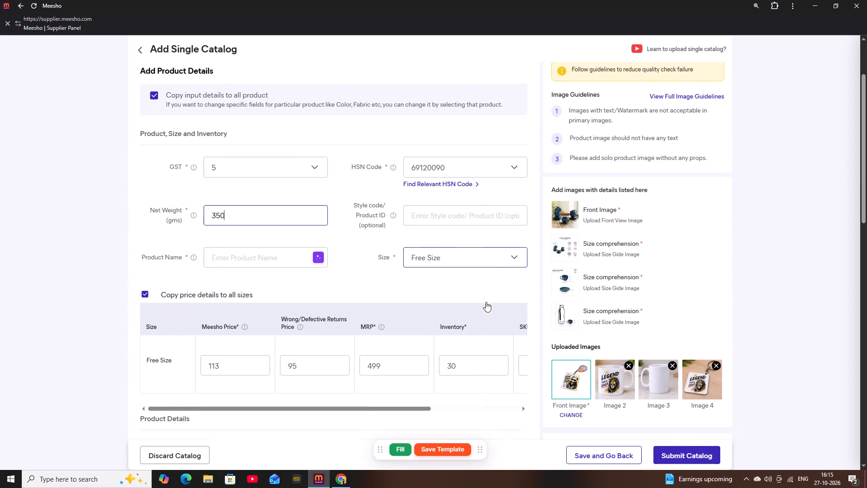
pyautogui.scroll(-2, 546, 307)
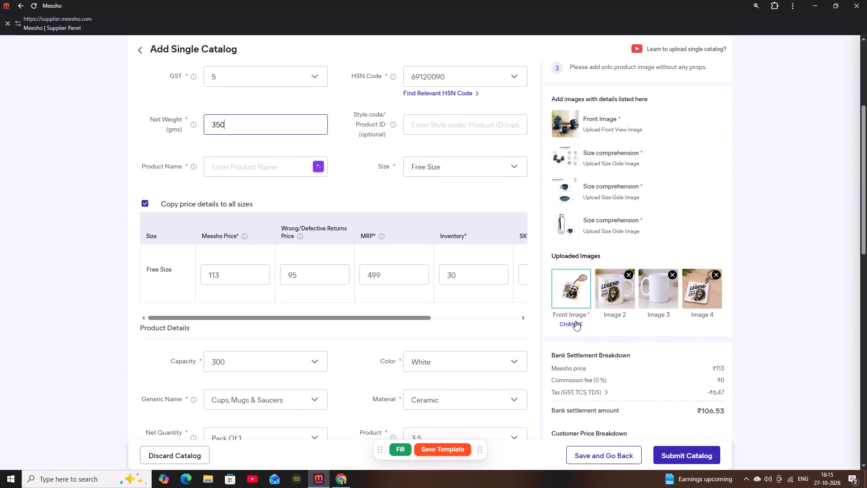
pyautogui.scroll(-2, 805, 326)
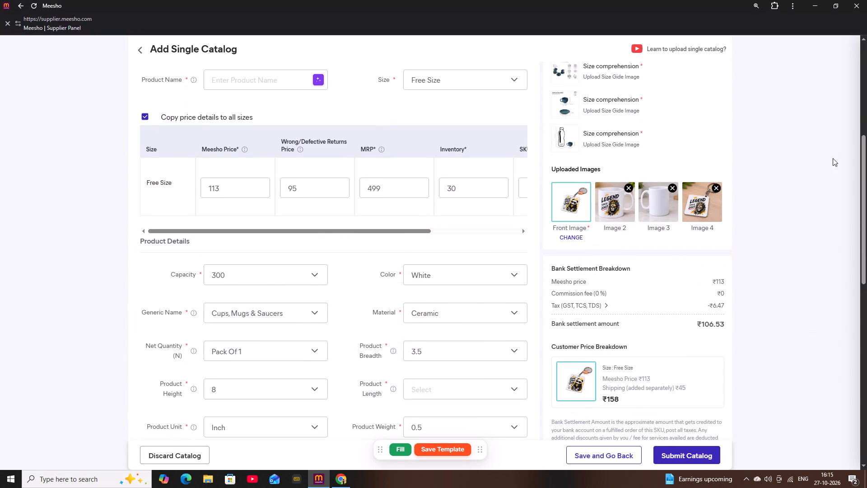
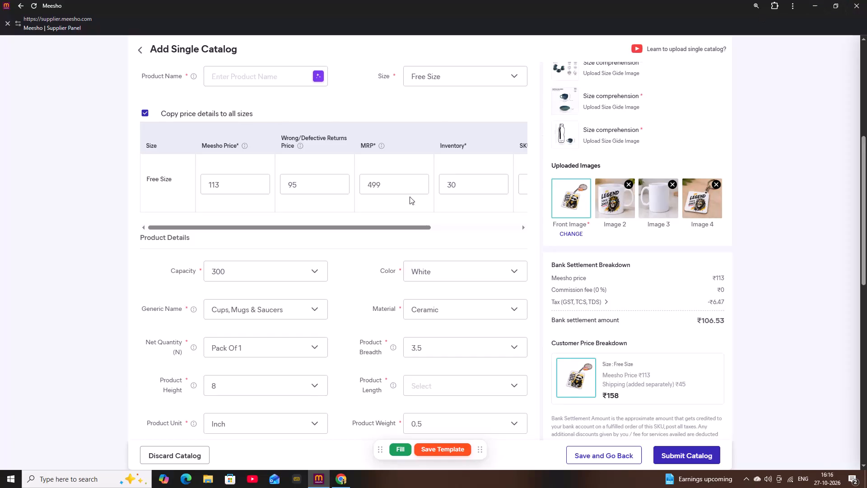
# Review the net weight, pricing, product detail and manufacturer fields filled in so far on the catalog form.
pyautogui.scroll(1, 162, 317)
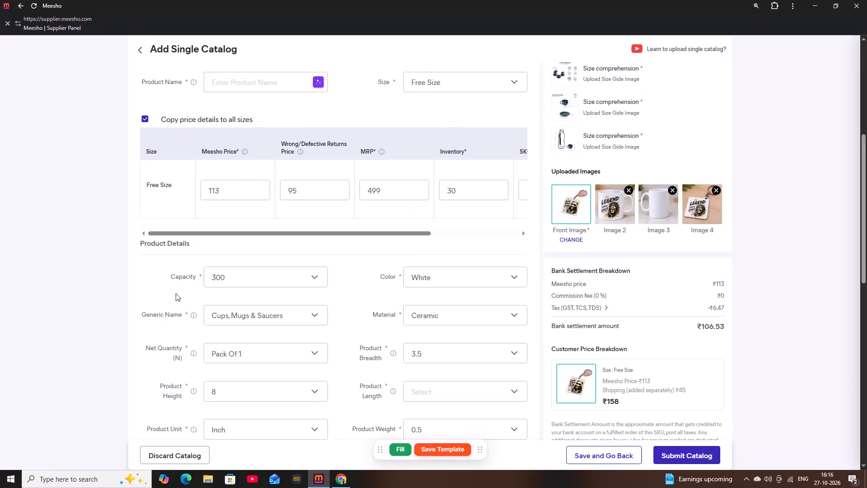
pyautogui.scroll(2, 256, 252)
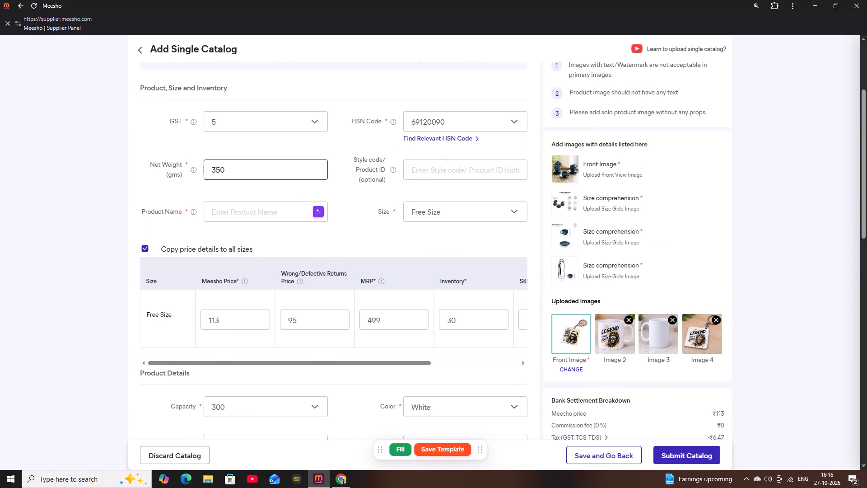
pyautogui.scroll(-1, 349, 188)
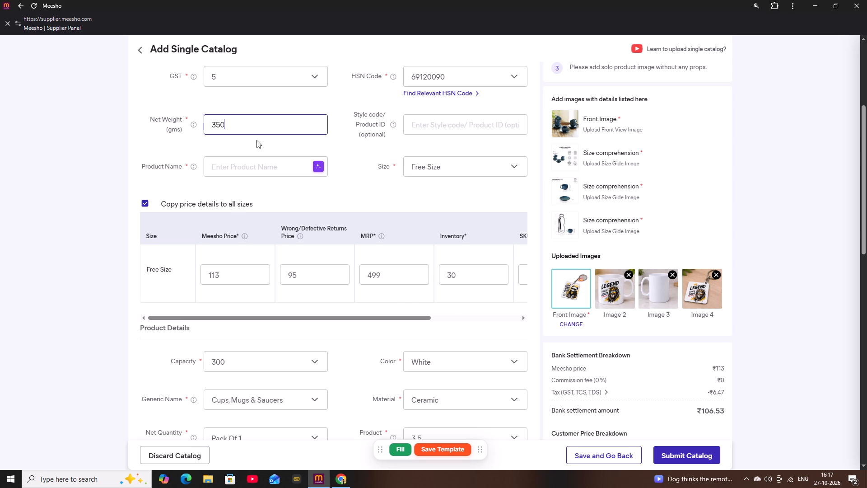
pyautogui.scroll(-3, 266, 216)
pyautogui.scroll(-2, 266, 257)
pyautogui.scroll(-1, 267, 296)
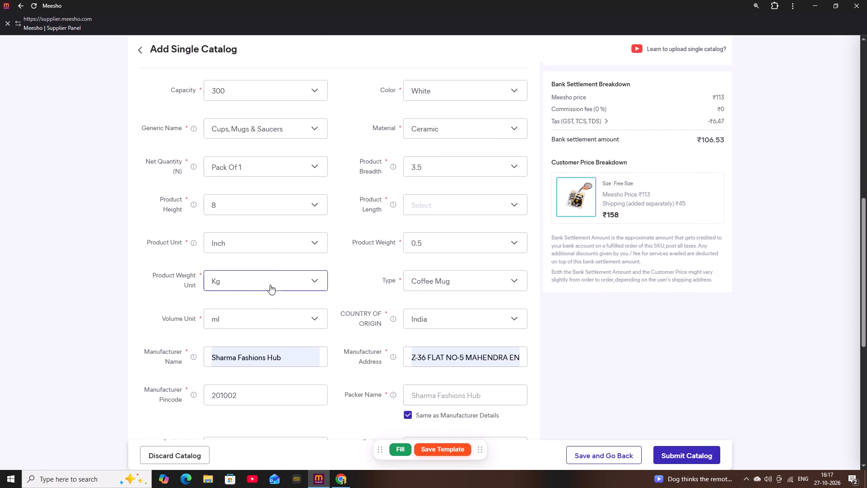
pyautogui.scroll(3, 335, 225)
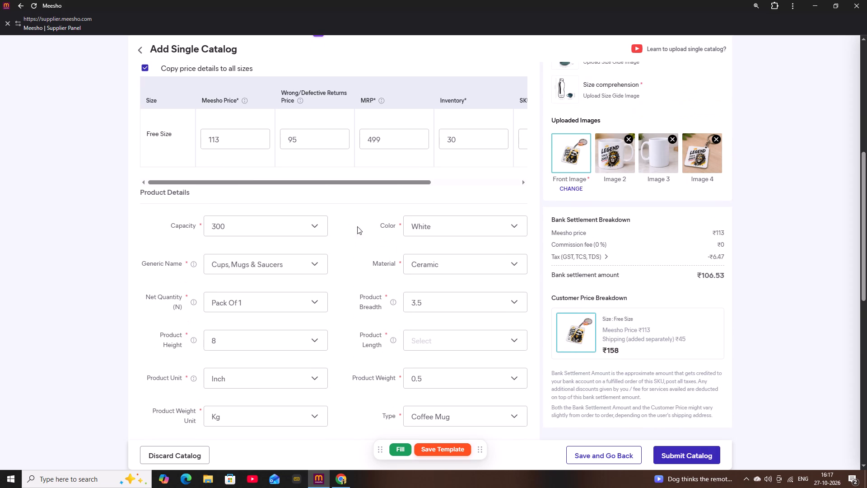
pyautogui.scroll(-2, 370, 233)
pyautogui.scroll(3, 350, 232)
pyautogui.scroll(2, 309, 248)
pyautogui.scroll(1, 217, 198)
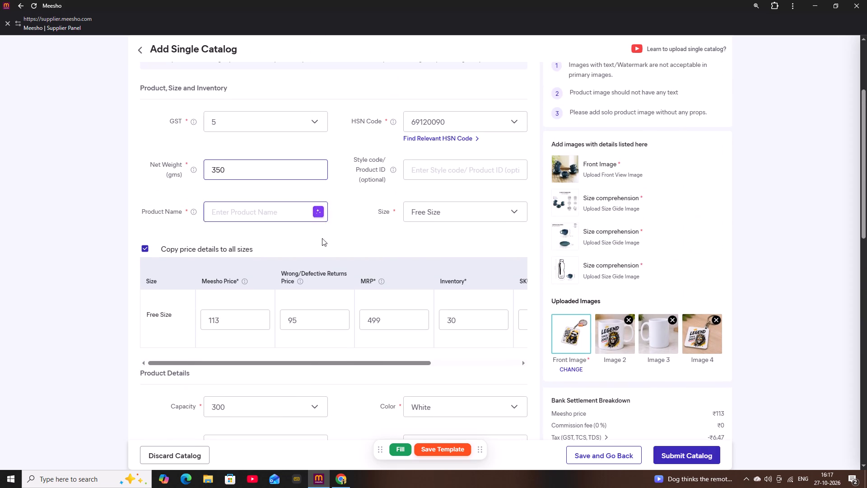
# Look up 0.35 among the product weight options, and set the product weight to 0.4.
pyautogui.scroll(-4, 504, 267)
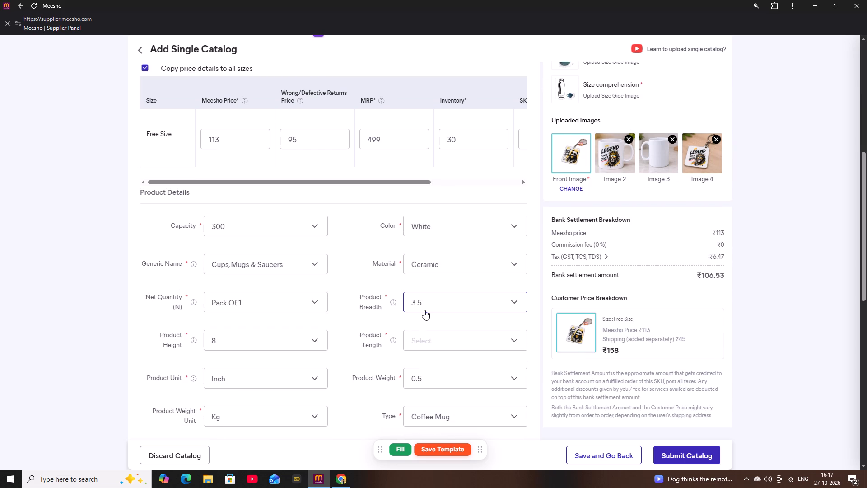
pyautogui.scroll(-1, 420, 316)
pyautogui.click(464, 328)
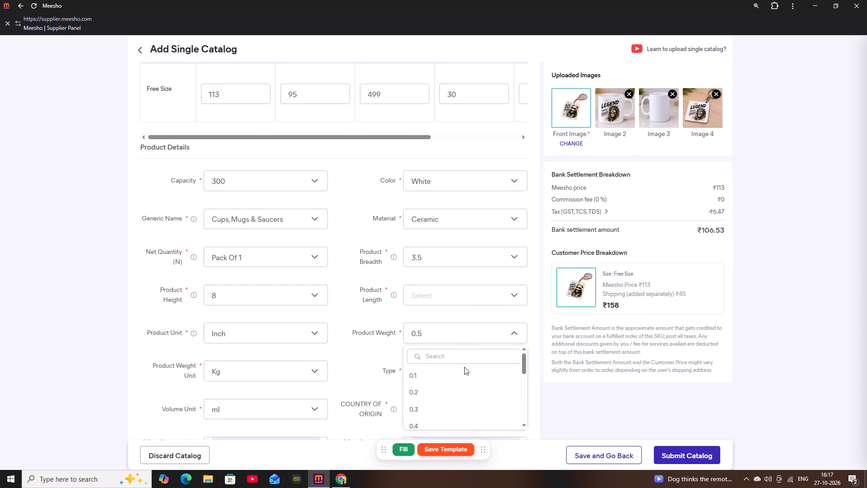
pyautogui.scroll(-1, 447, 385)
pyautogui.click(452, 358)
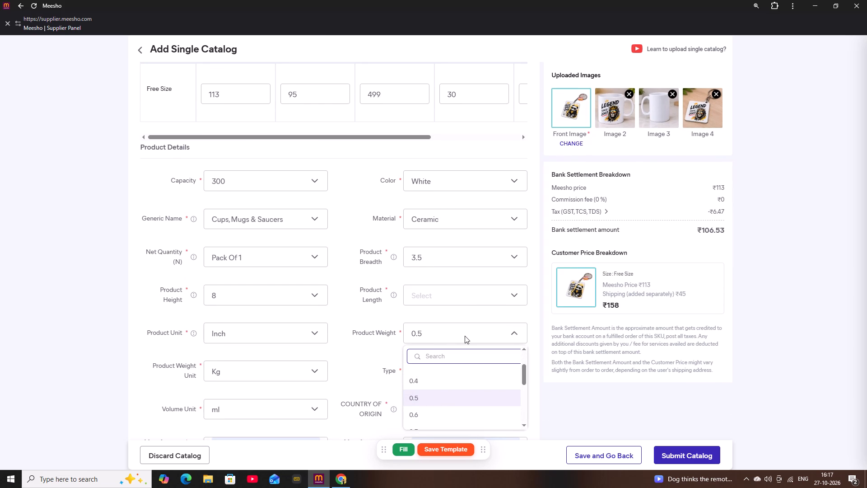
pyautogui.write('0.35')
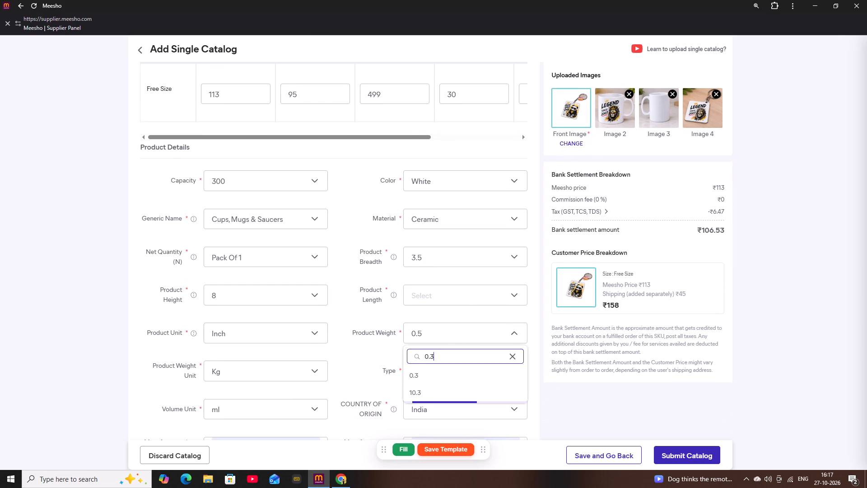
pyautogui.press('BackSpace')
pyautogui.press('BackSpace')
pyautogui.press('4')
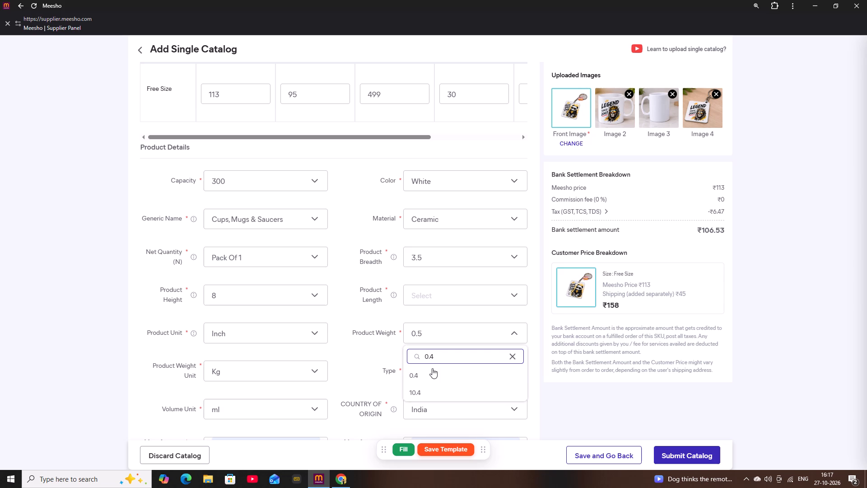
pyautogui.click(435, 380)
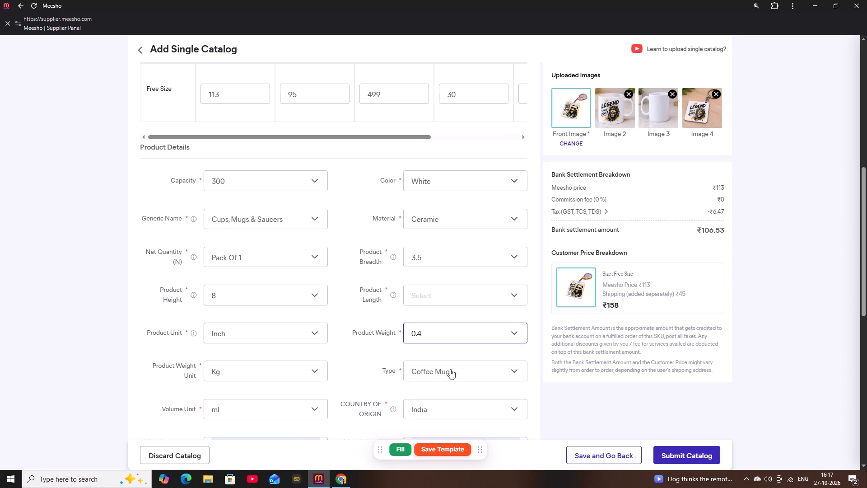
# Set the product weight to 350 and its weight unit to G.
pyautogui.click(446, 340)
pyautogui.click(441, 354)
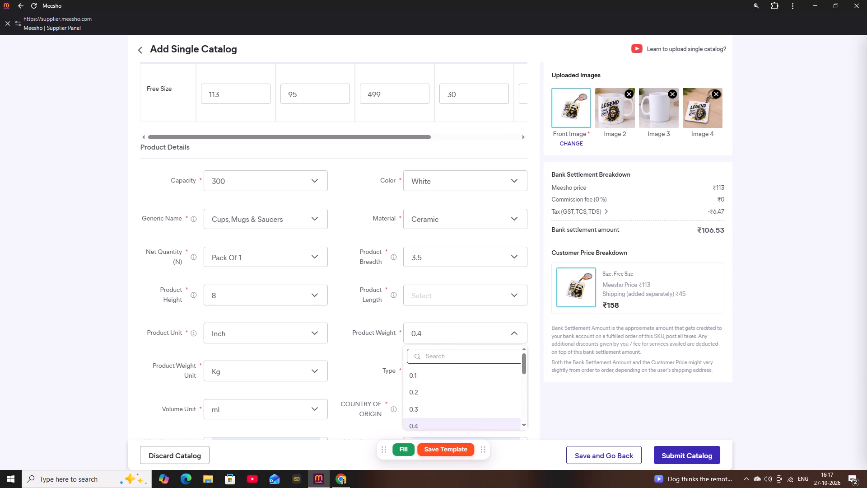
pyautogui.press('3')
pyautogui.write('50')
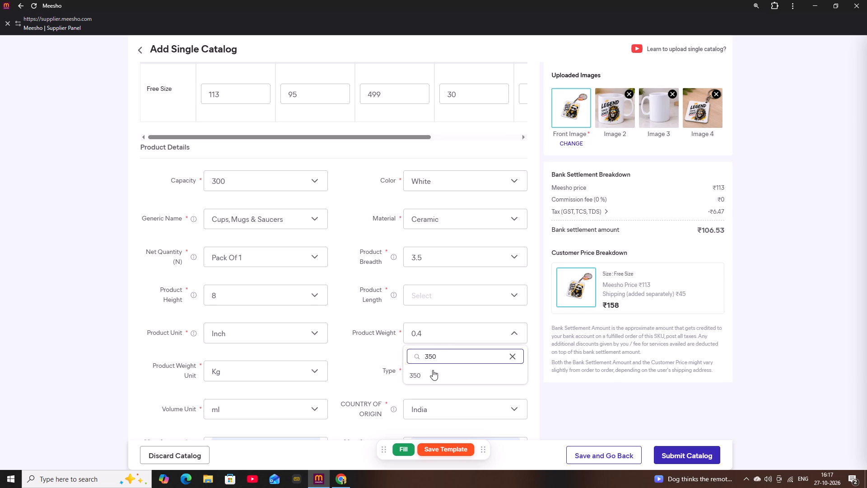
pyautogui.click(430, 375)
pyautogui.scroll(-1, 369, 371)
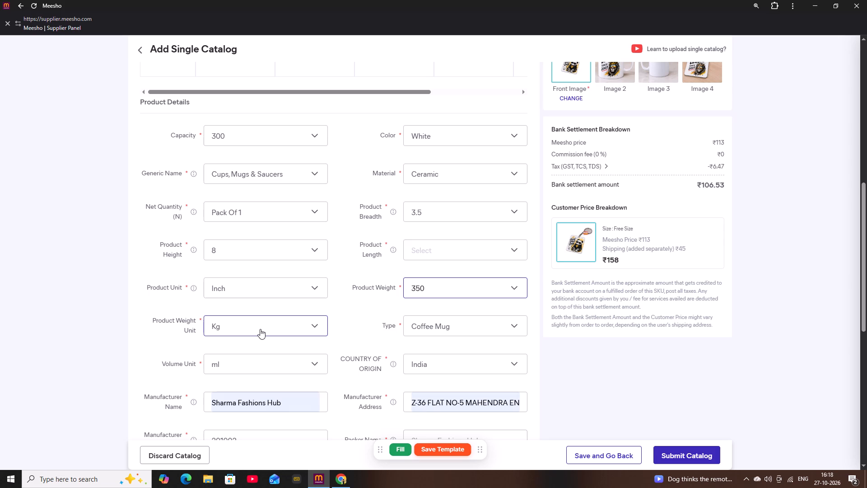
pyautogui.click(260, 329)
pyautogui.click(233, 374)
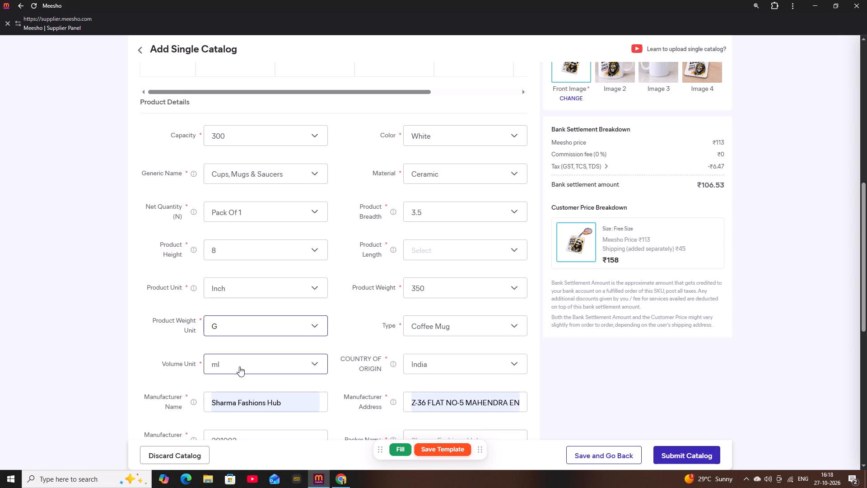
# Set the product length to 10 in the product details.
pyautogui.scroll(-1, 361, 285)
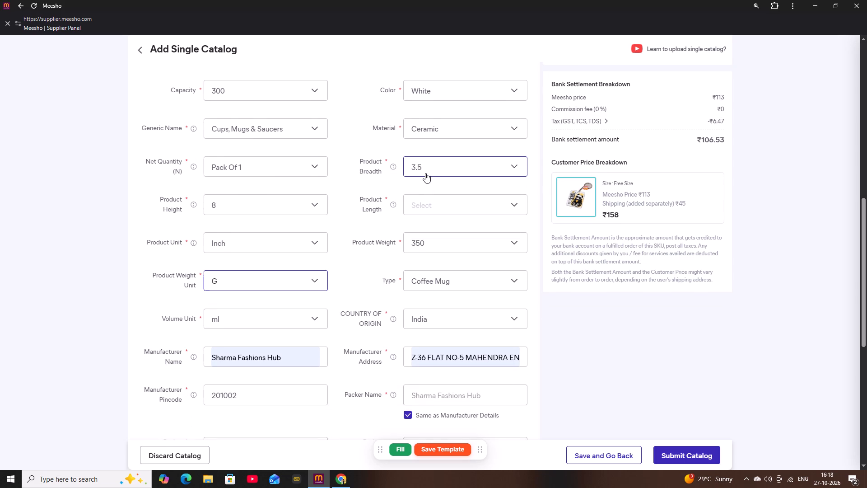
pyautogui.click(460, 201)
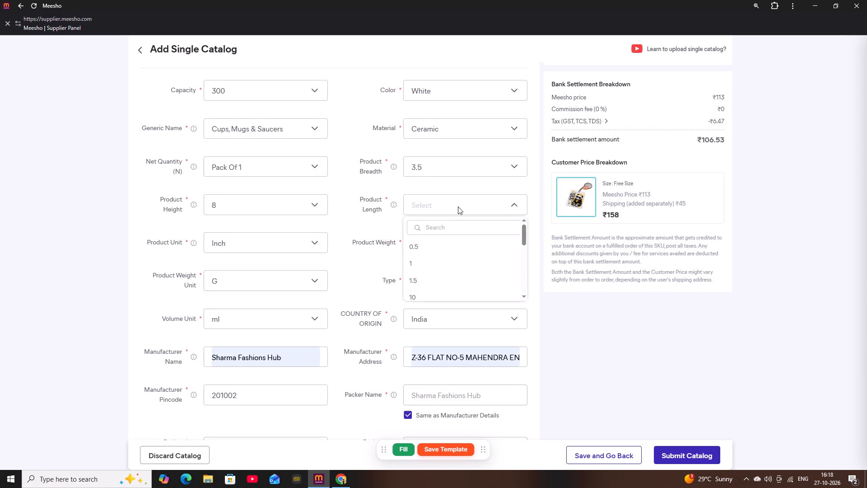
pyautogui.scroll(-2, 442, 268)
pyautogui.click(445, 227)
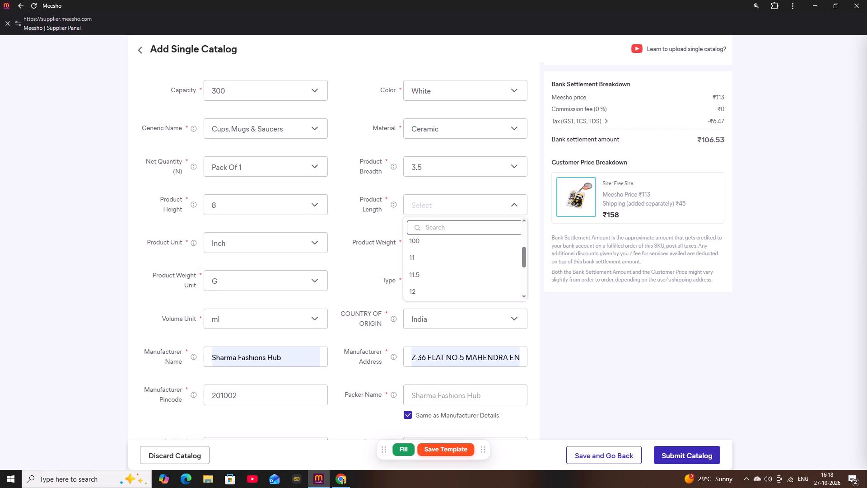
pyautogui.write('10')
pyautogui.click(436, 250)
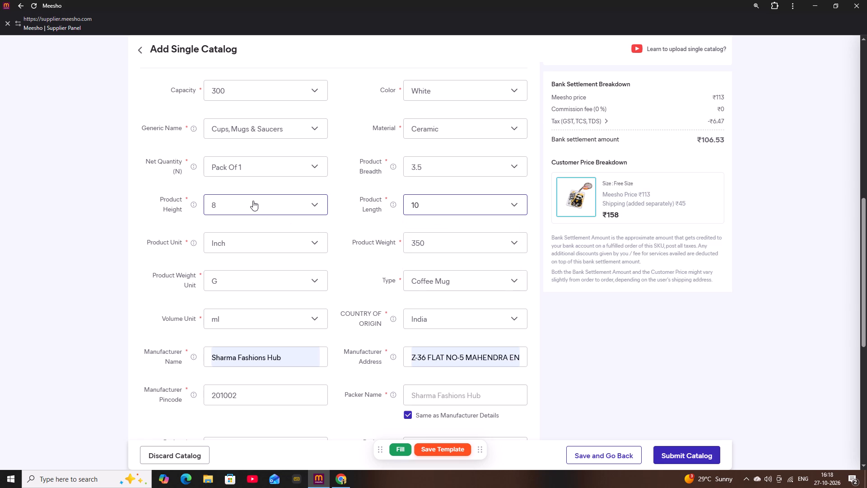
# Set the product height to 4 in the product details.
pyautogui.click(249, 206)
pyautogui.click(252, 231)
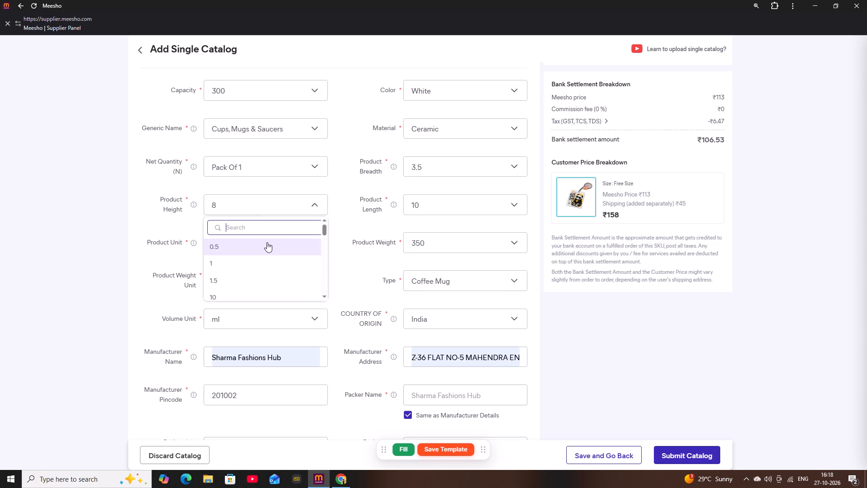
pyautogui.press('4')
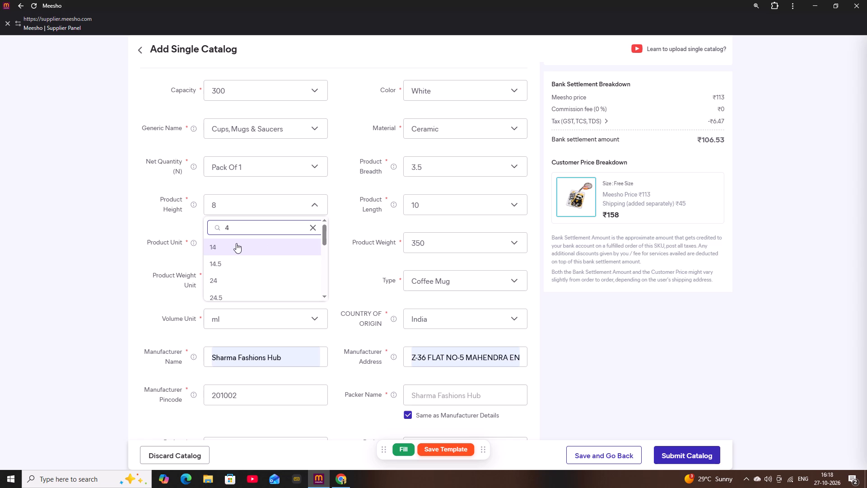
pyautogui.scroll(-3, 241, 282)
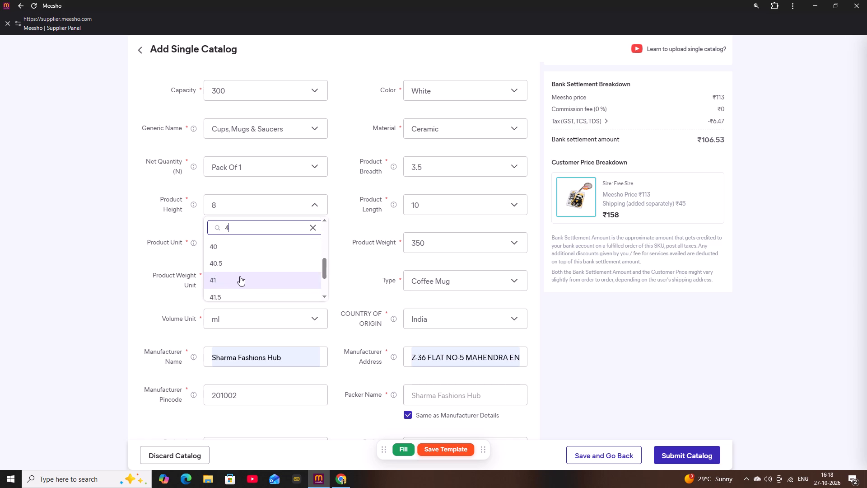
pyautogui.scroll(1, 240, 275)
pyautogui.click(228, 251)
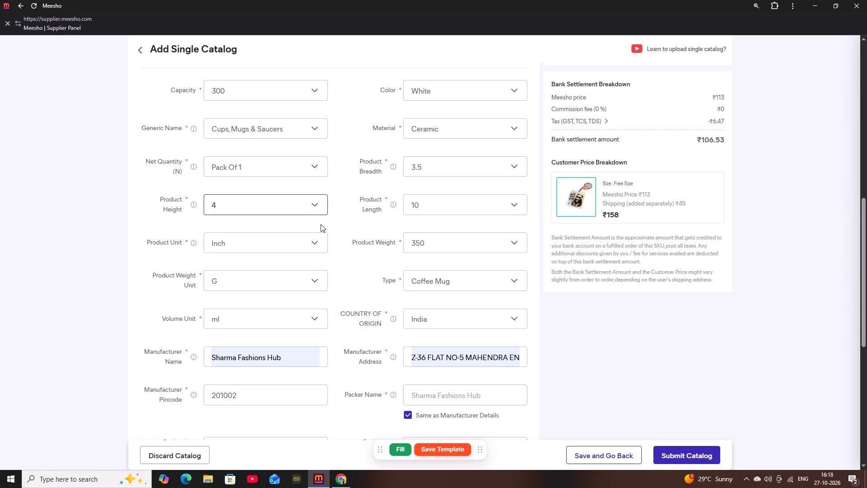
# Review the product dimensions, weight, manufacturer, packer and importer details along with the customer price breakdown.
pyautogui.scroll(1, 339, 217)
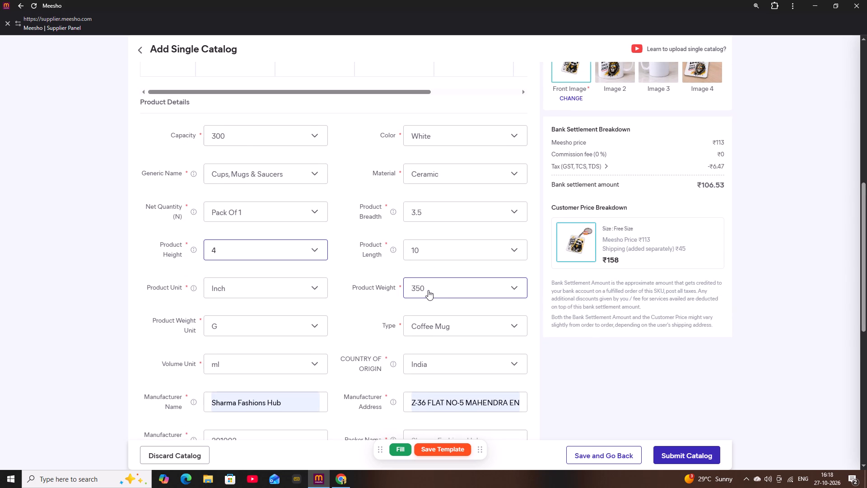
pyautogui.scroll(-1, 354, 319)
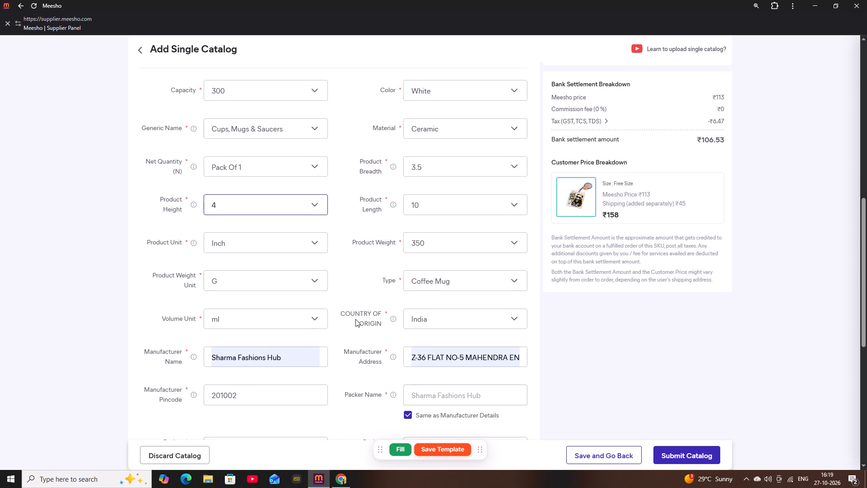
pyautogui.scroll(-2, 355, 319)
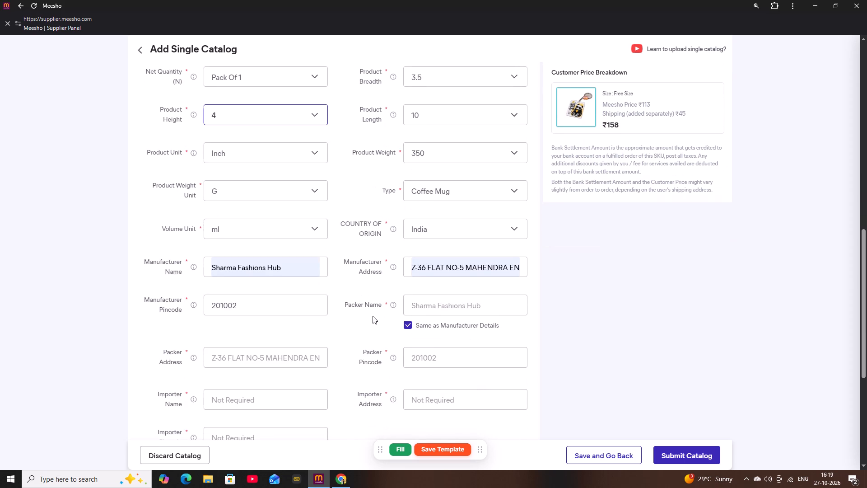
pyautogui.scroll(5, 369, 316)
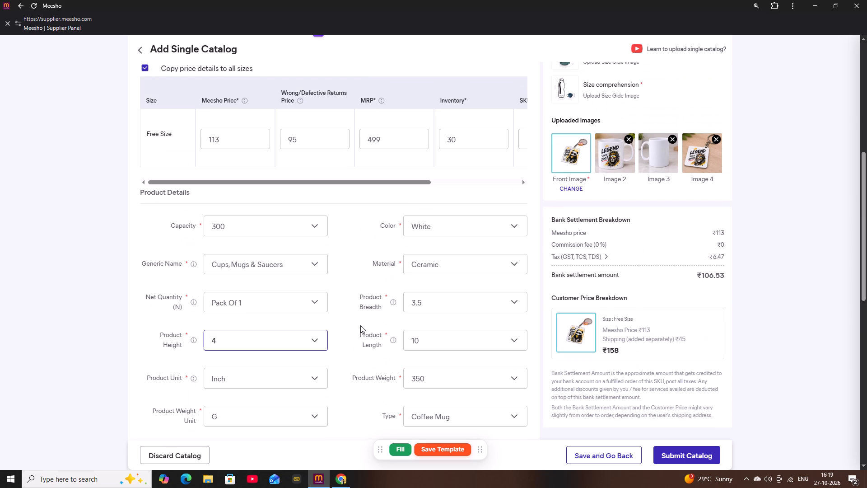
# Set the Meesho price for the Free Size row to 115.
pyautogui.scroll(1, 360, 325)
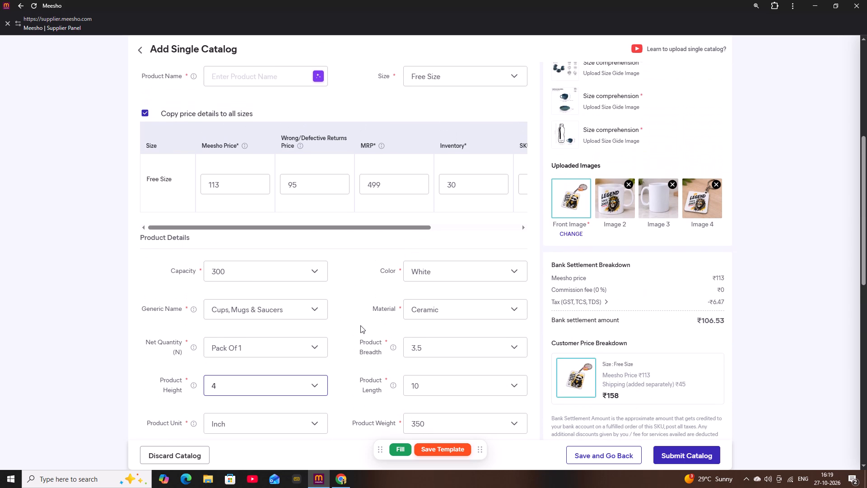
pyautogui.scroll(2, 360, 325)
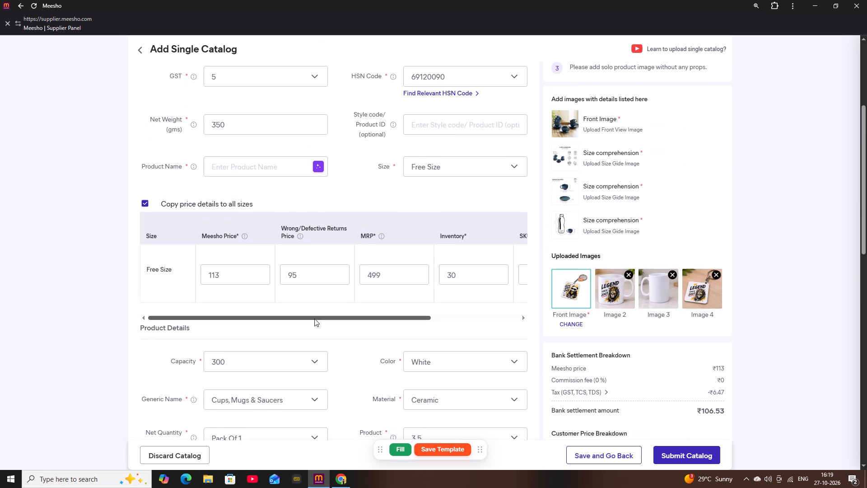
pyautogui.click(242, 281)
pyautogui.press('BackSpace')
pyautogui.press('BackSpace')
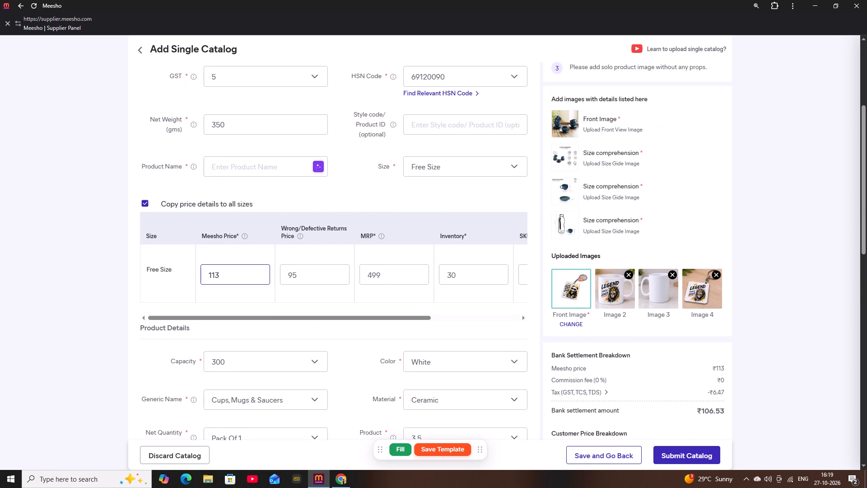
pyautogui.write('15')
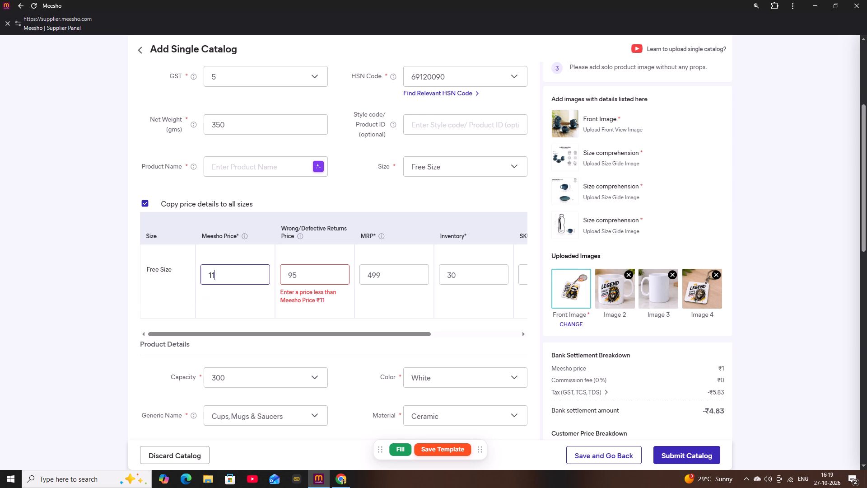
# Set the Meesho price for the Free Size row to 110.
pyautogui.click(380, 185)
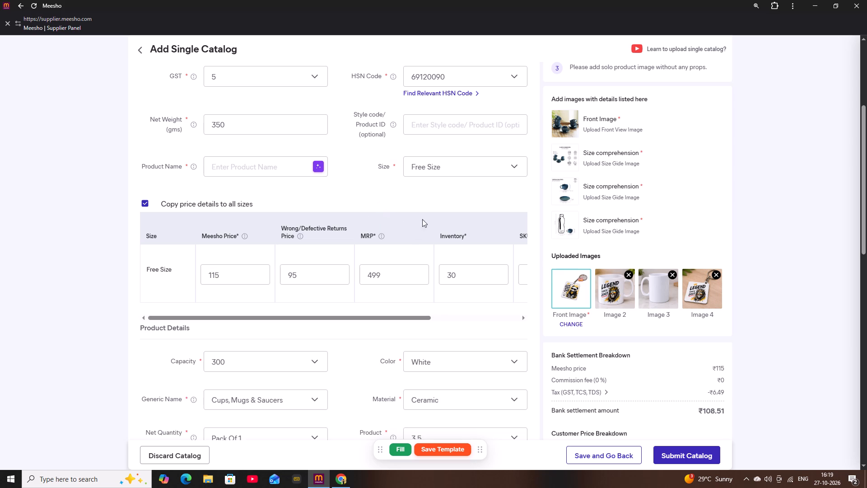
pyautogui.moveTo(866, 243); pyautogui.dragTo(866, 297)
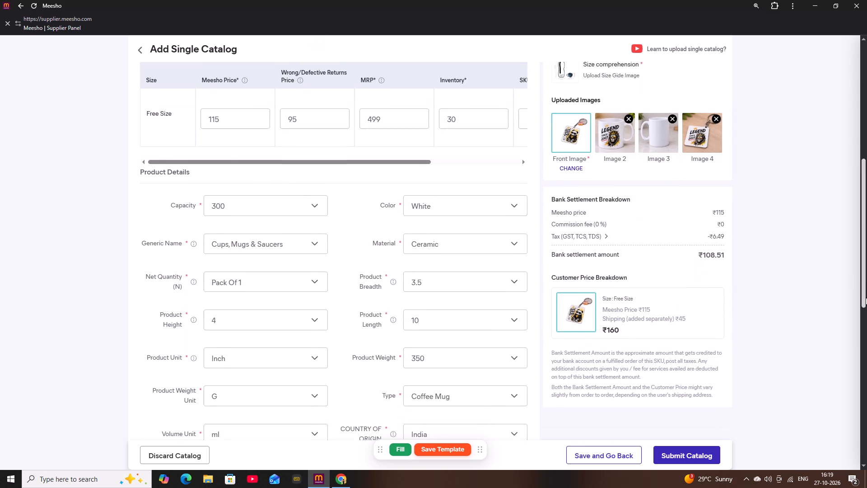
pyautogui.moveTo(866, 297); pyautogui.dragTo(866, 304)
pyautogui.moveTo(866, 306); pyautogui.dragTo(866, 314)
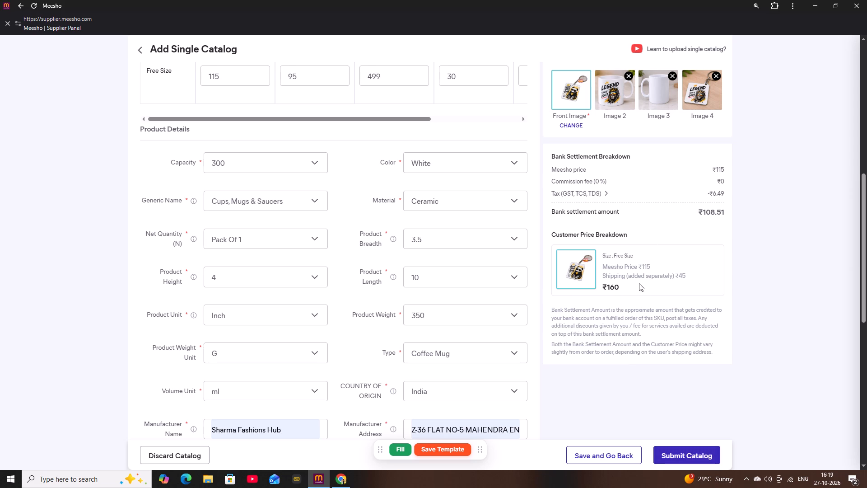
pyautogui.moveTo(866, 280); pyautogui.dragTo(866, 258)
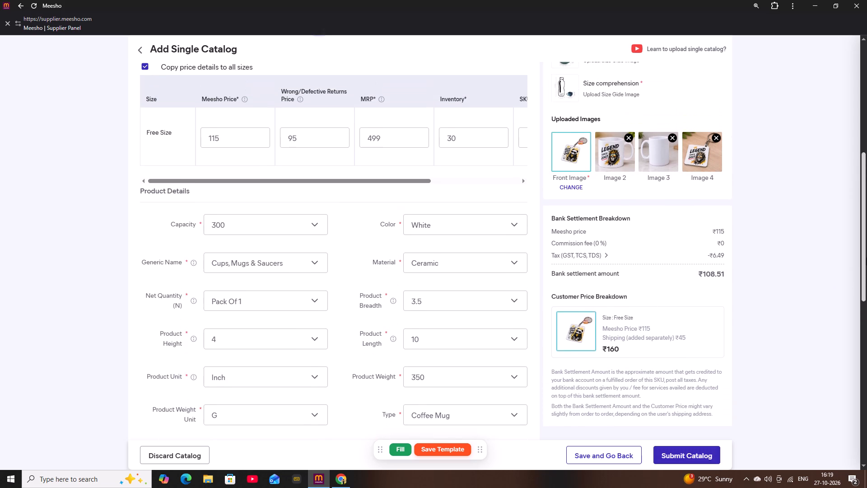
pyautogui.moveTo(866, 258); pyautogui.dragTo(863, 258)
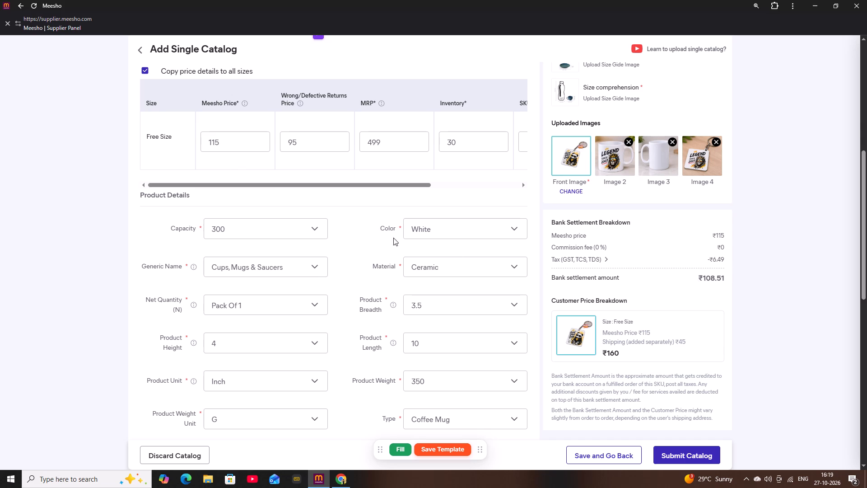
pyautogui.click(256, 147)
pyautogui.press('BackSpace')
pyautogui.press('BackSpace')
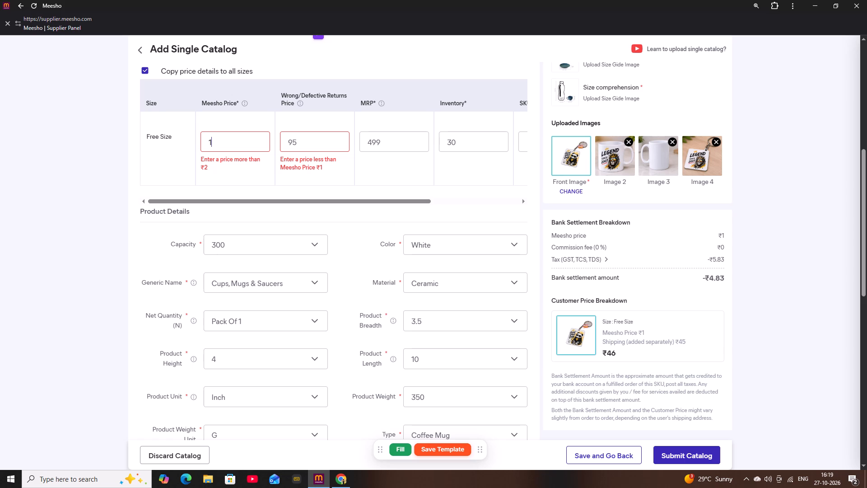
pyautogui.write('10')
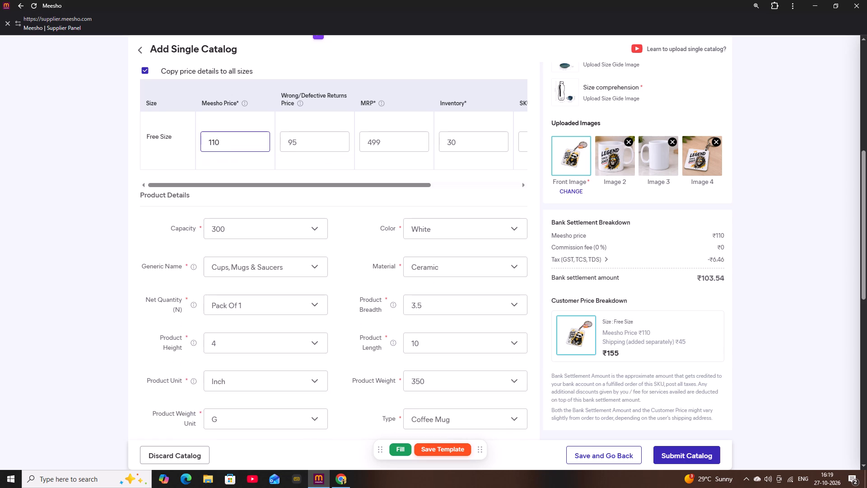
# Set the Wrong/Defective Returns Price for the Free Size row to the suggested value of 92.
pyautogui.click(308, 144)
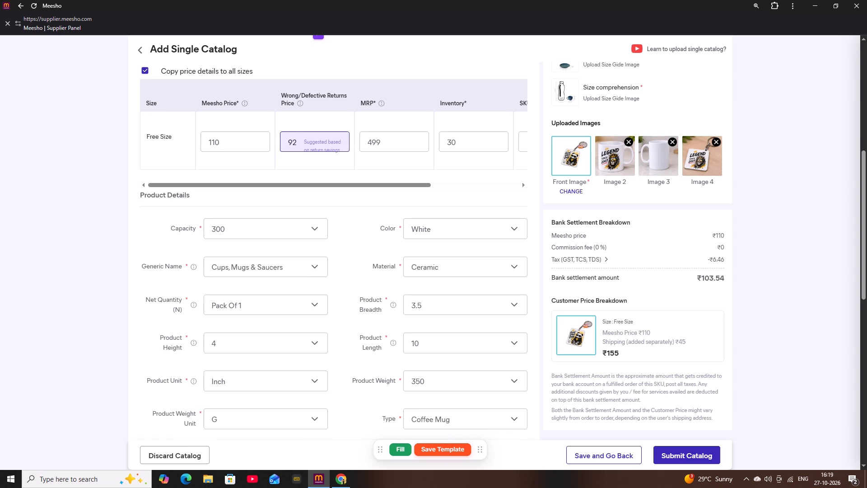
pyautogui.click(391, 184)
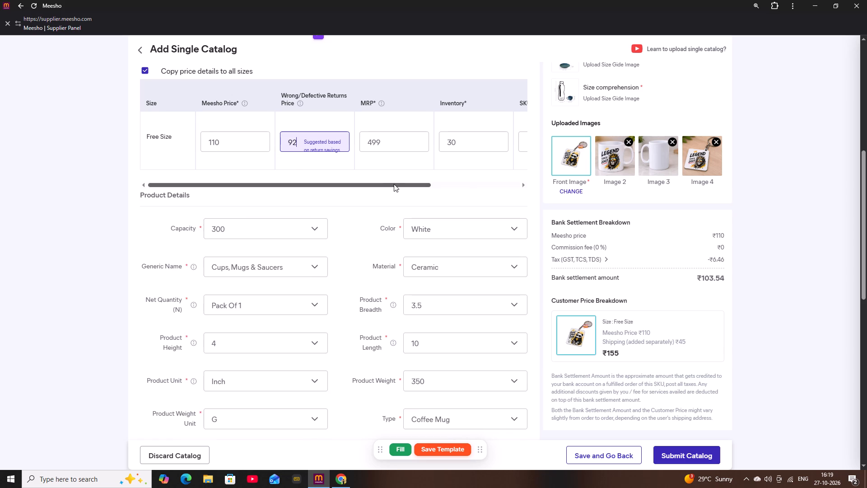
pyautogui.click(826, 156)
# Review the catalog form's size pricing, product details, bank settlement and customer price breakdown, ending at the product name section.
pyautogui.moveTo(866, 229); pyautogui.dragTo(863, 185)
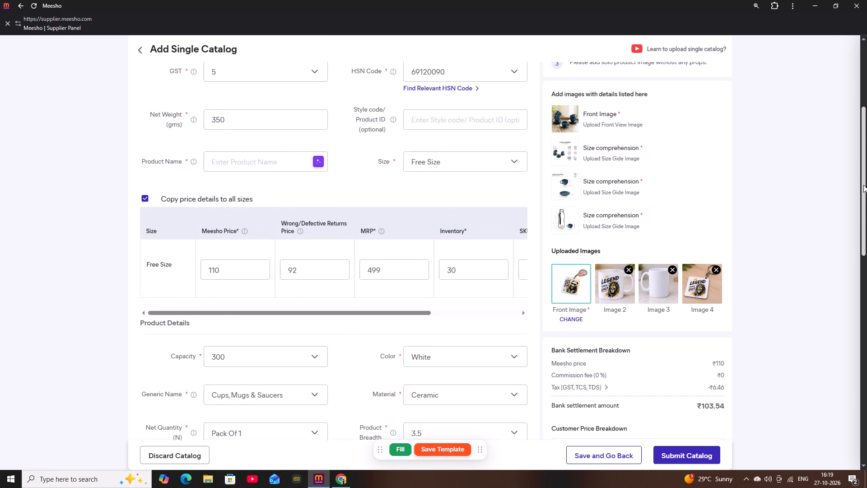
pyautogui.moveTo(863, 185); pyautogui.dragTo(866, 273)
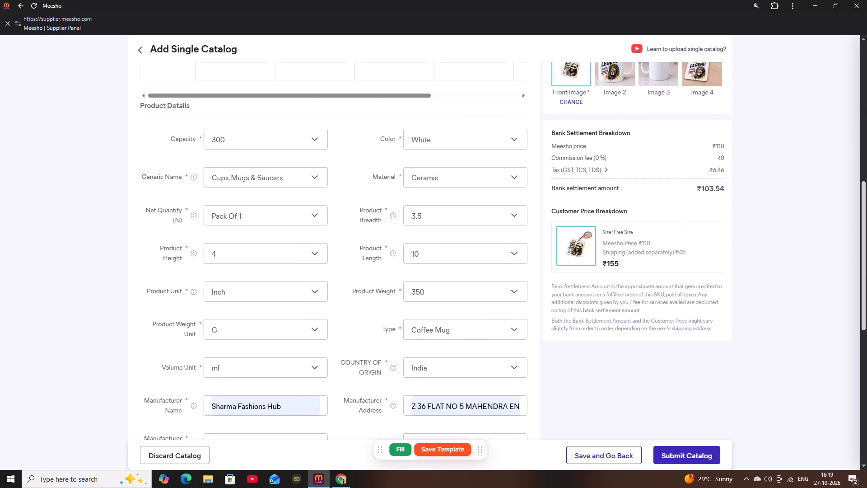
pyautogui.moveTo(866, 273); pyautogui.dragTo(866, 285)
pyautogui.moveTo(866, 290); pyautogui.dragTo(859, 222)
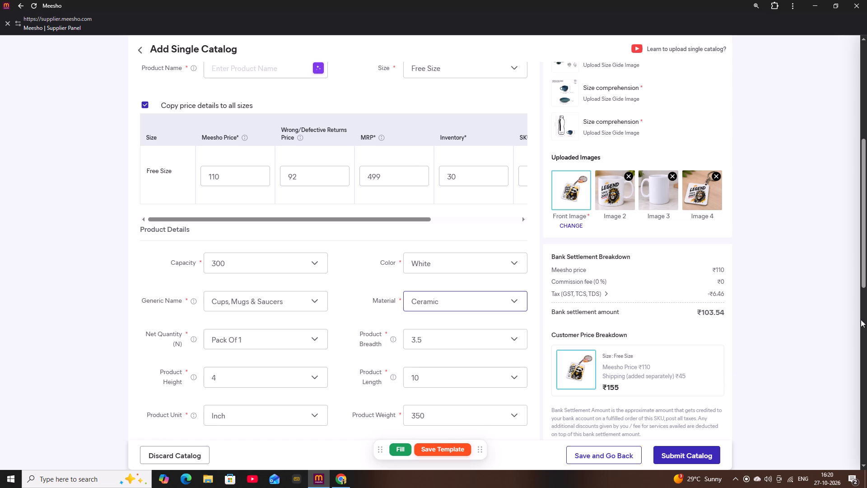
pyautogui.moveTo(866, 253); pyautogui.dragTo(862, 239)
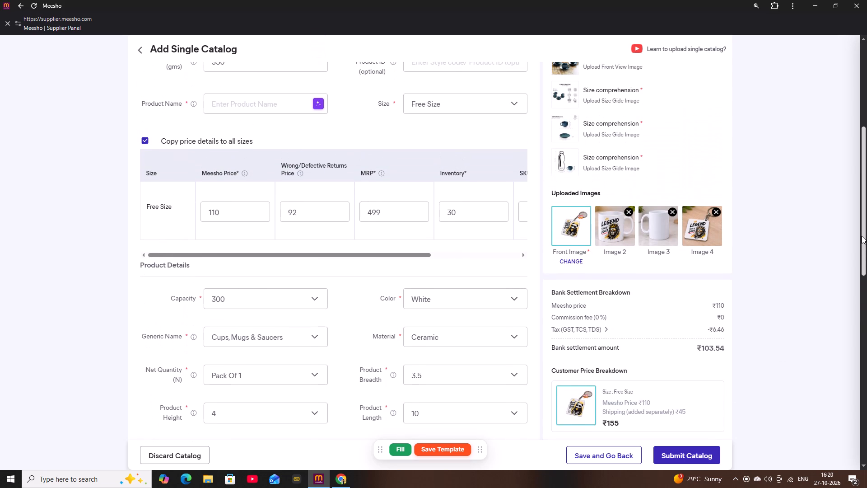
pyautogui.moveTo(862, 236); pyautogui.dragTo(863, 245)
pyautogui.moveTo(863, 245); pyautogui.dragTo(866, 256)
pyautogui.moveTo(866, 251); pyautogui.dragTo(861, 211)
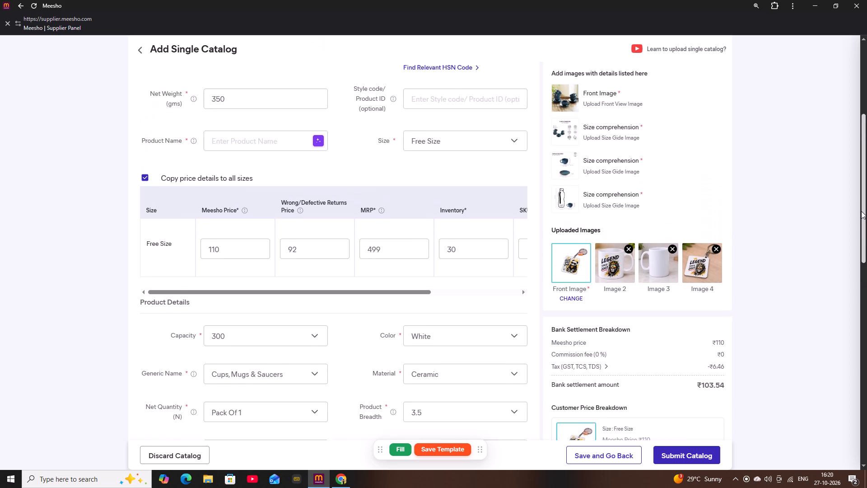
pyautogui.moveTo(861, 211); pyautogui.dragTo(855, 159)
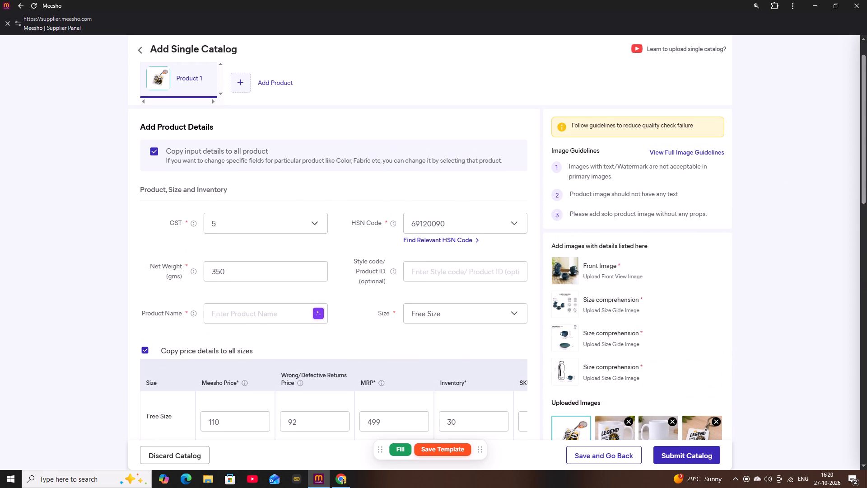
pyautogui.click(340, 482)
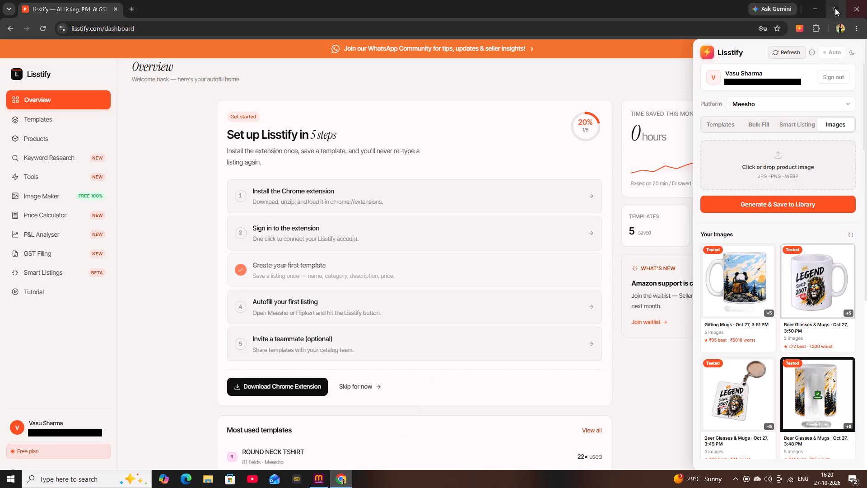
pyautogui.click(863, 0)
pyautogui.click(822, 10)
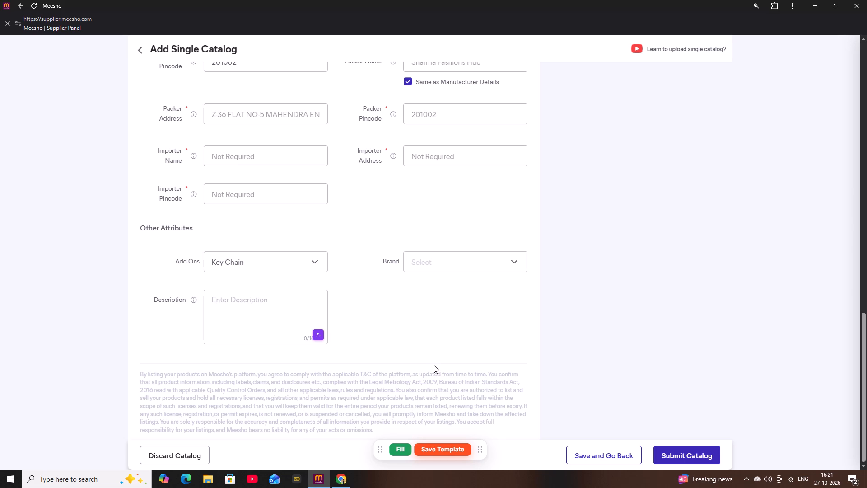
pyautogui.click(284, 310)
pyautogui.hotkey('ctrl', 'v')
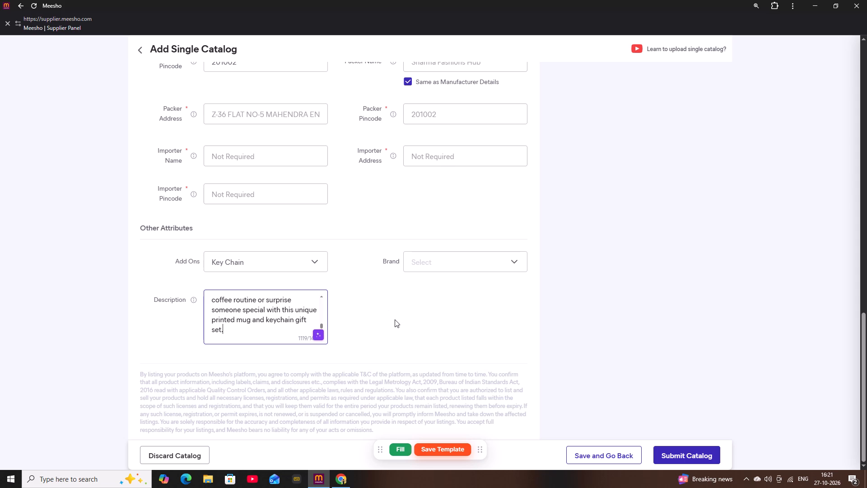
# Replace the catalog's front image with image 1 from the CUP MOCKUPS folder.
pyautogui.scroll(2, 560, 236)
pyautogui.scroll(-2, 569, 254)
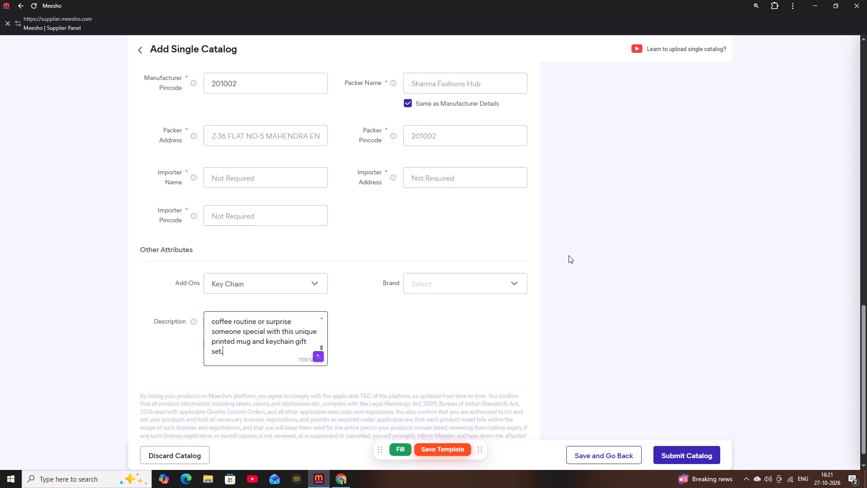
pyautogui.scroll(2, 571, 272)
pyautogui.scroll(1, 630, 232)
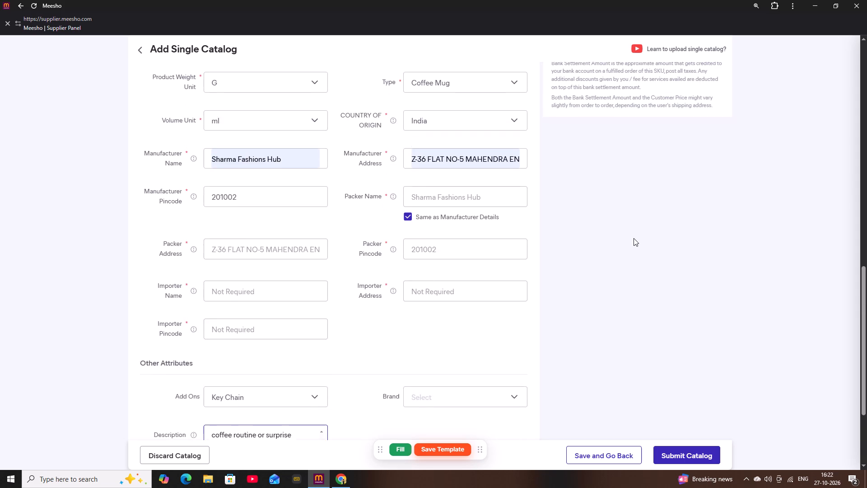
pyautogui.scroll(8, 634, 238)
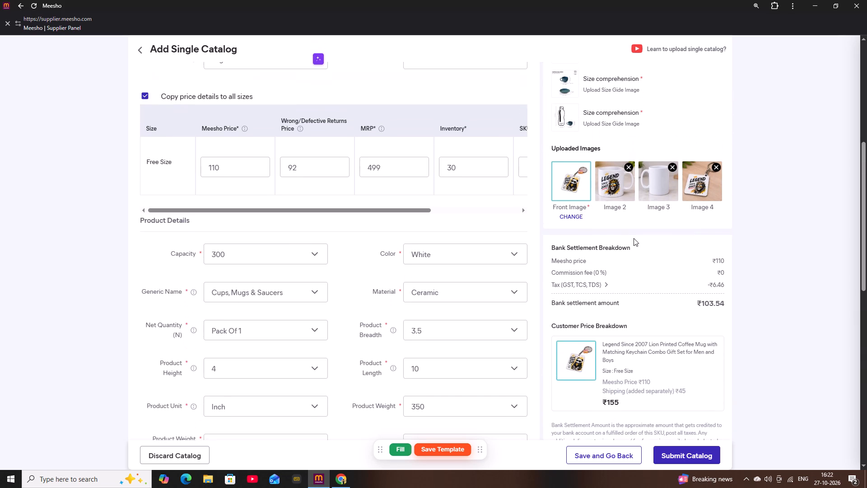
pyautogui.click(578, 217)
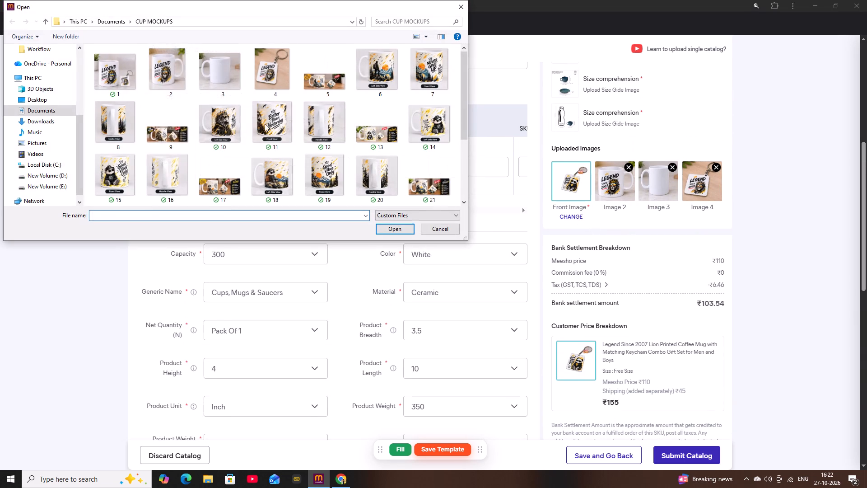
pyautogui.click(107, 72)
pyautogui.click(404, 230)
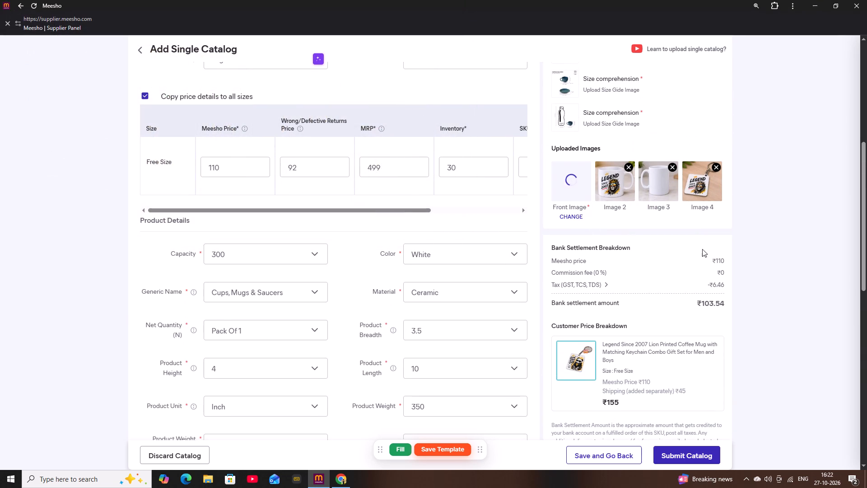
# Review the whole catalog form, checking the product details, prices, uploaded images, settlement and customer price breakdowns, manufacturer details and description.
pyautogui.click(795, 244)
pyautogui.moveTo(866, 229); pyautogui.dragTo(866, 252)
pyautogui.moveTo(866, 252); pyautogui.dragTo(841, 174)
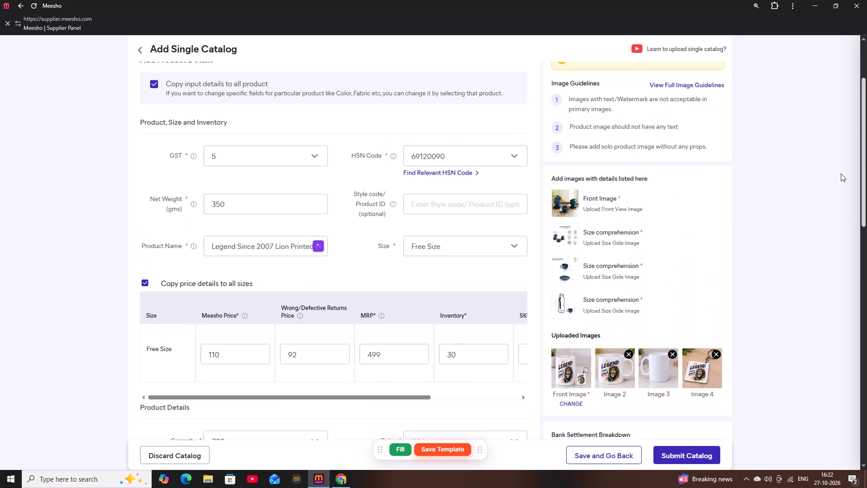
pyautogui.moveTo(841, 174); pyautogui.dragTo(842, 179)
pyautogui.moveTo(842, 179); pyautogui.dragTo(847, 195)
pyautogui.moveTo(866, 171); pyautogui.dragTo(866, 190)
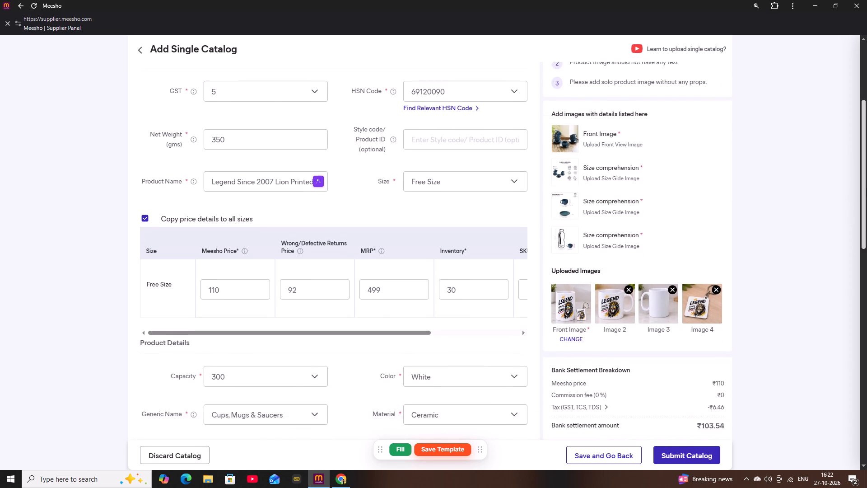
pyautogui.moveTo(866, 190); pyautogui.dragTo(866, 244)
pyautogui.moveTo(862, 241); pyautogui.dragTo(866, 264)
pyautogui.moveTo(866, 270); pyautogui.dragTo(866, 294)
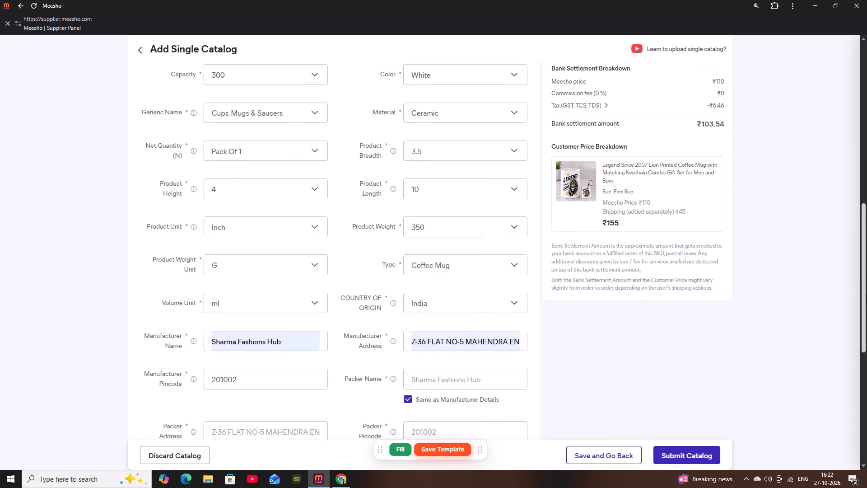
pyautogui.moveTo(866, 294); pyautogui.dragTo(860, 349)
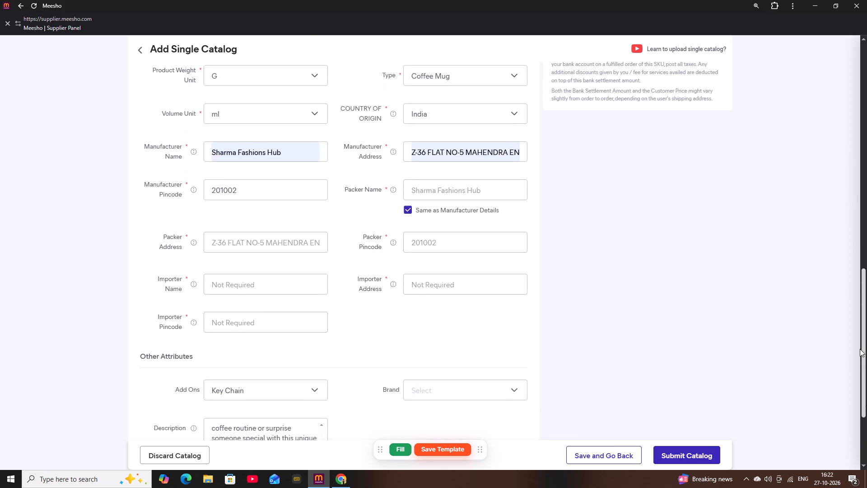
pyautogui.moveTo(860, 349); pyautogui.dragTo(854, 249)
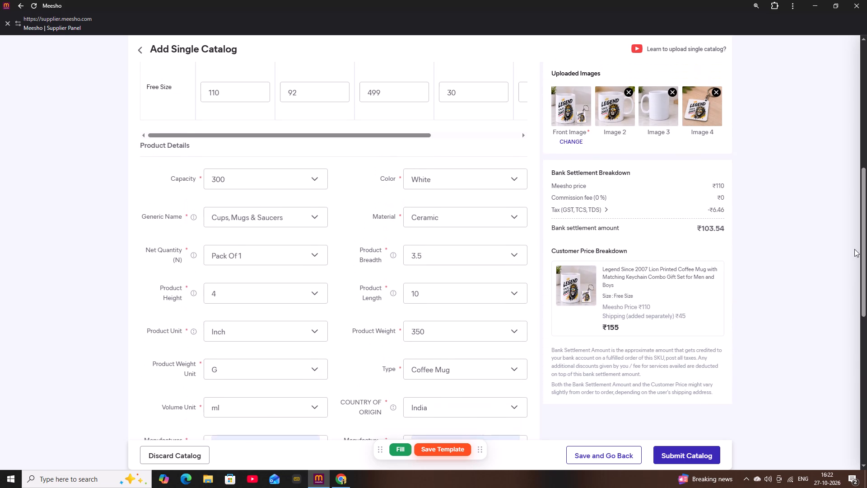
pyautogui.moveTo(866, 226); pyautogui.dragTo(866, 284)
pyautogui.moveTo(866, 284); pyautogui.dragTo(866, 296)
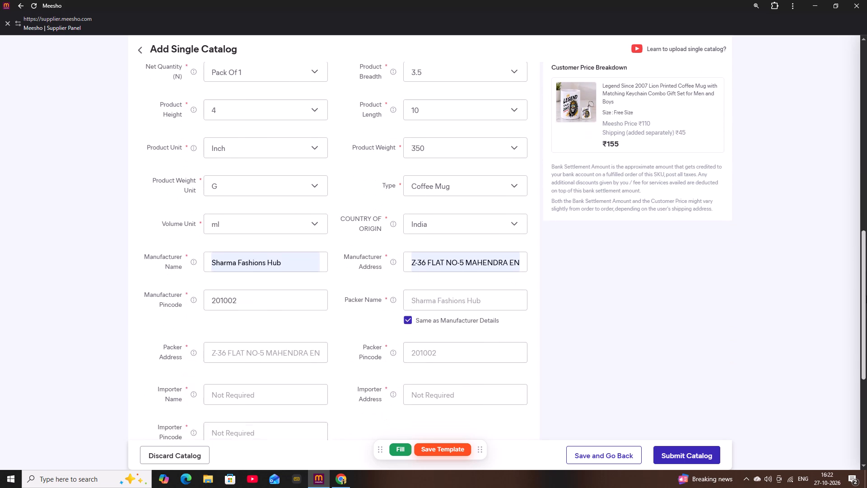
pyautogui.moveTo(866, 296); pyautogui.dragTo(866, 297)
pyautogui.moveTo(866, 300); pyautogui.dragTo(866, 386)
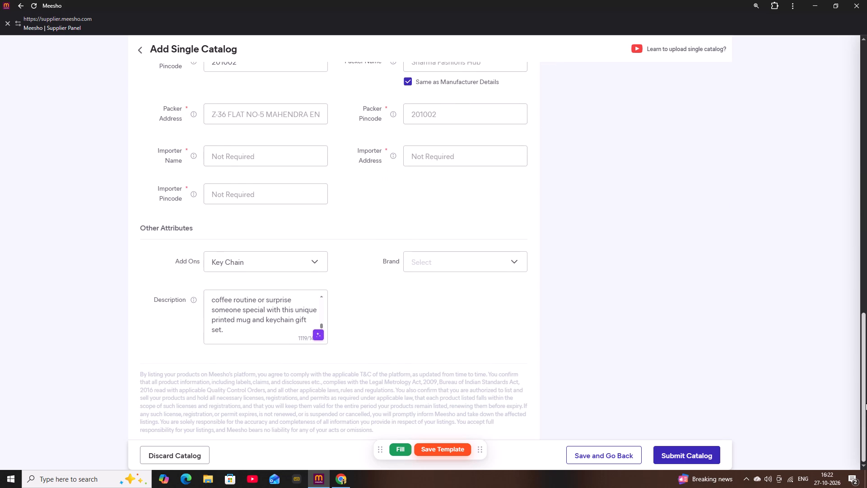
pyautogui.moveTo(866, 403); pyautogui.dragTo(866, 210)
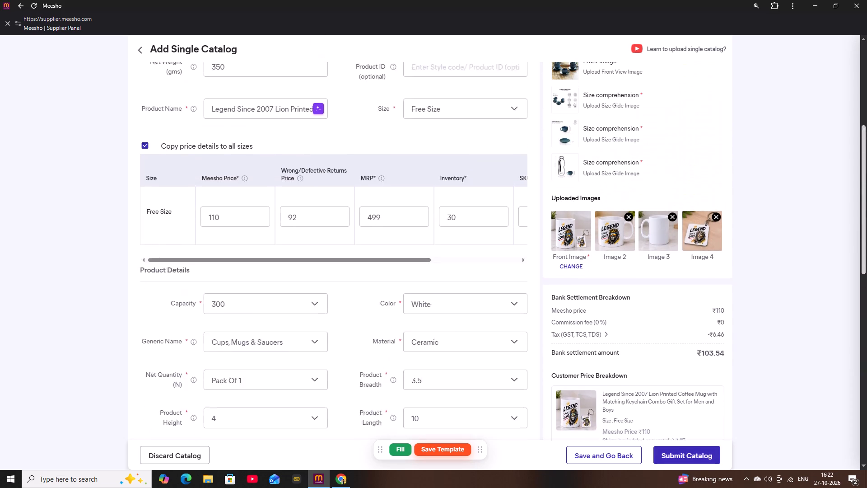
pyautogui.moveTo(866, 210); pyautogui.dragTo(855, 176)
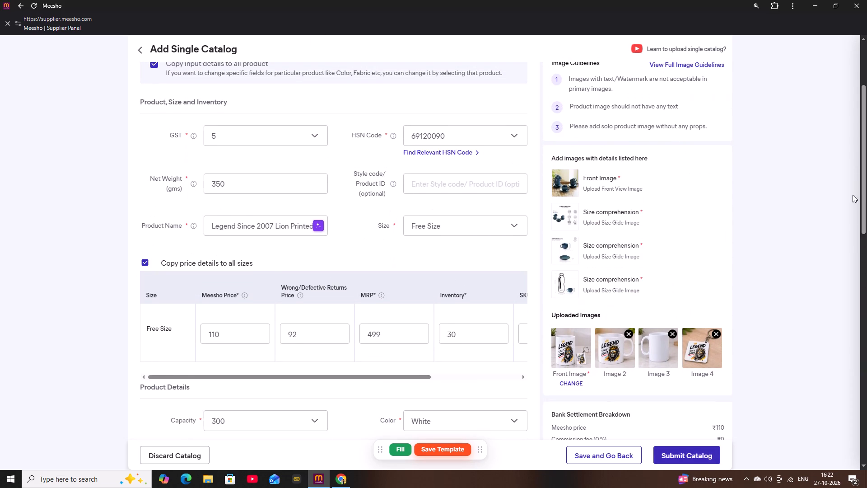
pyautogui.moveTo(866, 185); pyautogui.dragTo(866, 201)
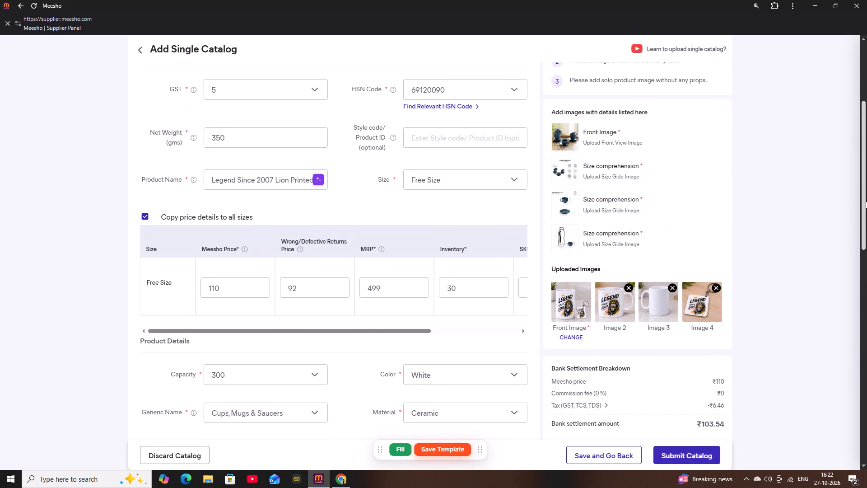
pyautogui.moveTo(866, 201); pyautogui.dragTo(859, 282)
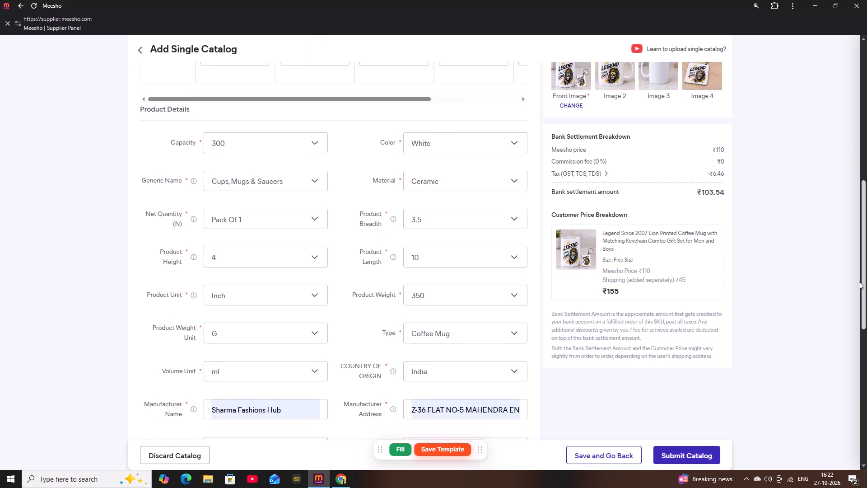
pyautogui.moveTo(859, 282); pyautogui.dragTo(850, 213)
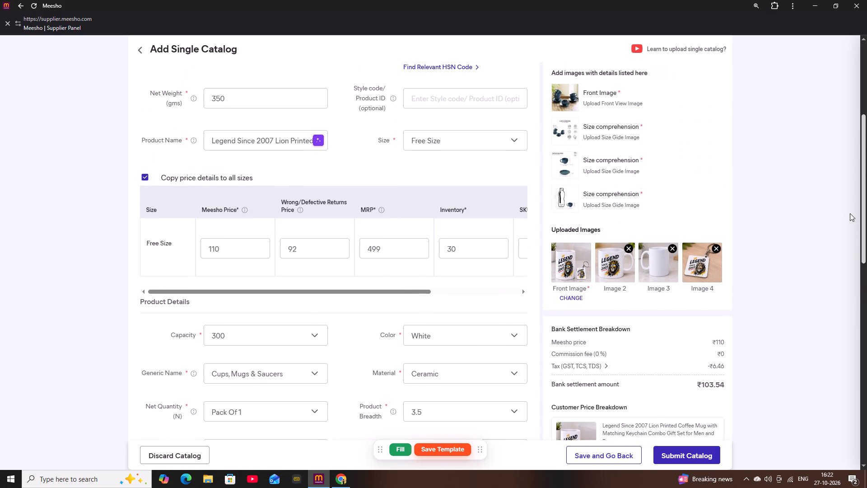
pyautogui.moveTo(850, 213); pyautogui.dragTo(849, 209)
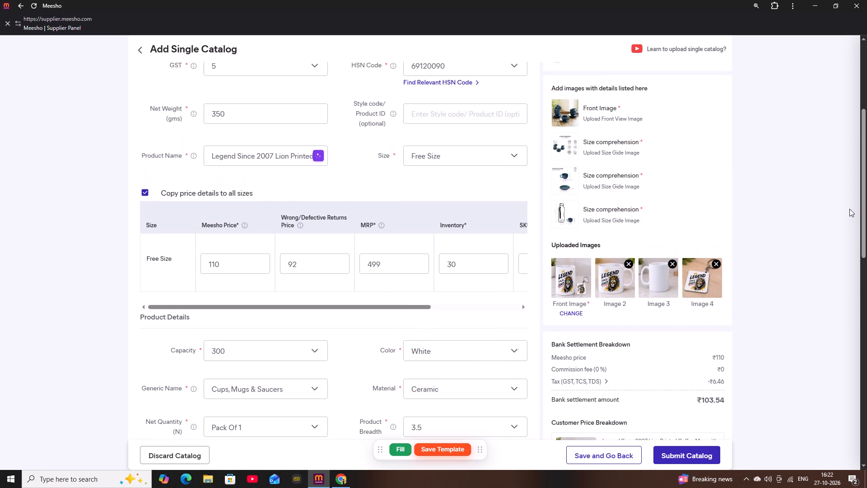
pyautogui.scroll(1, 861, 230)
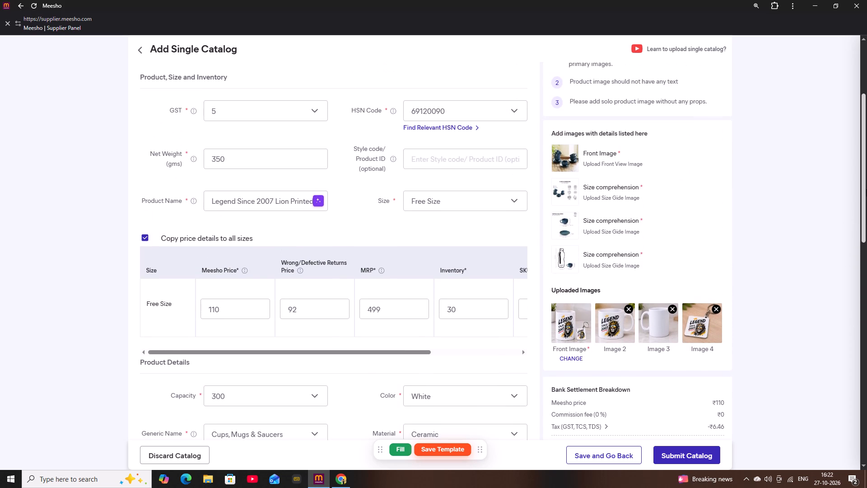
pyautogui.moveTo(866, 189); pyautogui.dragTo(861, 164)
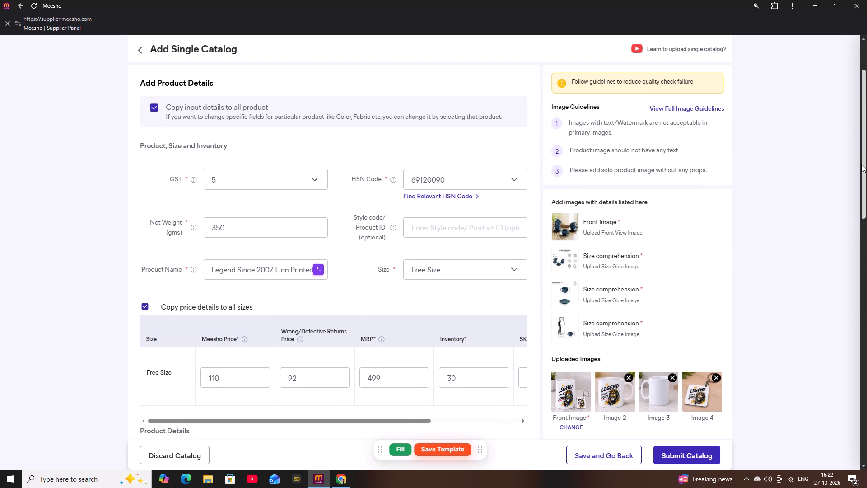
pyautogui.moveTo(861, 164); pyautogui.dragTo(858, 149)
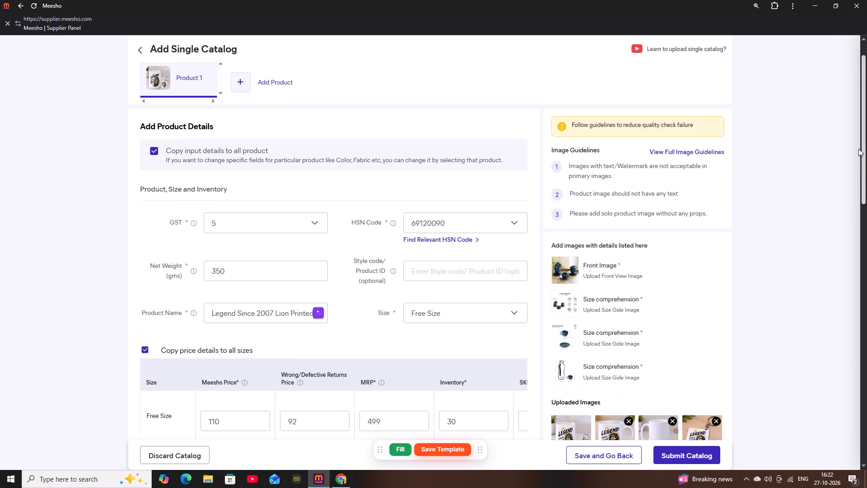
pyautogui.moveTo(858, 149); pyautogui.dragTo(858, 148)
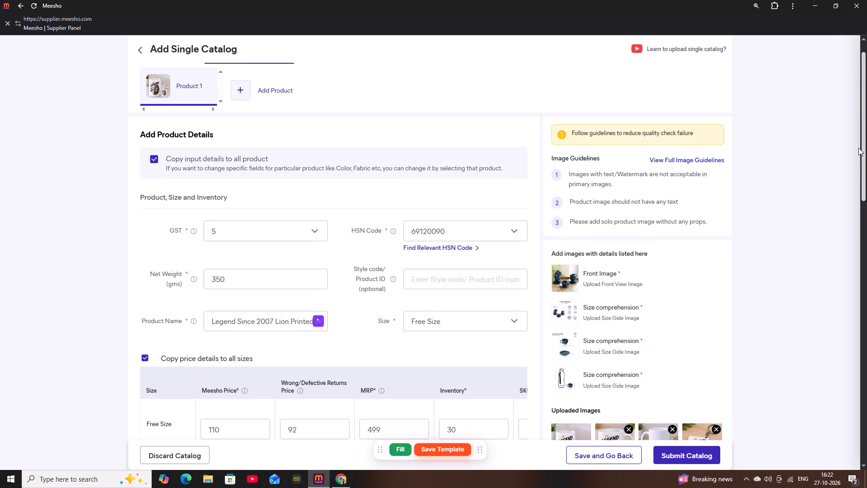
pyautogui.moveTo(858, 148); pyautogui.dragTo(856, 138)
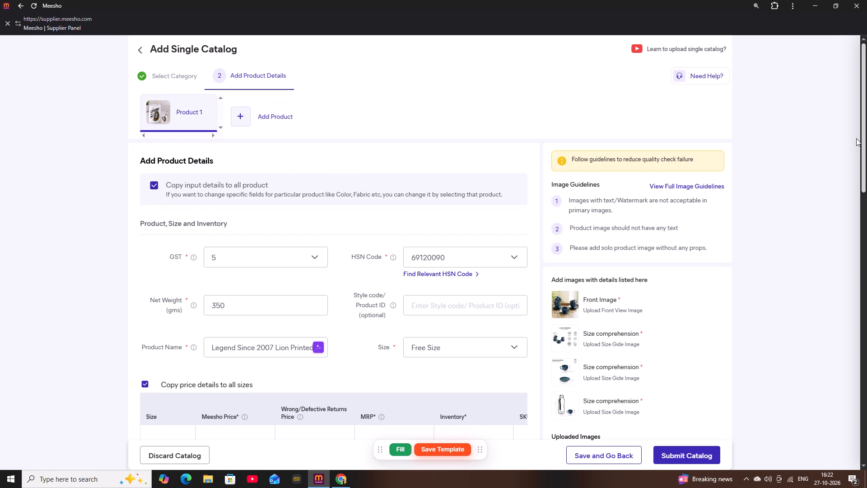
pyautogui.moveTo(856, 138); pyautogui.dragTo(856, 154)
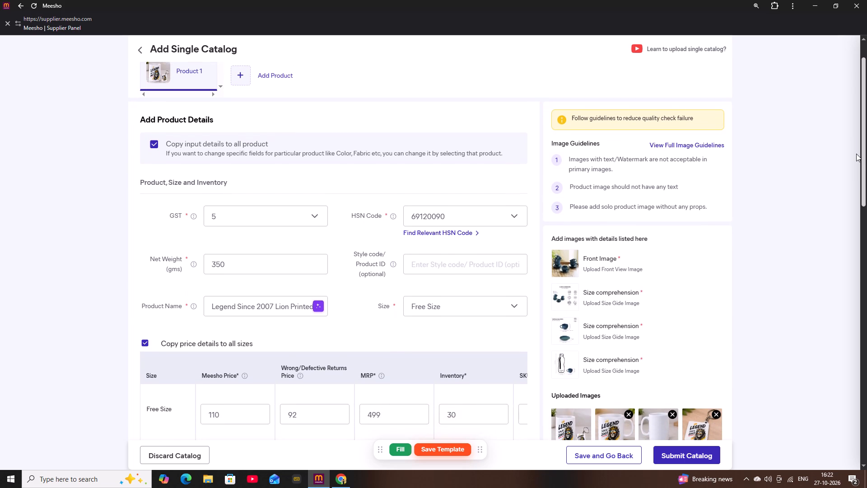
pyautogui.moveTo(856, 154); pyautogui.dragTo(857, 168)
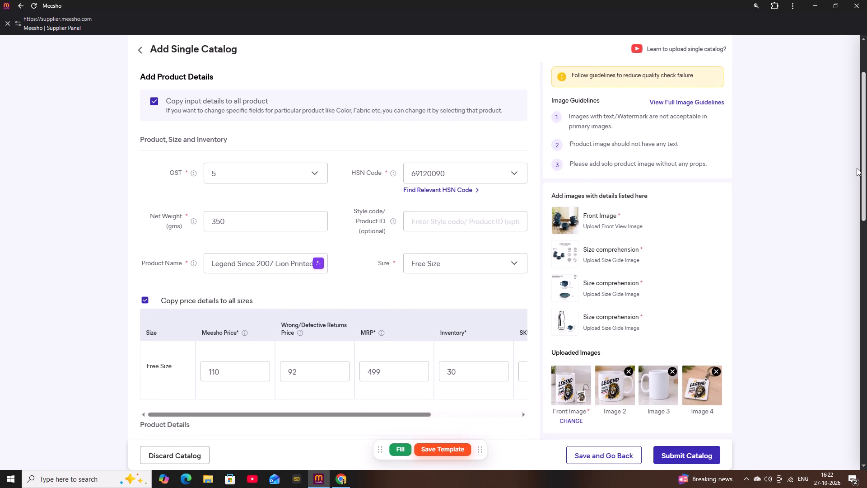
pyautogui.moveTo(857, 168); pyautogui.dragTo(862, 193)
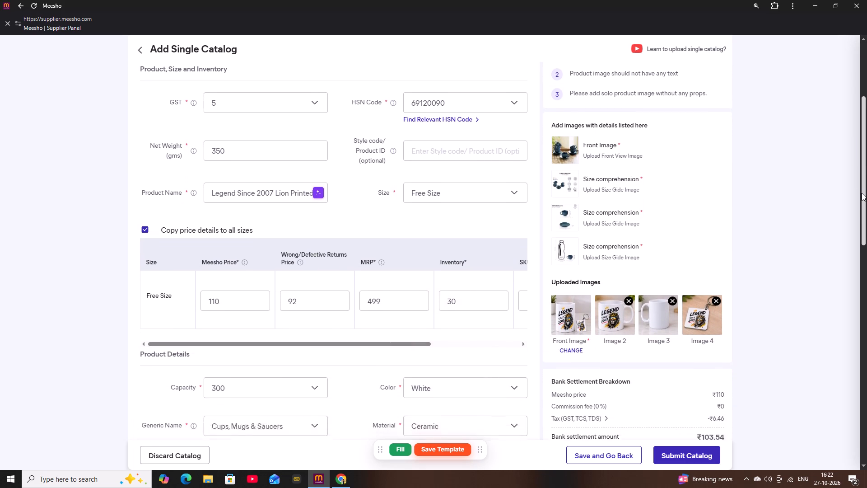
pyautogui.moveTo(862, 193); pyautogui.dragTo(863, 216)
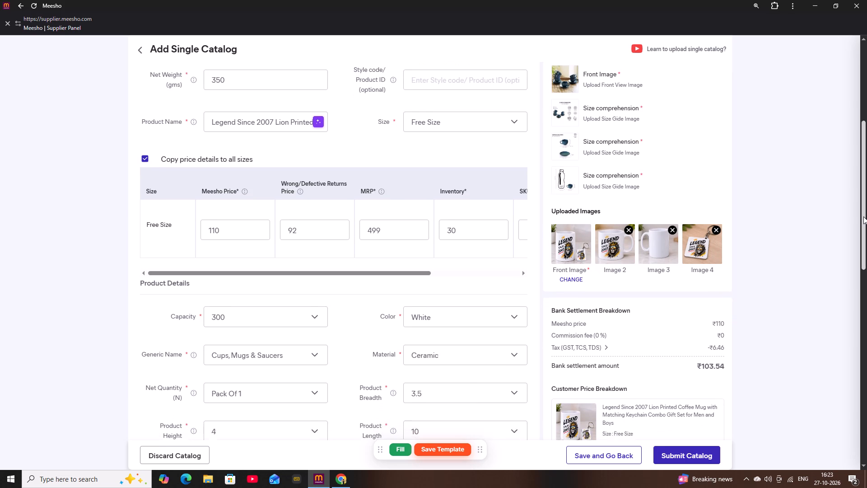
pyautogui.moveTo(863, 216); pyautogui.dragTo(864, 236)
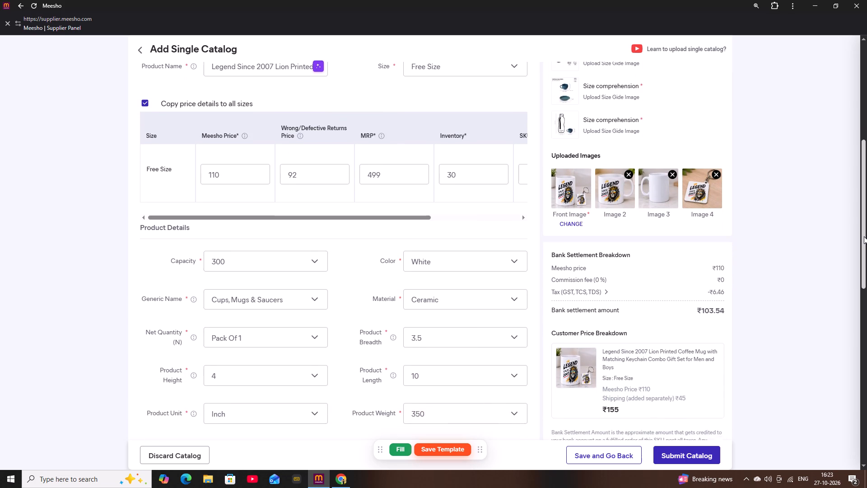
# Recheck the Meesho catalog form from top to bottom, including prices, product details, manufacturer and packer details, description, images and settlement breakdown.
pyautogui.moveTo(864, 236); pyautogui.dragTo(866, 255)
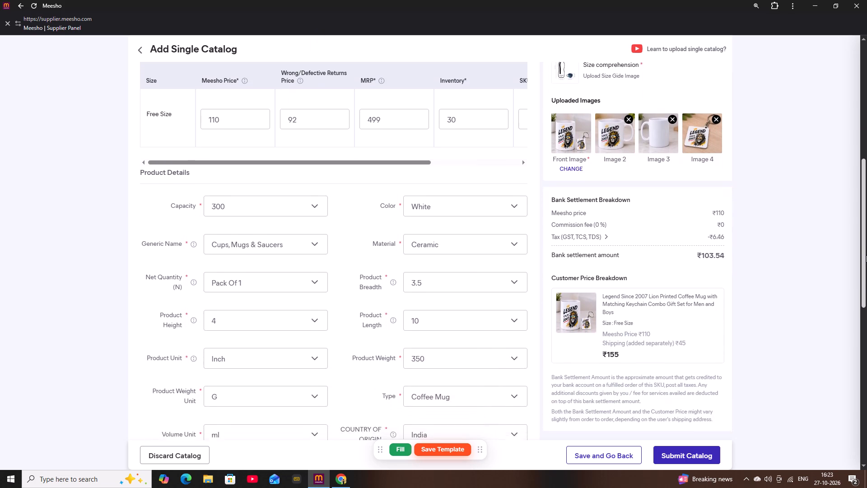
pyautogui.moveTo(866, 255); pyautogui.dragTo(866, 283)
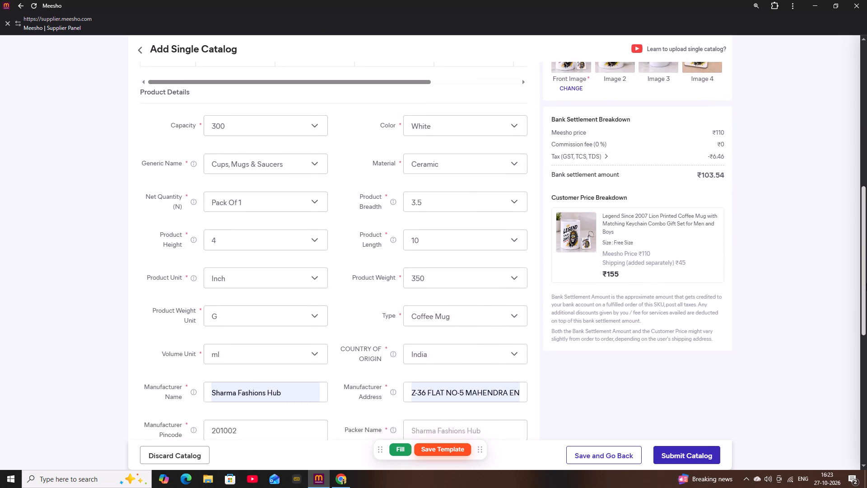
pyautogui.moveTo(866, 283); pyautogui.dragTo(866, 319)
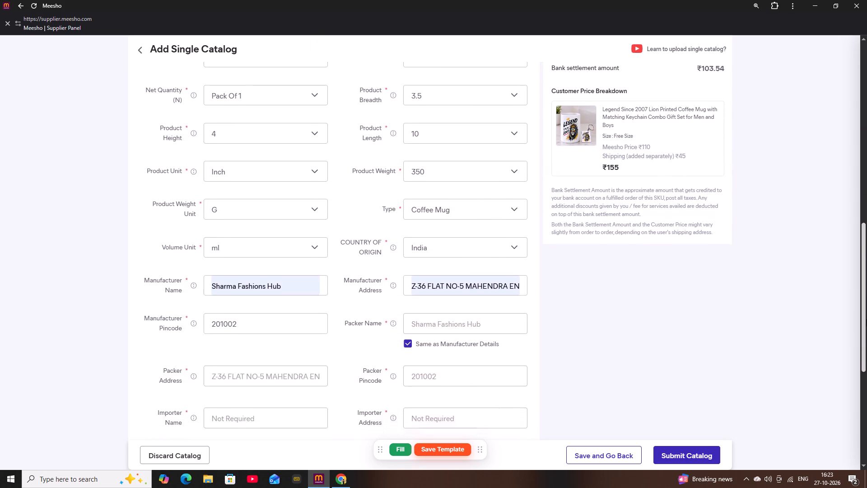
pyautogui.moveTo(866, 319); pyautogui.dragTo(866, 384)
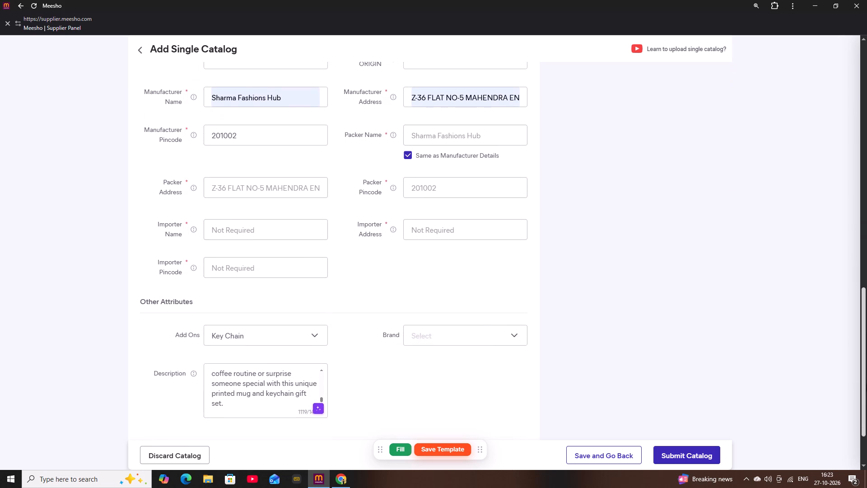
pyautogui.moveTo(866, 384); pyautogui.dragTo(862, 387)
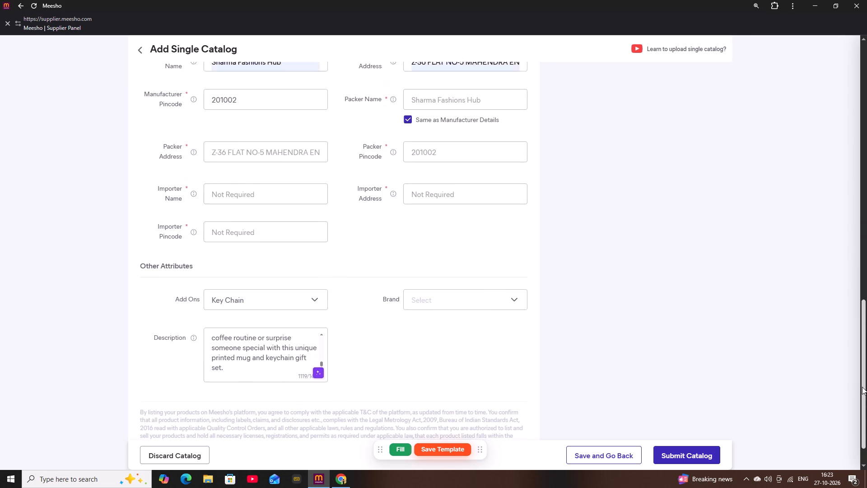
pyautogui.moveTo(862, 387); pyautogui.dragTo(827, 282)
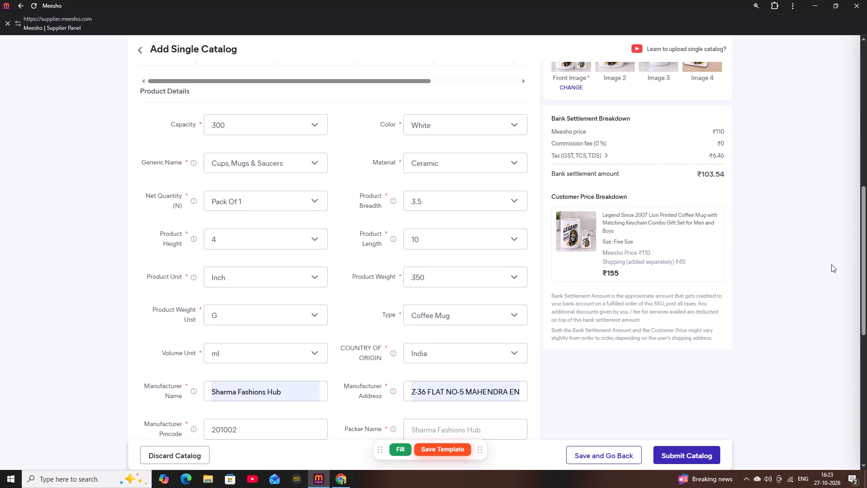
pyautogui.moveTo(866, 257); pyautogui.dragTo(859, 169)
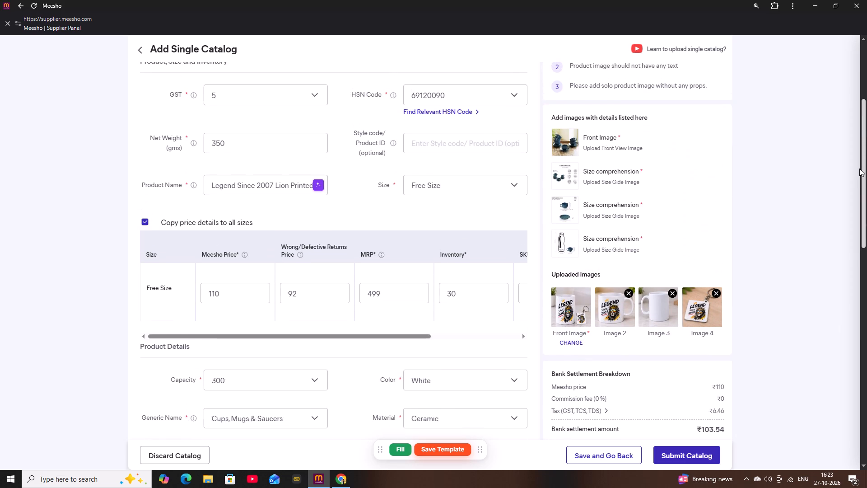
pyautogui.moveTo(859, 169); pyautogui.dragTo(859, 168)
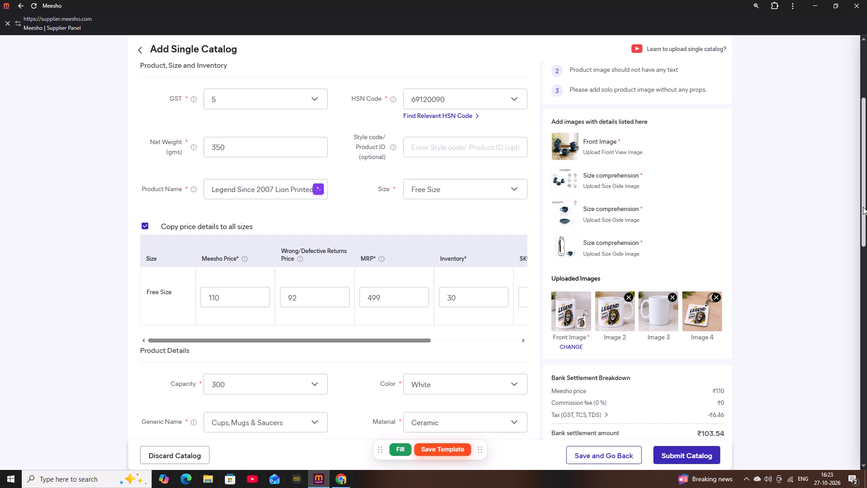
pyautogui.moveTo(866, 180); pyautogui.dragTo(862, 139)
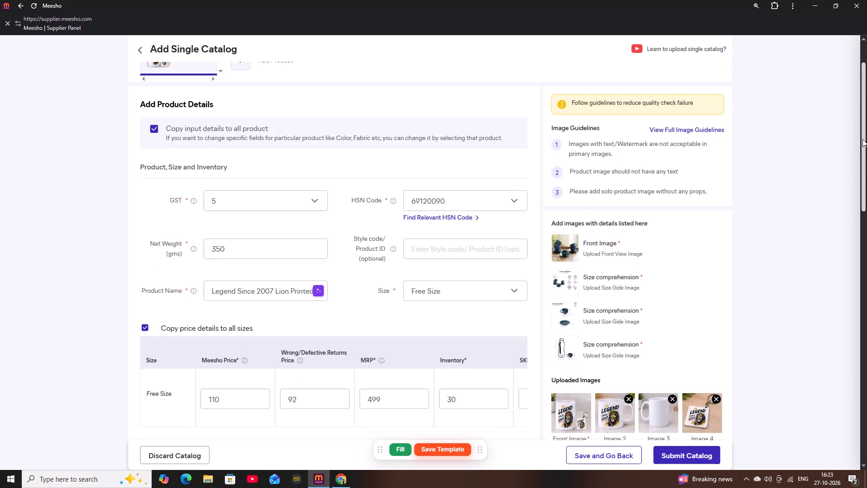
pyautogui.moveTo(862, 139); pyautogui.dragTo(861, 117)
pyautogui.moveTo(863, 119); pyautogui.dragTo(866, 442)
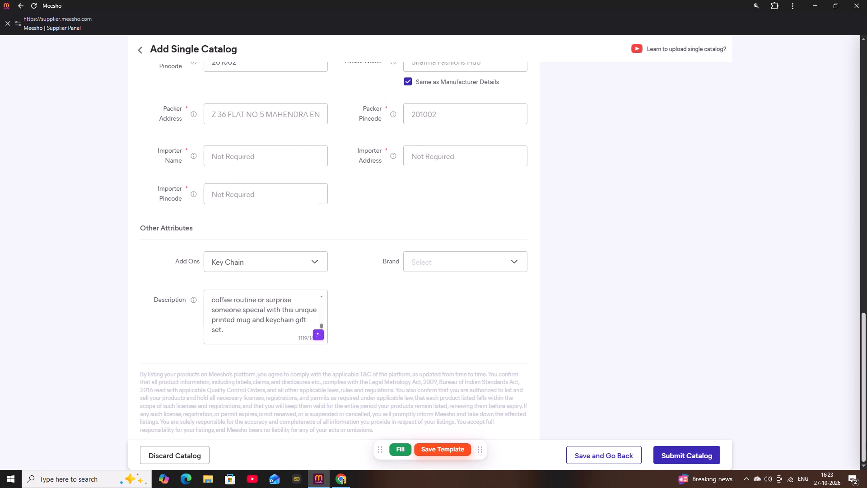
pyautogui.moveTo(866, 442); pyautogui.dragTo(861, 316)
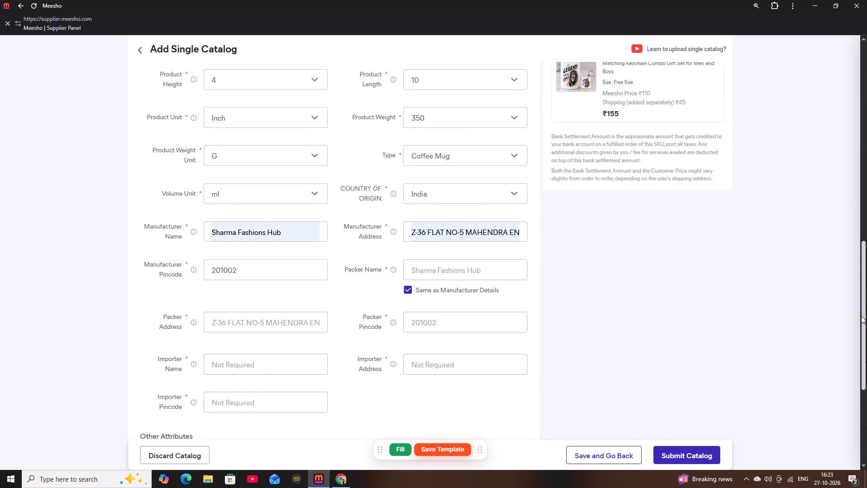
pyautogui.moveTo(861, 316); pyautogui.dragTo(866, 89)
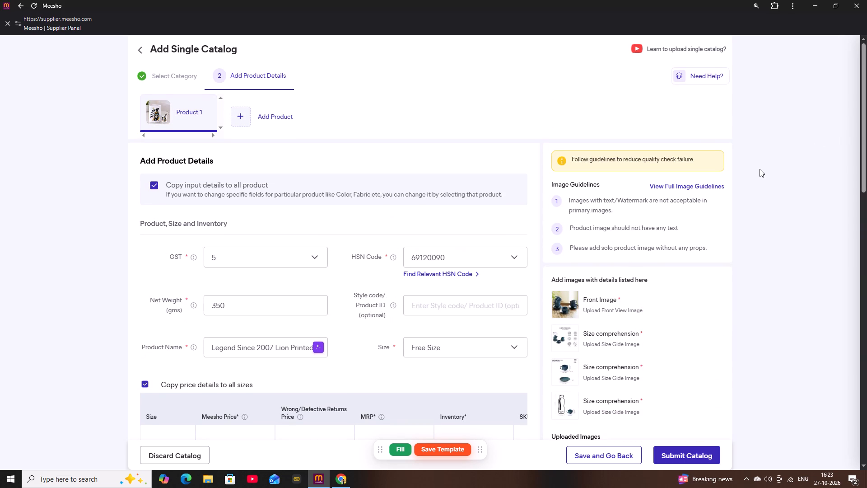
pyautogui.scroll(1, 742, 200)
pyautogui.scroll(-1, 756, 224)
pyautogui.scroll(2, 757, 221)
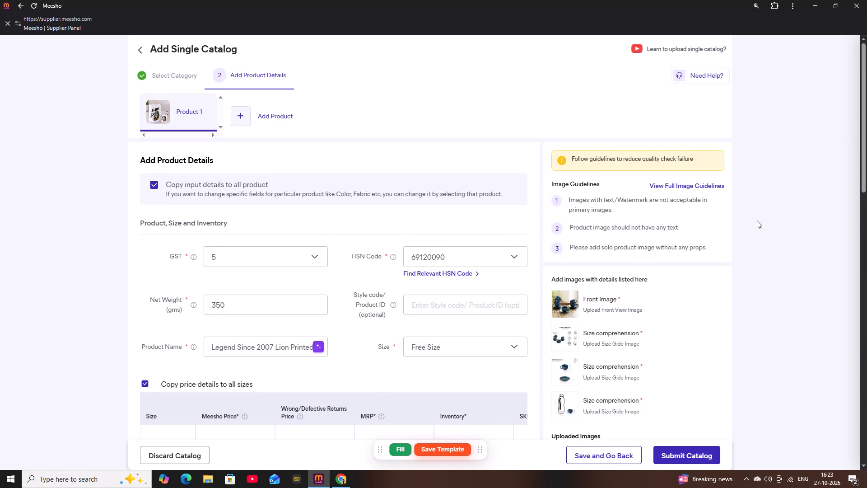
pyautogui.scroll(-1, 757, 219)
pyautogui.scroll(3, 757, 218)
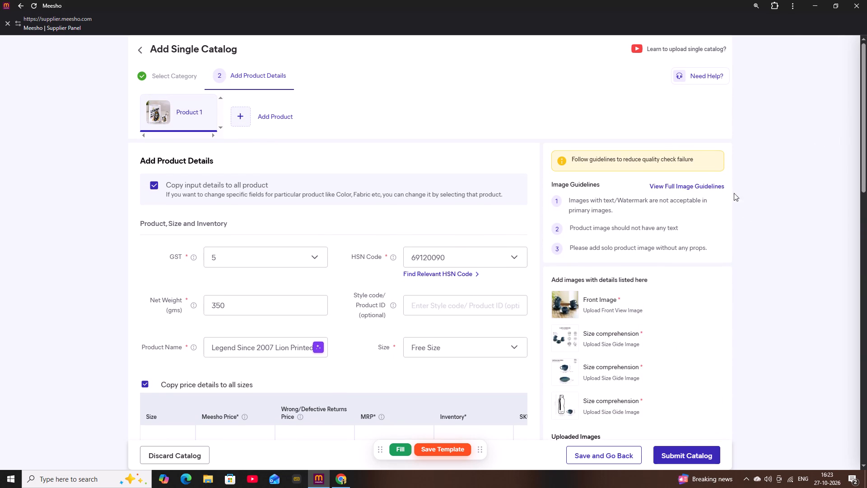
pyautogui.click(810, 0)
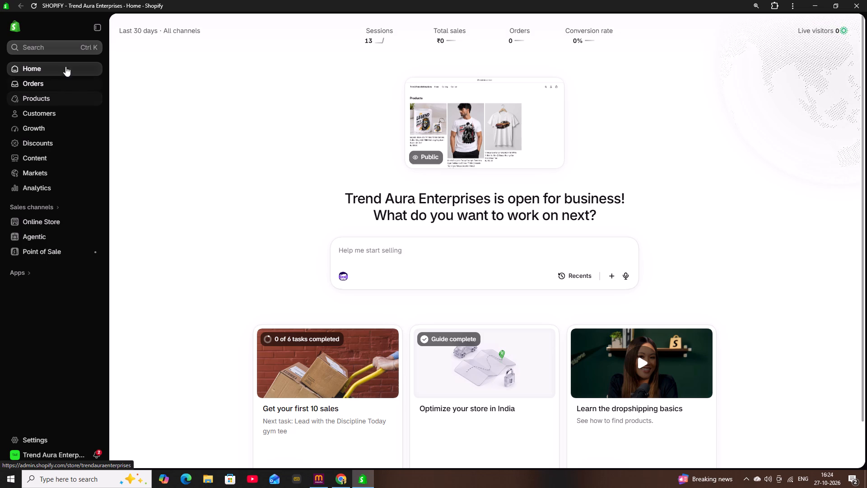
pyautogui.click(38, 99)
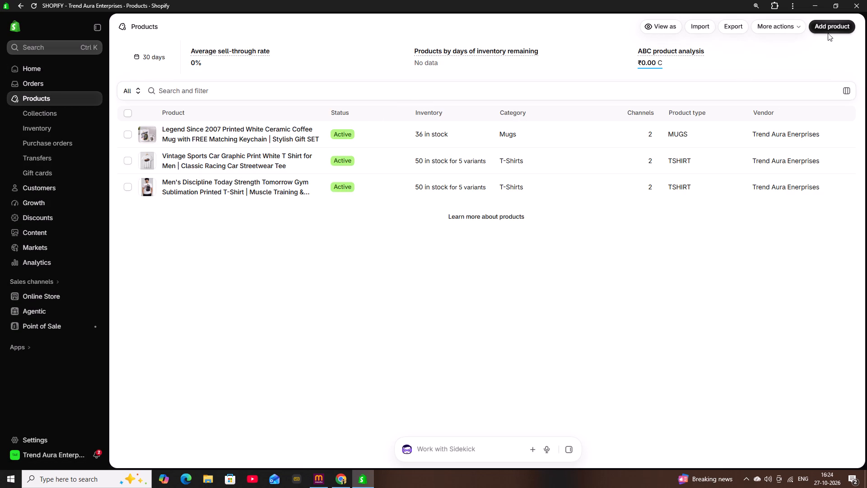
pyautogui.click(830, 24)
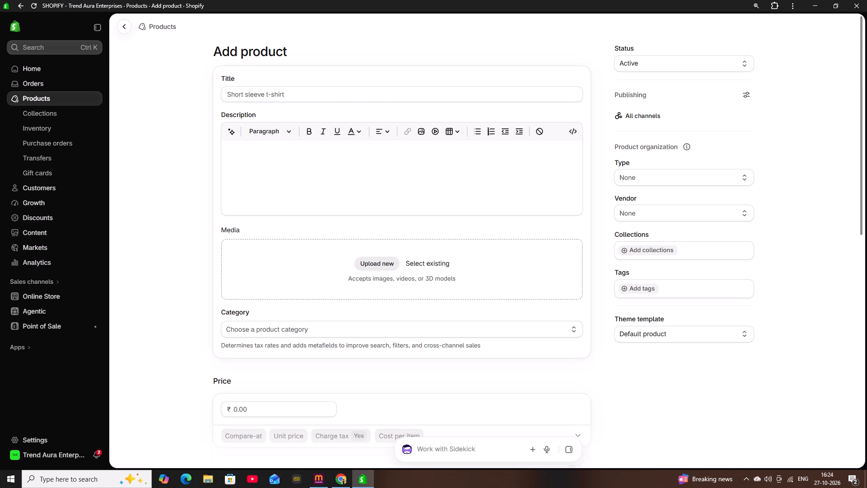
# Upload images 1 to 4 from the CUP MOCKUPS folder as the new product's media.
pyautogui.click(374, 263)
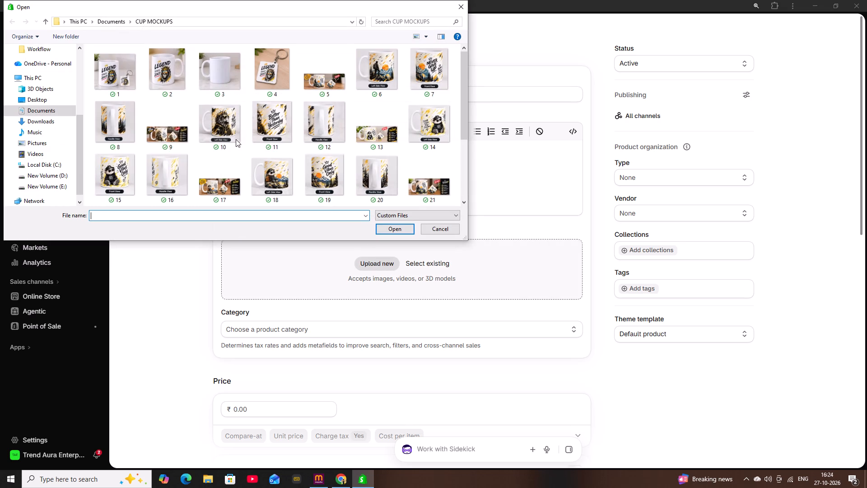
pyautogui.moveTo(87, 88); pyautogui.dragTo(278, 71)
pyautogui.click(395, 228)
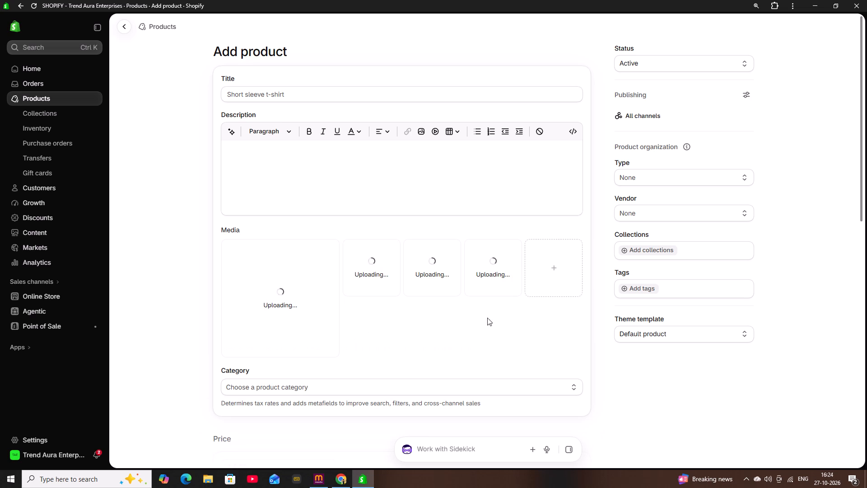
pyautogui.scroll(-1, 613, 334)
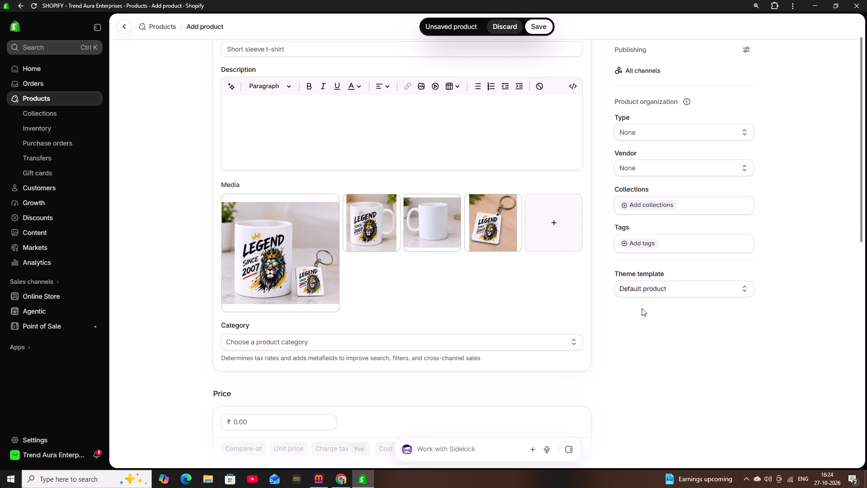
pyautogui.scroll(-1, 624, 313)
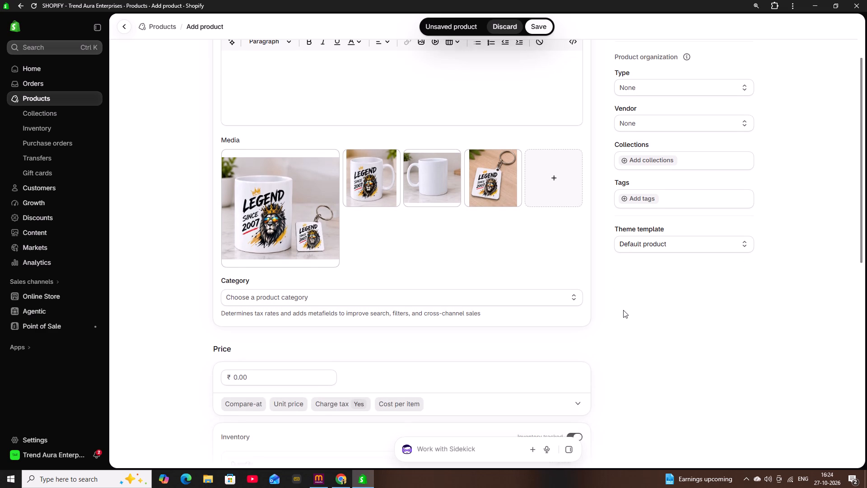
pyautogui.scroll(1, 623, 310)
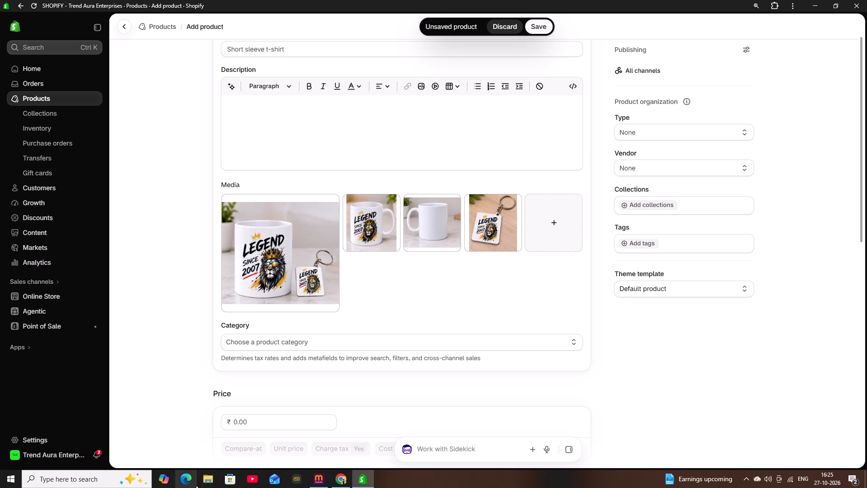
# Examine mug mockup image 8 in the CUP MOCKUPS folder, and return to the Shopify product form.
pyautogui.click(207, 476)
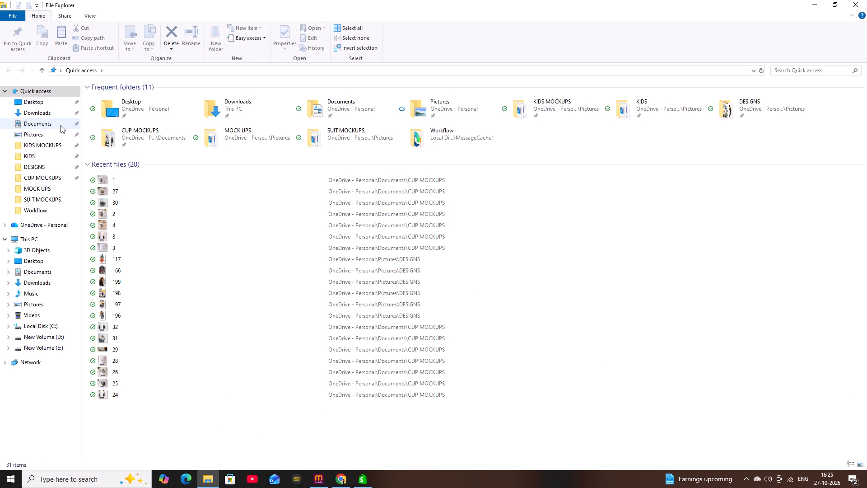
pyautogui.click(44, 178)
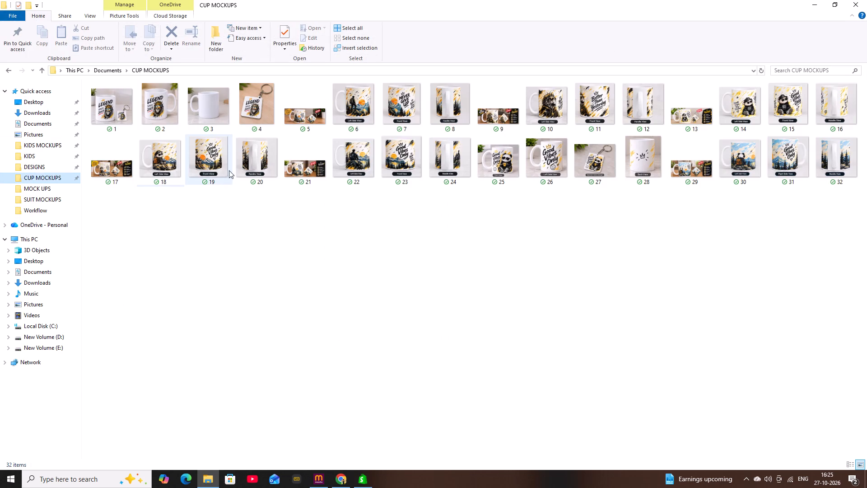
pyautogui.doubleClick(452, 99)
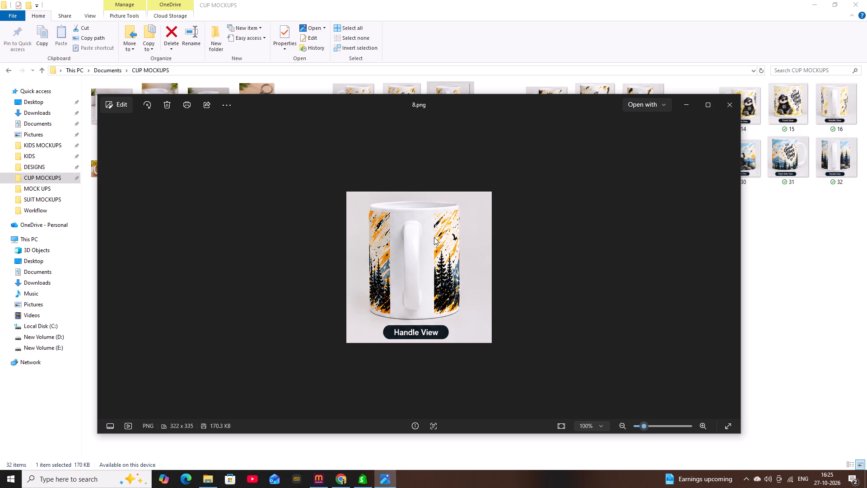
pyautogui.click(728, 101)
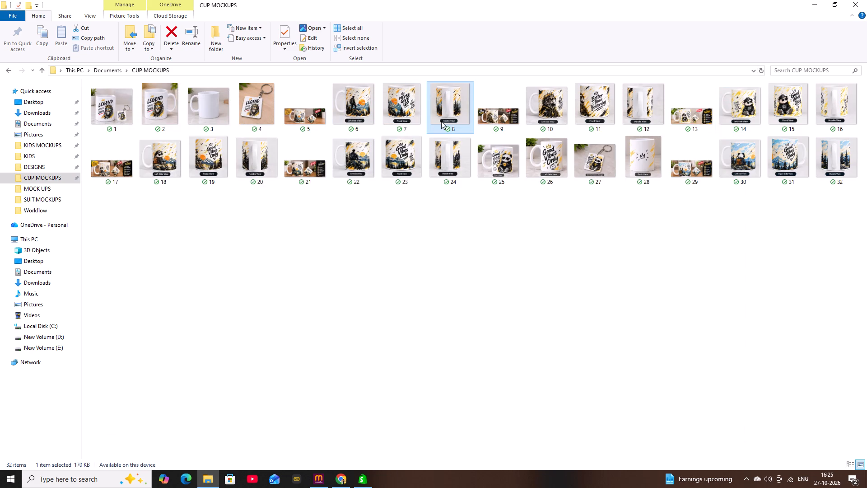
pyautogui.click(364, 473)
pyautogui.click(362, 481)
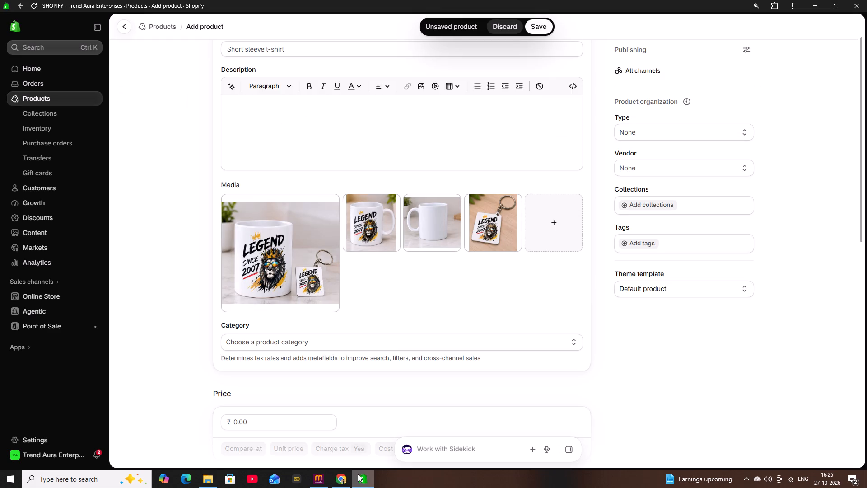
# Set the product type to MUGS and the vendor to Trend Aura Enerprises.
pyautogui.click(684, 141)
pyautogui.click(680, 134)
pyautogui.click(664, 149)
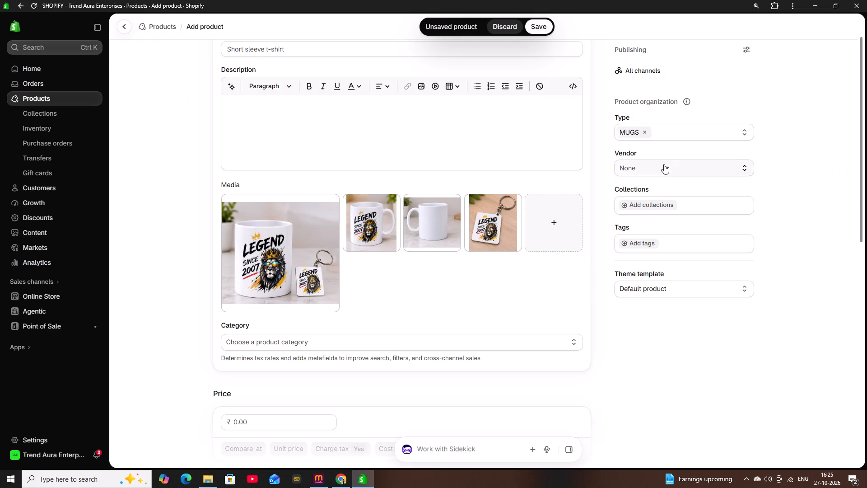
pyautogui.click(662, 170)
pyautogui.click(661, 184)
# Search the product categories for "mug" and assign the Mugs in Drinkware category.
pyautogui.scroll(-2, 489, 260)
pyautogui.click(322, 245)
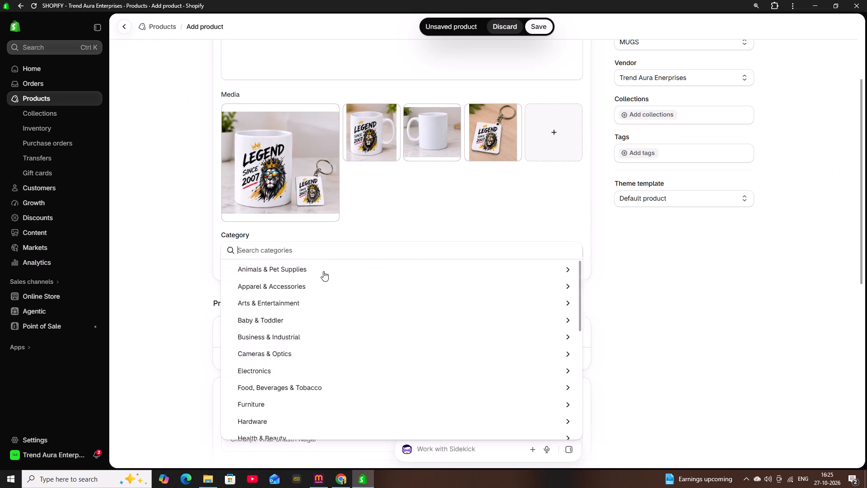
pyautogui.click(328, 250)
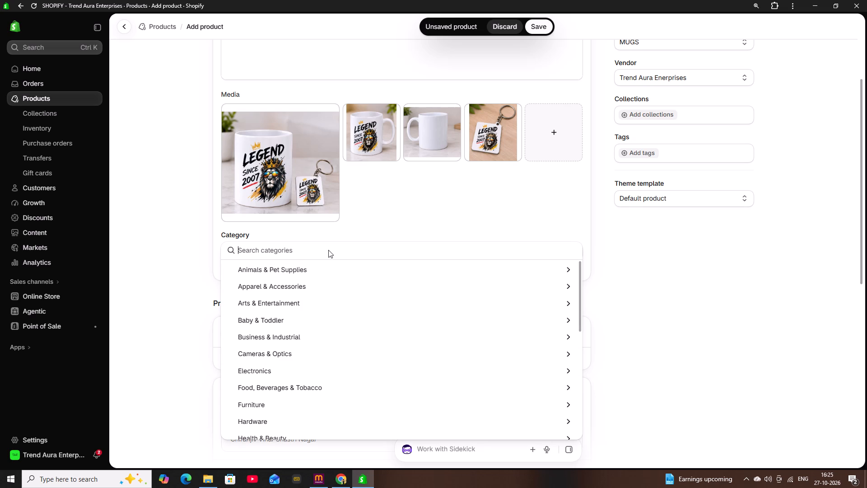
pyautogui.write('mug')
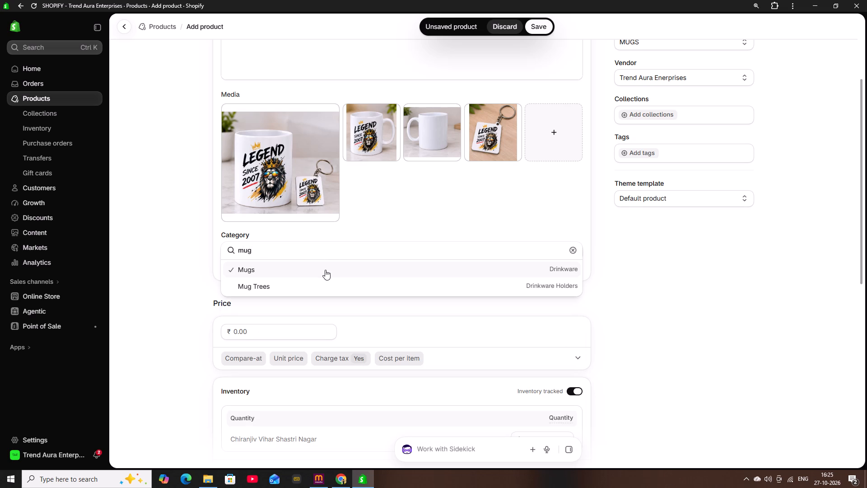
pyautogui.click(325, 270)
pyautogui.scroll(-1, 657, 270)
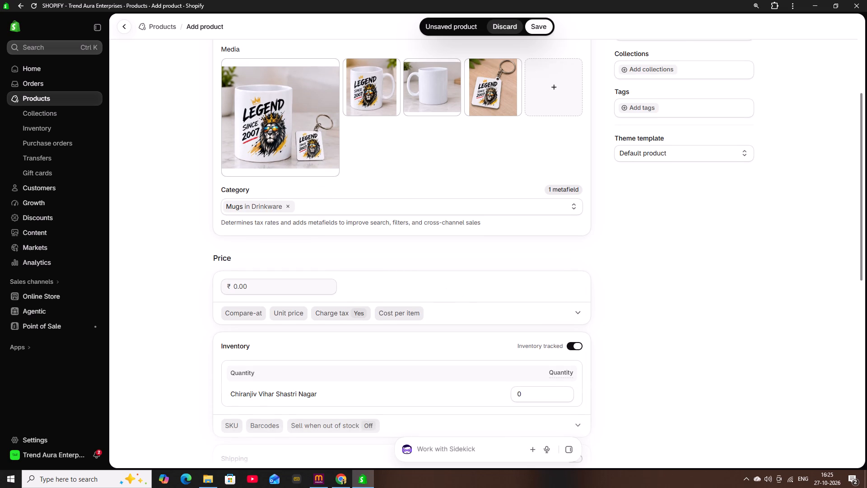
# Set the product's price to ₹110.
pyautogui.click(269, 287)
pyautogui.write('115')
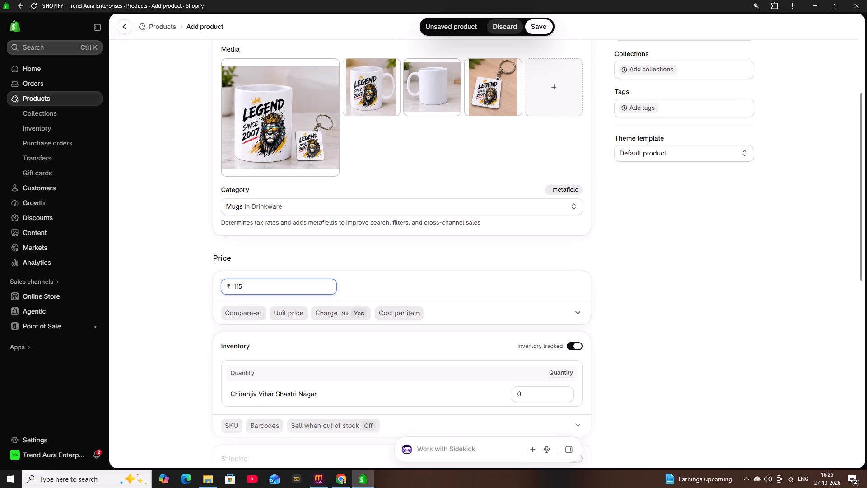
pyautogui.scroll(-2, 650, 257)
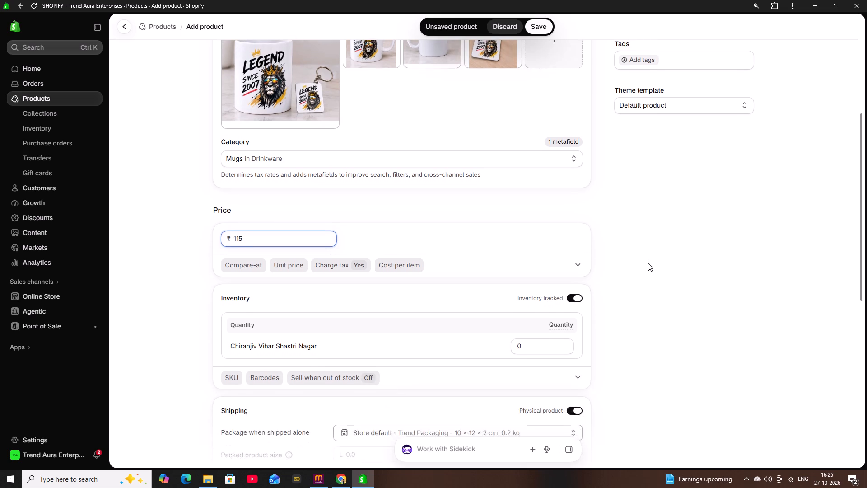
pyautogui.scroll(-1, 648, 263)
pyautogui.press('BackSpace')
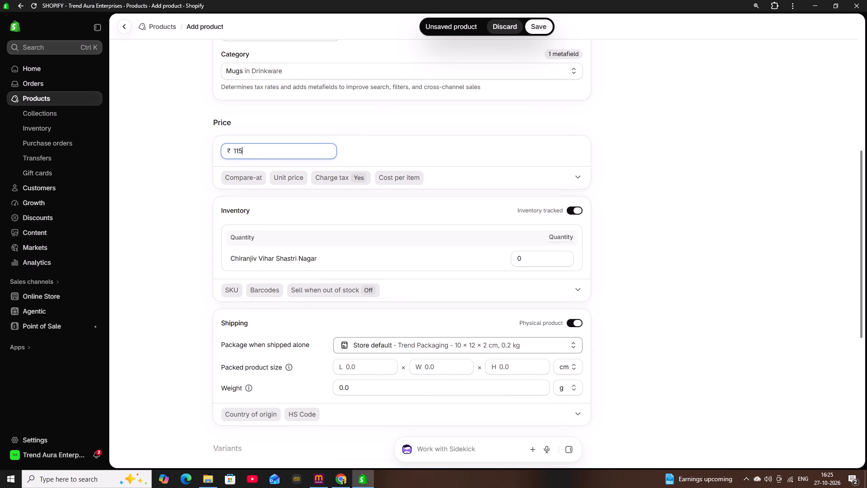
pyautogui.press('BackSpace')
pyautogui.write('10')
# Set the inventory quantity at the listed stock location to 50.
pyautogui.scroll(1, 329, 149)
pyautogui.scroll(-1, 455, 171)
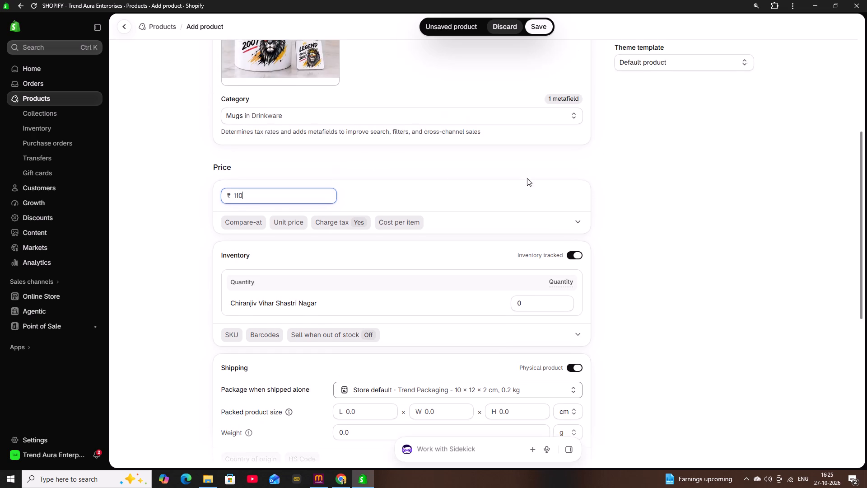
pyautogui.scroll(-1, 527, 178)
pyautogui.click(558, 213)
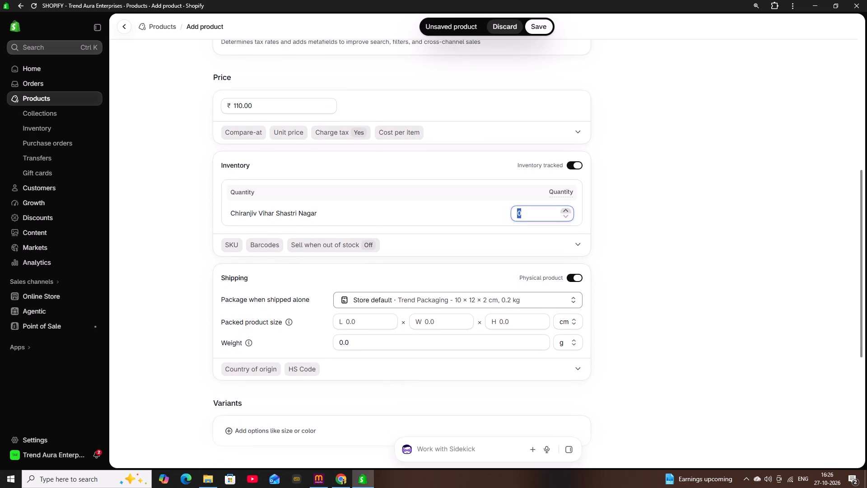
pyautogui.press('BackSpace')
pyautogui.write('50')
# Choose the CUPS package, 8 × 3.5 × 2 in and 0.5 kg, for when the product is shipped alone.
pyautogui.scroll(-1, 518, 257)
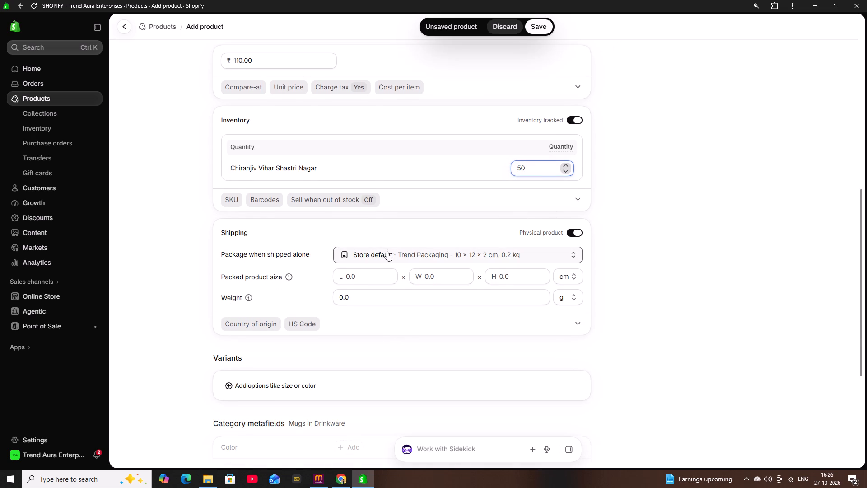
pyautogui.click(397, 250)
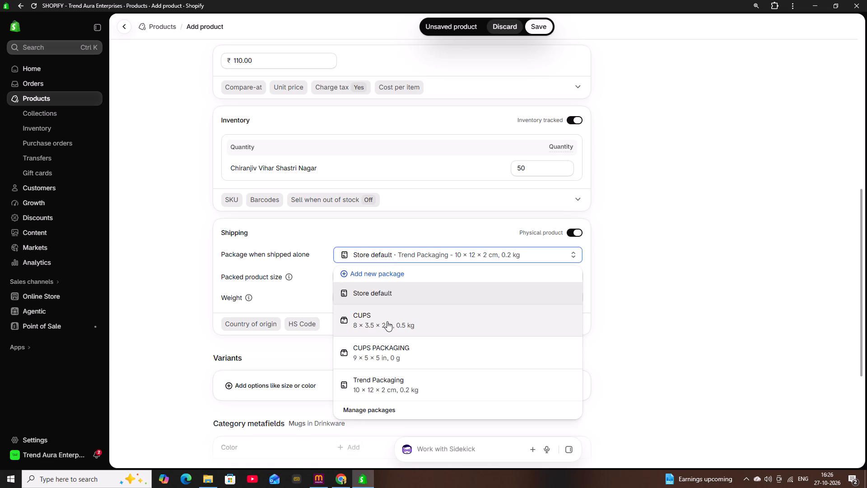
pyautogui.click(387, 318)
# Set the packed product size to length 8, width 3.5 and height 2 cm.
pyautogui.scroll(-1, 708, 265)
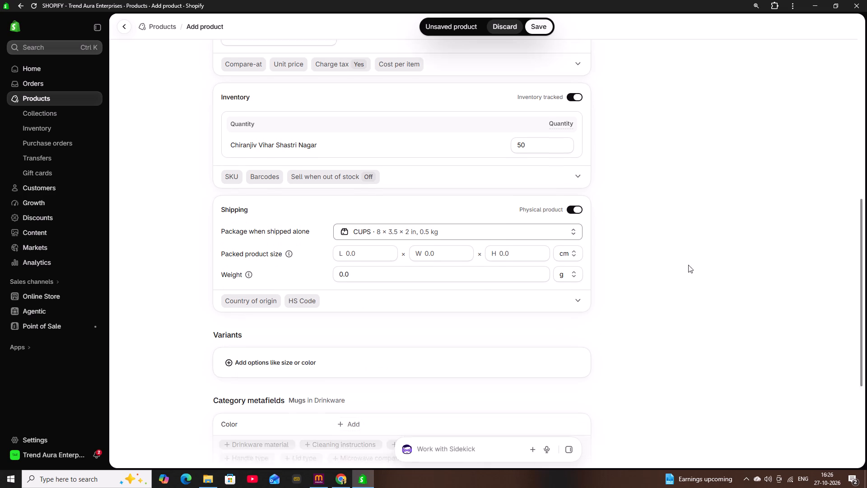
pyautogui.click(362, 230)
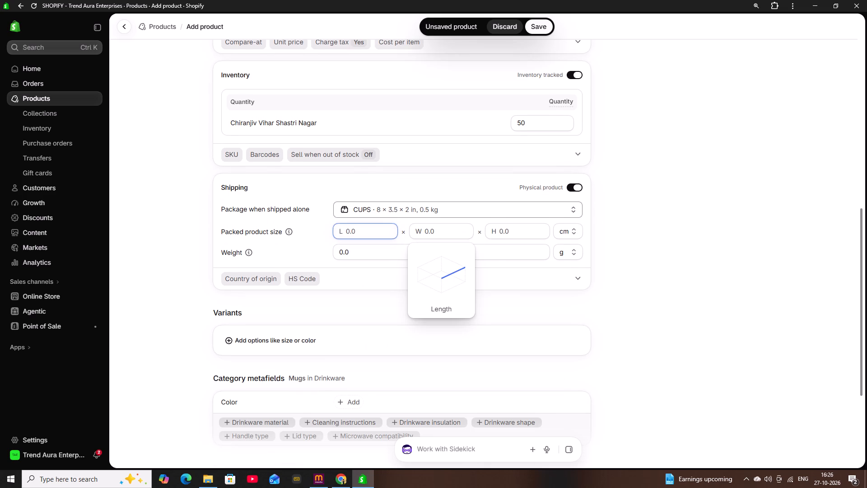
pyautogui.press('8')
pyautogui.click(443, 229)
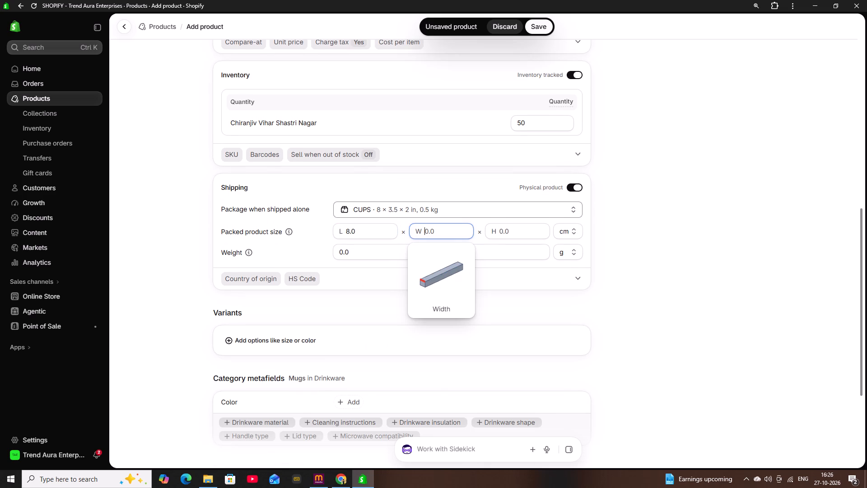
pyautogui.write('3.5')
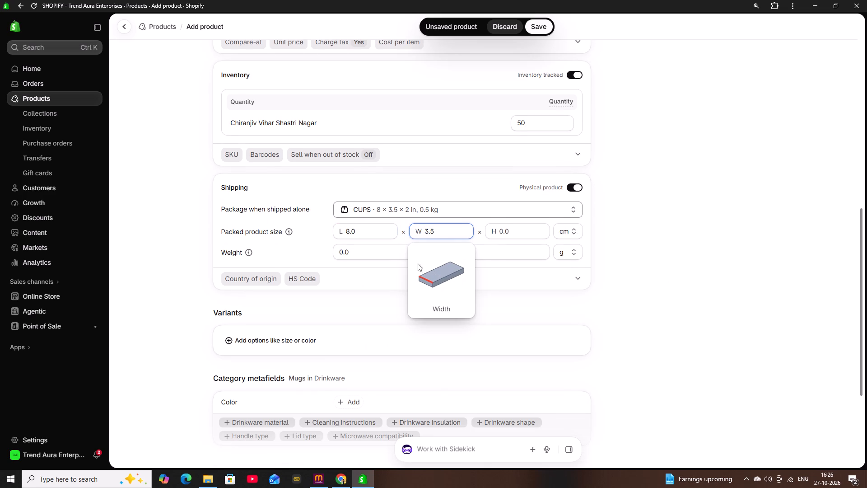
pyautogui.click(519, 235)
pyautogui.press('2')
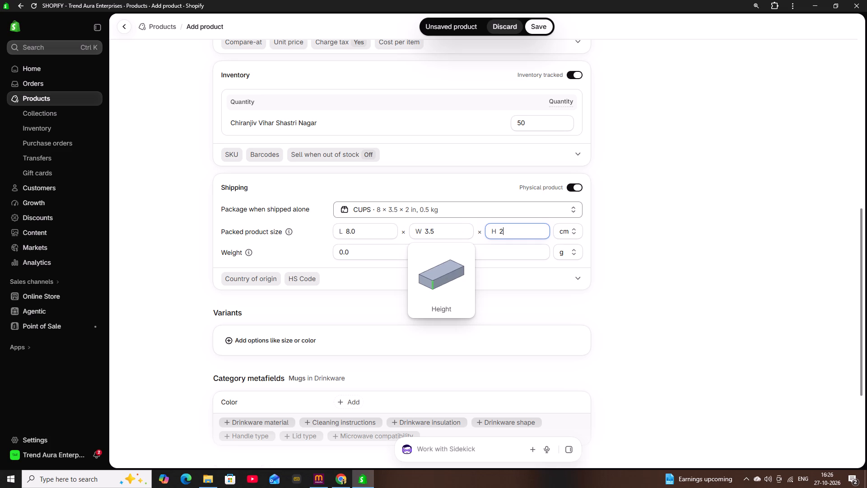
# Set the product's shipping weight to 350 g.
pyautogui.click(367, 253)
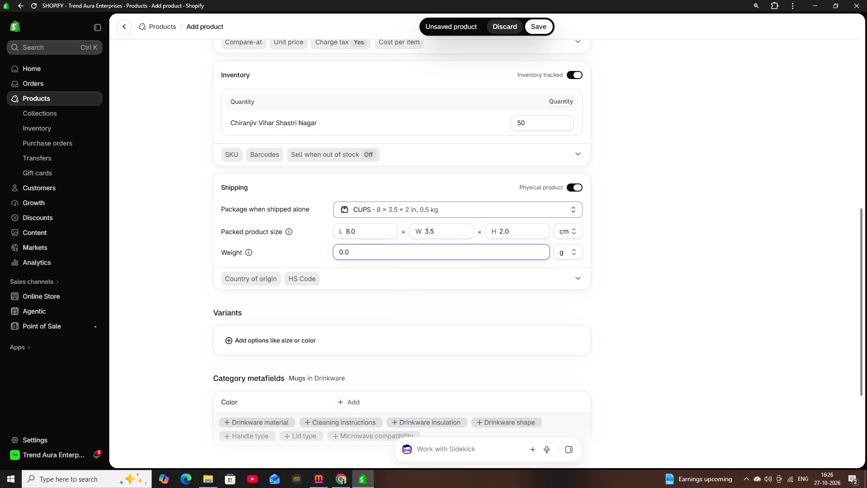
pyautogui.press('BackSpace')
pyautogui.press('BackSpace')
pyautogui.press('BackSpace')
pyautogui.press('BackSpace')
pyautogui.write('350')
# Set the product's country of origin to India in the additional shipping details.
pyautogui.click(266, 282)
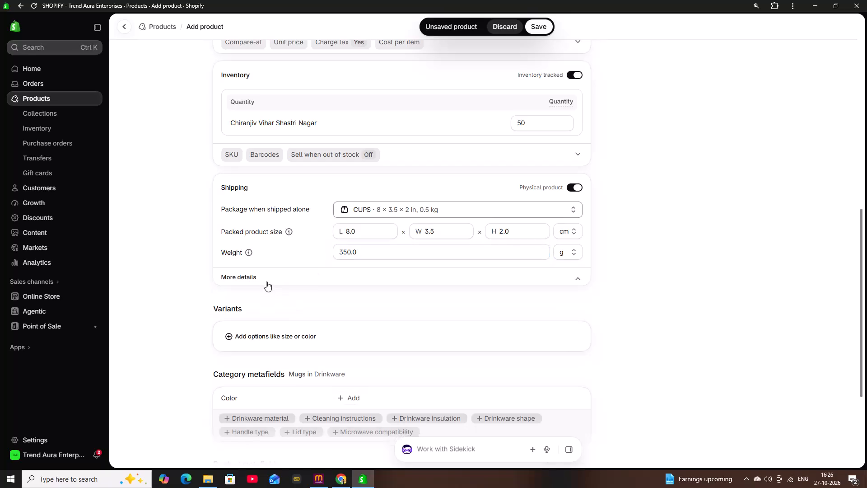
pyautogui.click(274, 318)
pyautogui.scroll(-4, 303, 244)
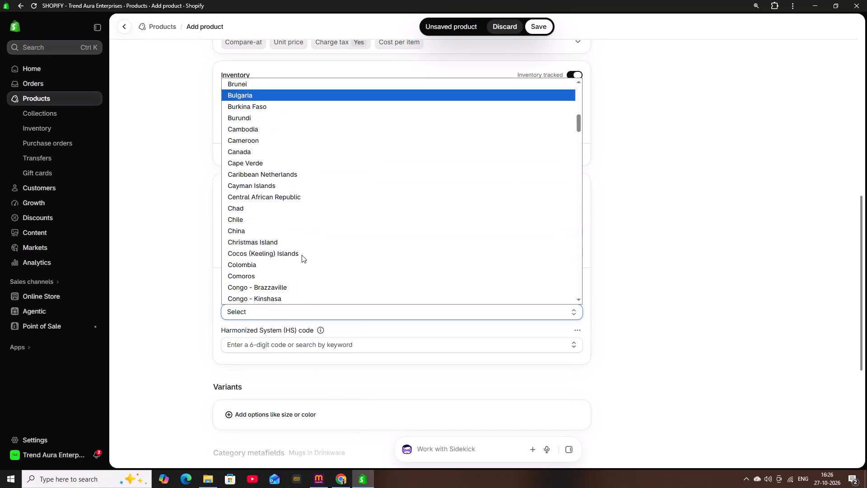
pyautogui.scroll(-5, 302, 255)
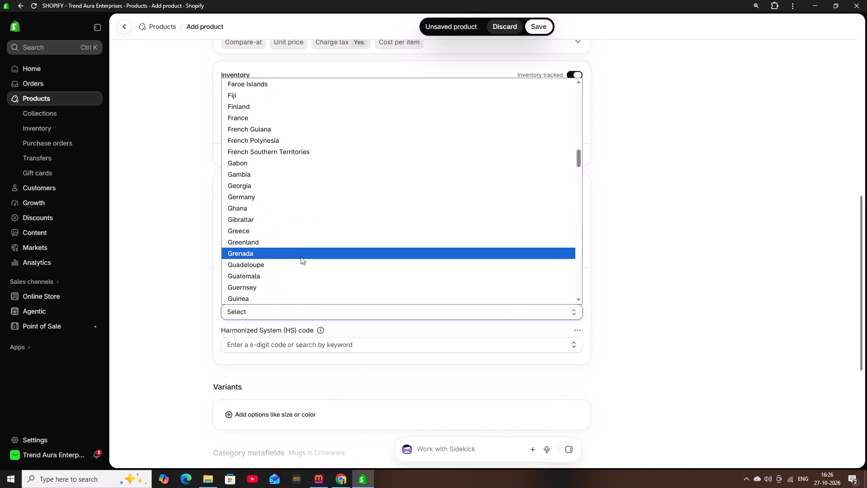
pyautogui.scroll(-2, 301, 257)
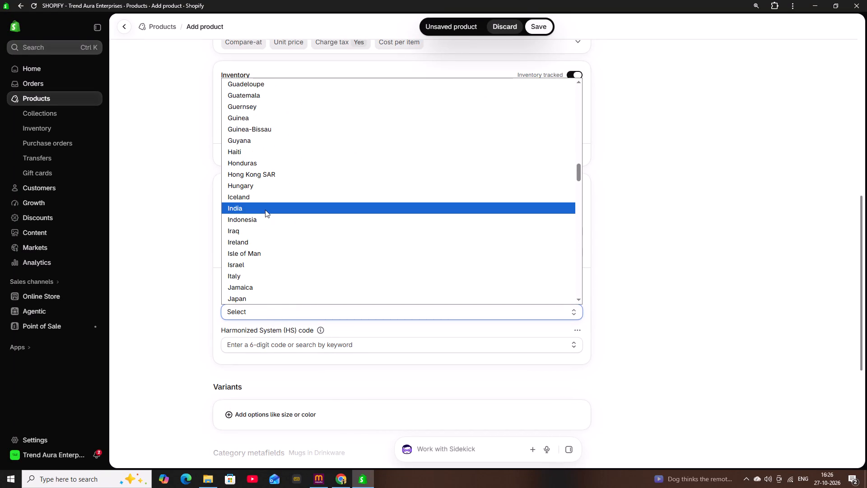
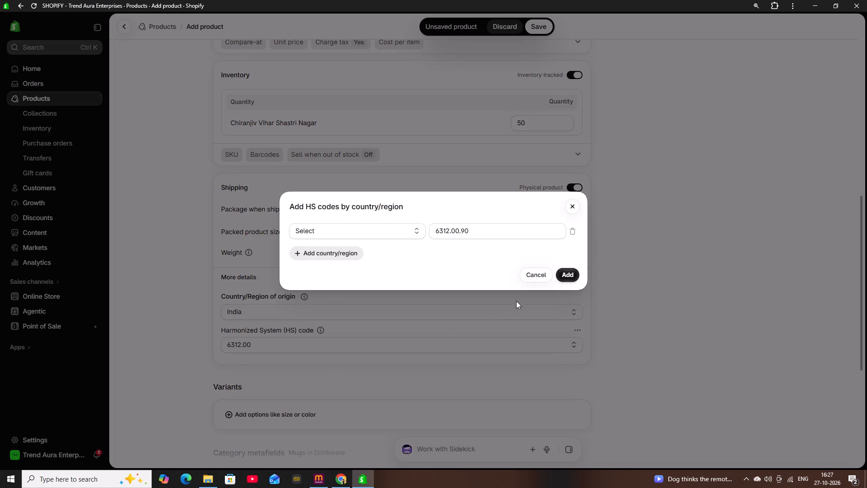
# Add a country-specific HS code for India, 6312.00.90, and finish the Harmonized System code entry.
pyautogui.click(386, 227)
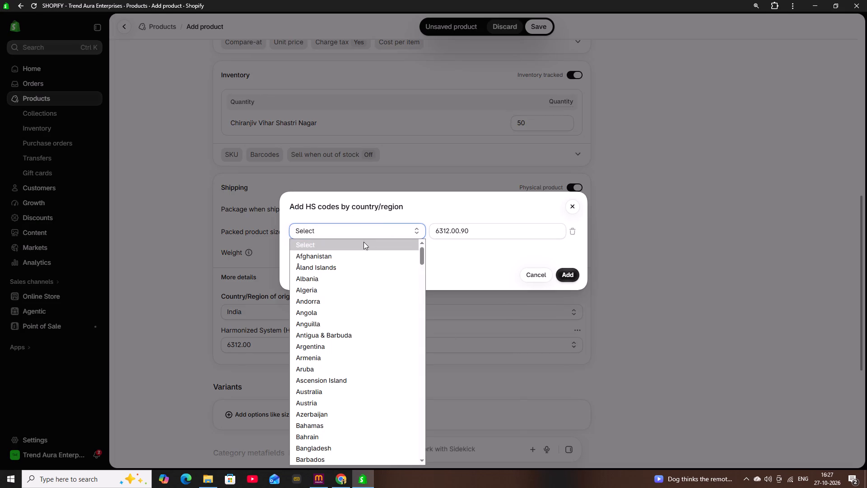
pyautogui.scroll(-2, 340, 303)
pyautogui.scroll(-3, 335, 375)
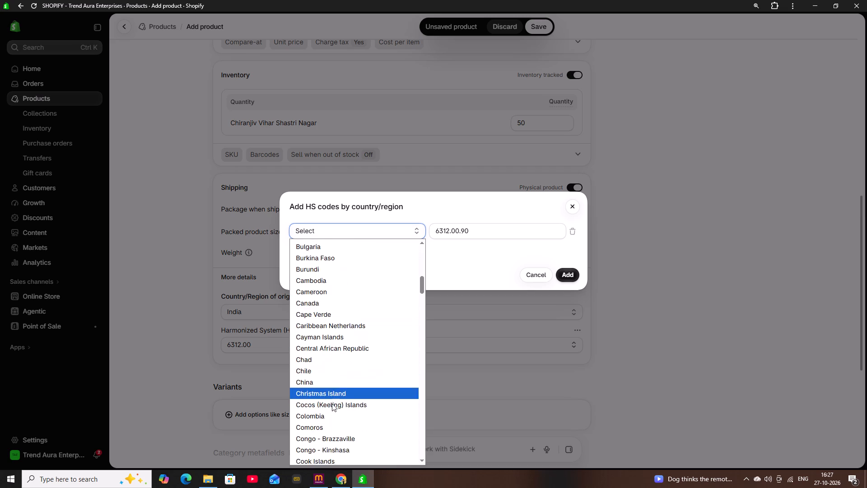
pyautogui.scroll(-7, 331, 407)
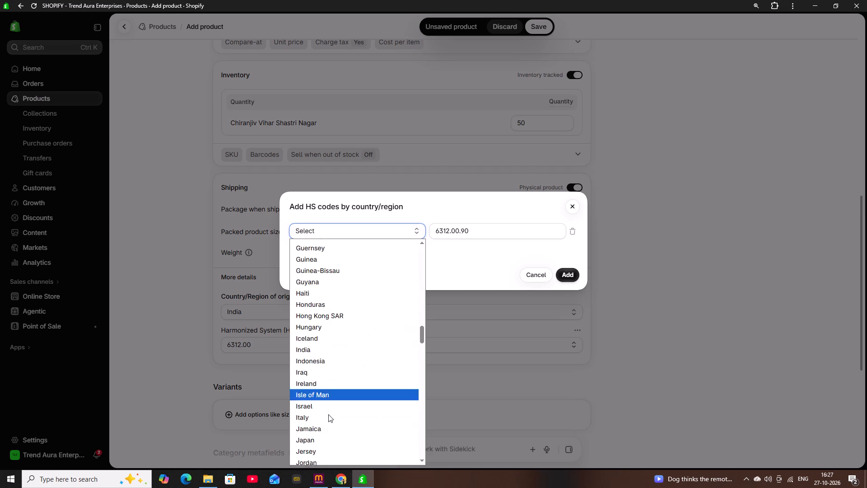
pyautogui.click(326, 281)
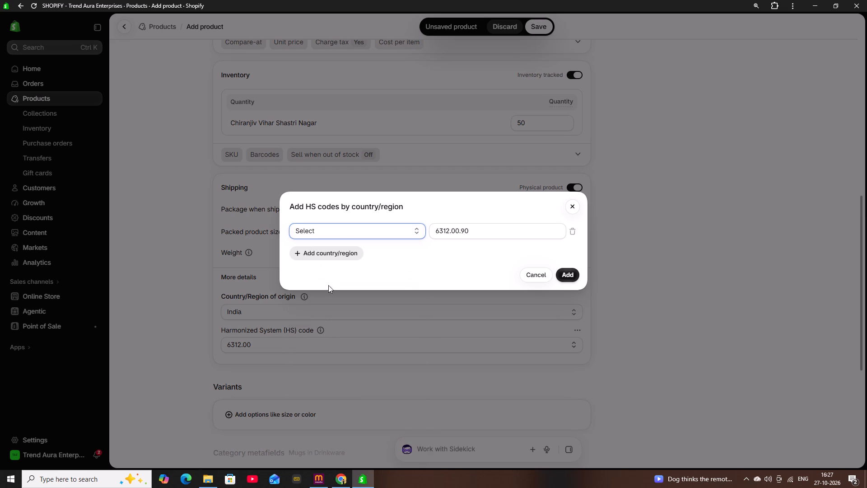
pyautogui.click(567, 273)
pyautogui.scroll(-1, 566, 377)
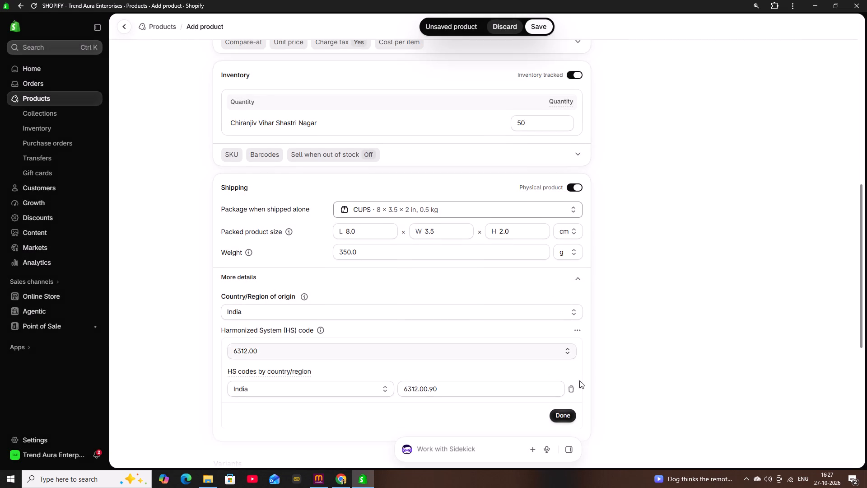
pyautogui.scroll(-1, 657, 372)
pyautogui.click(554, 322)
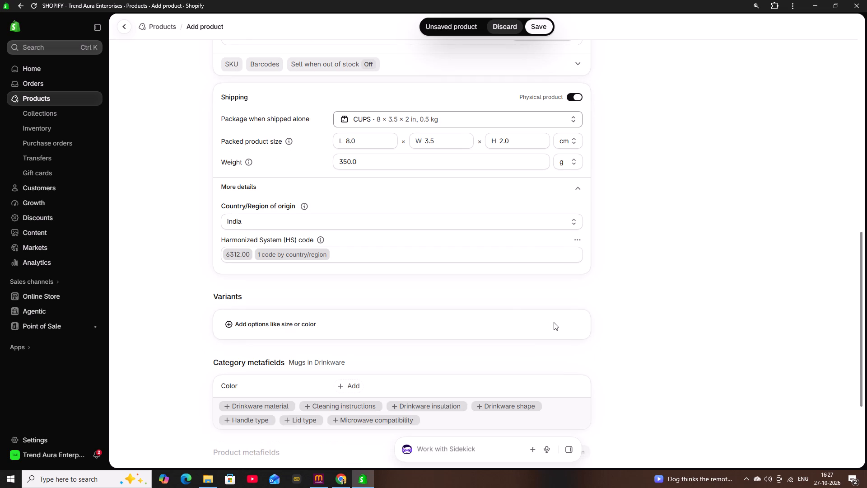
# Fill the mug's category metafields with color White and an added drinkware material of Ceramic.
pyautogui.scroll(-2, 461, 281)
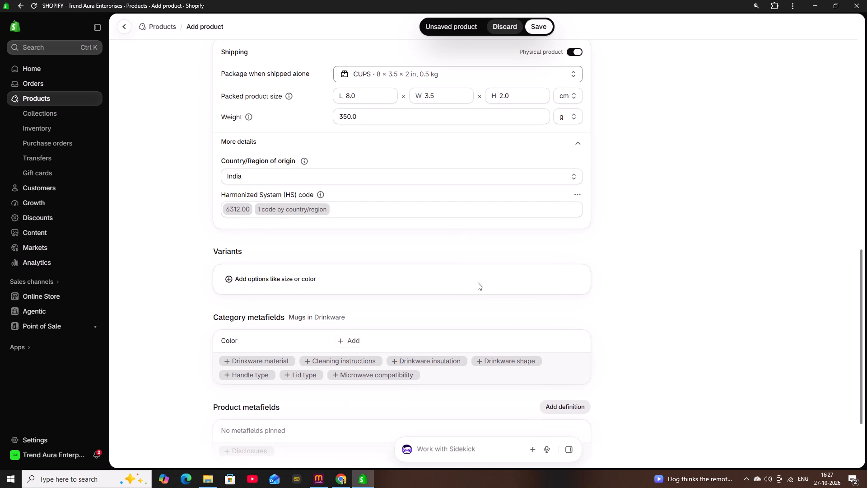
pyautogui.scroll(-1, 489, 280)
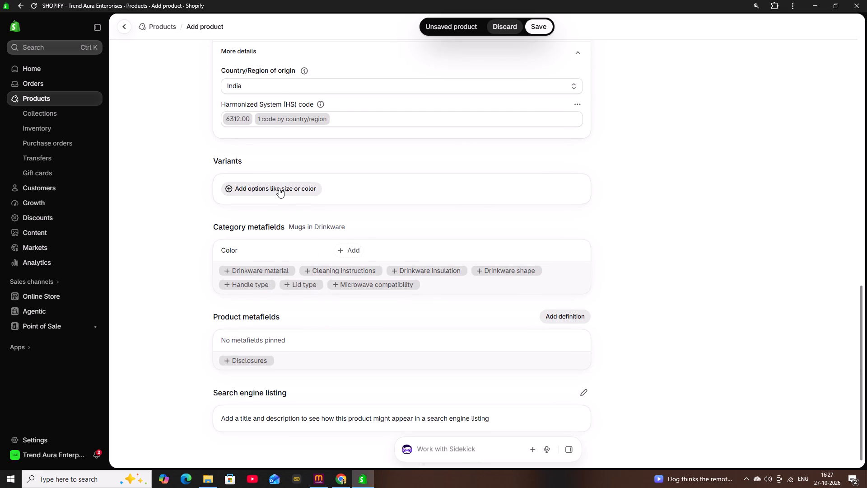
pyautogui.click(272, 268)
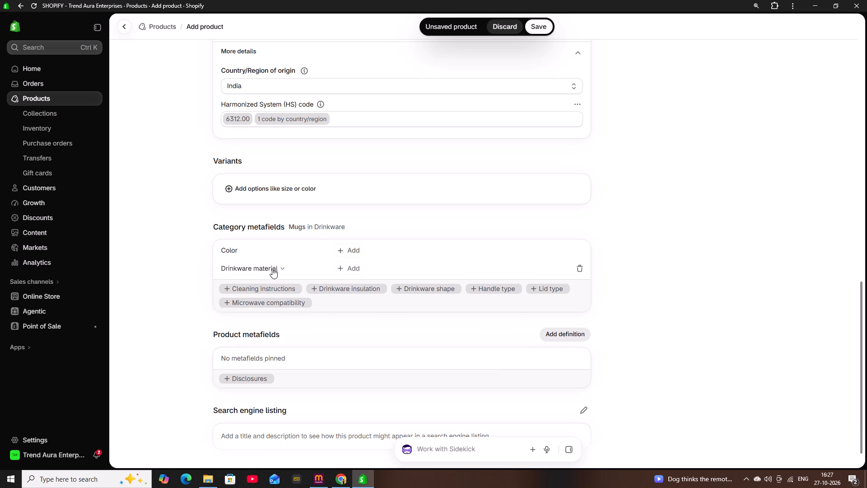
pyautogui.click(345, 250)
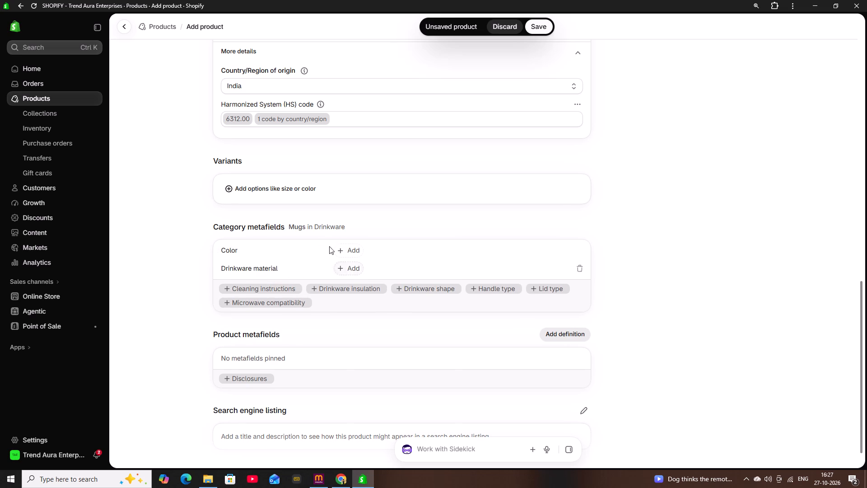
pyautogui.click(366, 286)
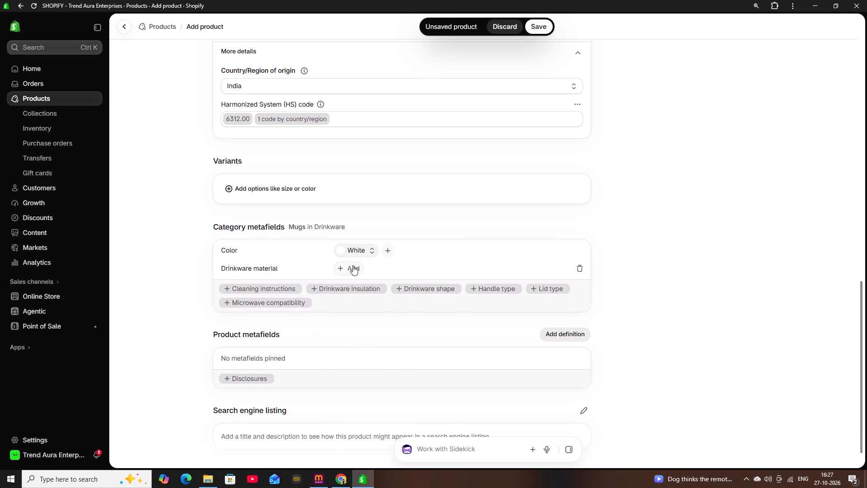
pyautogui.click(353, 265)
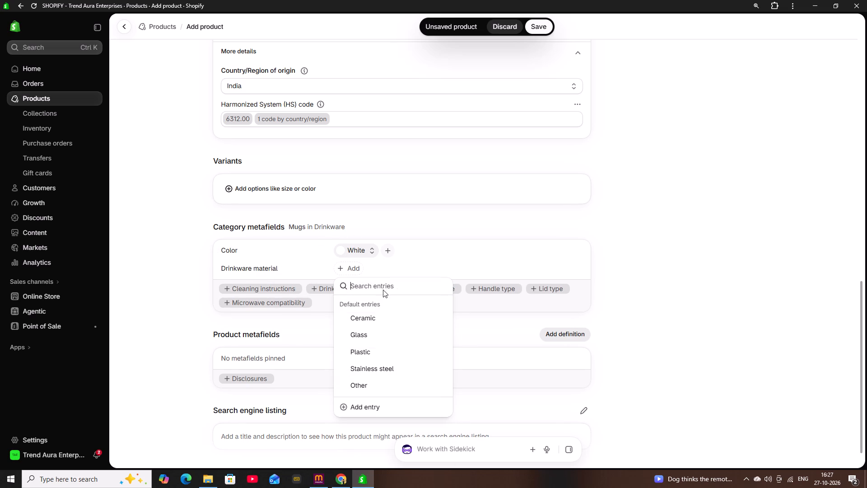
pyautogui.click(375, 316)
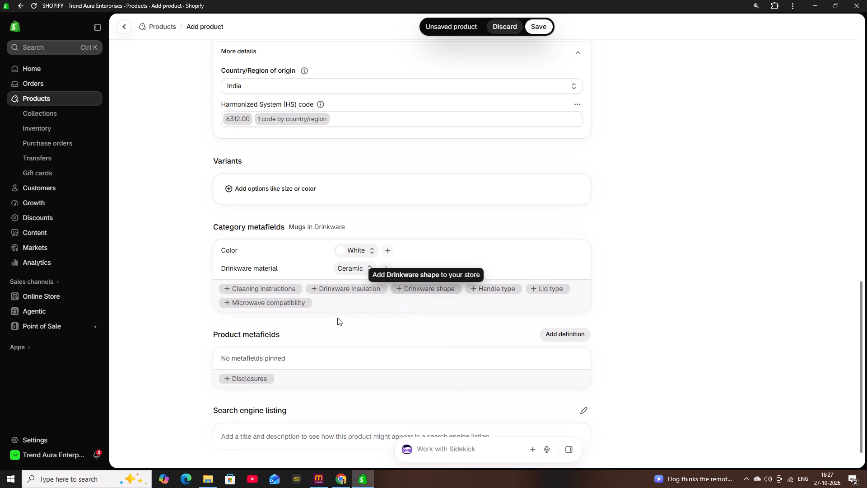
pyautogui.scroll(-2, 339, 320)
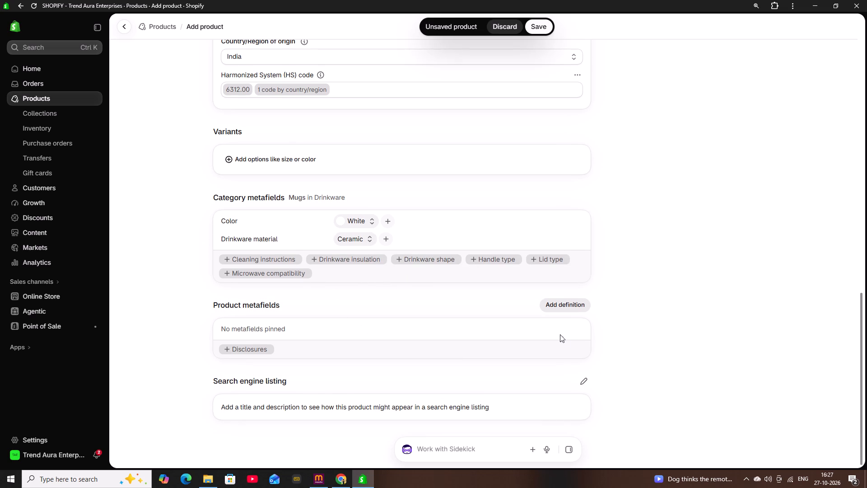
pyautogui.scroll(-1, 565, 338)
pyautogui.scroll(4, 575, 325)
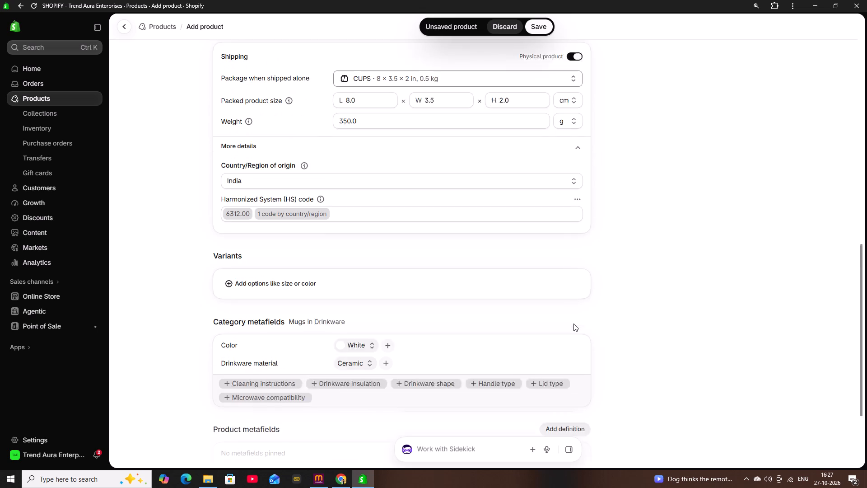
pyautogui.scroll(5, 573, 322)
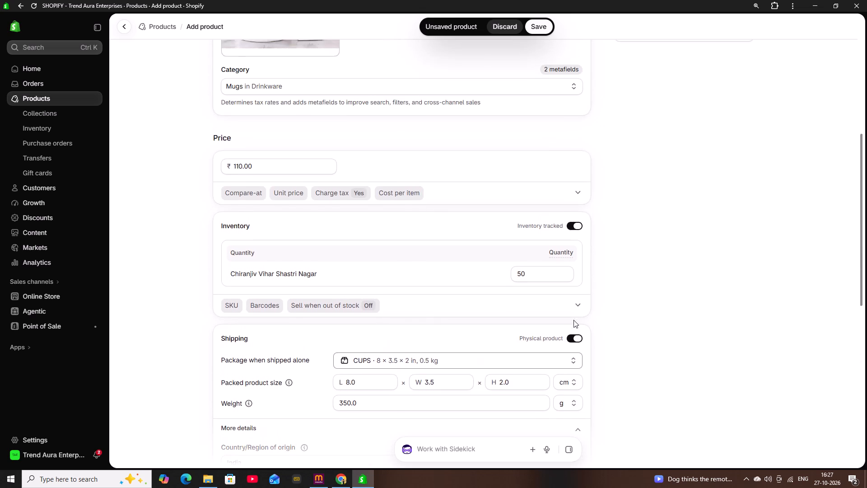
pyautogui.scroll(6, 573, 320)
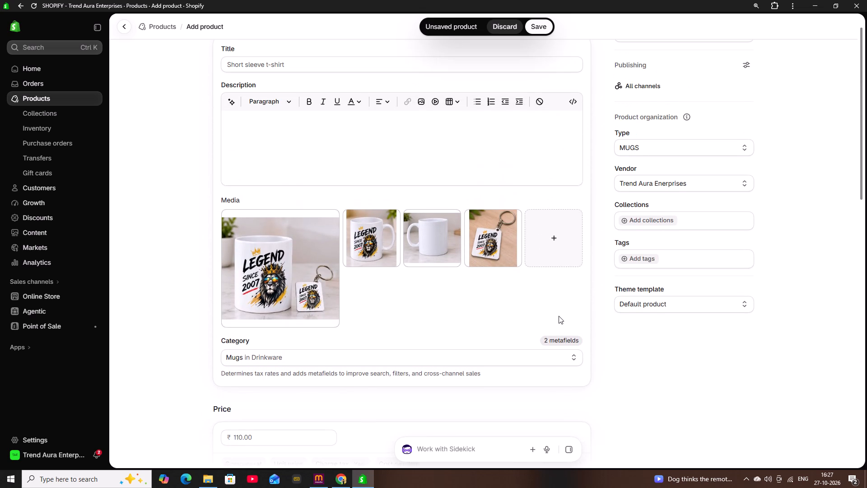
pyautogui.scroll(4, 543, 315)
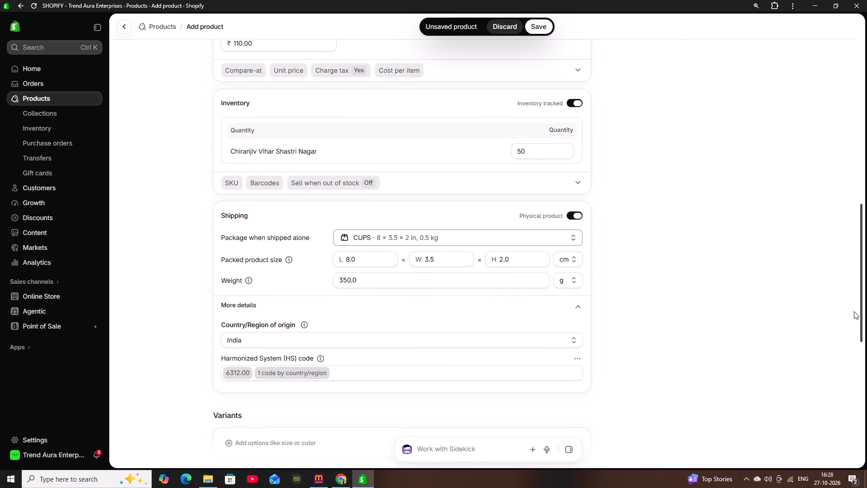
pyautogui.moveTo(854, 311); pyautogui.dragTo(852, 233)
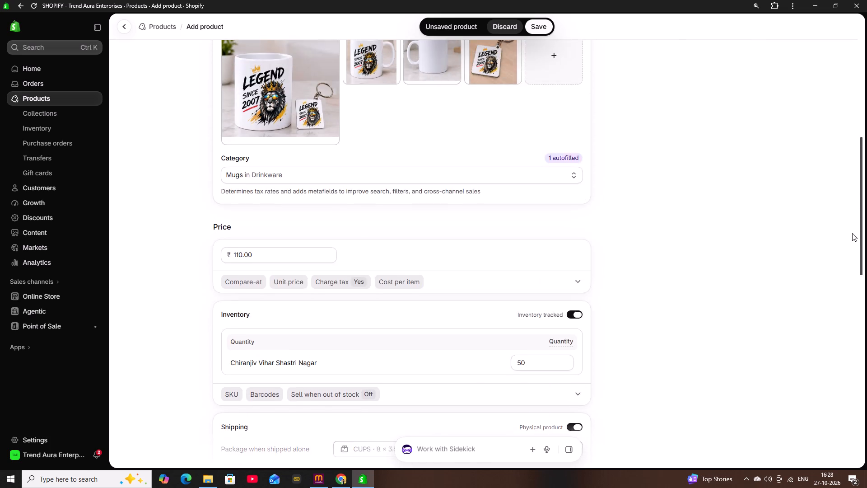
pyautogui.moveTo(852, 233); pyautogui.dragTo(843, 84)
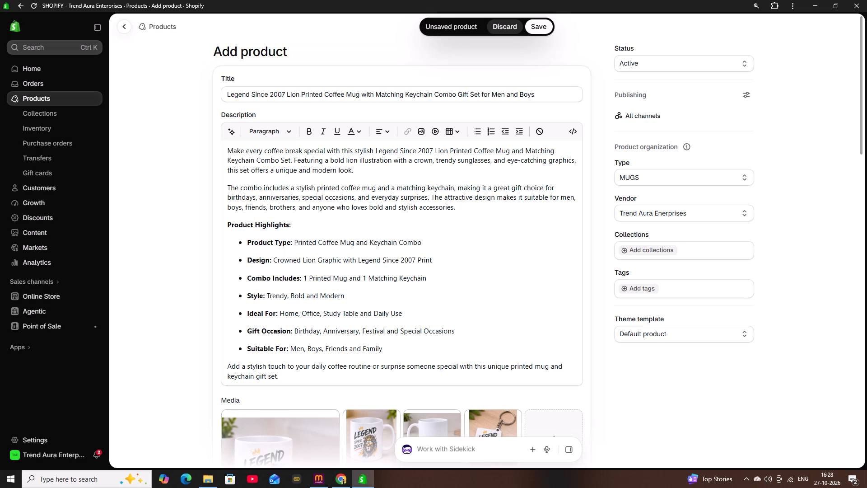
pyautogui.moveTo(866, 80); pyautogui.dragTo(866, 92)
pyautogui.scroll(-1, 786, 150)
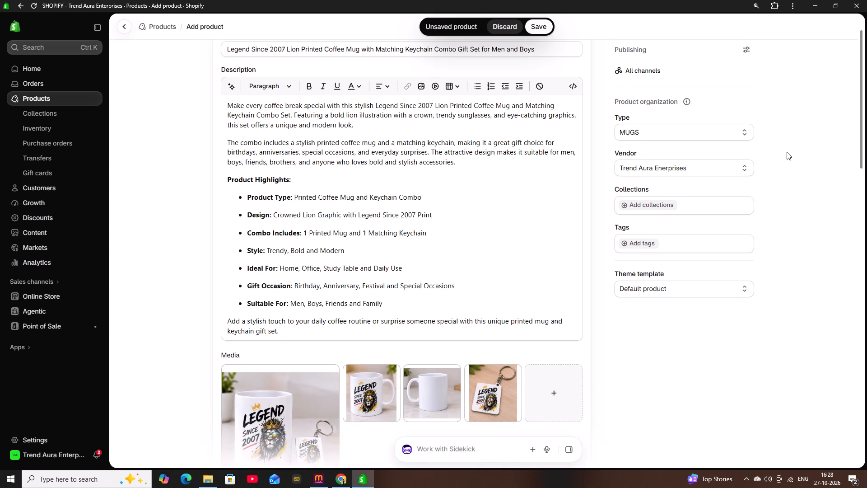
pyautogui.scroll(-2, 796, 155)
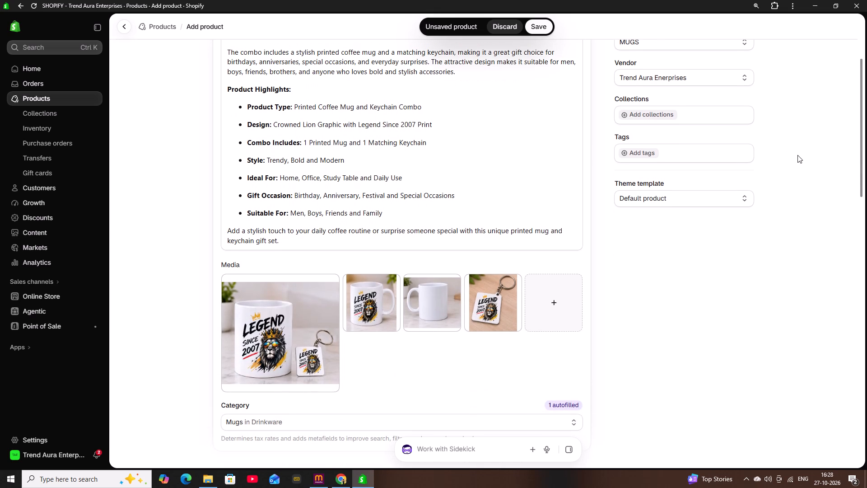
# Review the product form from the media and category through price, inventory, shipping and metafields to the search engine listing.
pyautogui.scroll(-4, 797, 155)
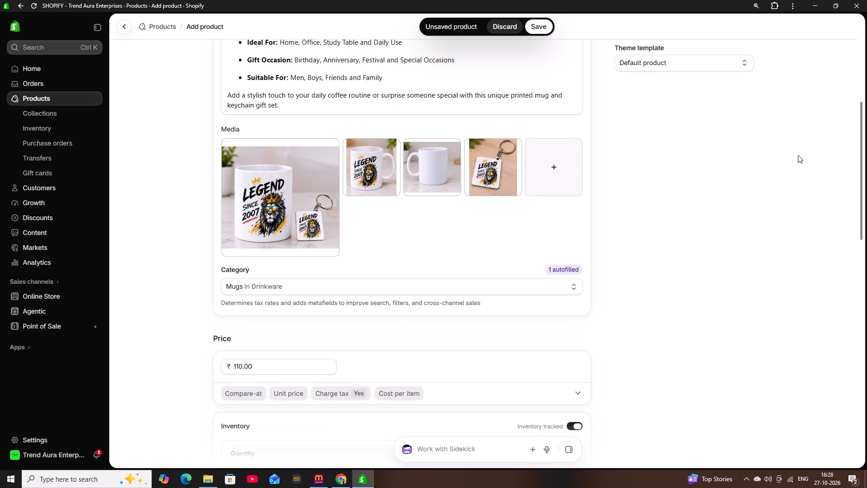
pyautogui.scroll(-3, 798, 155)
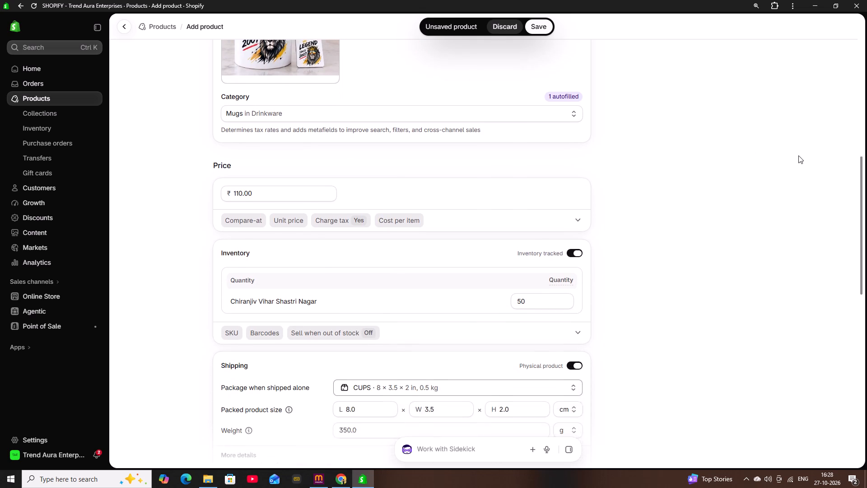
pyautogui.scroll(-2, 798, 155)
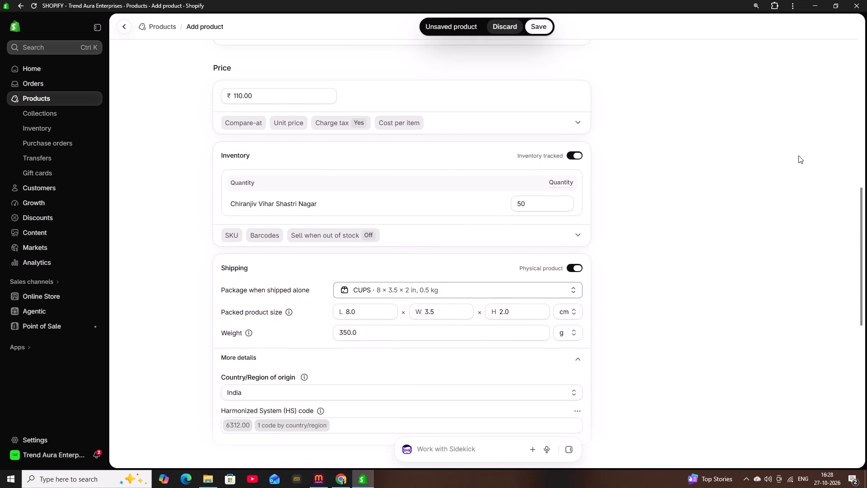
pyautogui.scroll(-4, 798, 155)
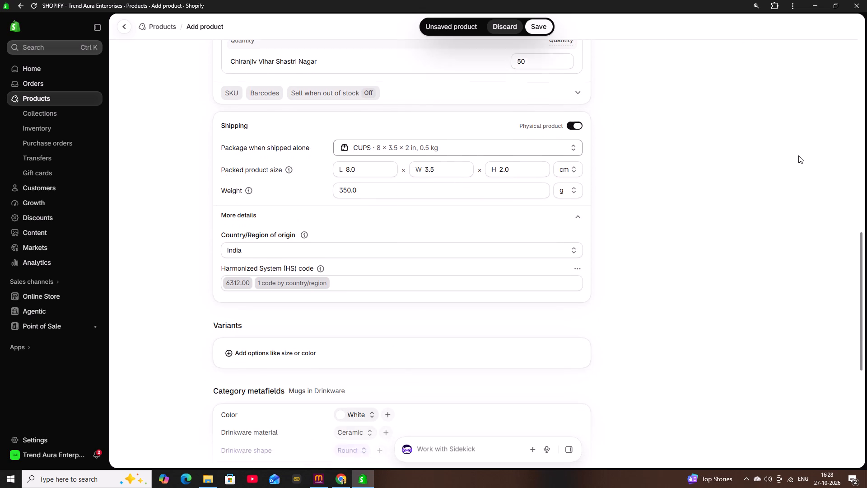
pyautogui.scroll(-4, 798, 155)
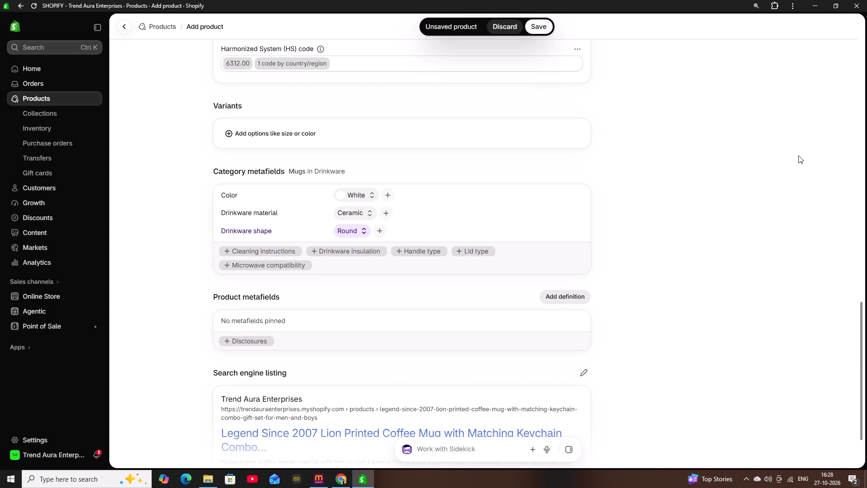
pyautogui.scroll(-1, 798, 155)
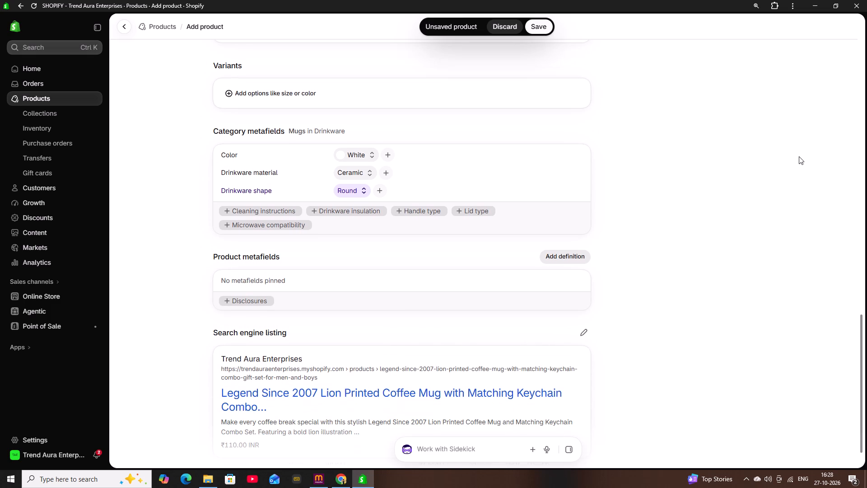
pyautogui.scroll(-2, 799, 156)
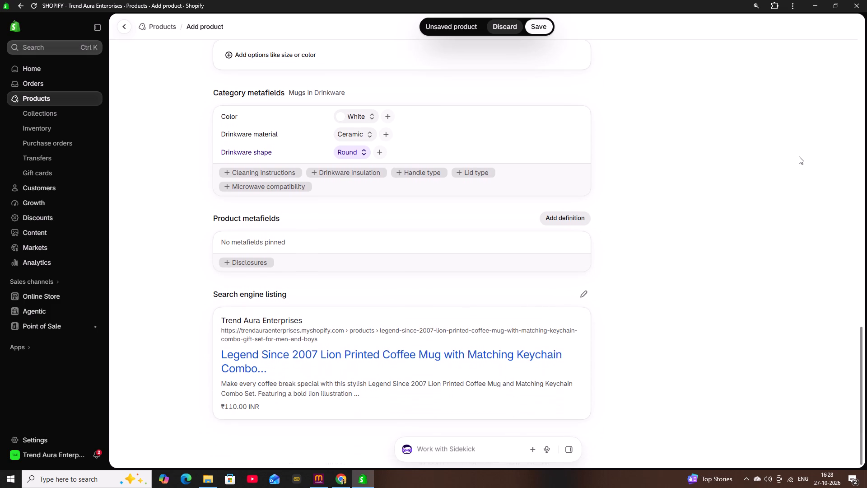
pyautogui.scroll(-1, 799, 156)
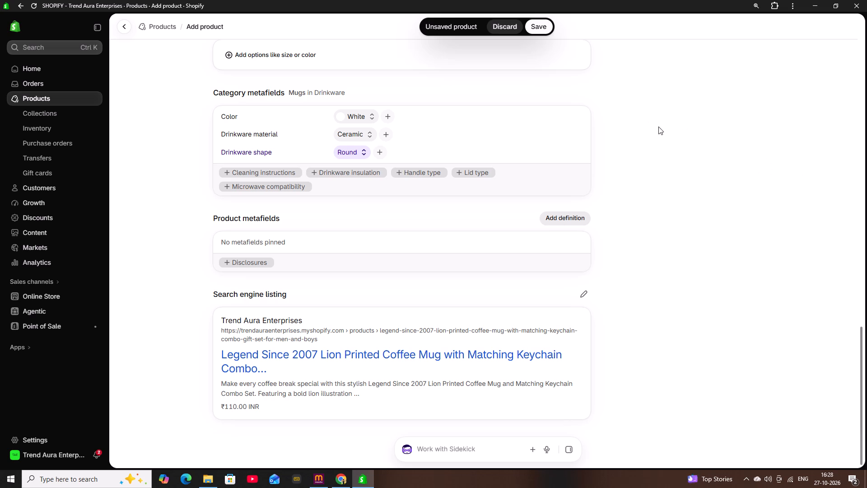
# Remove the India-specific entry from the HS codes by country/region in the shipping details.
pyautogui.scroll(3, 582, 115)
pyautogui.scroll(1, 515, 161)
pyautogui.click(288, 165)
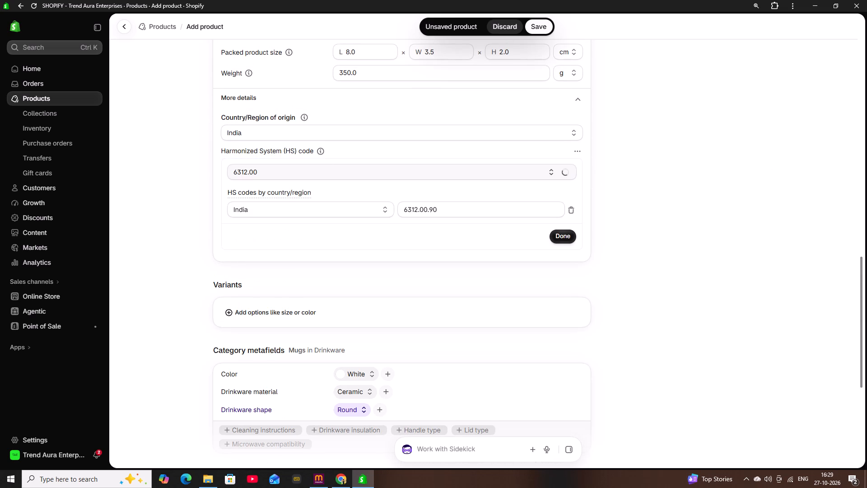
pyautogui.click(566, 208)
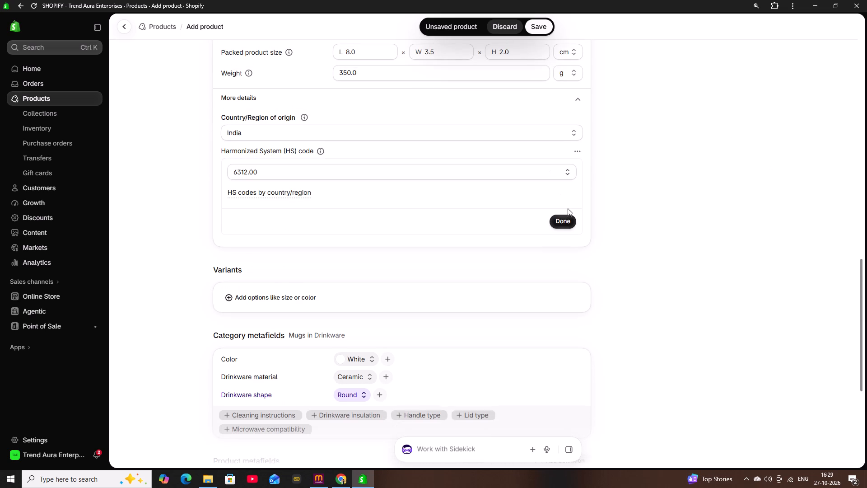
pyautogui.click(473, 157)
# Replace the Harmonized System code with 6912.00, the ceramic tableware and kitchenware entry.
pyautogui.click(471, 166)
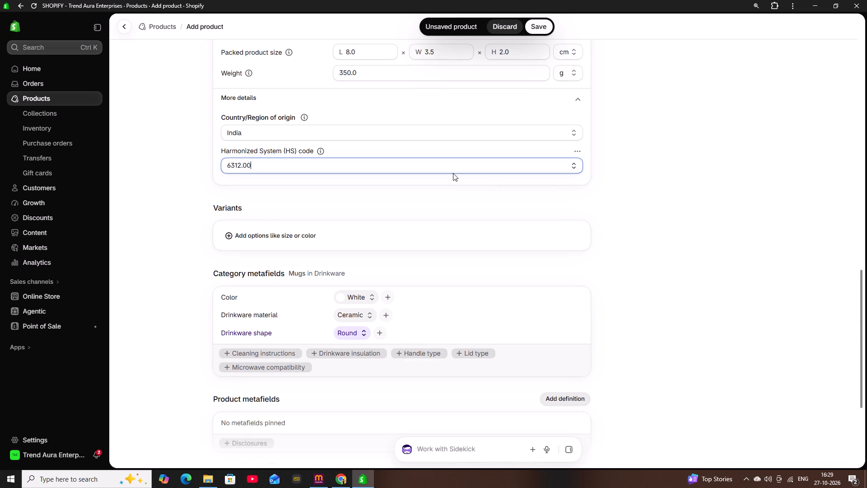
pyautogui.press('BackSpace')
pyautogui.press('BackSpace')
pyautogui.press('BackSpace')
pyautogui.press('BackSpace')
pyautogui.press('BackSpace')
pyautogui.press('BackSpace')
pyautogui.press('BackSpace')
pyautogui.press('BackSpace')
pyautogui.press('BackSpace')
pyautogui.press('BackSpace')
pyautogui.press('BackSpace')
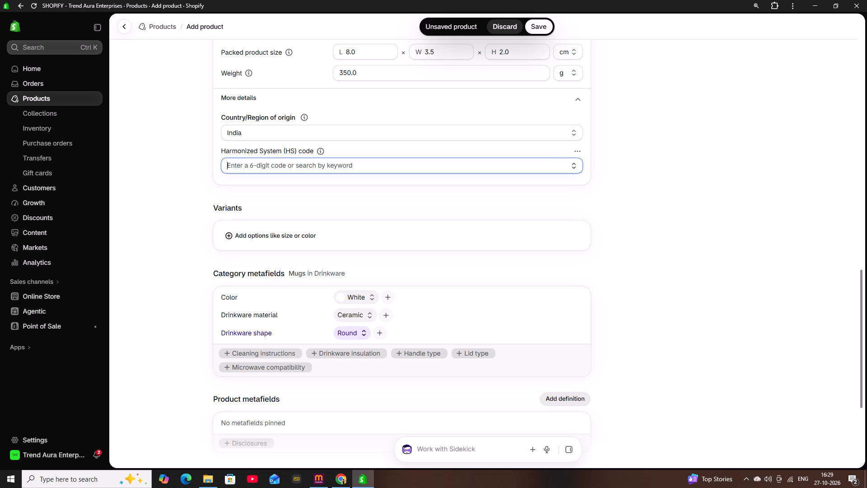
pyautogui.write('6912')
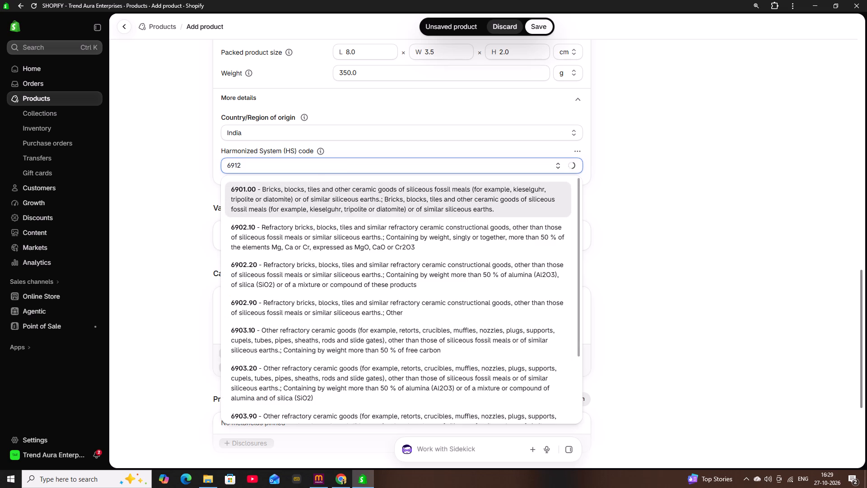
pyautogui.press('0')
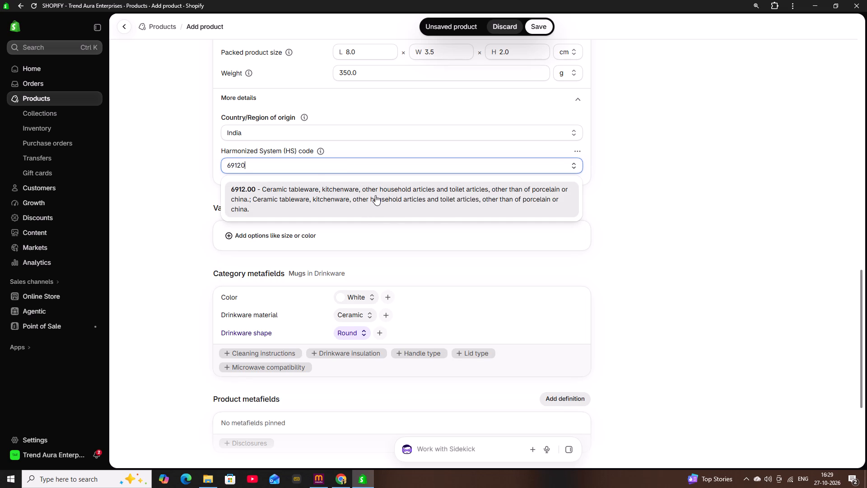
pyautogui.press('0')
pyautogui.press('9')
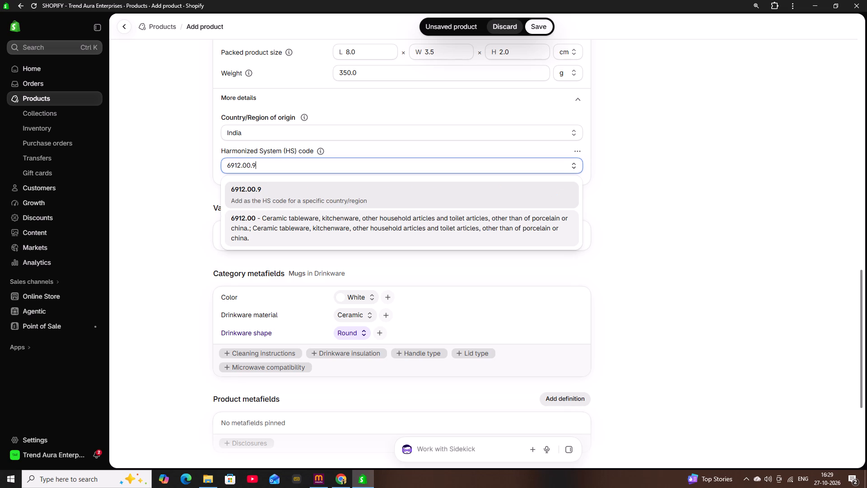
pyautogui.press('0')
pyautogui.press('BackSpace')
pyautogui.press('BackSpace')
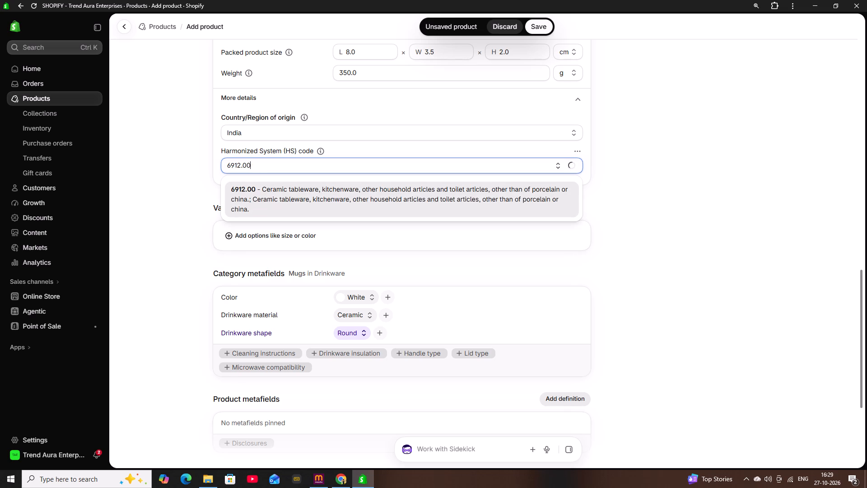
pyautogui.click(310, 197)
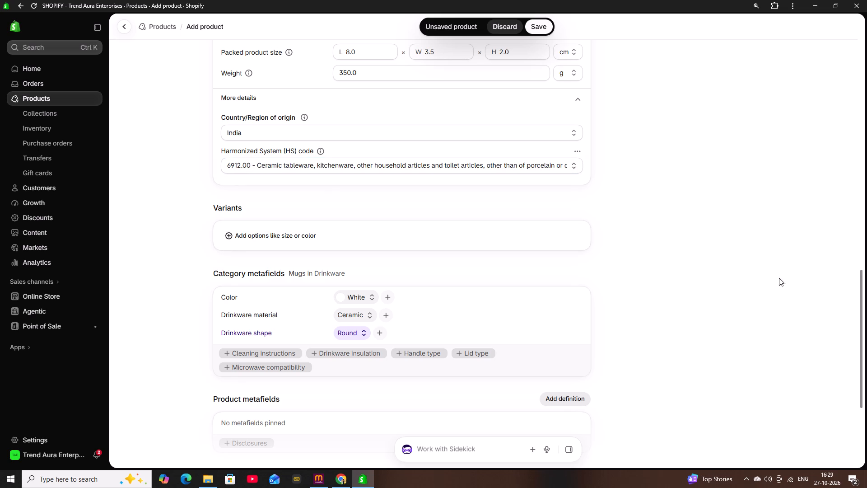
# Recheck the whole product form, covering title, description, media, category, price, inventory, shipping, metafields and search engine listing.
pyautogui.scroll(4, 750, 319)
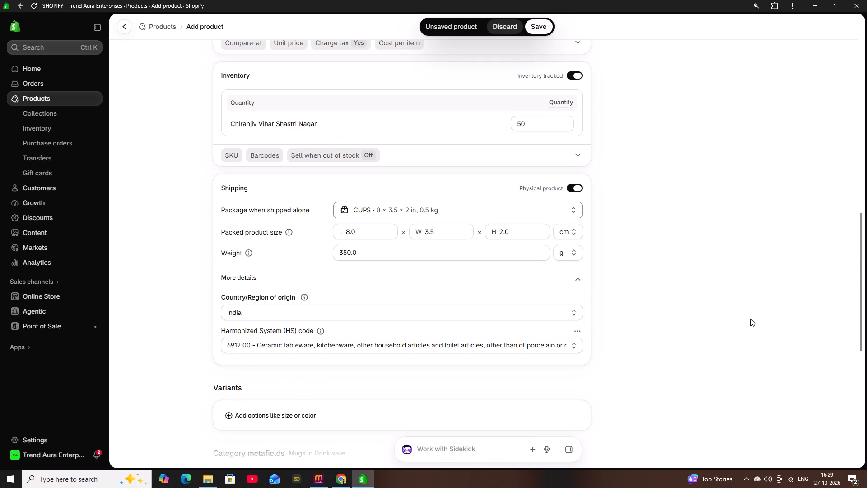
pyautogui.scroll(-4, 750, 319)
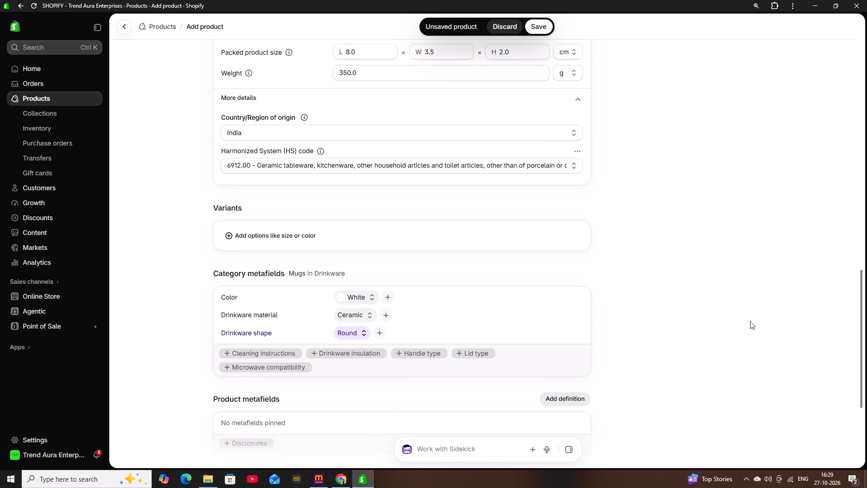
pyautogui.scroll(15, 750, 321)
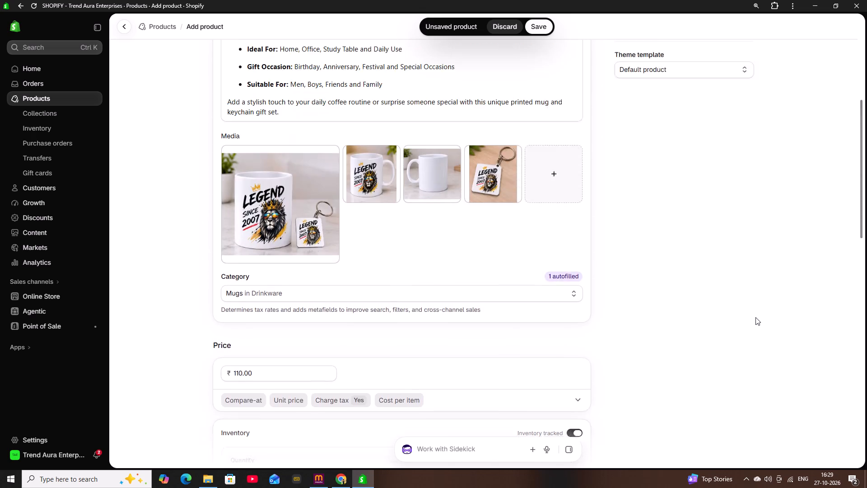
pyautogui.scroll(9, 755, 317)
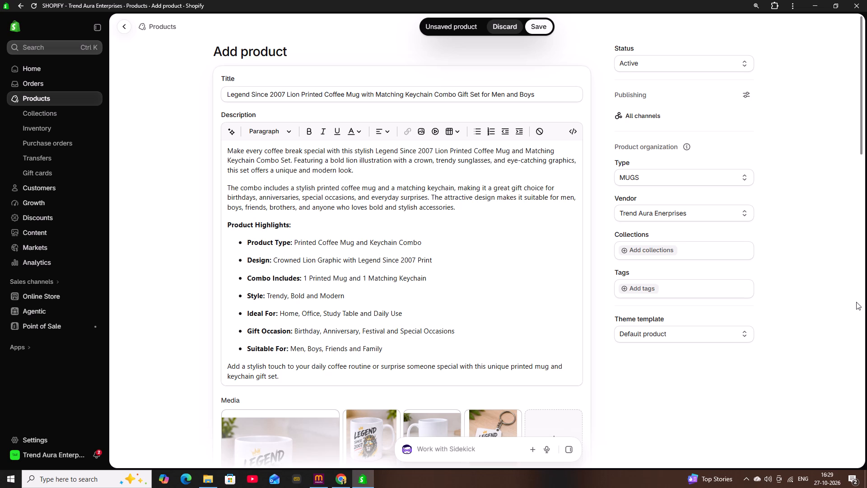
pyautogui.scroll(-1, 842, 318)
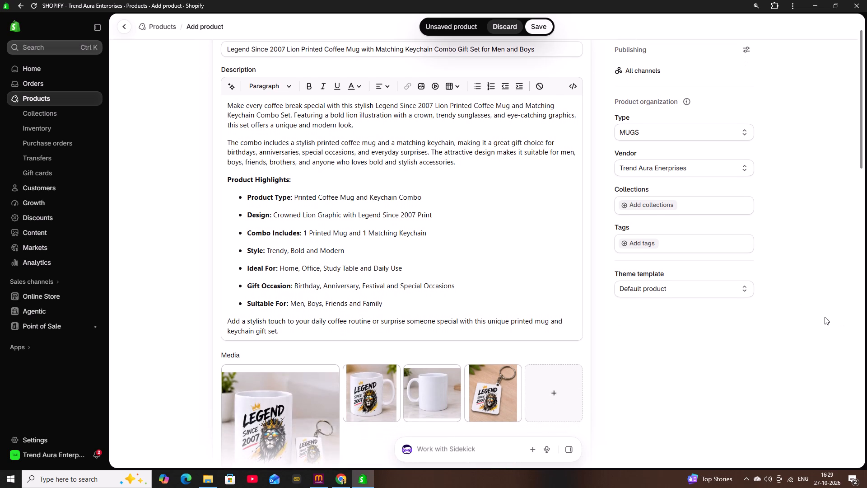
pyautogui.scroll(-3, 825, 317)
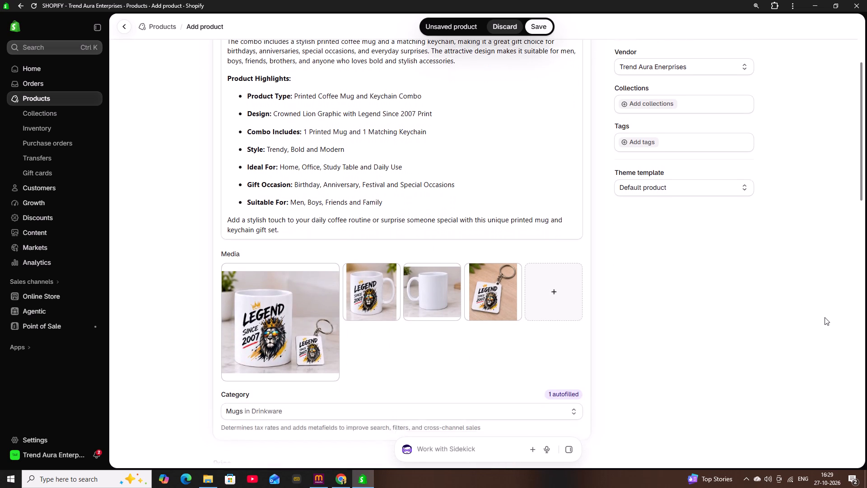
pyautogui.scroll(-2, 825, 317)
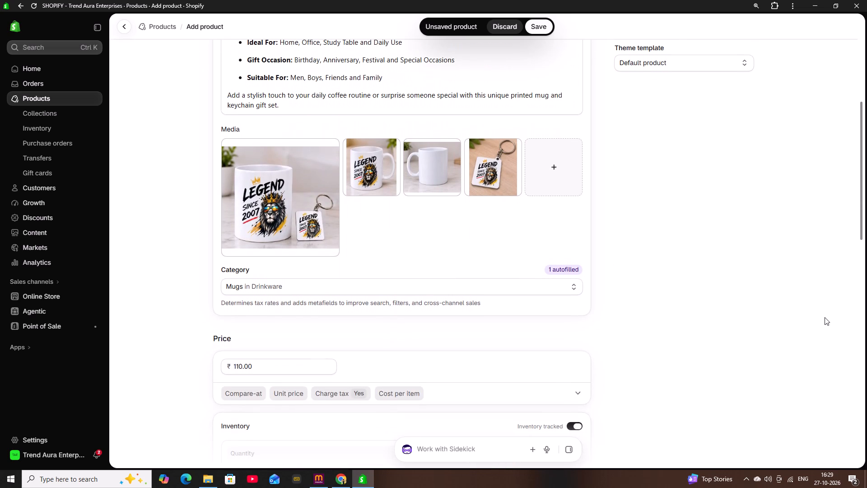
pyautogui.scroll(-3, 825, 317)
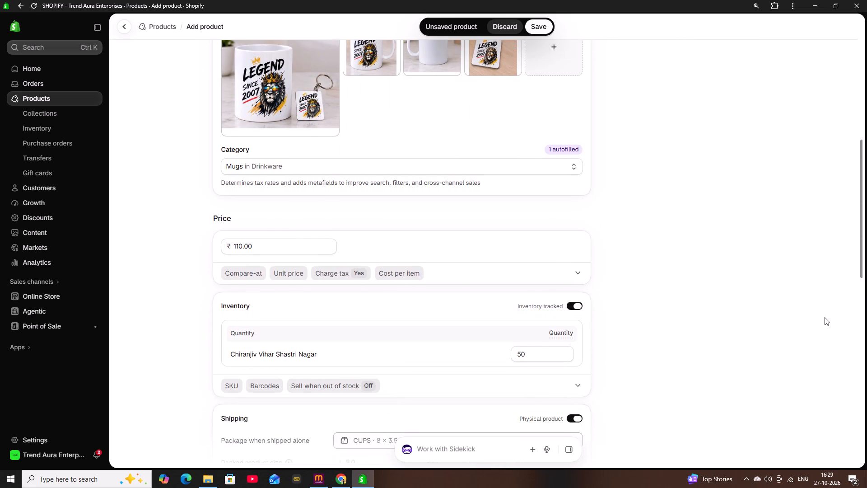
pyautogui.scroll(-3, 825, 317)
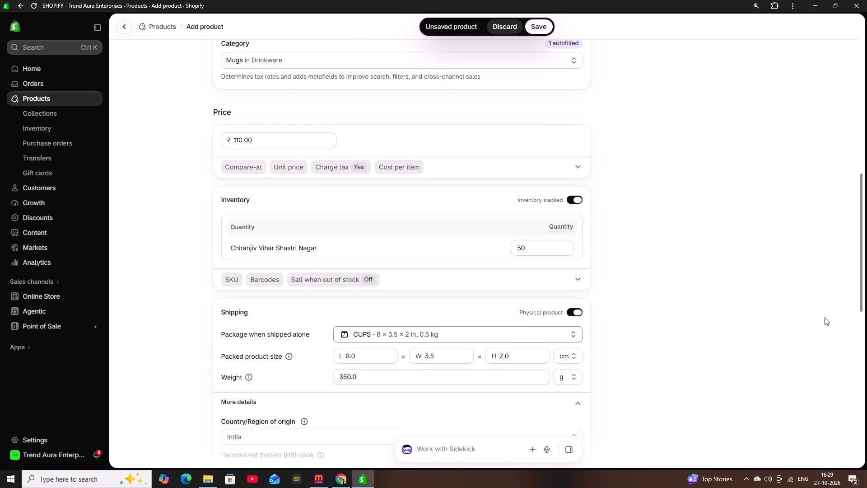
pyautogui.scroll(-3, 825, 317)
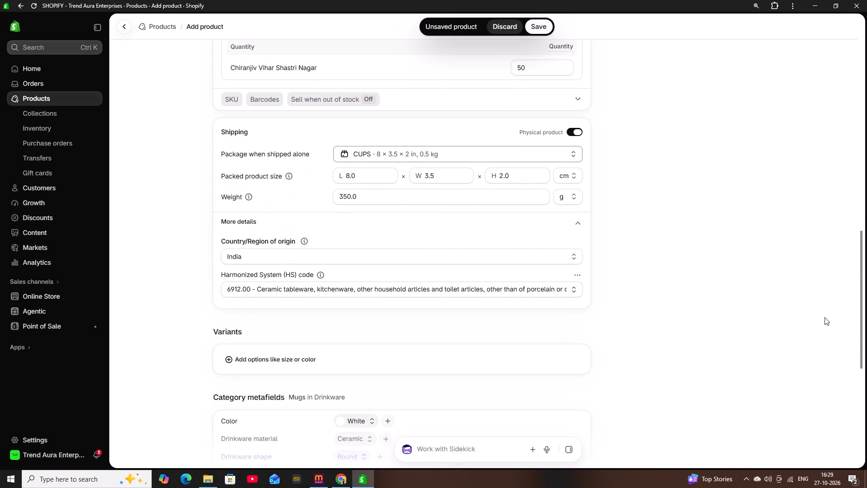
pyautogui.scroll(-3, 825, 317)
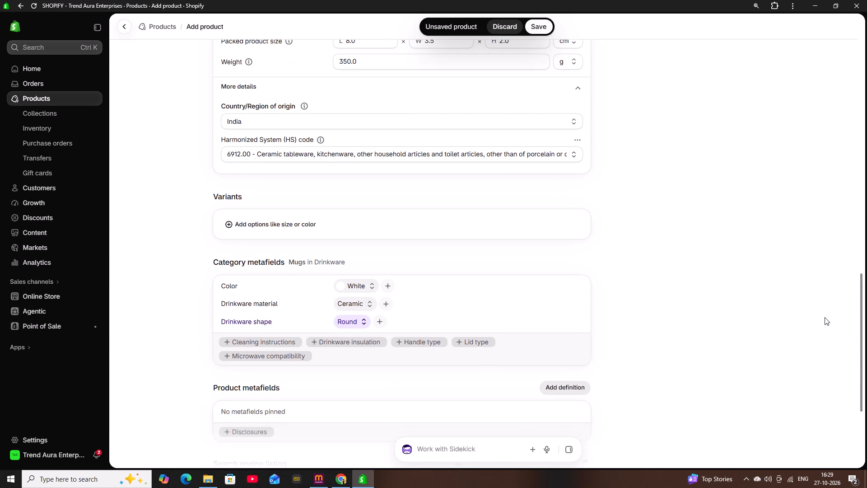
pyautogui.scroll(-5, 825, 317)
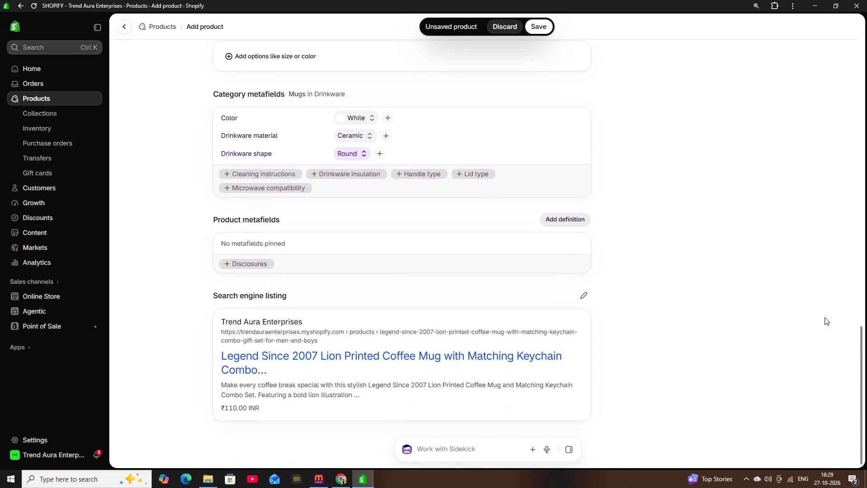
pyautogui.scroll(-1, 825, 317)
pyautogui.scroll(4, 825, 317)
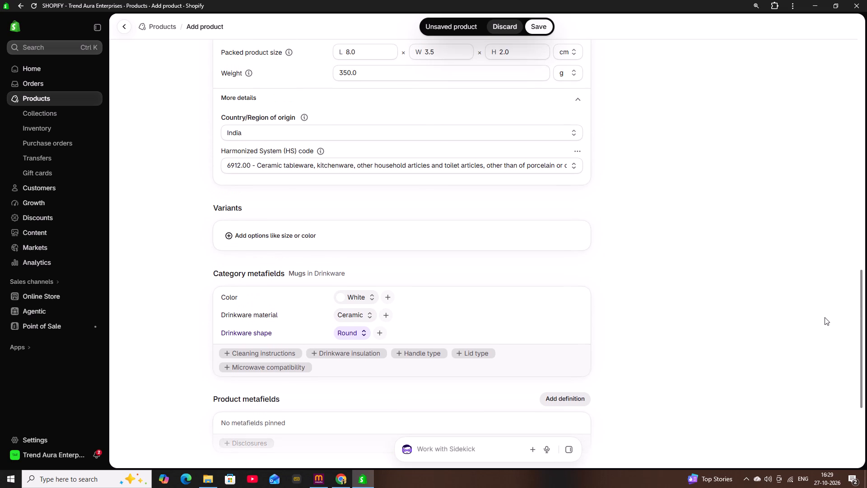
pyautogui.scroll(7, 825, 317)
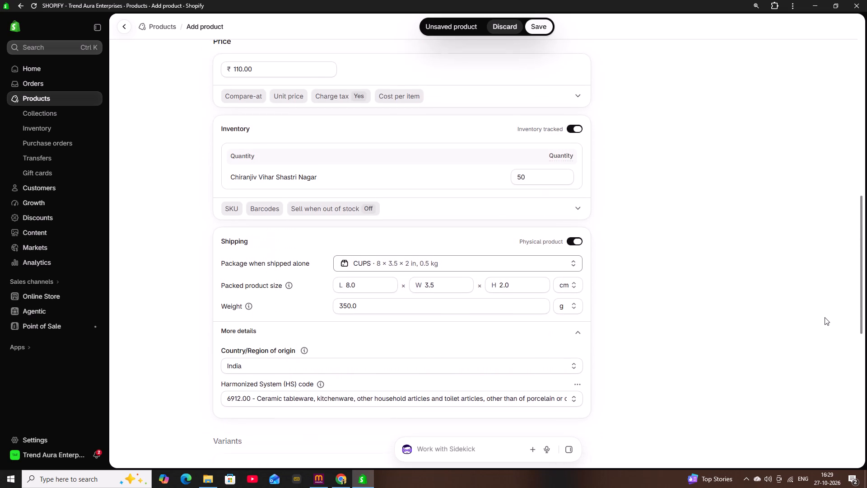
pyautogui.scroll(5, 825, 317)
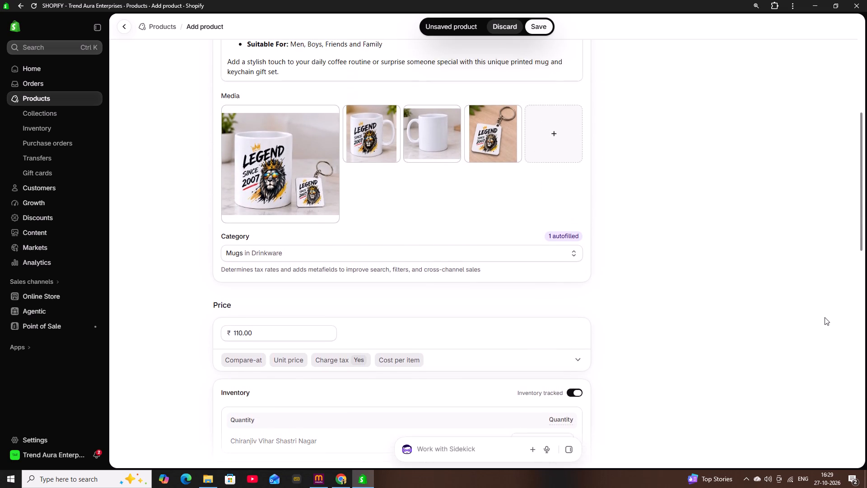
pyautogui.scroll(12, 825, 317)
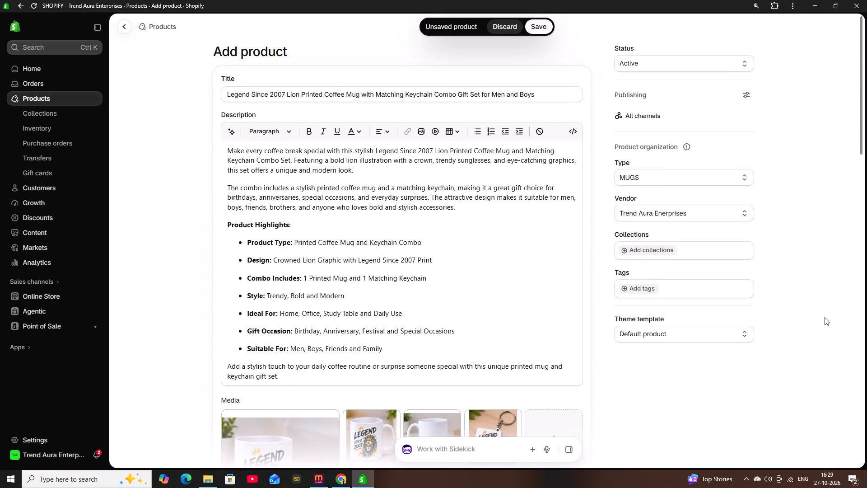
pyautogui.scroll(-8, 825, 317)
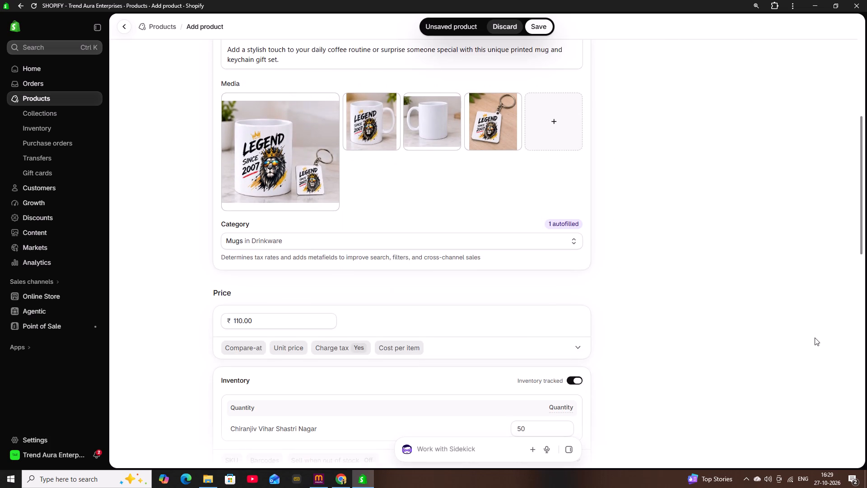
# Give the product form a final check and save the new Legend Since 2007 lion mug and keychain combo product.
pyautogui.scroll(-3, 815, 338)
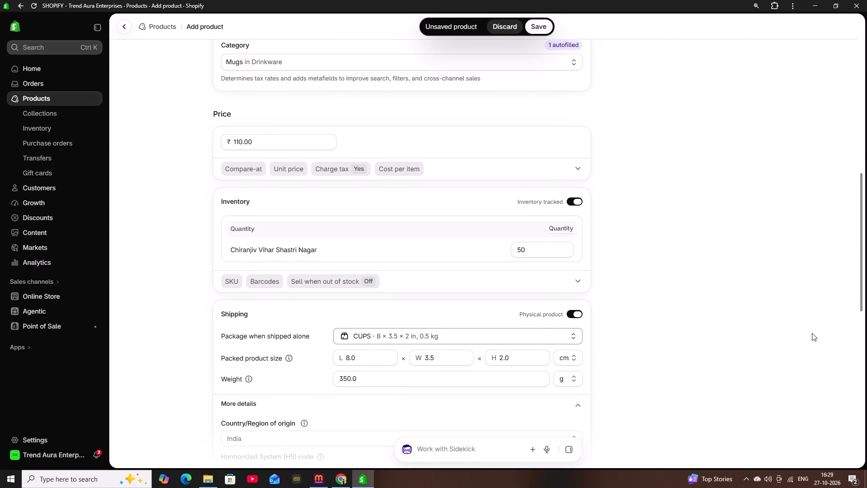
pyautogui.scroll(5, 812, 333)
pyautogui.scroll(4, 832, 285)
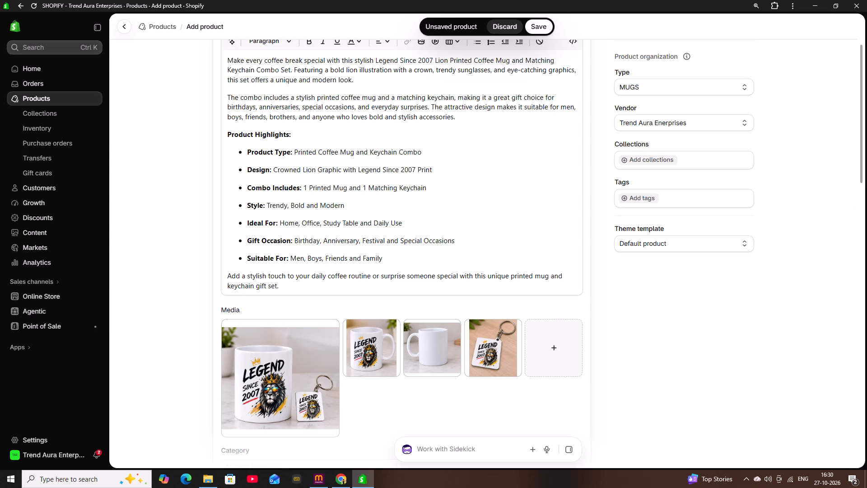
pyautogui.moveTo(866, 127); pyautogui.dragTo(866, 104)
pyautogui.moveTo(864, 110); pyautogui.dragTo(858, 44)
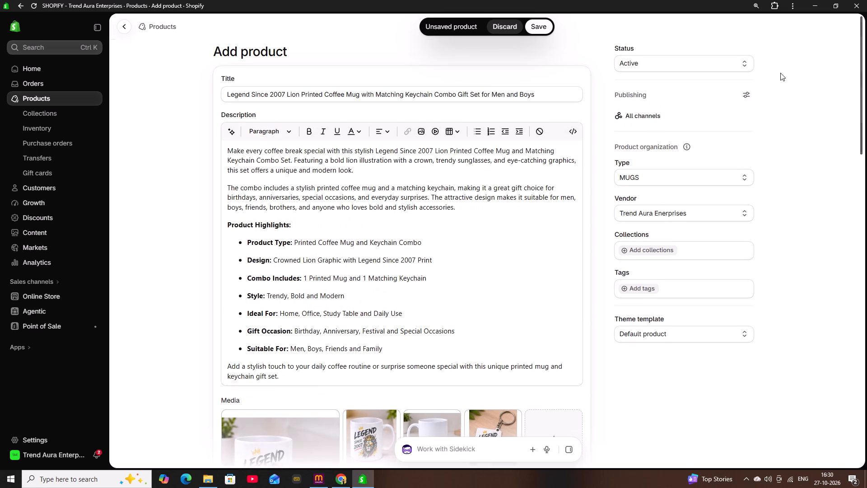
pyautogui.click(546, 26)
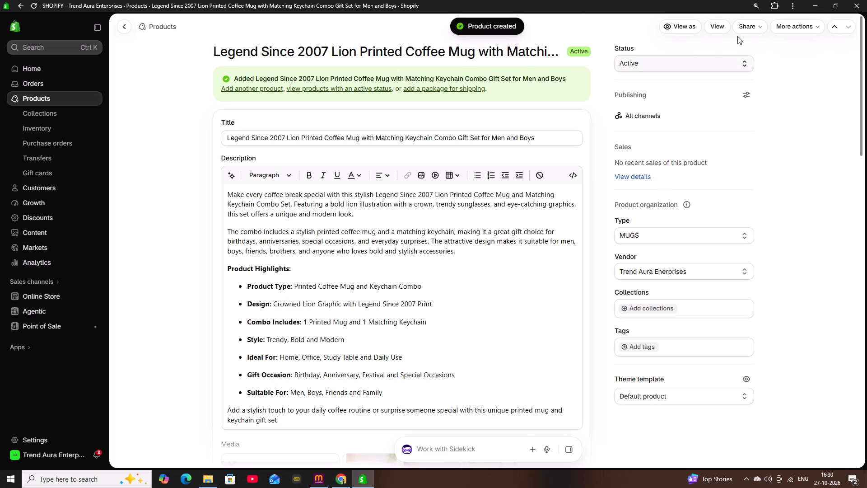
# Open the saved lion mug and keychain combo from the product list and check its available status options.
pyautogui.click(59, 99)
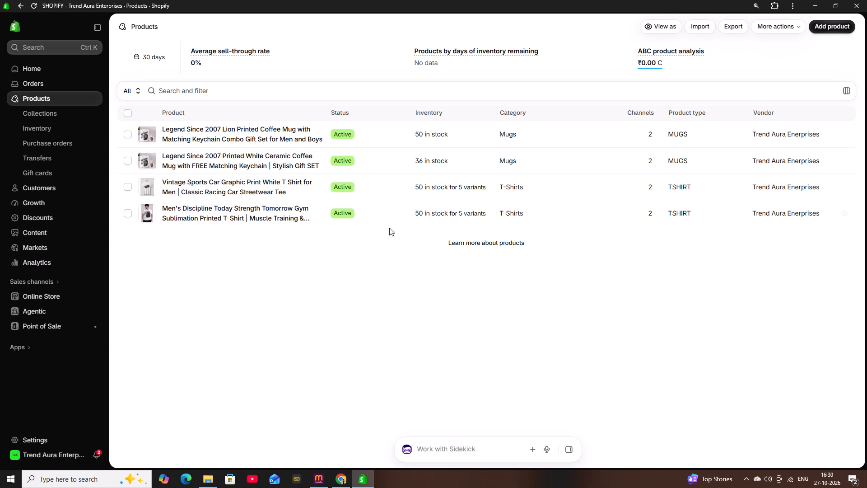
pyautogui.click(202, 130)
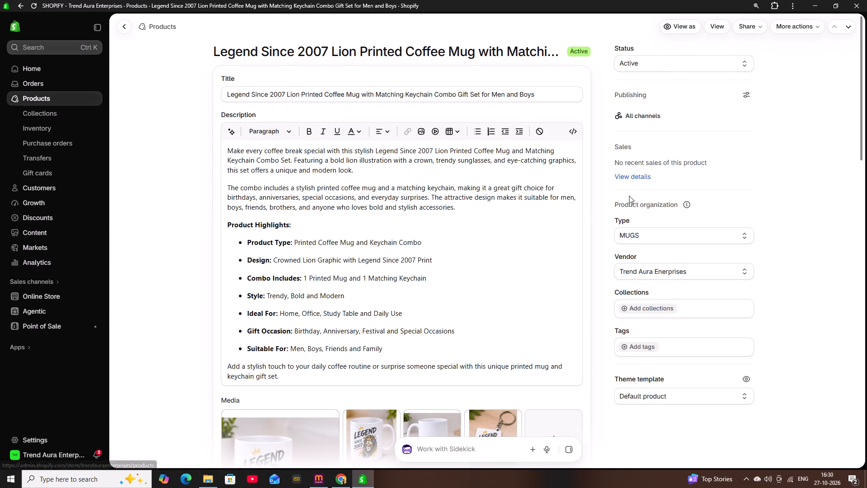
pyautogui.click(703, 66)
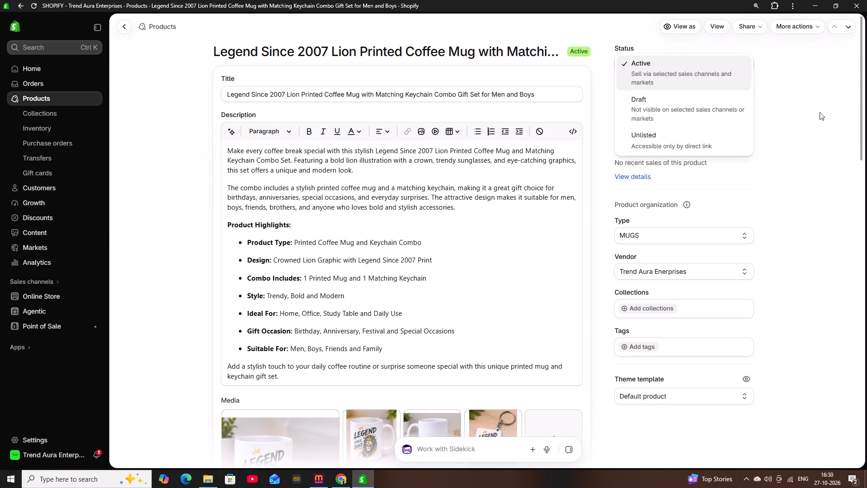
pyautogui.click(820, 112)
pyautogui.click(712, 65)
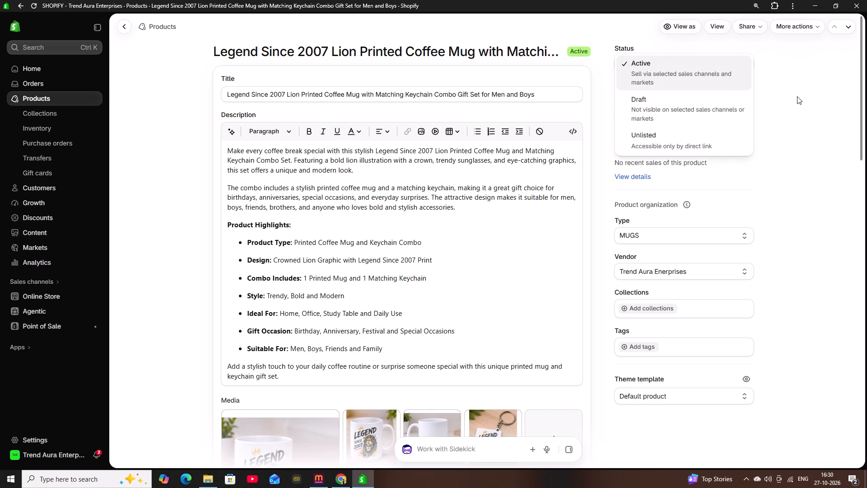
pyautogui.click(797, 97)
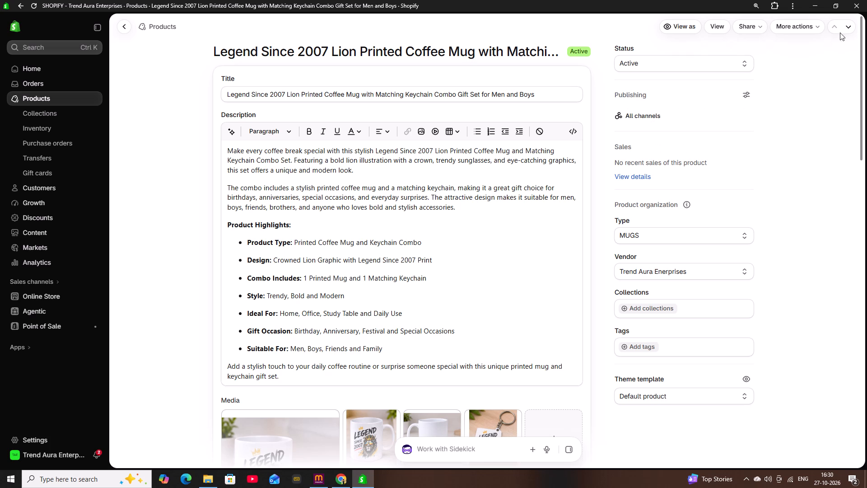
# Page through the following products to the Vintage Sports Car T-shirt, return to the lion combo, and view its additional product actions.
pyautogui.click(846, 29)
pyautogui.click(850, 26)
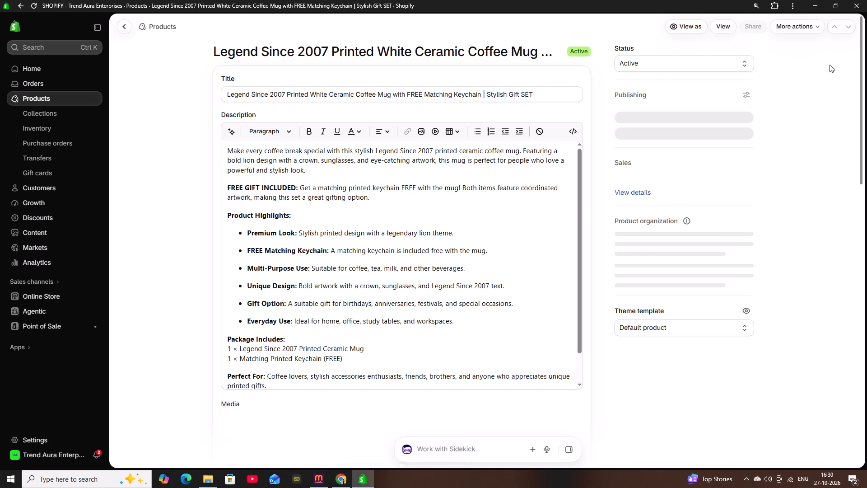
pyautogui.click(845, 24)
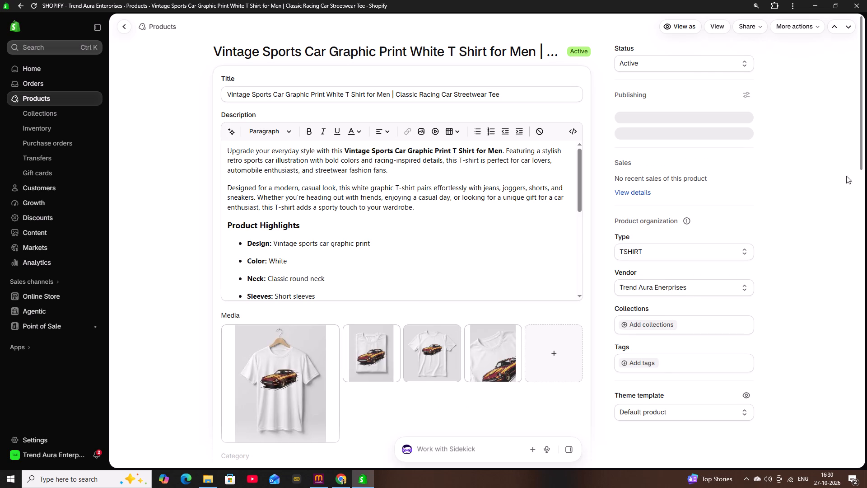
pyautogui.tripleClick(836, 27)
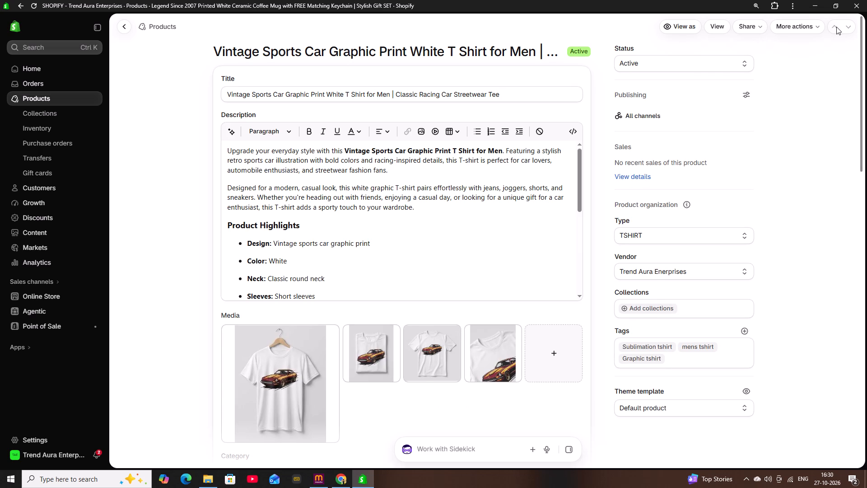
pyautogui.click(836, 27)
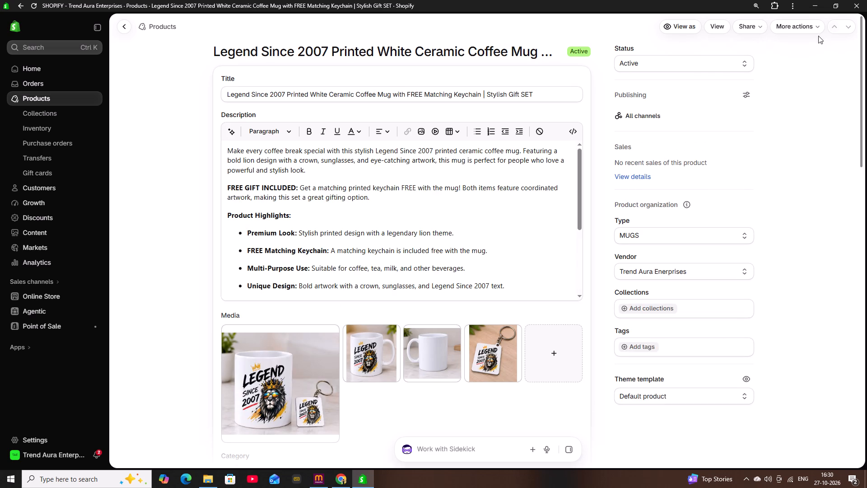
pyautogui.click(815, 28)
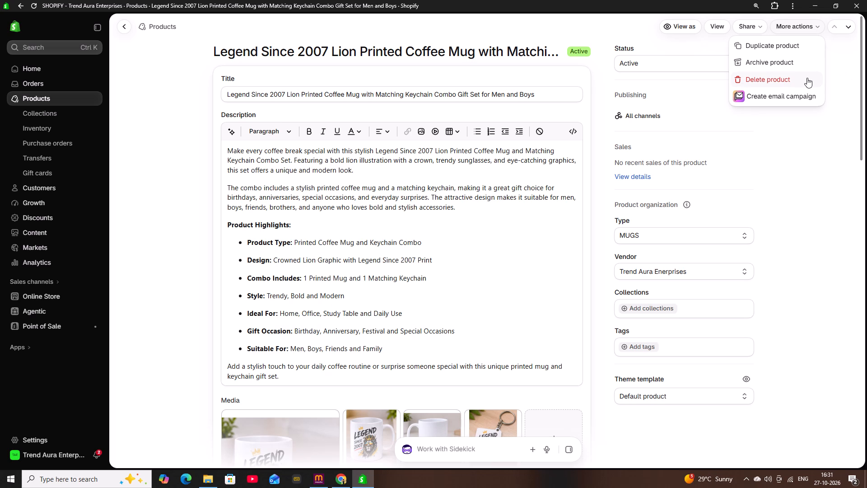
pyautogui.click(844, 63)
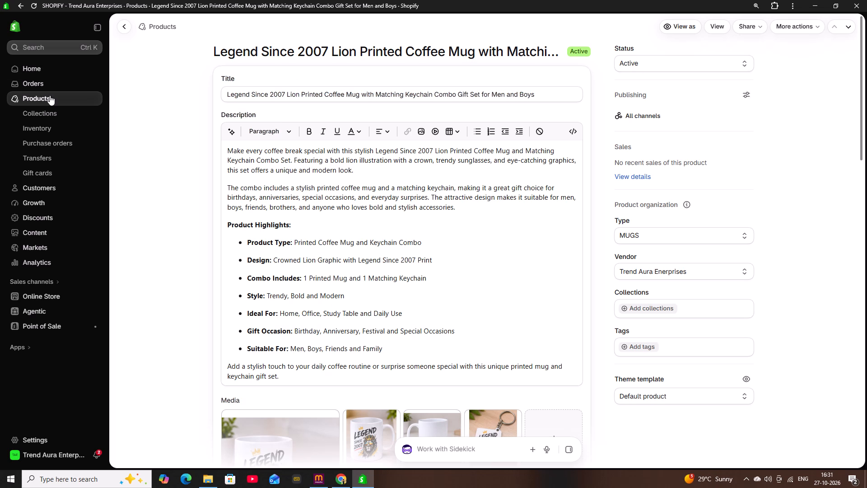
# Return to the full product list and check the lion combo's entry among the store's products.
pyautogui.click(50, 95)
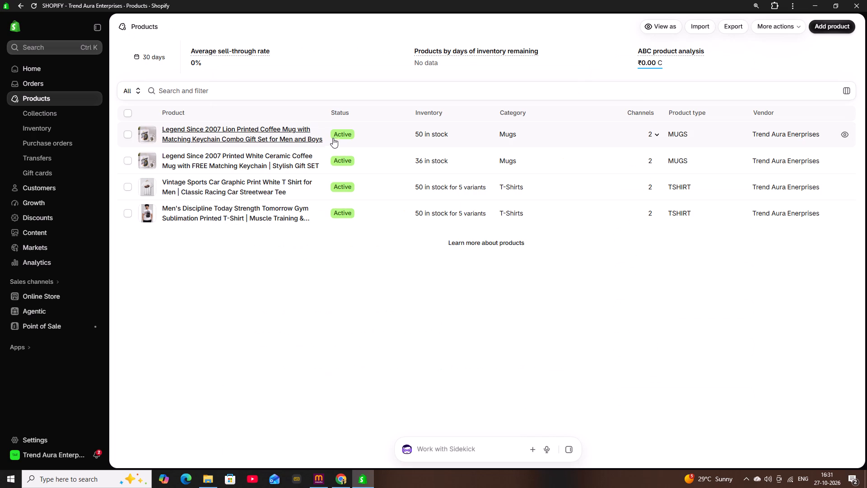
pyautogui.scroll(-1, 309, 183)
pyautogui.scroll(-1, 575, 242)
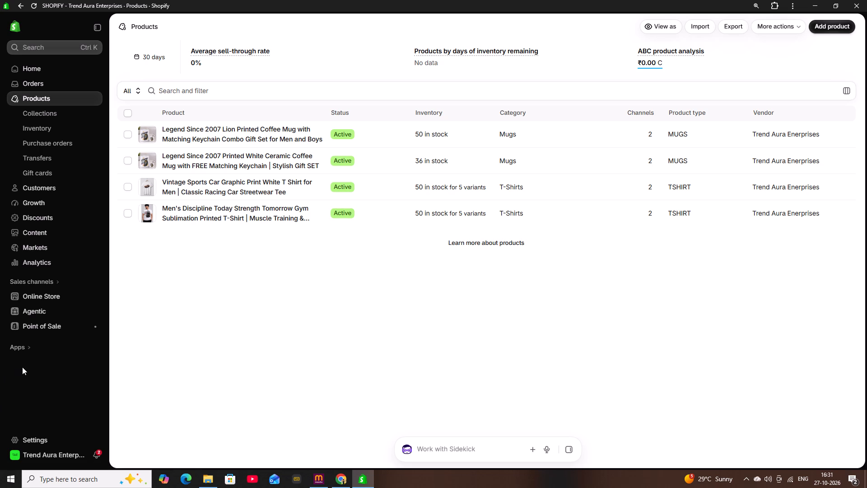
# Open the list of the store's installed apps.
pyautogui.click(26, 349)
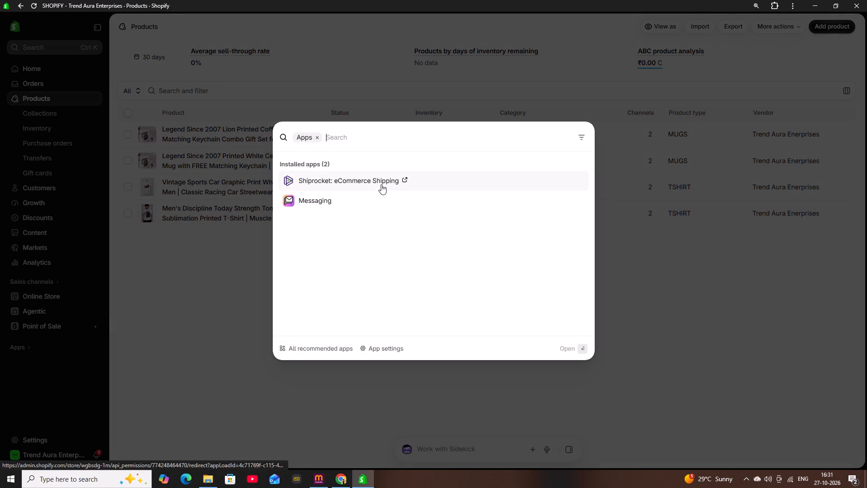
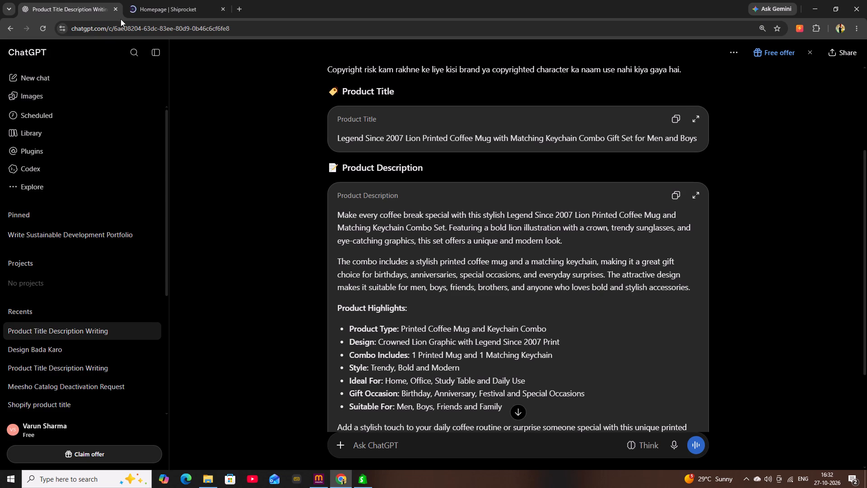
# Close the ChatGPT conversation, look over the Shiprocket seller homepage, and close the Chrome window.
pyautogui.click(166, 0)
pyautogui.click(115, 6)
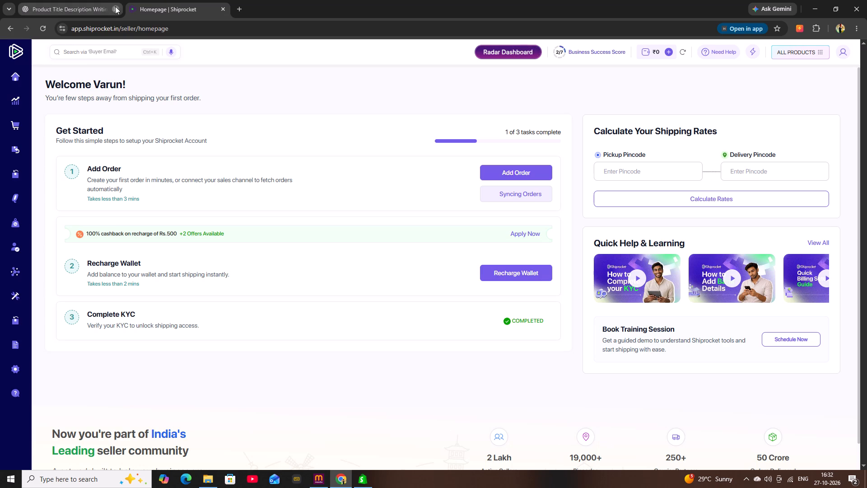
pyautogui.scroll(1, 437, 240)
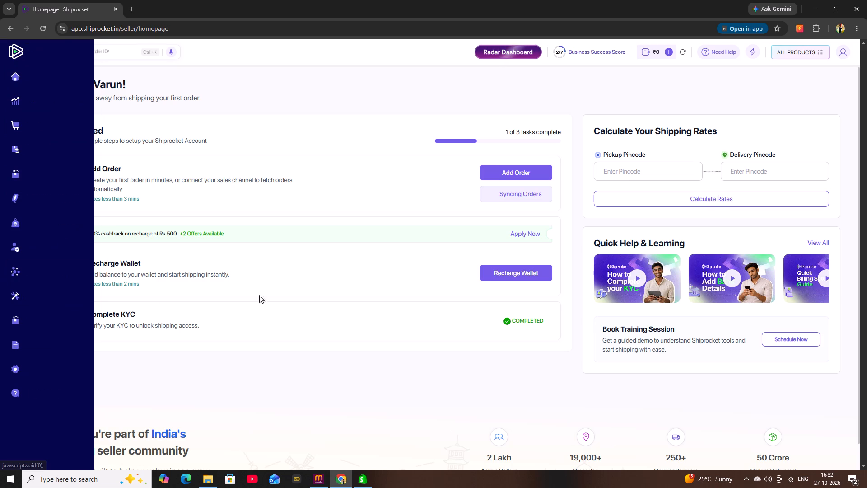
pyautogui.scroll(1, 475, 320)
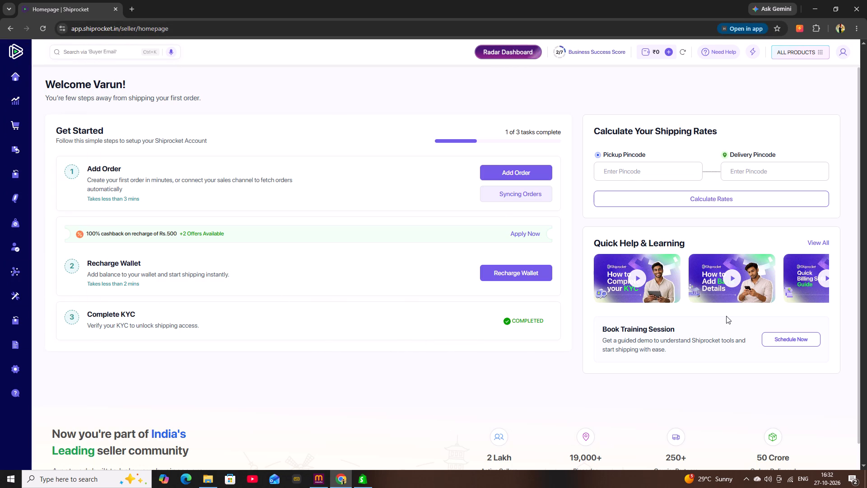
pyautogui.click(866, 1)
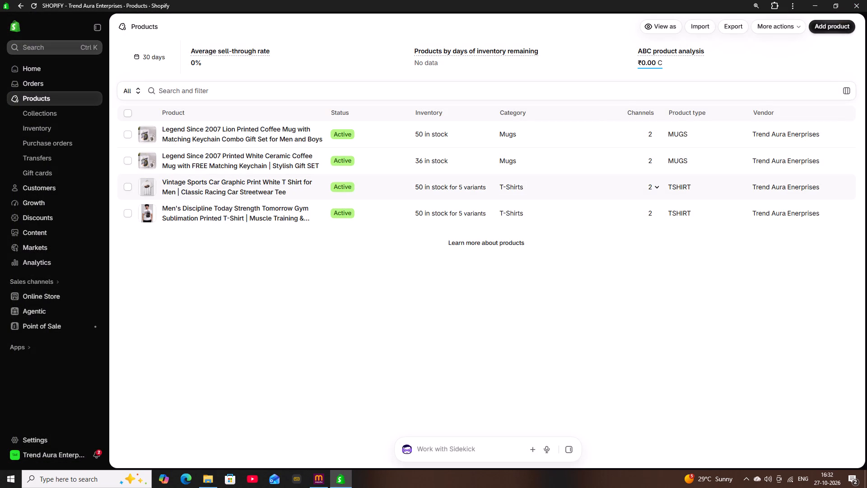
# Switch to the Meesho supplier panel and review the lion combo's catalog form from product details through description, including the price table.
pyautogui.click(324, 483)
pyautogui.scroll(-1, 693, 328)
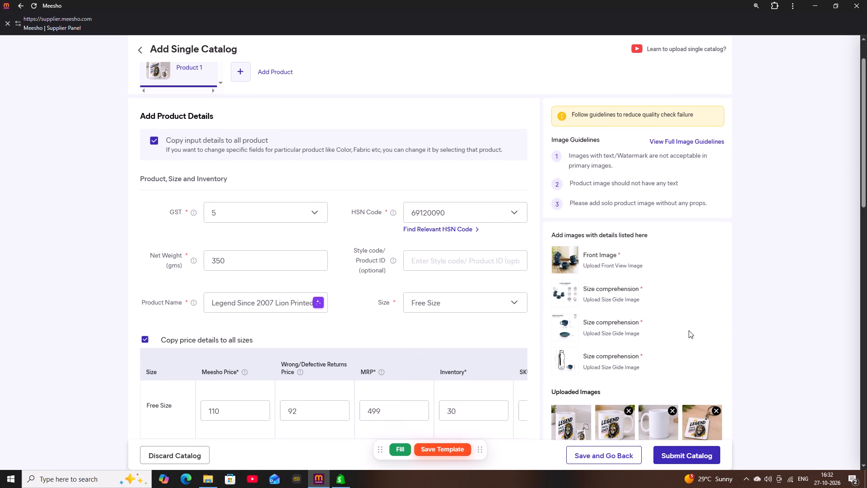
pyautogui.scroll(-2, 684, 332)
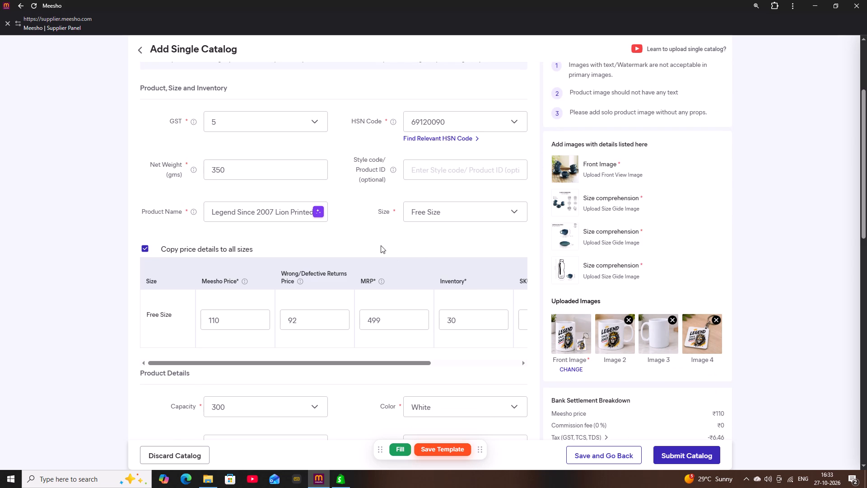
pyautogui.scroll(-2, 354, 244)
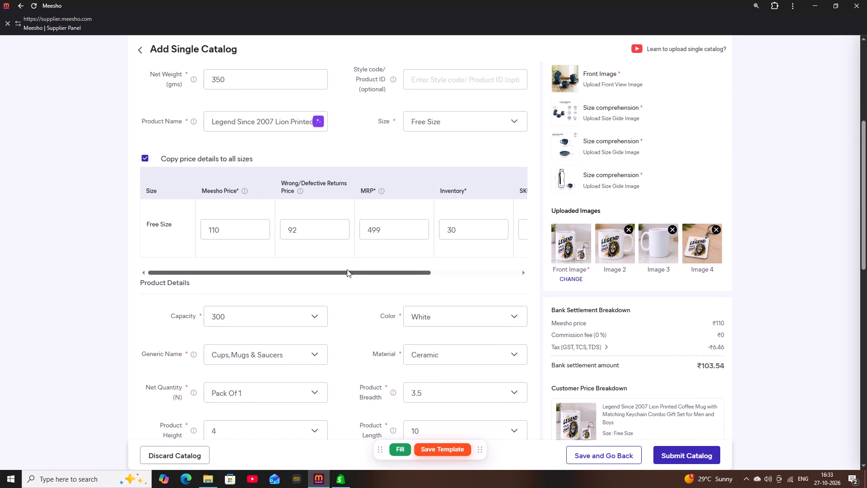
pyautogui.moveTo(347, 272); pyautogui.dragTo(356, 278)
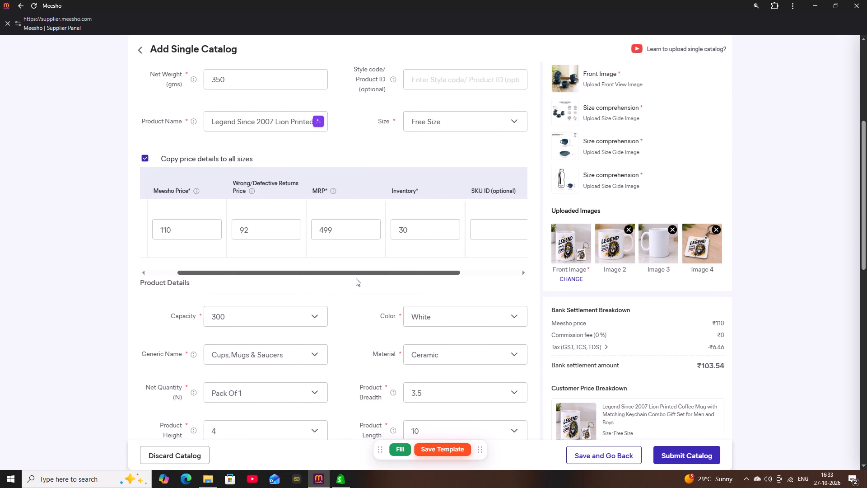
pyautogui.moveTo(356, 278); pyautogui.dragTo(302, 286)
pyautogui.scroll(-3, 347, 295)
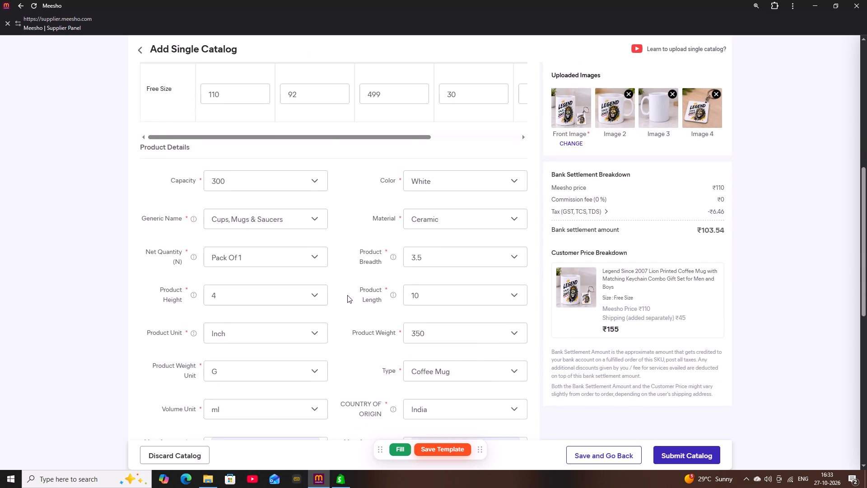
pyautogui.scroll(-3, 347, 295)
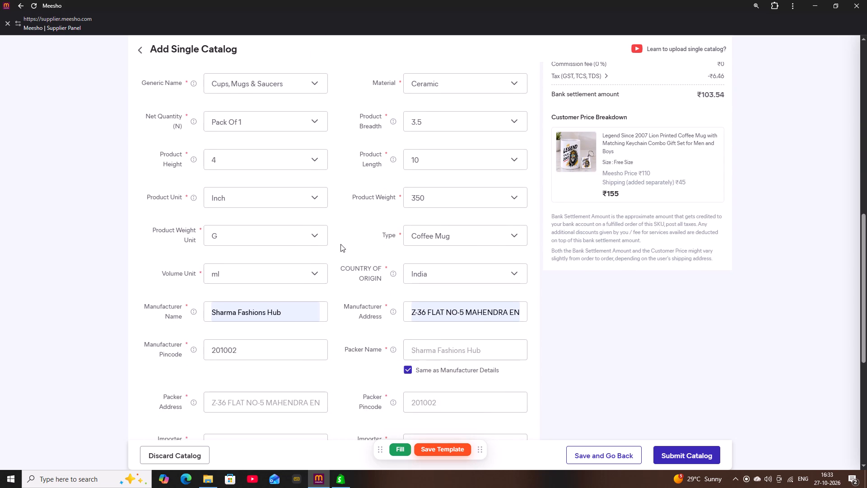
pyautogui.scroll(-8, 341, 239)
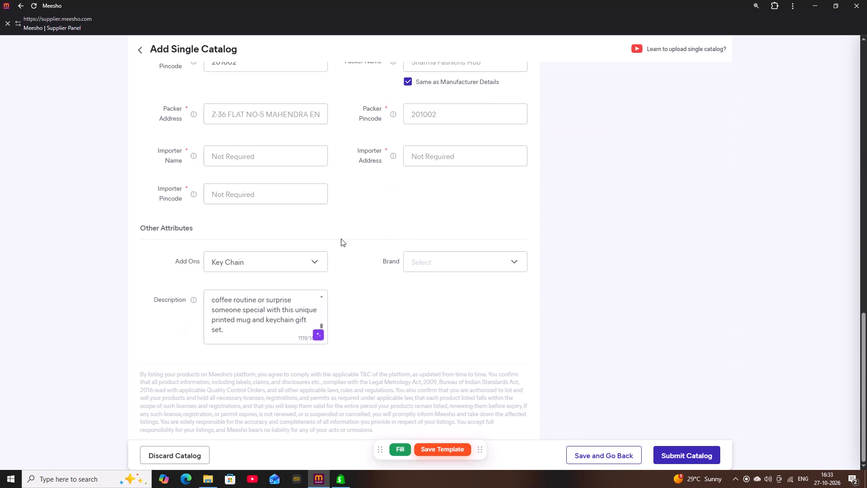
pyautogui.scroll(11, 341, 239)
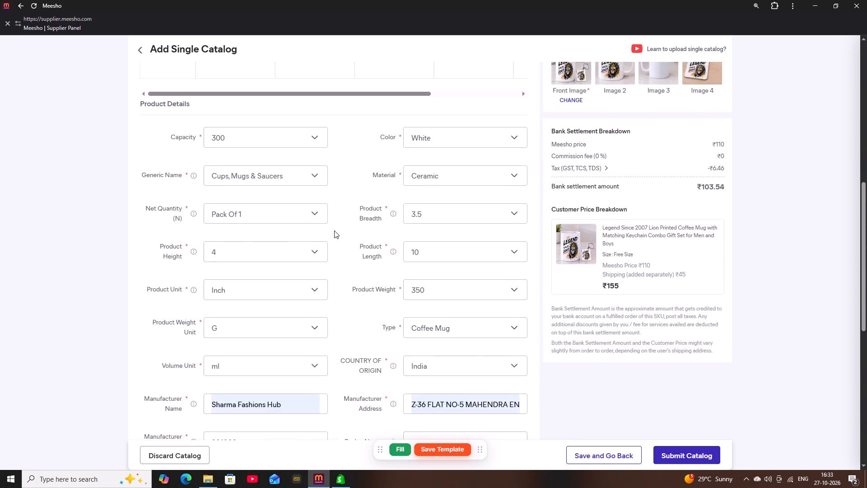
pyautogui.scroll(8, 334, 230)
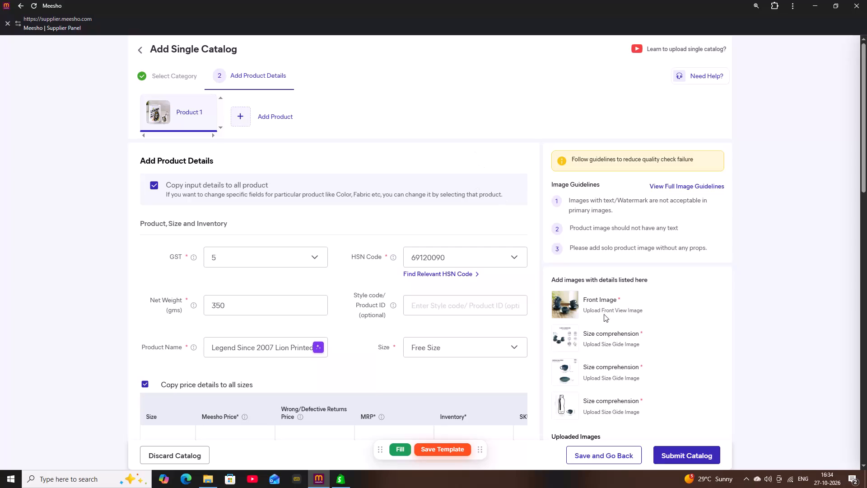
# Enlarge the sample Front Image in the image requirements, examine it, and close the preview.
pyautogui.rightClick(558, 301)
pyautogui.click(764, 306)
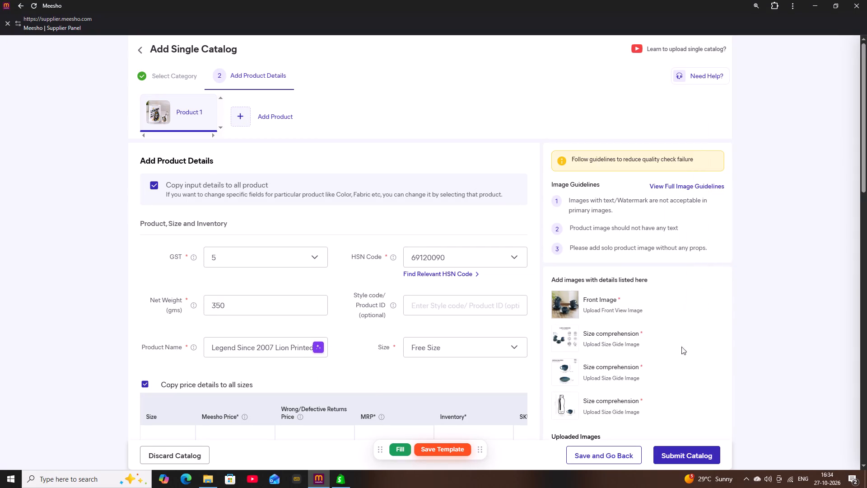
pyautogui.scroll(-2, 661, 351)
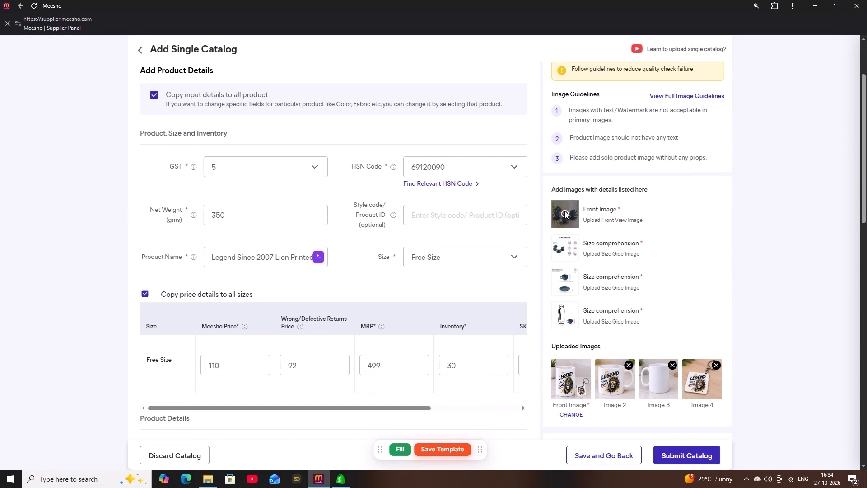
pyautogui.click(564, 211)
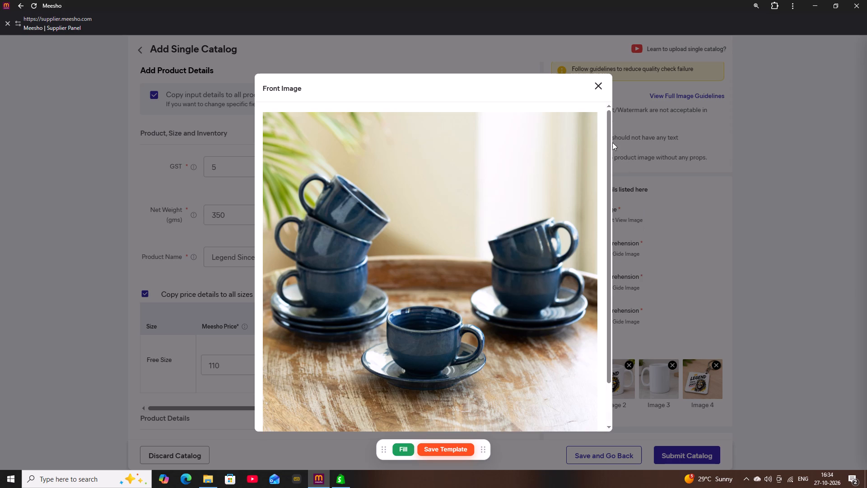
pyautogui.click(597, 86)
# Enlarge each of the three Size comprehension sample images in turn, examine them, and close the previews.
pyautogui.click(563, 253)
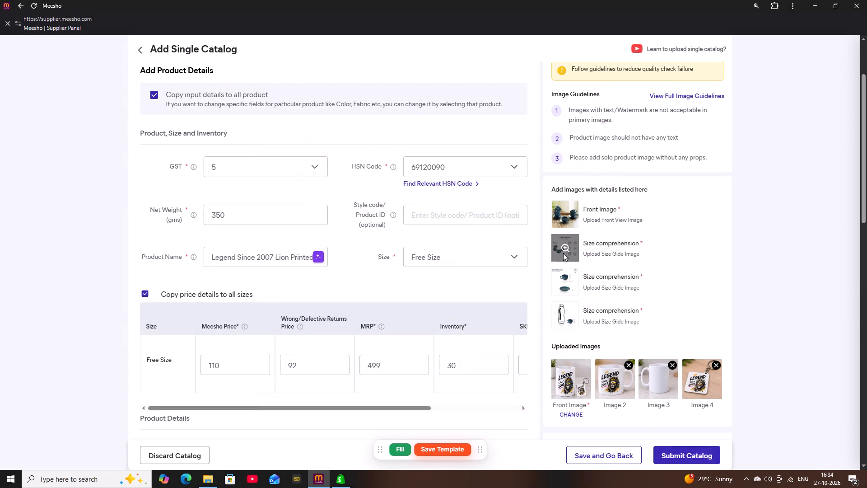
pyautogui.rightClick(563, 253)
pyautogui.click(615, 212)
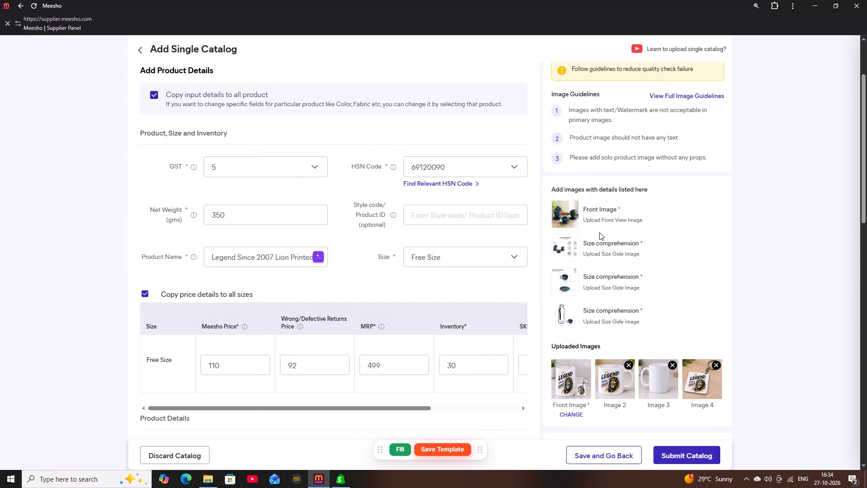
pyautogui.click(558, 252)
pyautogui.click(558, 252)
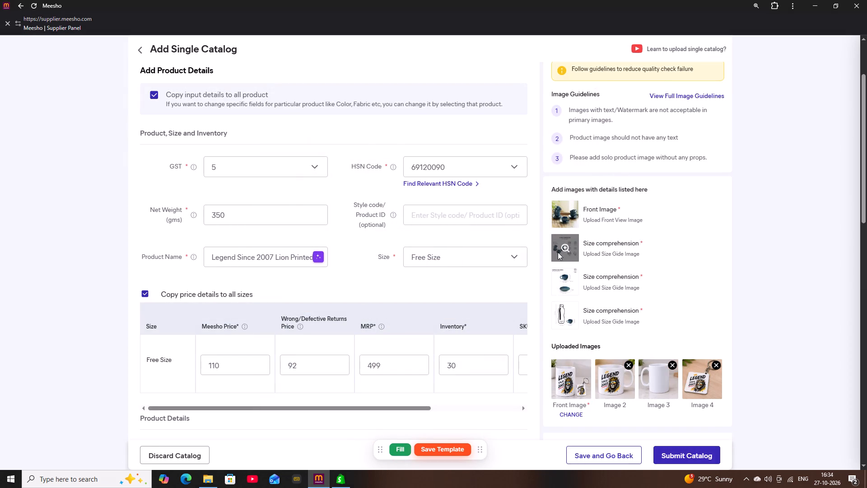
pyautogui.click(578, 209)
pyautogui.click(576, 211)
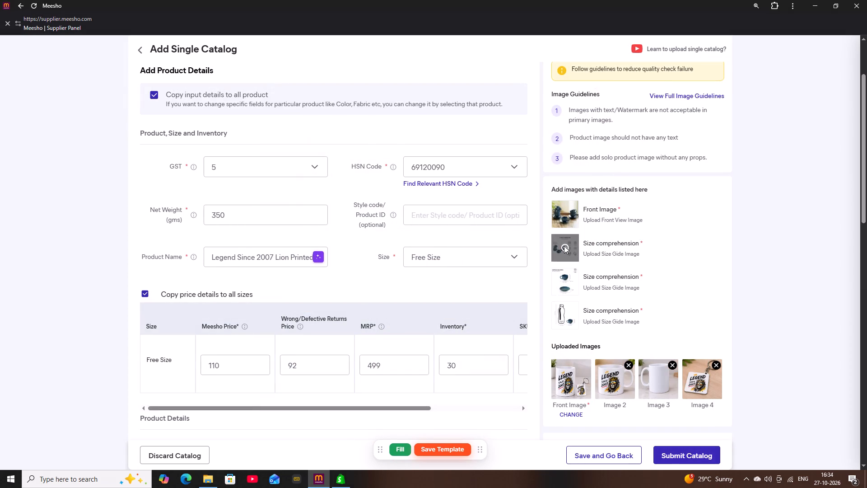
pyautogui.click(564, 246)
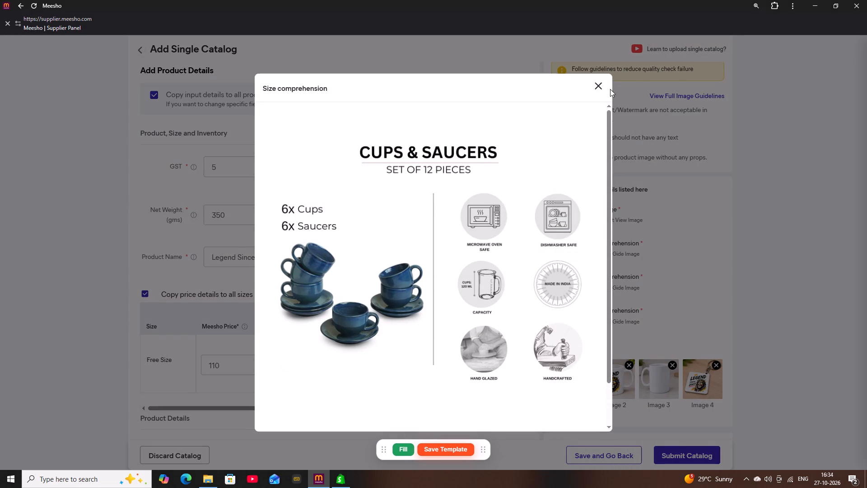
pyautogui.click(595, 84)
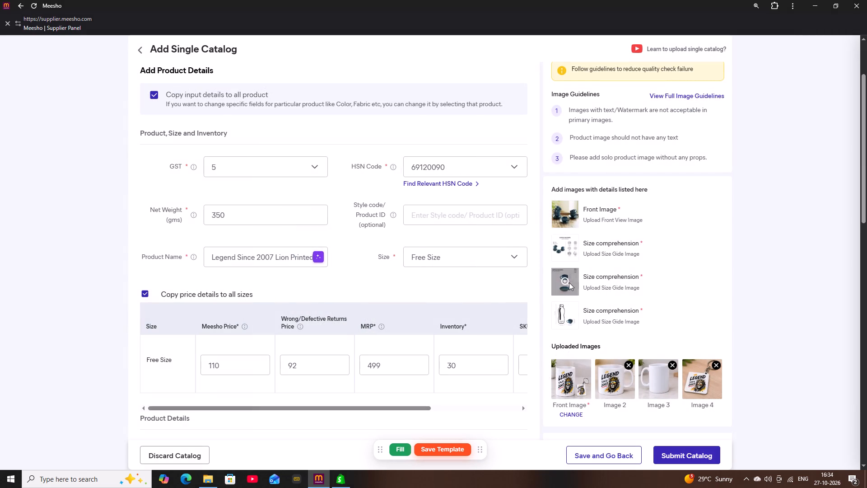
pyautogui.click(564, 282)
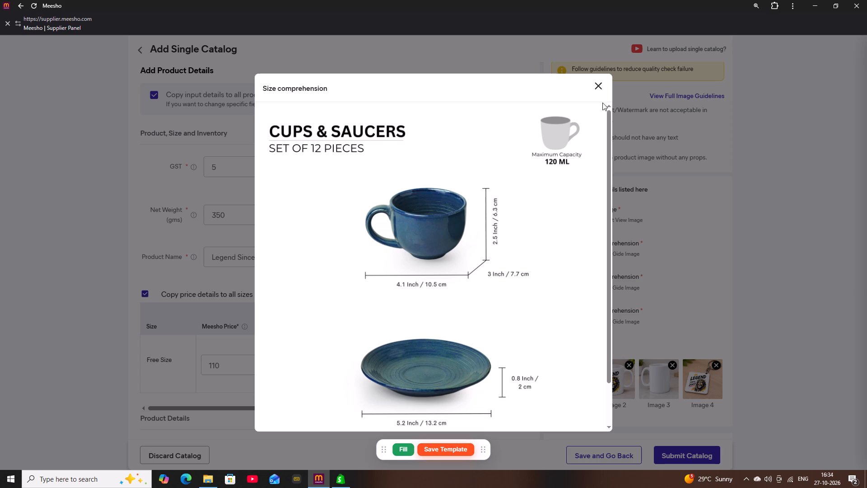
pyautogui.click(601, 89)
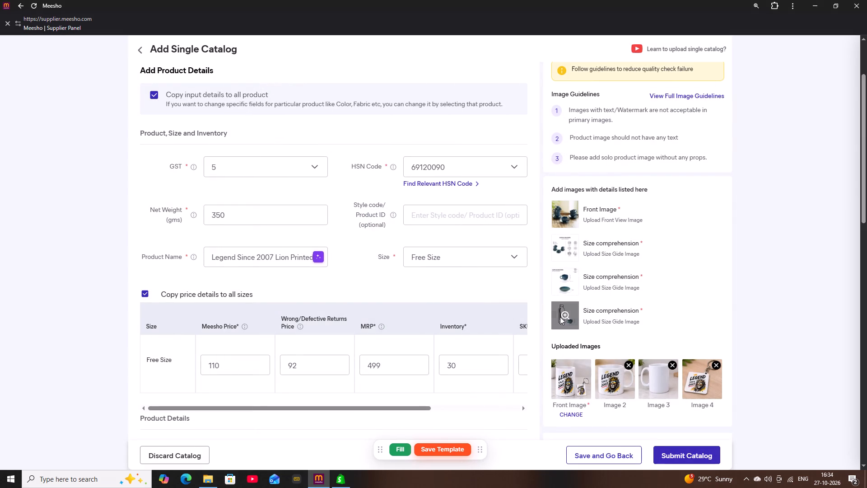
pyautogui.click(564, 314)
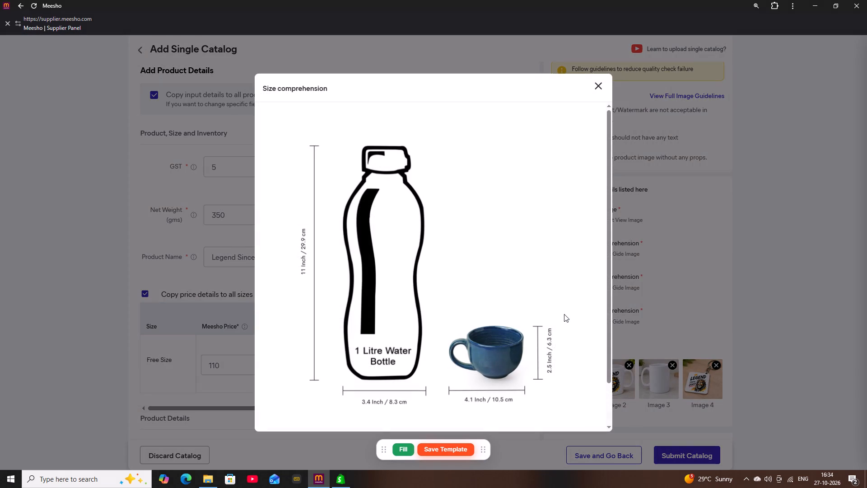
pyautogui.click(600, 87)
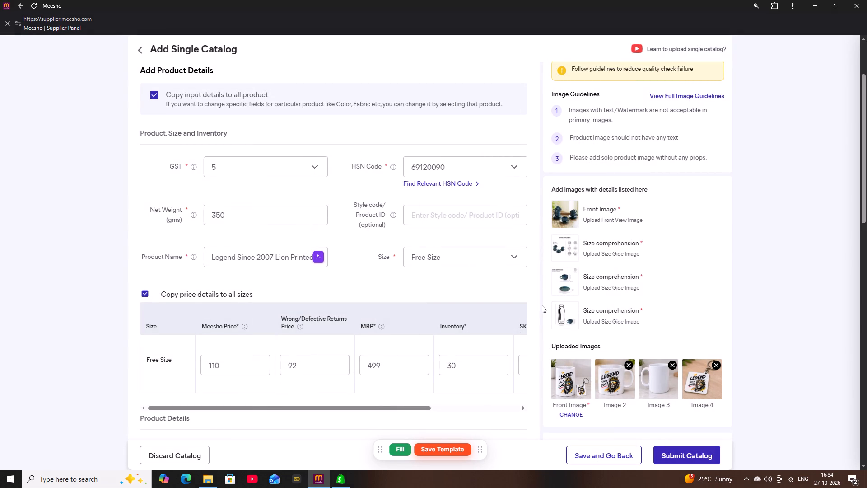
# Recheck the catalog form's uploaded images, pricing, product details, manufacturer and packer details, and other attributes down to the description.
pyautogui.scroll(-3, 542, 305)
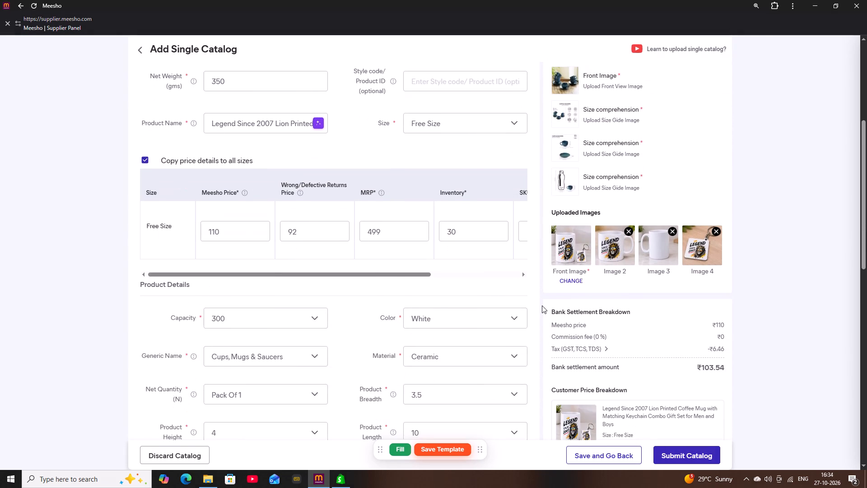
pyautogui.scroll(-2, 542, 305)
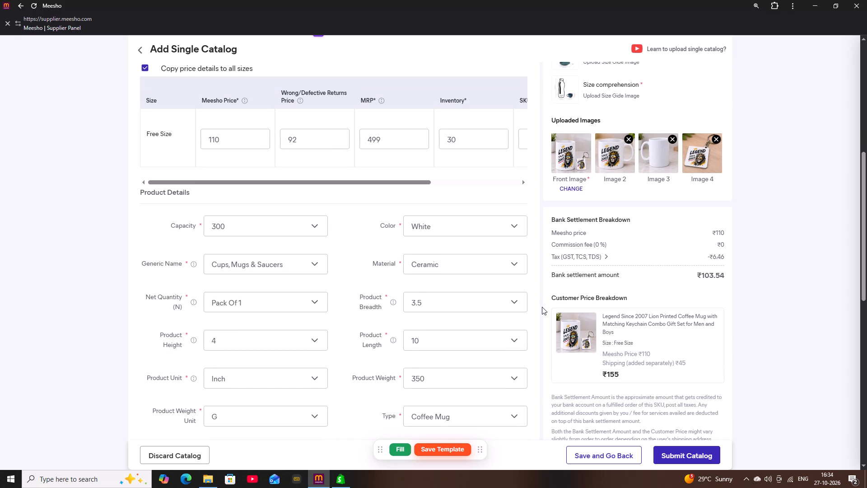
pyautogui.scroll(-3, 542, 307)
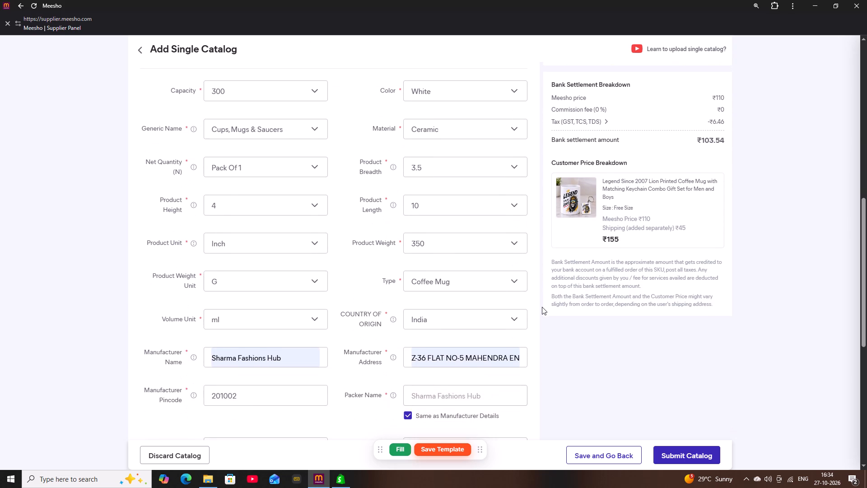
pyautogui.scroll(-4, 542, 307)
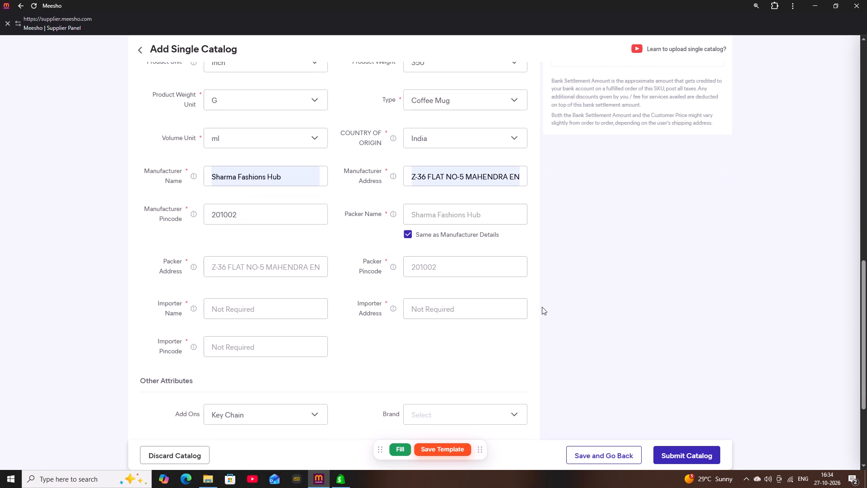
pyautogui.scroll(-2, 542, 307)
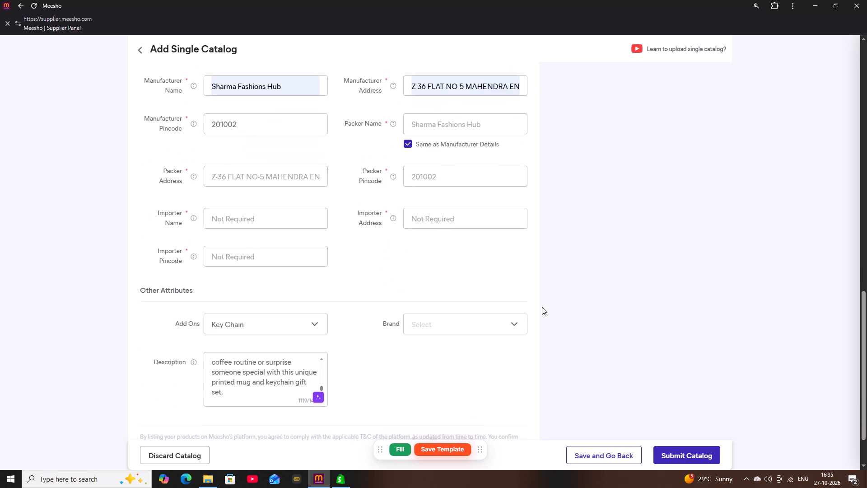
pyautogui.scroll(-3, 542, 307)
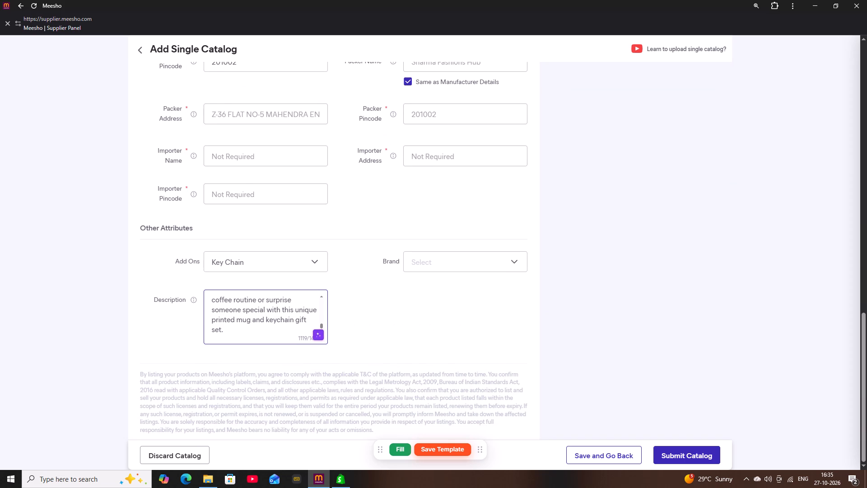
# Read back through the text in the Description field up to its beginning.
pyautogui.scroll(5, 294, 321)
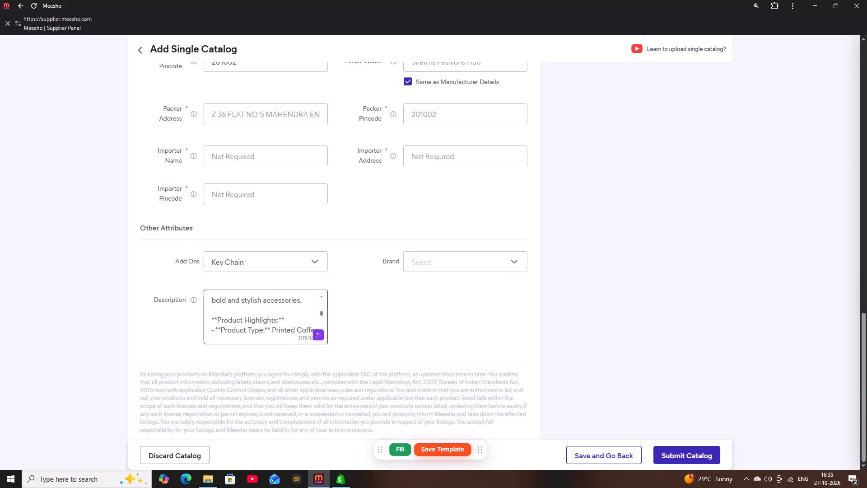
pyautogui.scroll(4, 294, 321)
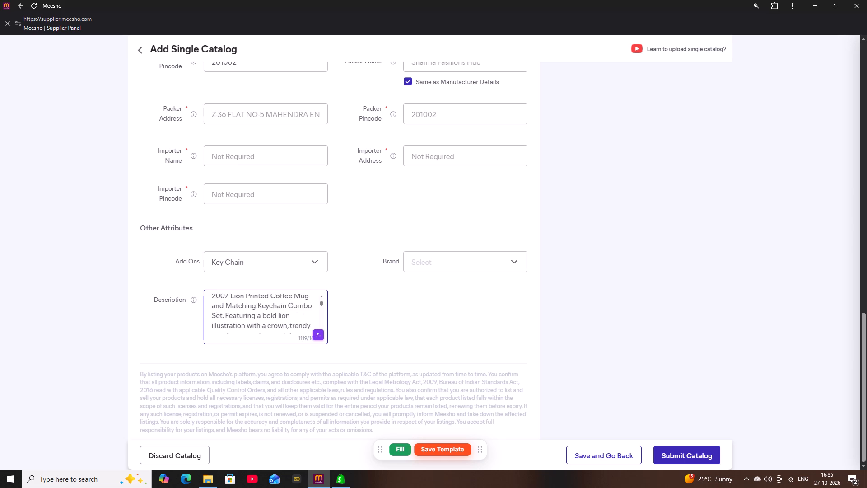
pyautogui.scroll(2, 294, 321)
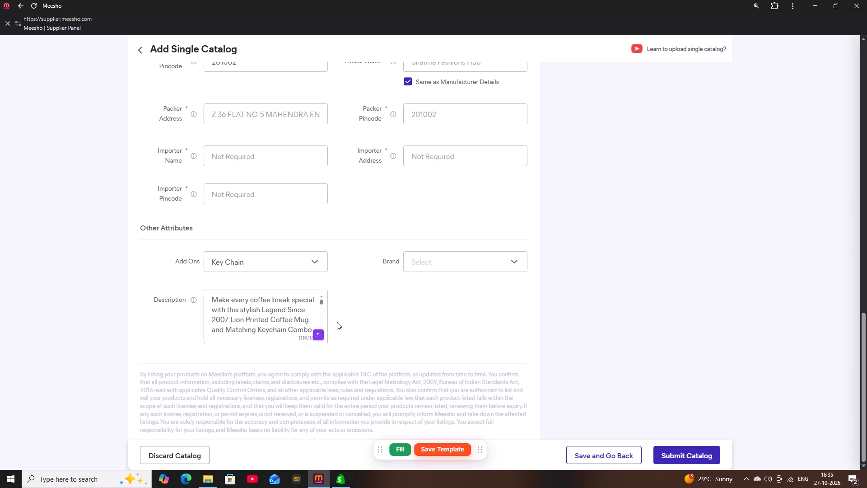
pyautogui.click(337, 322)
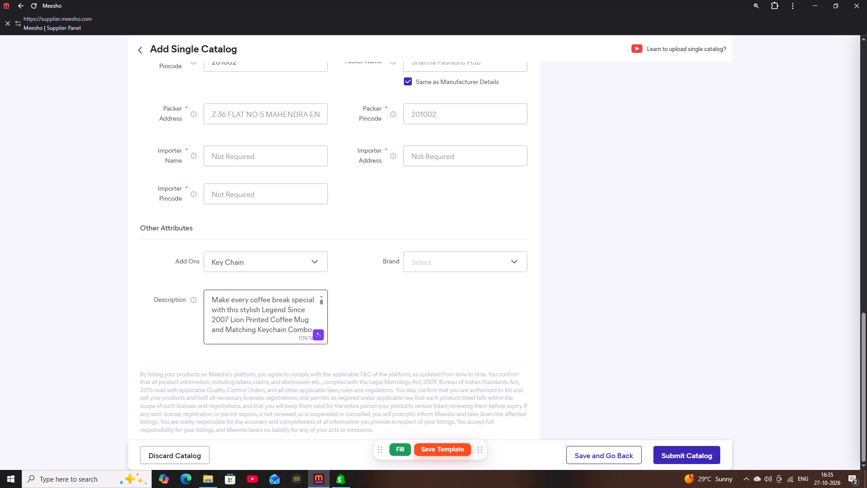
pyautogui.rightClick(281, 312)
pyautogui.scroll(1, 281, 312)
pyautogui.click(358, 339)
# Review the catalog form from the description back up through manufacturer details, product details, pricing, and uploaded images to the GST and HSN fields.
pyautogui.scroll(1, 301, 364)
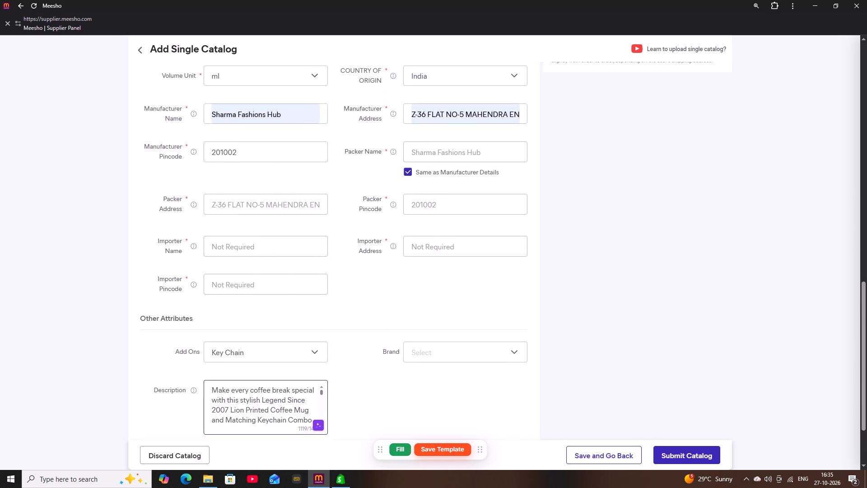
pyautogui.scroll(1, 347, 358)
pyautogui.scroll(1, 334, 320)
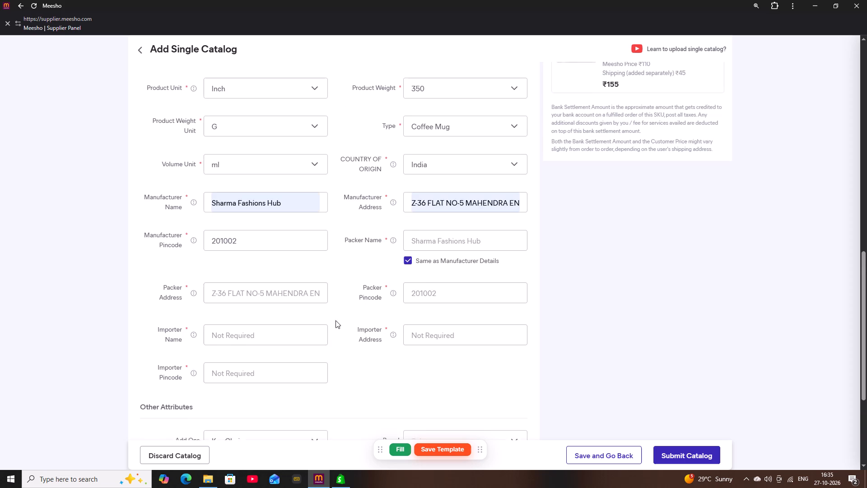
pyautogui.scroll(4, 339, 341)
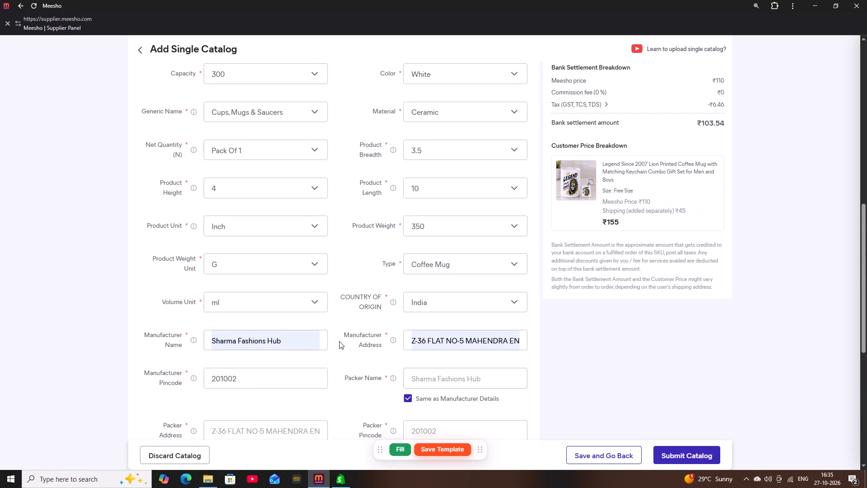
pyautogui.scroll(5, 339, 341)
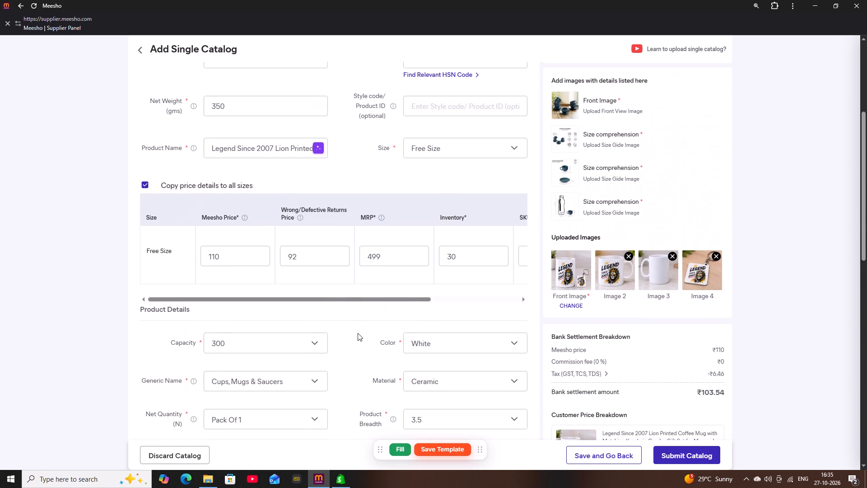
pyautogui.scroll(1, 347, 337)
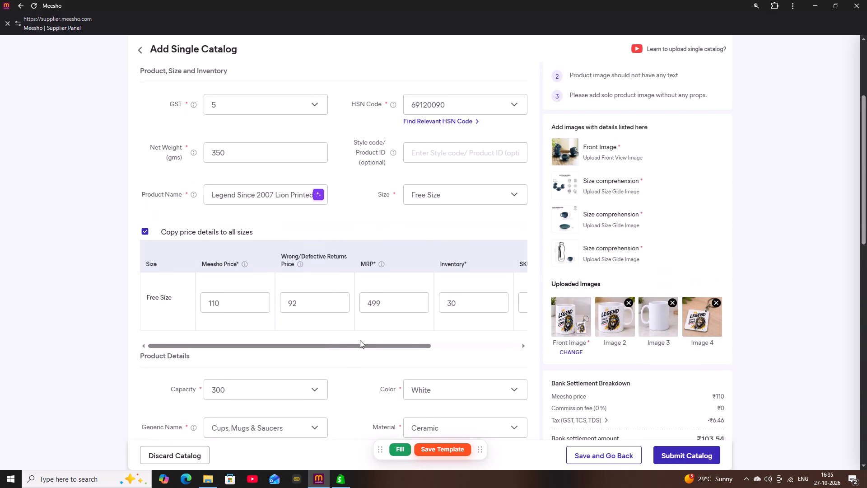
pyautogui.scroll(4, 360, 340)
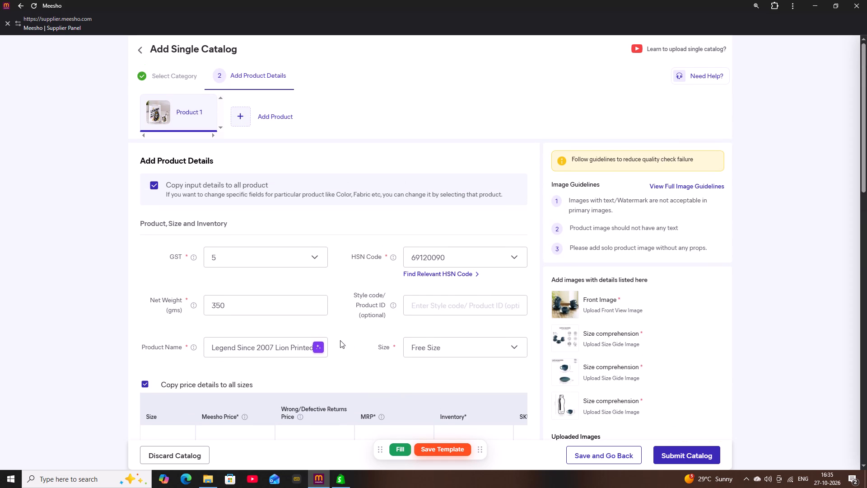
pyautogui.scroll(3, 336, 340)
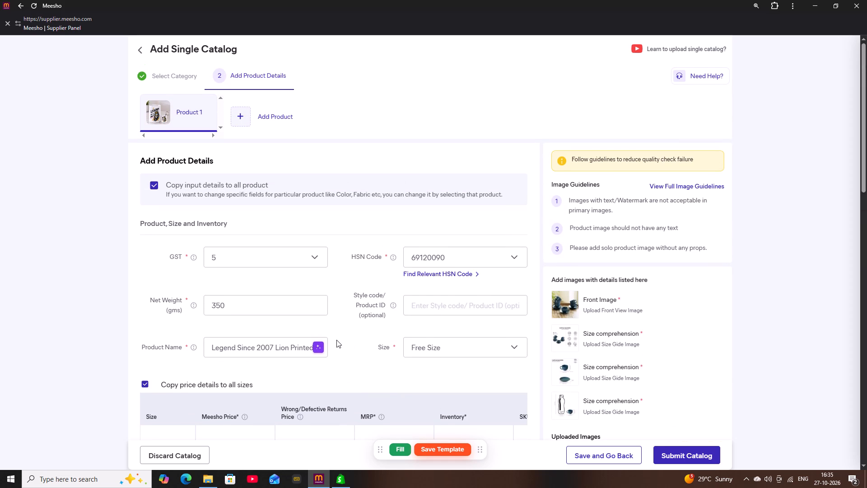
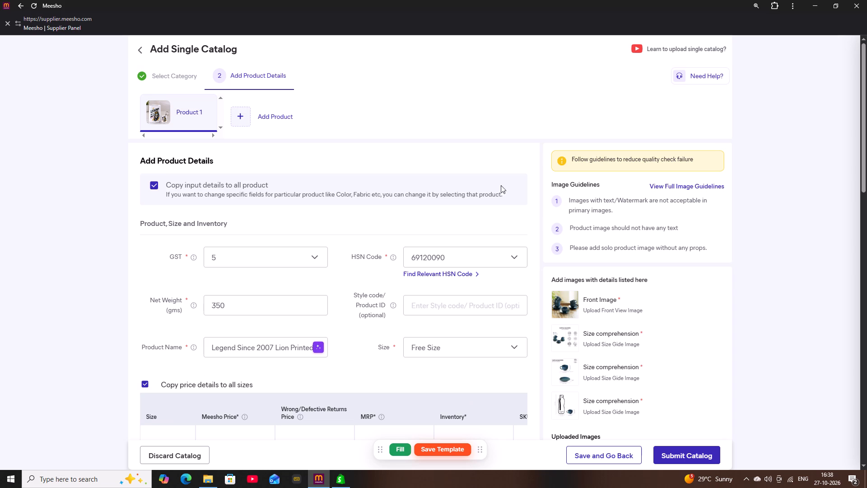
# Open the product image from the Customer Price Breakdown at full size, examine it, and close it.
pyautogui.scroll(-7, 497, 139)
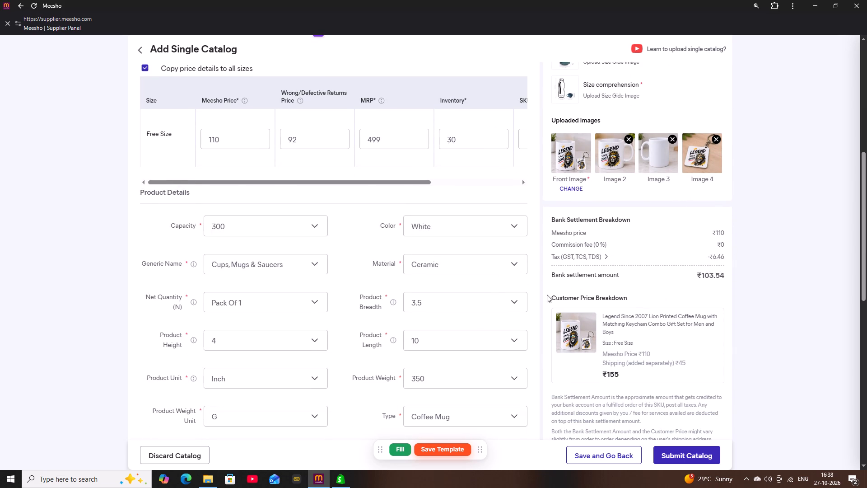
pyautogui.rightClick(573, 333)
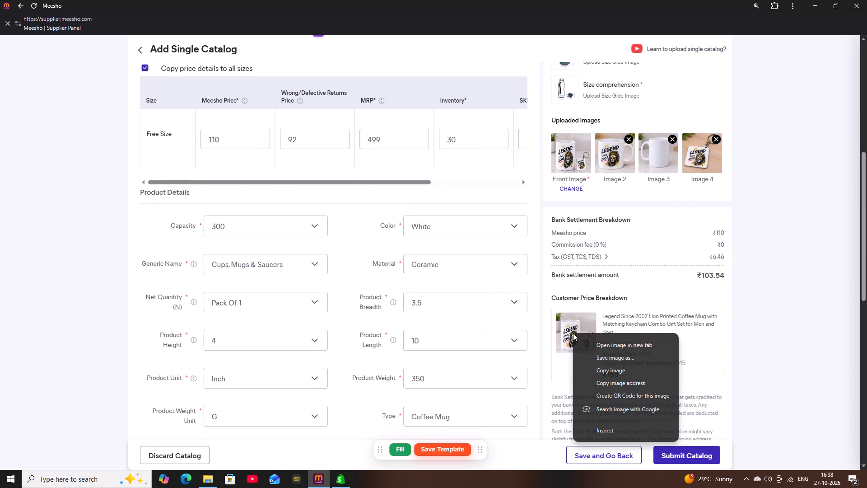
pyautogui.click(579, 342)
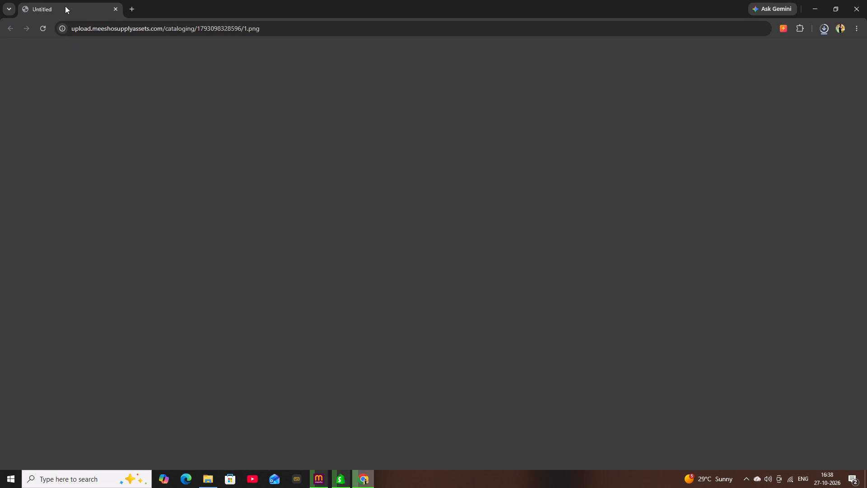
pyautogui.click(751, 59)
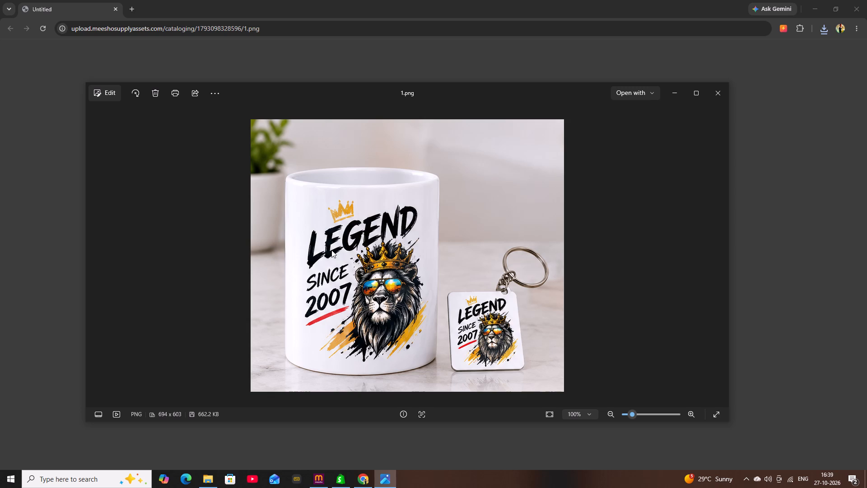
pyautogui.click(717, 100)
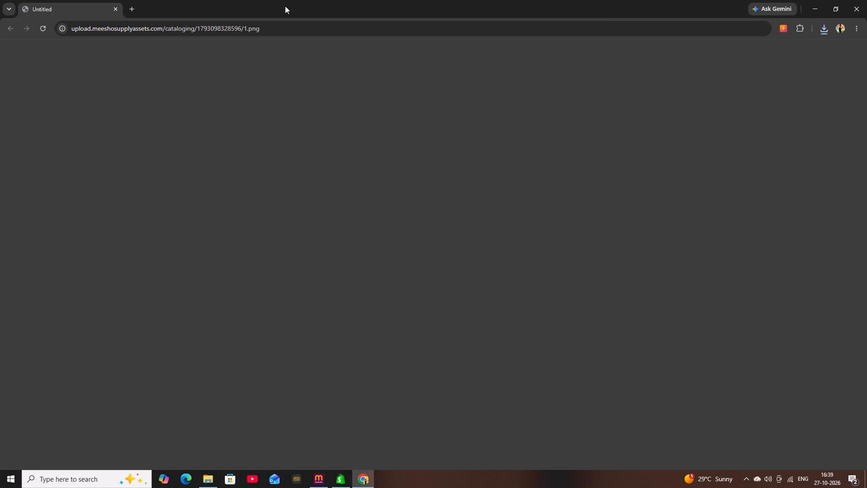
pyautogui.click(119, 10)
pyautogui.click(119, 10)
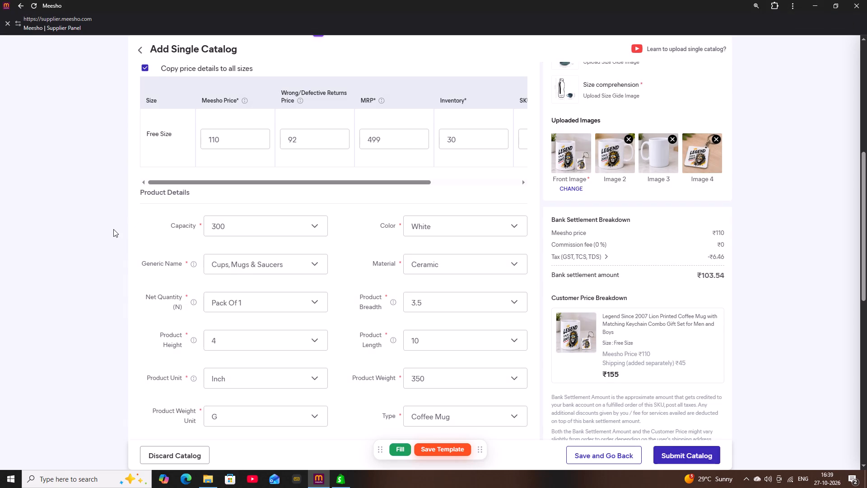
# Review the catalog form's product details, dimensions and manufacturer fields, and return to the product name and pricing section.
pyautogui.scroll(-2, 169, 233)
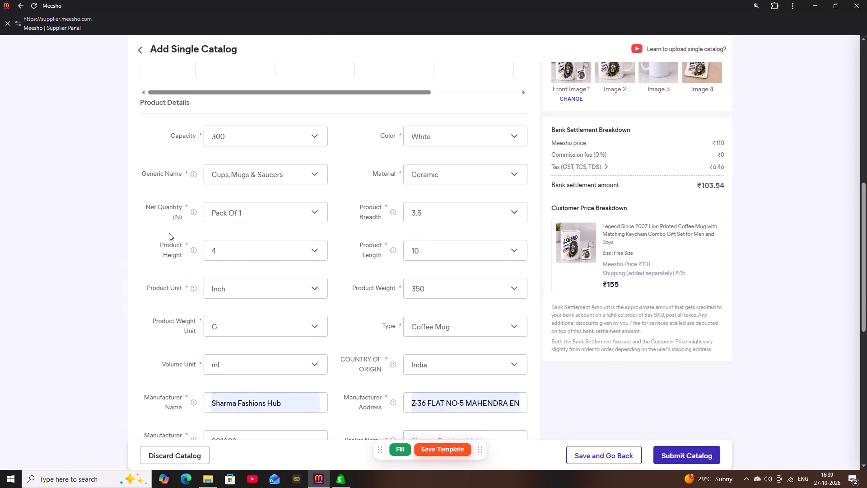
pyautogui.scroll(-1, 179, 300)
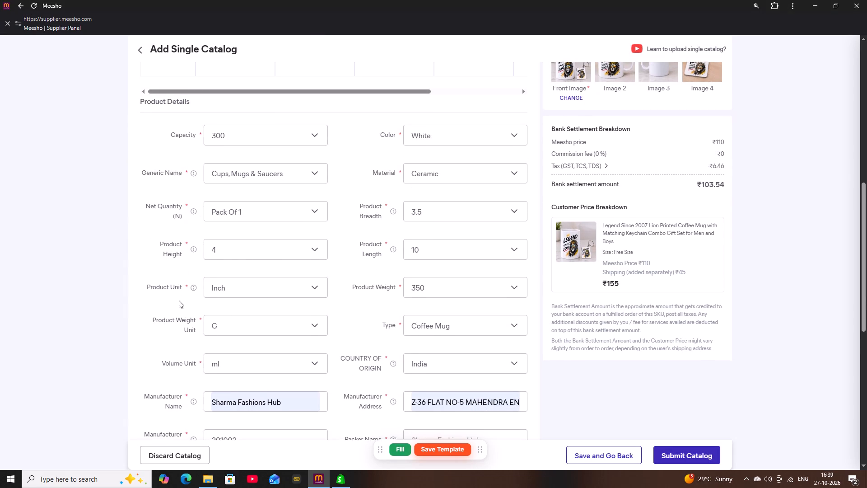
pyautogui.scroll(-1, 179, 300)
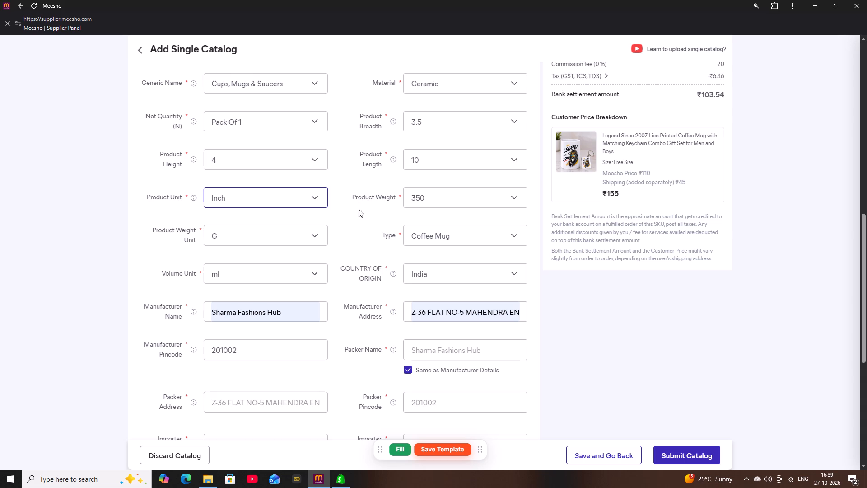
pyautogui.rightClick(339, 179)
pyautogui.click(357, 130)
pyautogui.scroll(9, 350, 131)
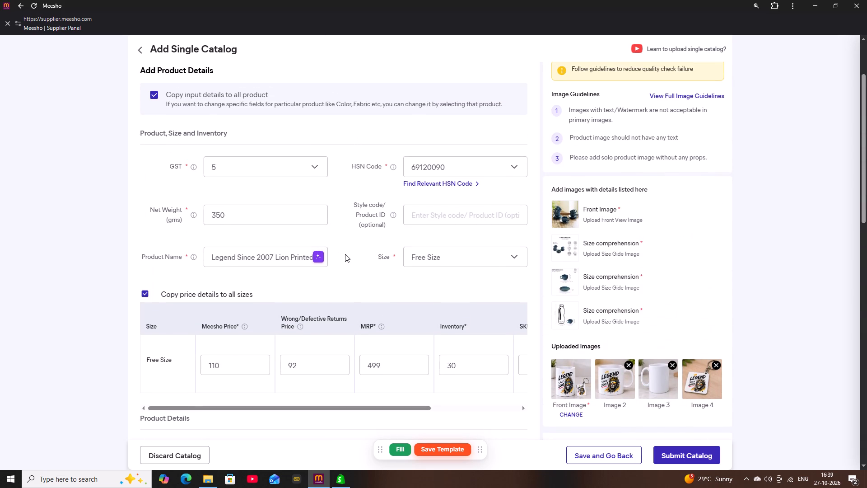
pyautogui.scroll(-4, 345, 254)
pyautogui.click(75, 482)
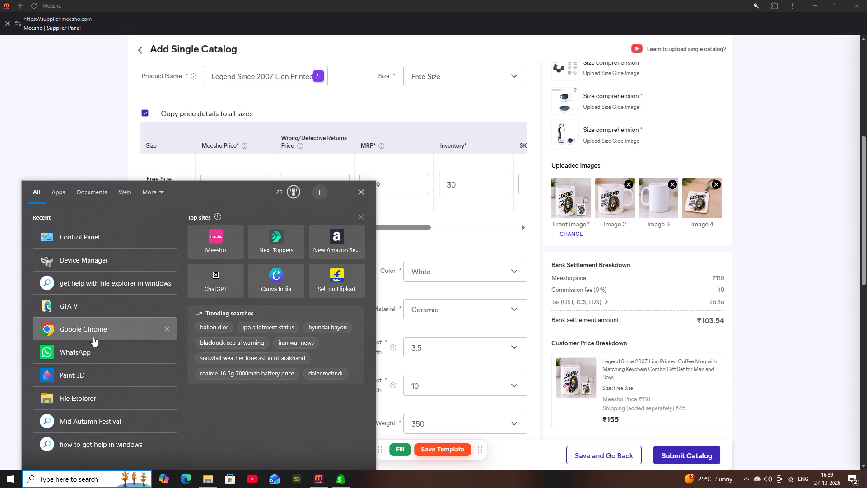
pyautogui.click(92, 322)
pyautogui.click(326, 218)
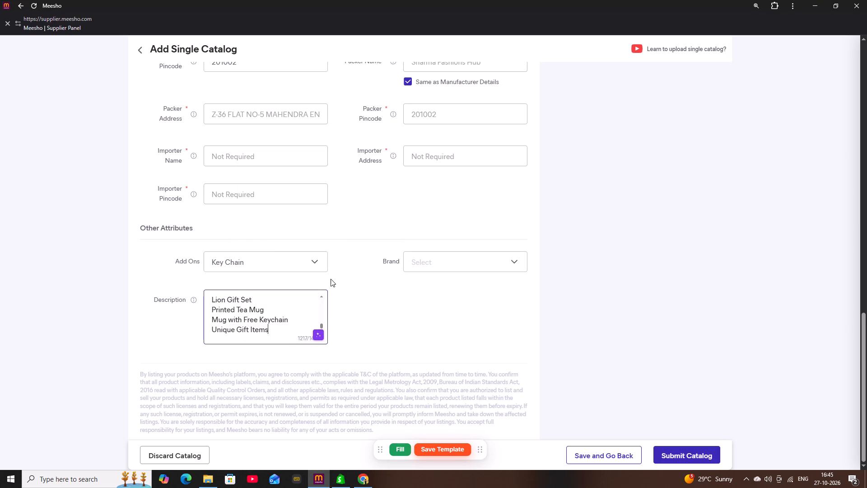
# Review the complete Description text, then the manufacturer and product detail fields of the Meesho catalog.
pyautogui.scroll(2, 283, 310)
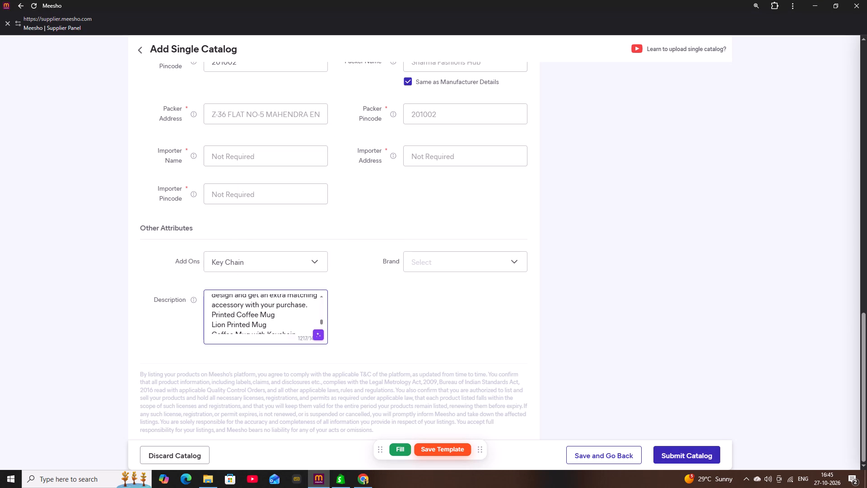
pyautogui.scroll(4, 297, 315)
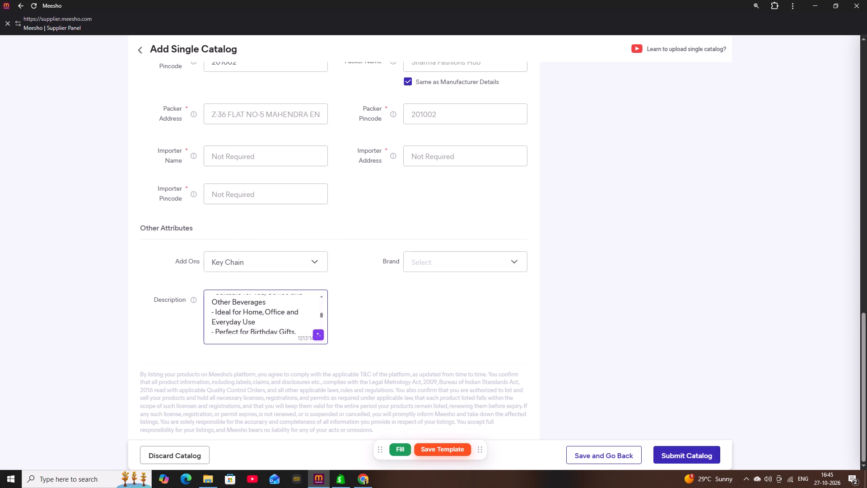
pyautogui.scroll(10, 297, 315)
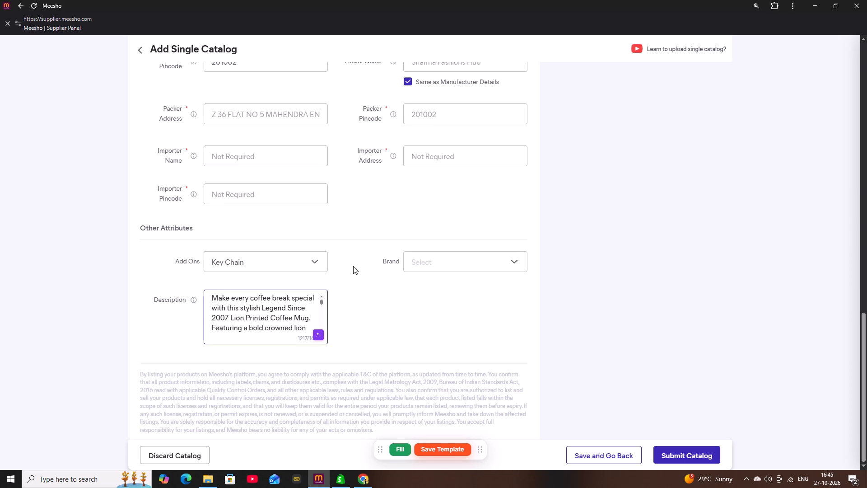
pyautogui.scroll(2, 353, 266)
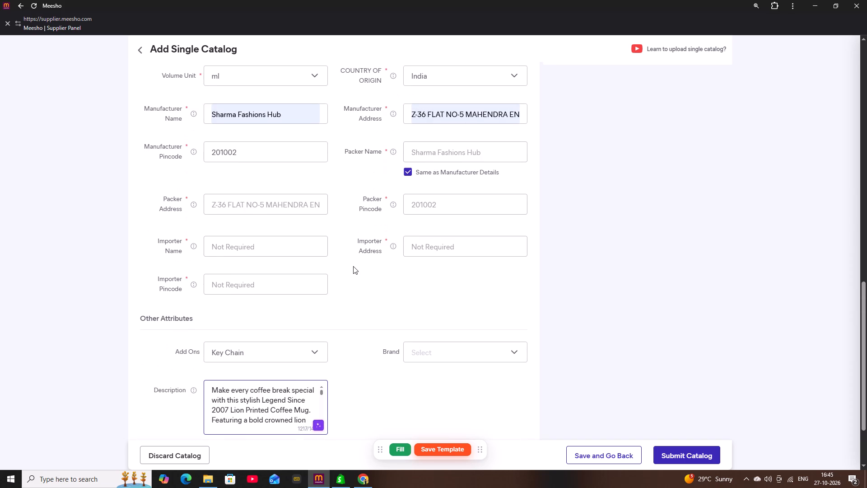
pyautogui.scroll(3, 353, 266)
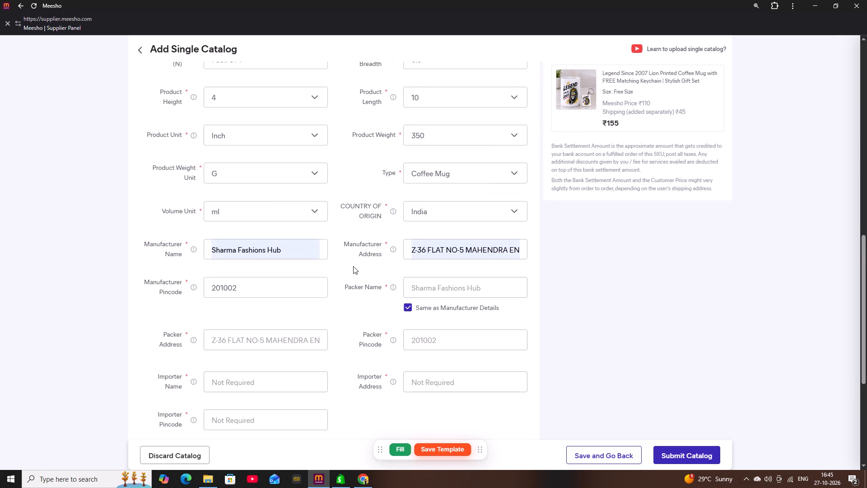
pyautogui.scroll(1, 353, 266)
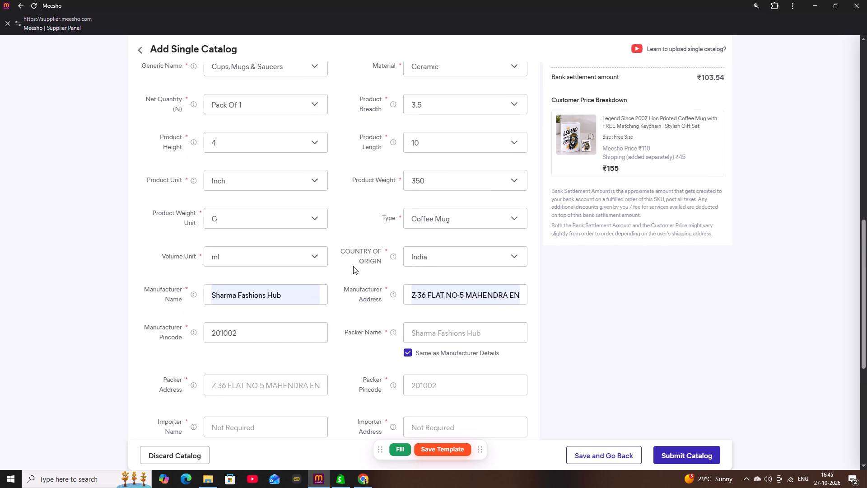
pyautogui.scroll(1, 345, 268)
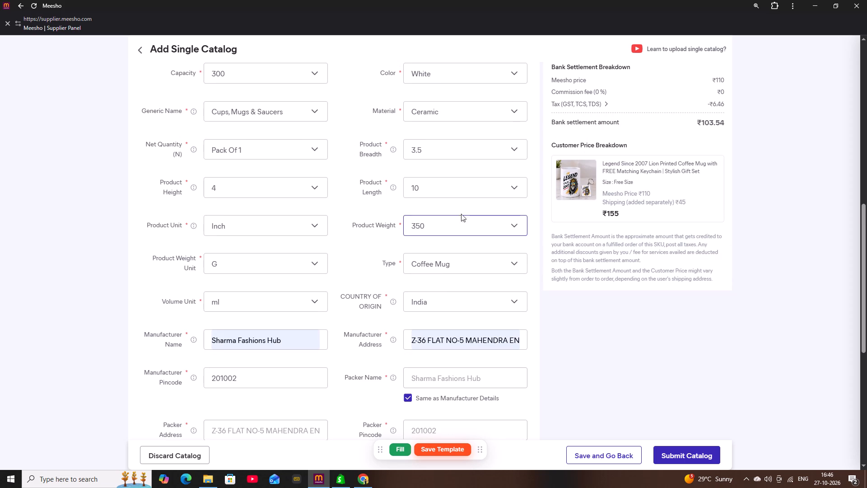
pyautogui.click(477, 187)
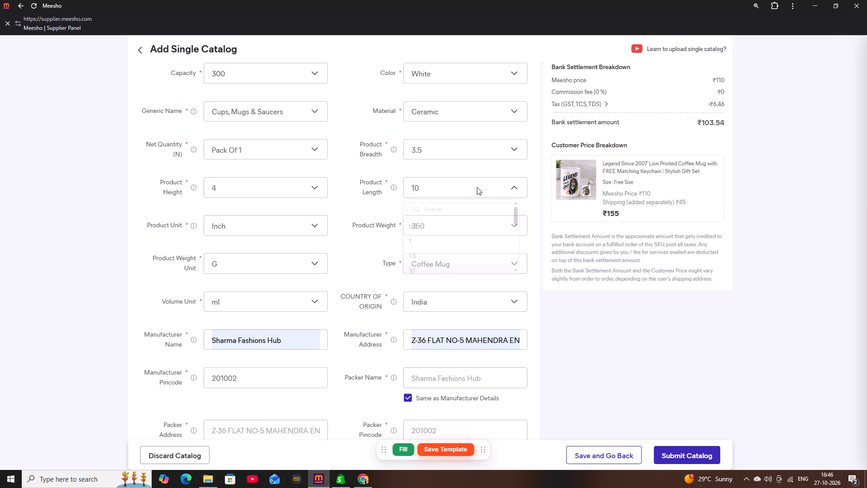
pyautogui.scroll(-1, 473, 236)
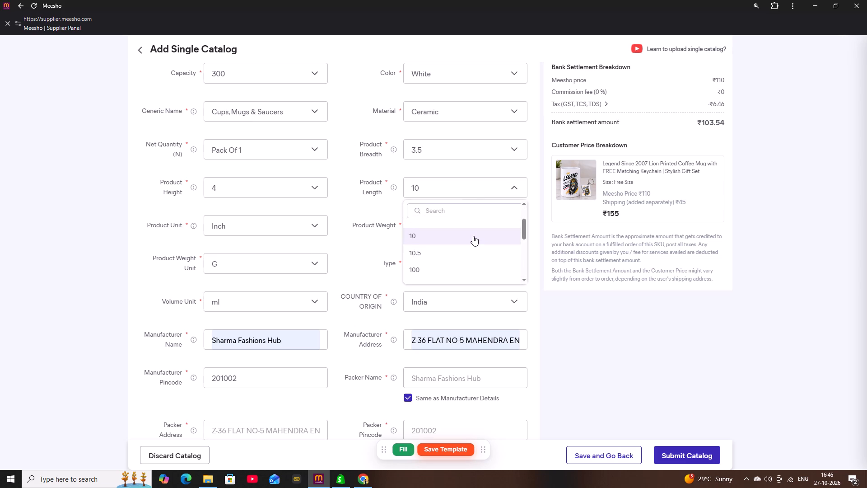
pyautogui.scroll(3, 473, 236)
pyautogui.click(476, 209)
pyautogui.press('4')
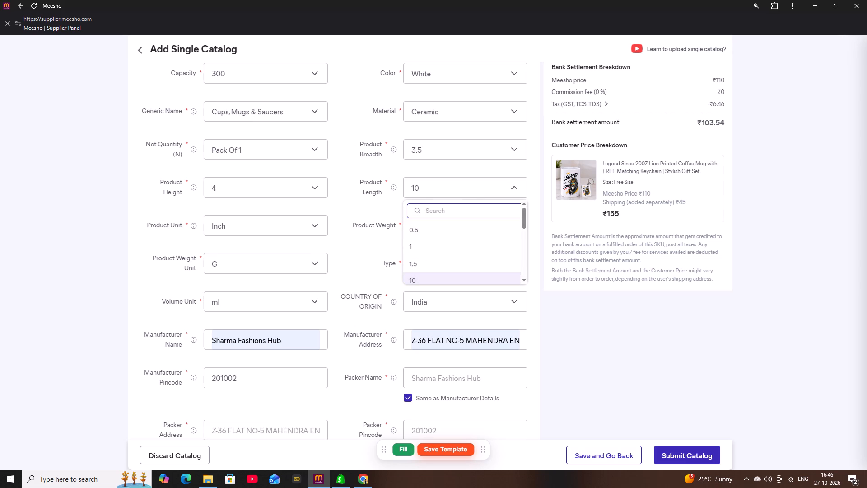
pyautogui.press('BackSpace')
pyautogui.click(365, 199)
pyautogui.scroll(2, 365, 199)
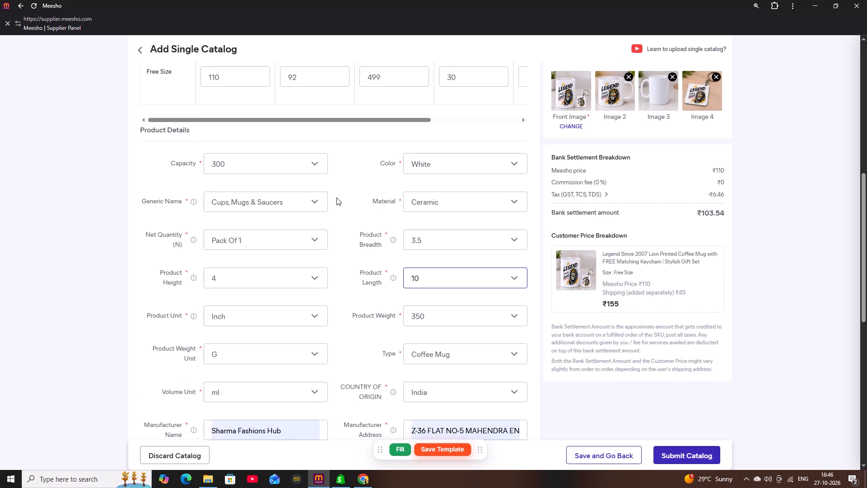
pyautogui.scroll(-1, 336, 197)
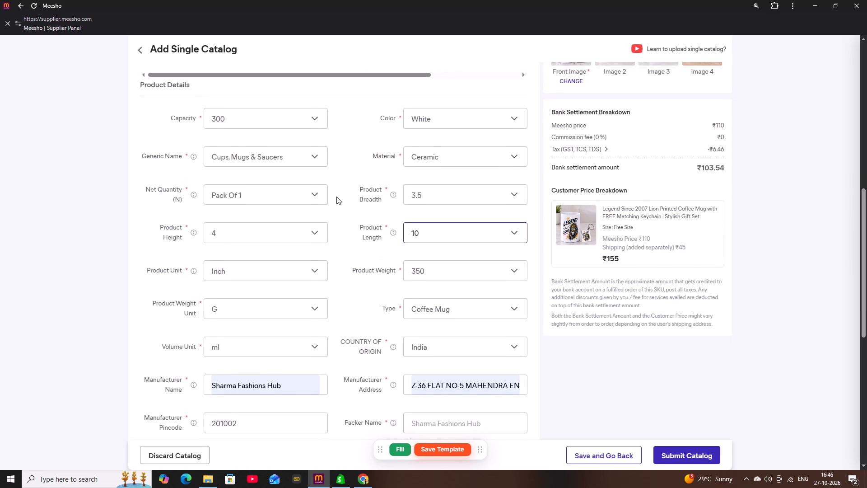
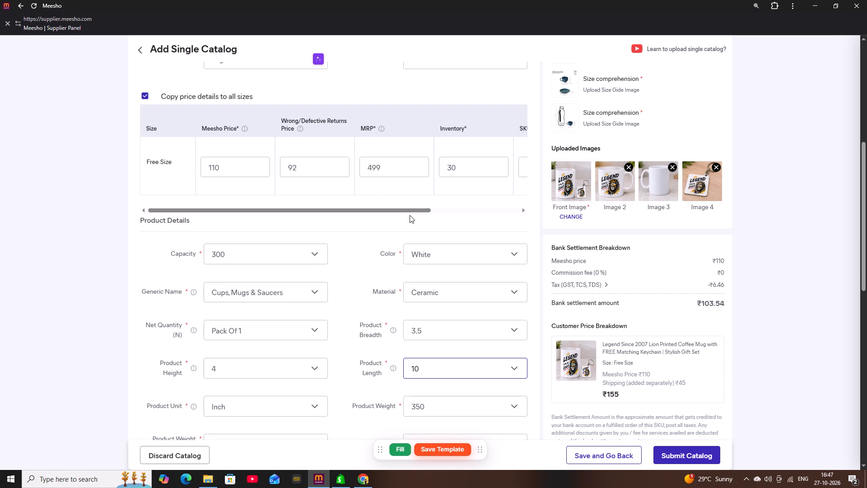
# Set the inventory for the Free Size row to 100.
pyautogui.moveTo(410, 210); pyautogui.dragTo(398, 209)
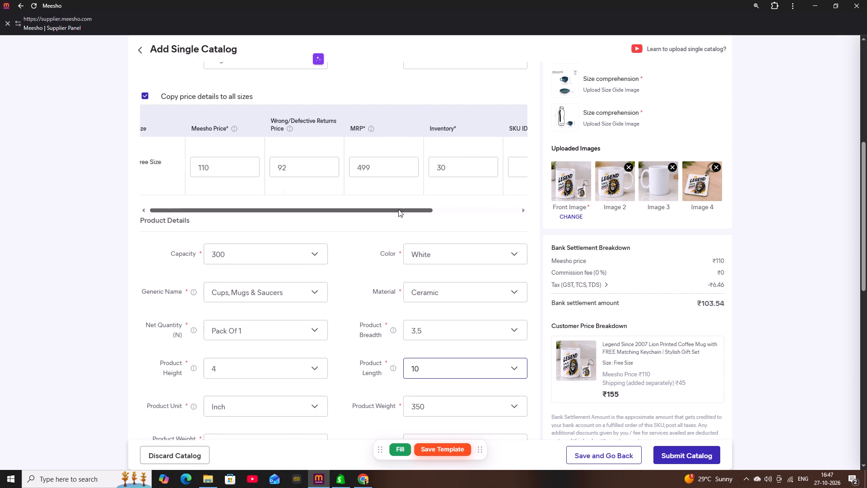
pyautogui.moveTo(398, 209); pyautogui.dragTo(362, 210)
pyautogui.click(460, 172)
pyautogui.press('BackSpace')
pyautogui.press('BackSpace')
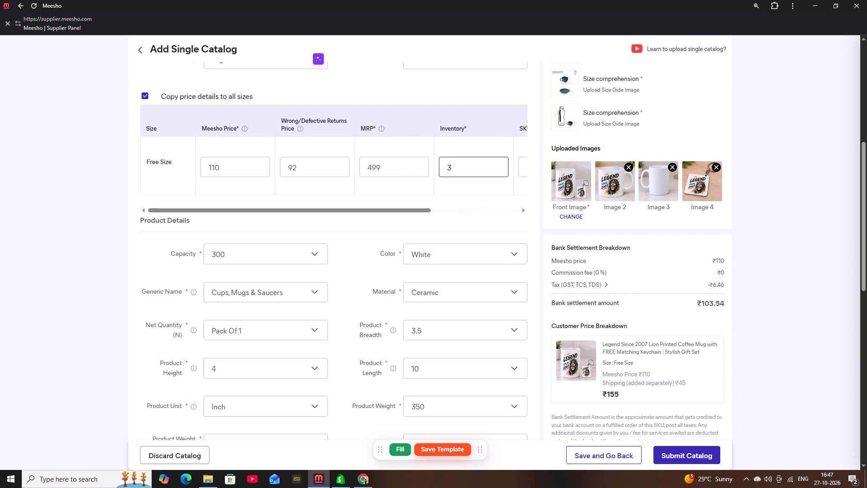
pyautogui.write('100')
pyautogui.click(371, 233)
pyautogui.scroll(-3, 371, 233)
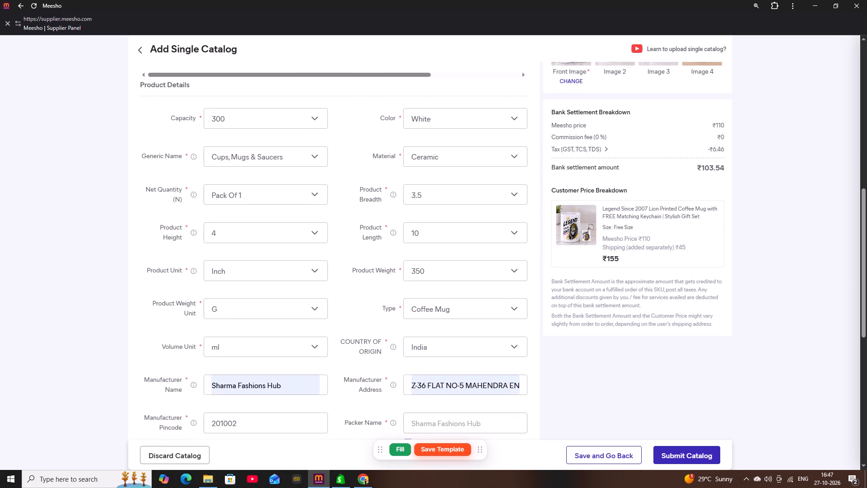
# Set the inventory for the Free Size row to 50.
pyautogui.scroll(5, 372, 233)
pyautogui.scroll(2, 355, 188)
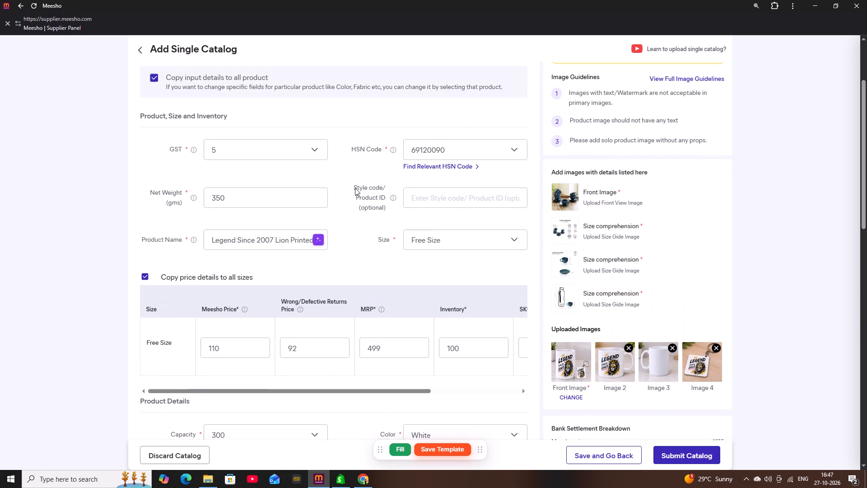
pyautogui.click(461, 347)
pyautogui.press('BackSpace')
pyautogui.press('BackSpace')
pyautogui.press('BackSpace')
pyautogui.write('50')
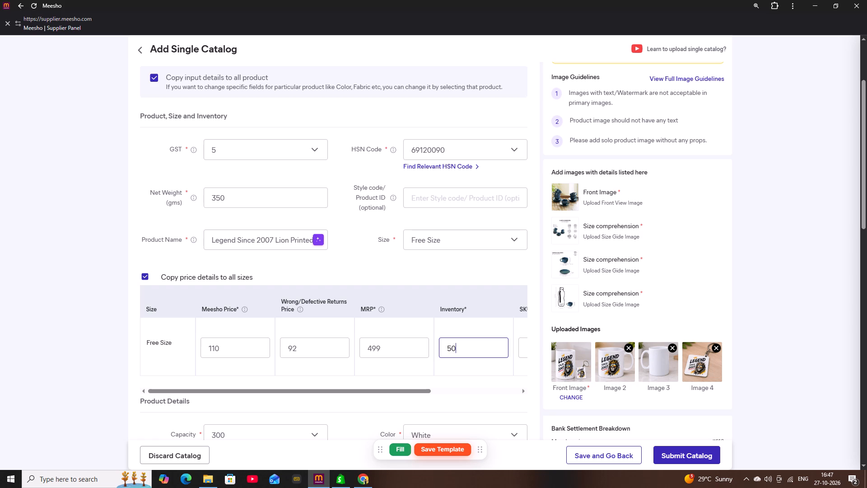
pyautogui.click(361, 219)
# Set the Wrong/Defective Returns Price for the Free Size row to 105.
pyautogui.scroll(-3, 352, 234)
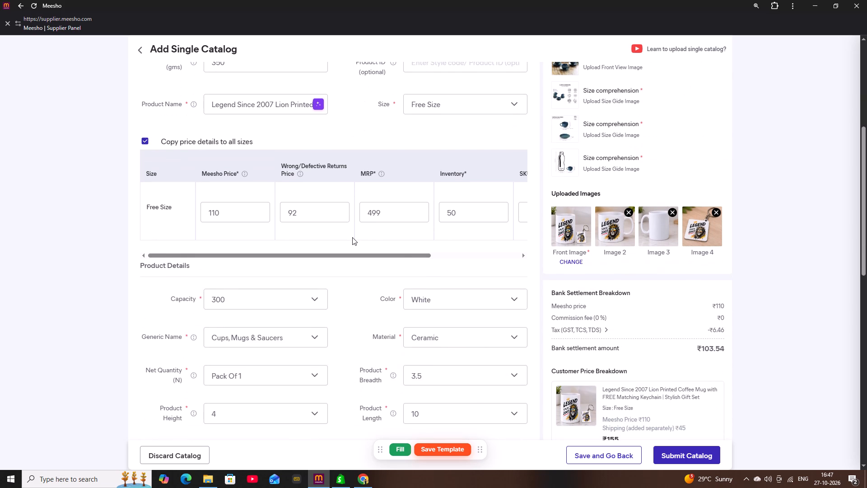
pyautogui.scroll(3, 352, 237)
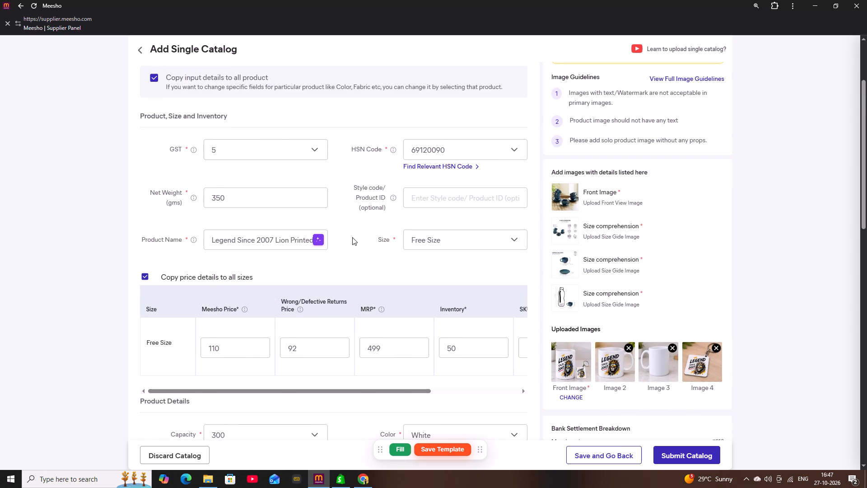
pyautogui.scroll(-3, 352, 237)
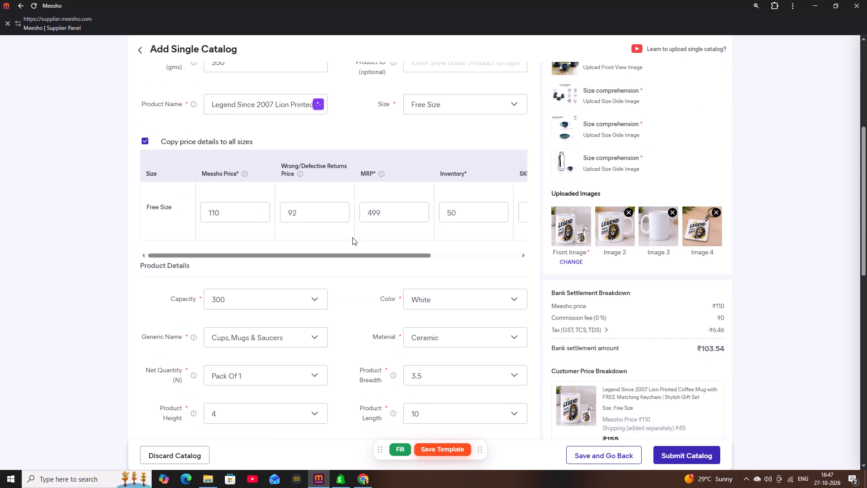
pyautogui.moveTo(298, 213); pyautogui.dragTo(274, 215)
pyautogui.press('BackSpace')
pyautogui.write('105')
pyautogui.click(385, 133)
pyautogui.moveTo(383, 254); pyautogui.dragTo(485, 254)
pyautogui.scroll(-2, 346, 274)
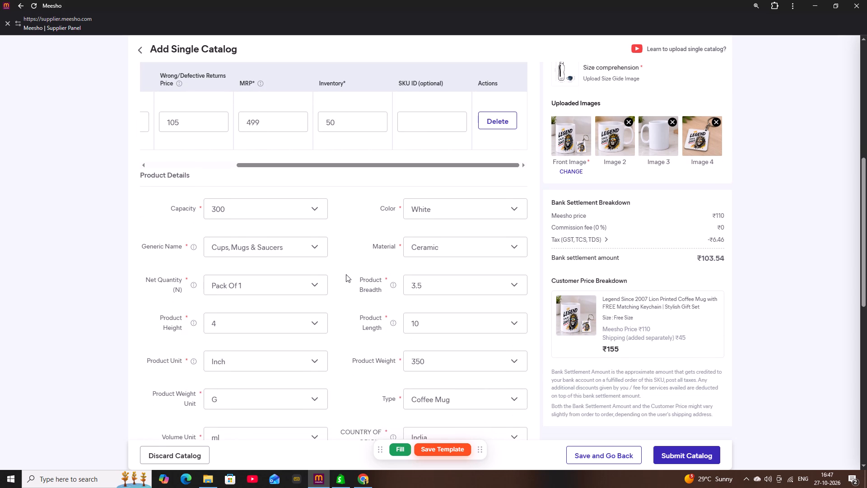
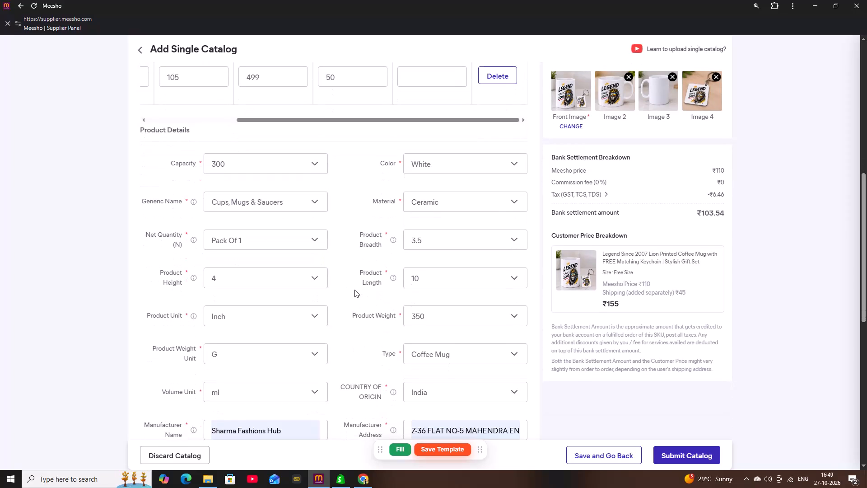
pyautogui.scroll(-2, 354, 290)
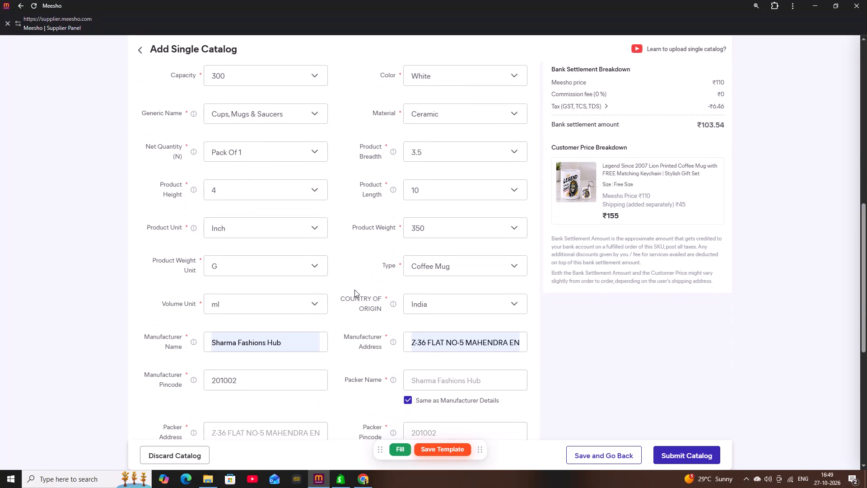
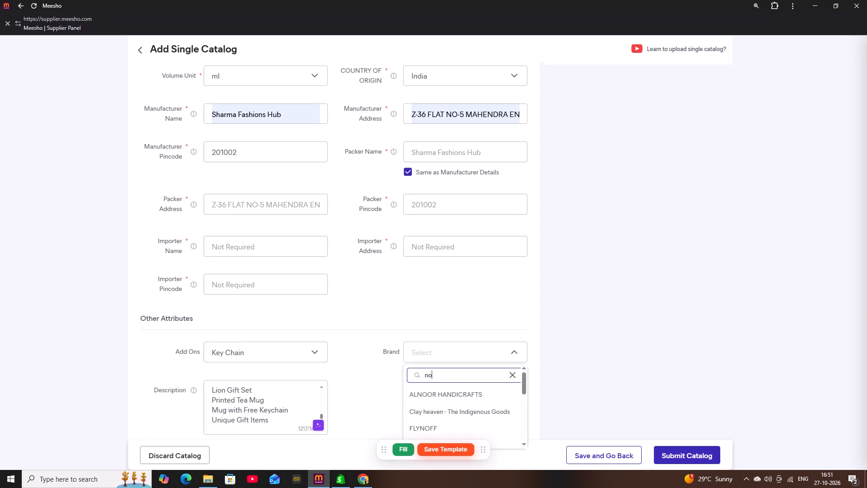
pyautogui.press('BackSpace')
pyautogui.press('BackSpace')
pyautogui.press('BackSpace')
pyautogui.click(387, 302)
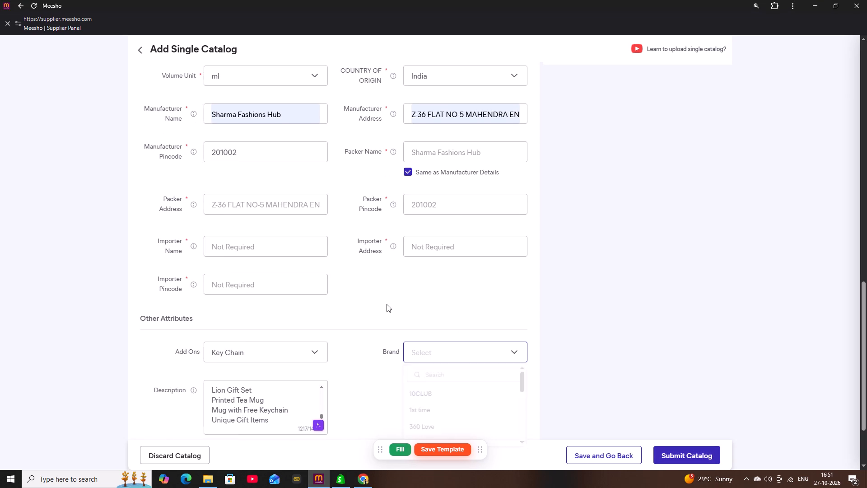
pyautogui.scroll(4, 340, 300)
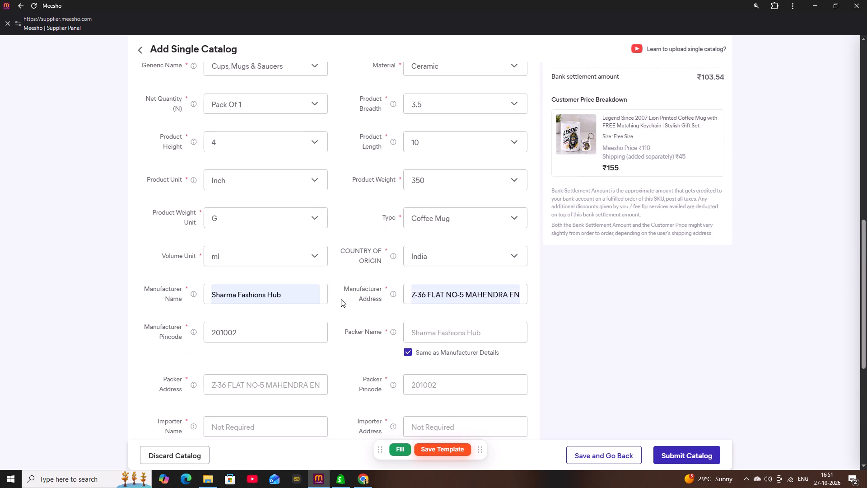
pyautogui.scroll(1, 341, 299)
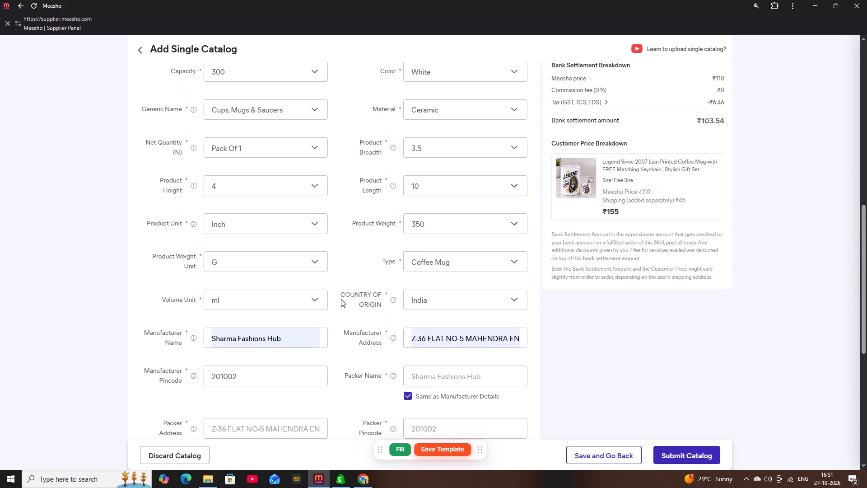
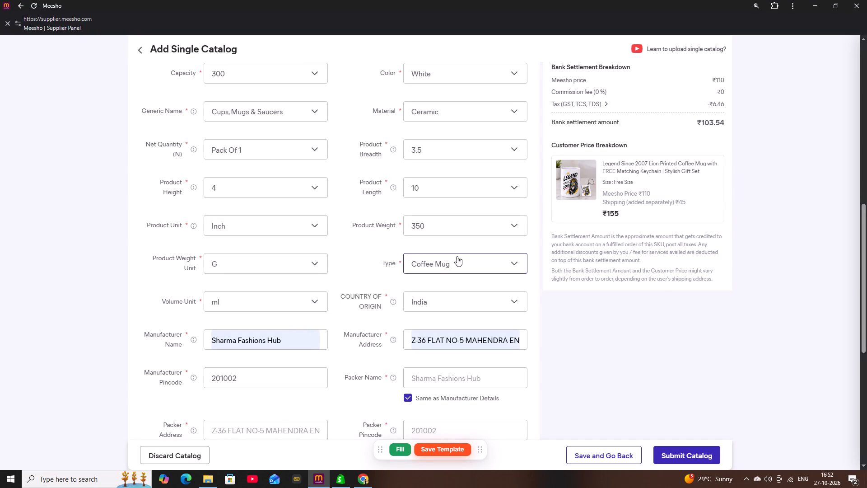
# Review the filled-in mug listing once more, from tax and price details through product details to the other attributes.
pyautogui.scroll(4, 350, 211)
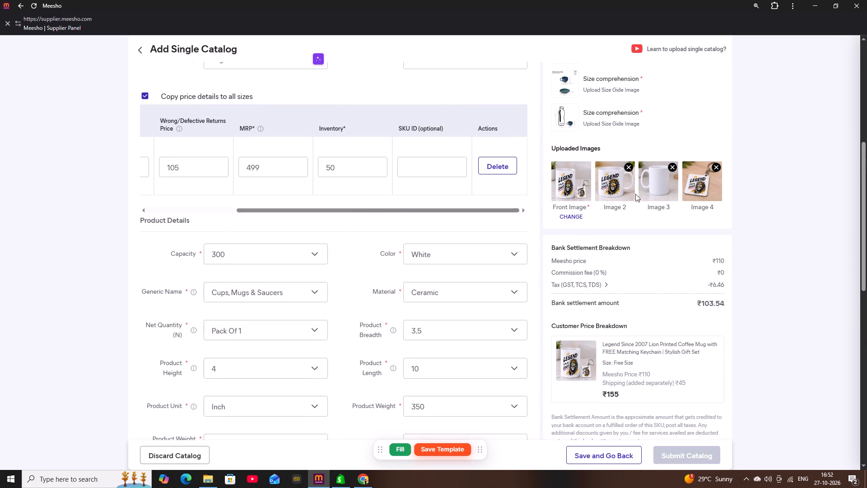
pyautogui.scroll(4, 365, 220)
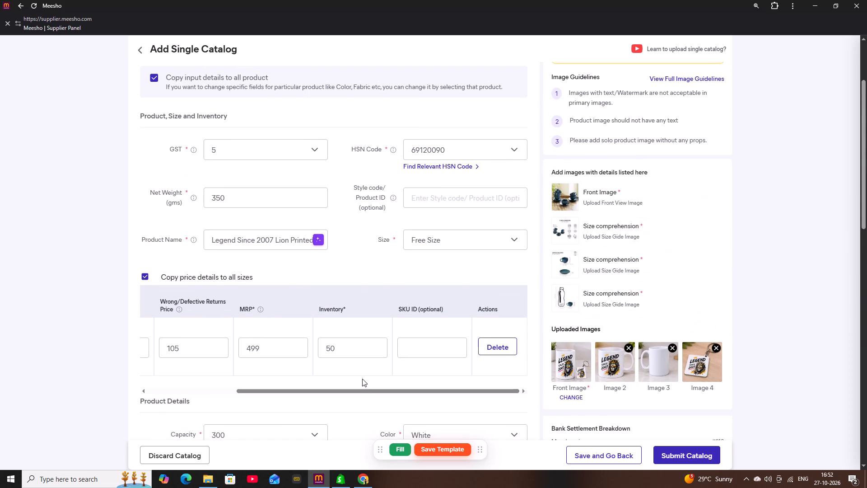
pyautogui.moveTo(361, 389); pyautogui.dragTo(211, 390)
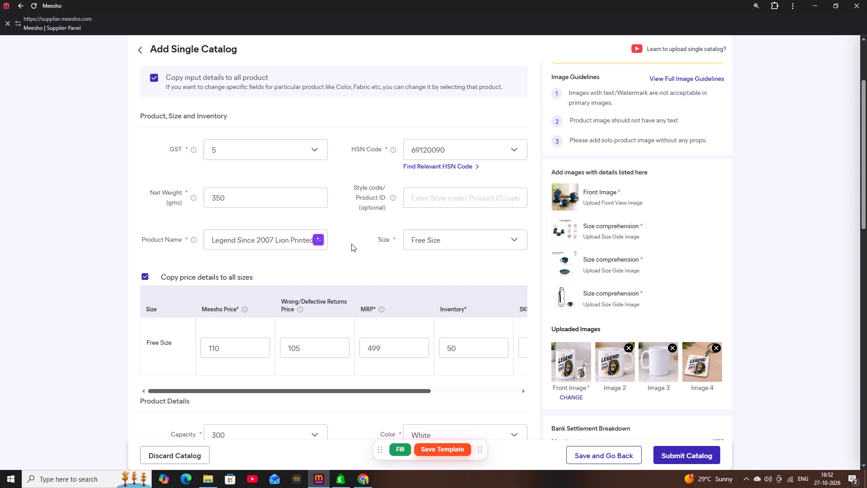
pyautogui.scroll(-4, 356, 258)
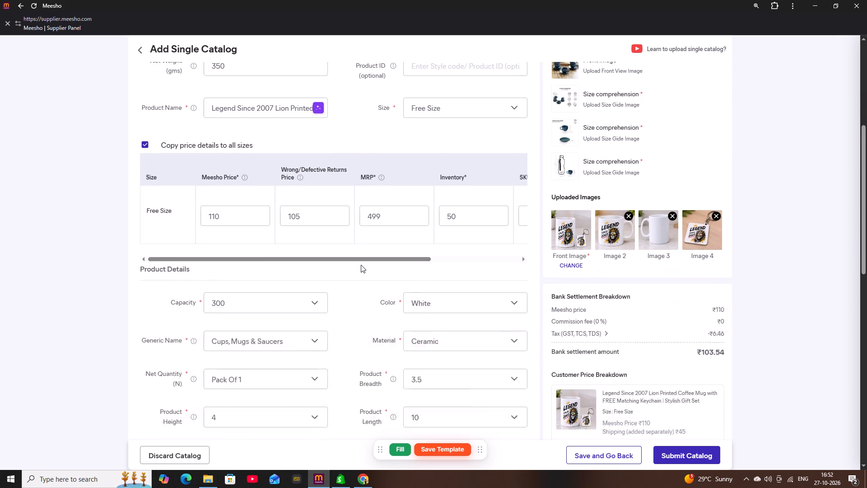
pyautogui.scroll(-2, 360, 265)
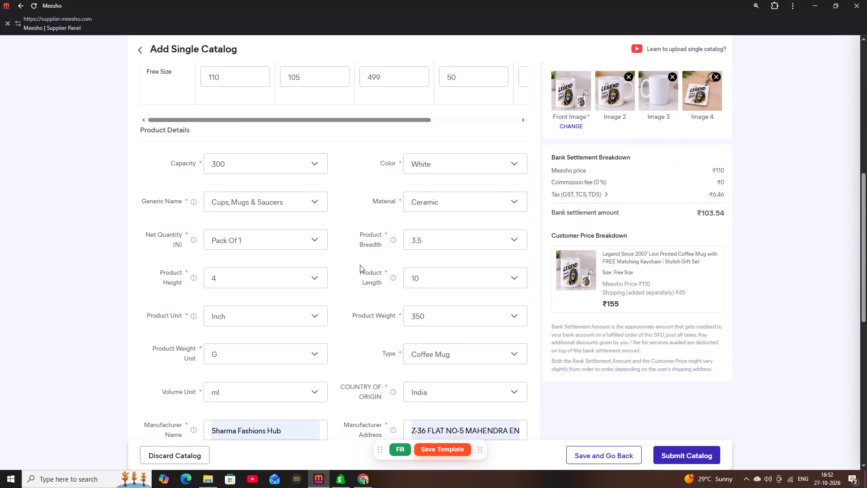
pyautogui.scroll(-2, 360, 265)
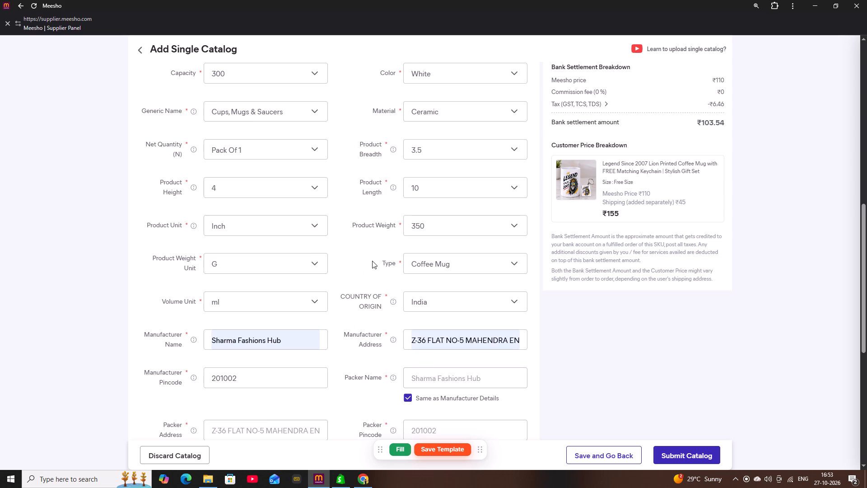
pyautogui.scroll(-2, 354, 246)
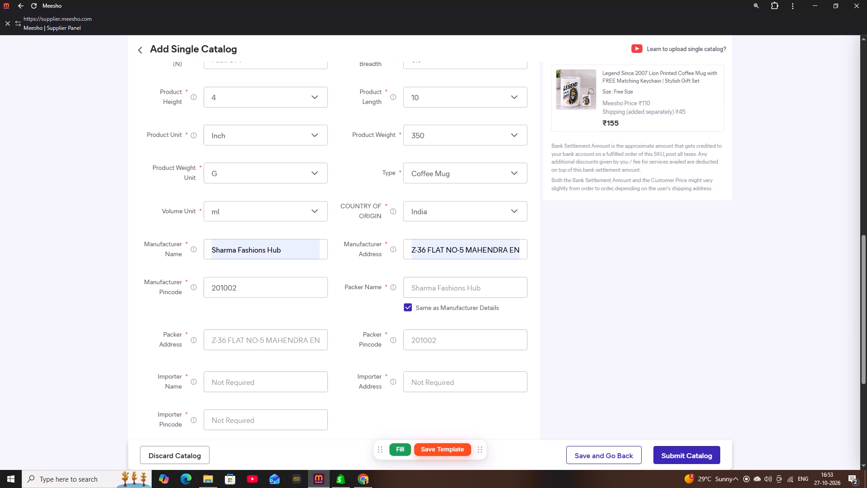
pyautogui.scroll(-4, 358, 266)
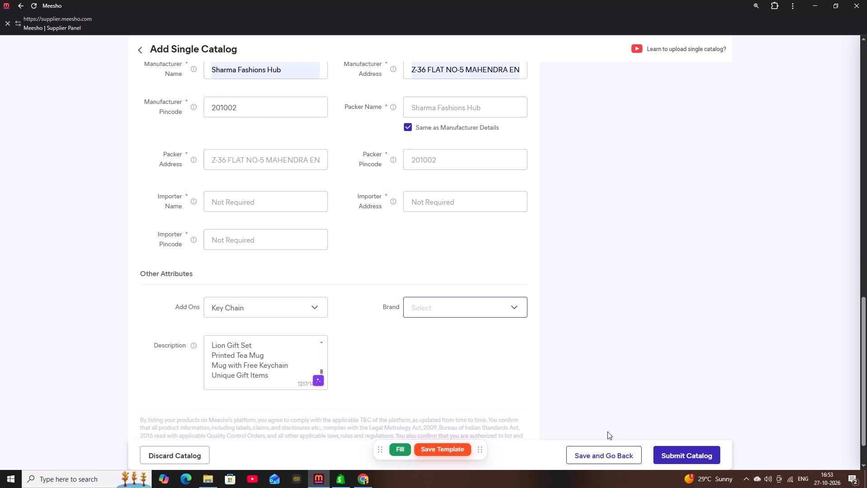
pyautogui.scroll(10, 639, 431)
pyautogui.scroll(4, 596, 390)
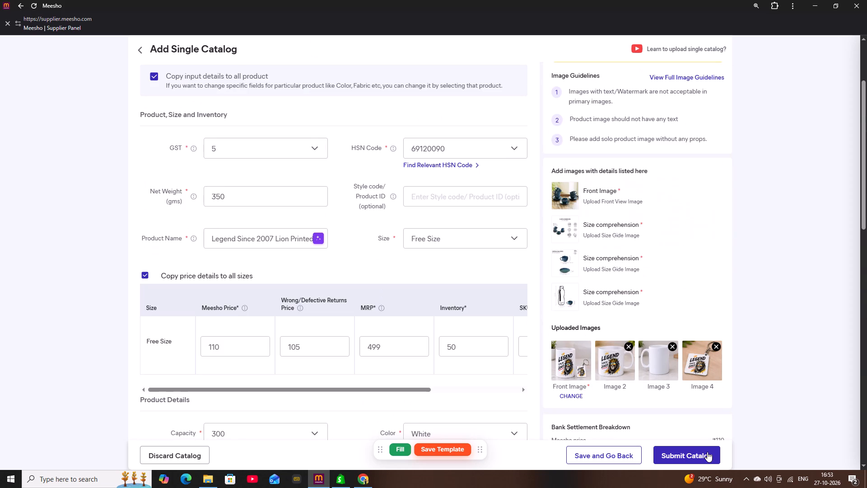
# Submit the mug catalog for quality check, declaring that all its products are not branded or illegal to sell.
pyautogui.click(695, 452)
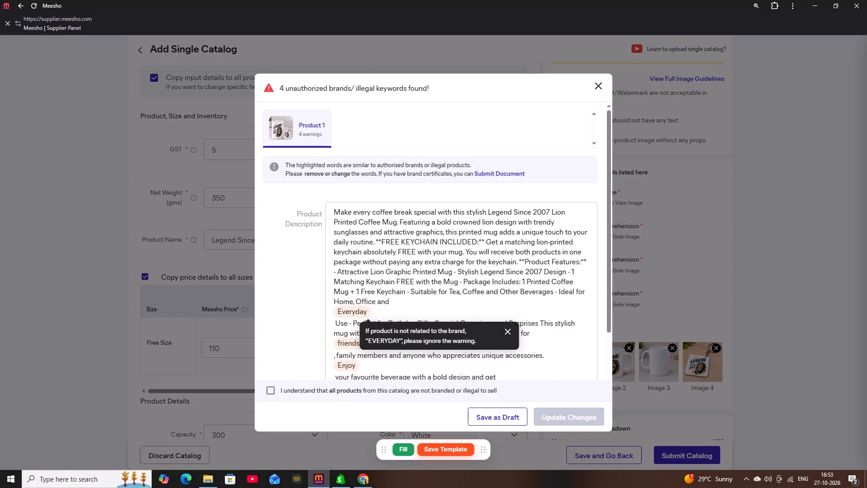
pyautogui.click(272, 391)
pyautogui.click(272, 391)
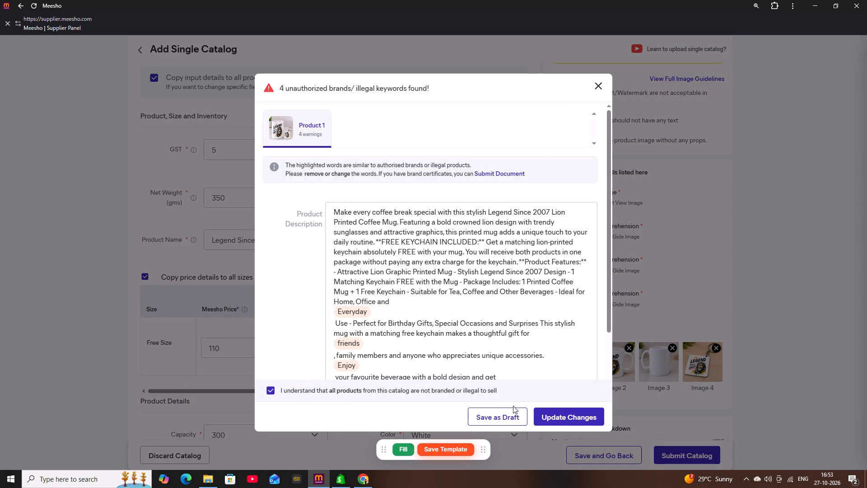
pyautogui.click(548, 418)
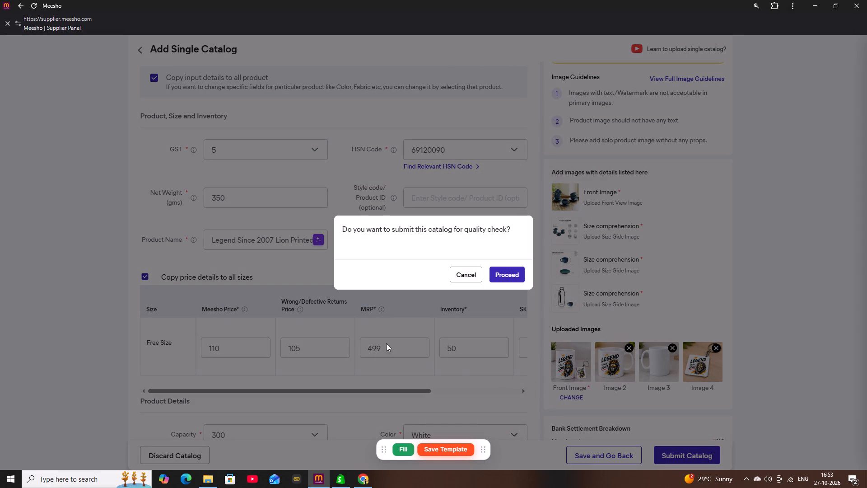
pyautogui.click(512, 275)
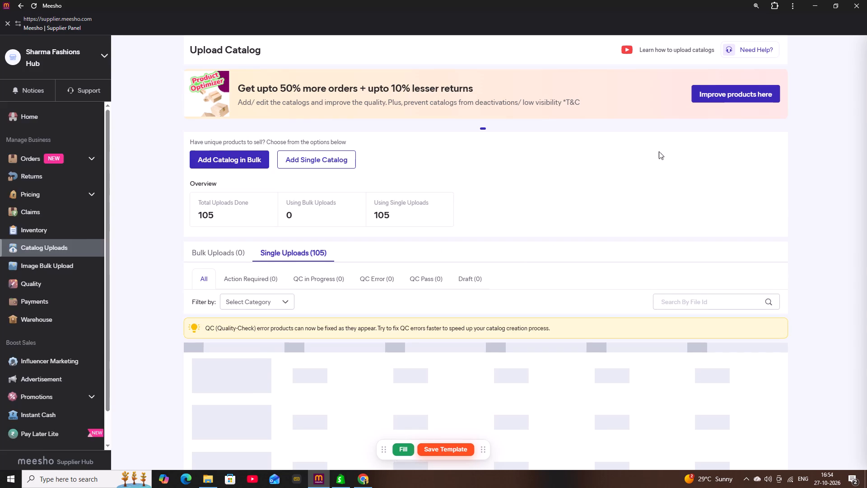
# Examine the draft Personalized Tshirts catalog created 24 Oct '26, 06:16 PM, and return to the catalog uploads list.
pyautogui.click(643, 110)
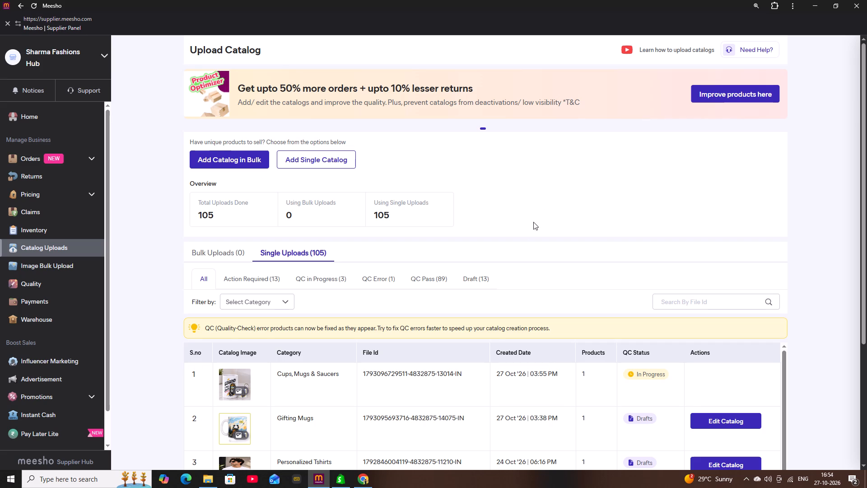
pyautogui.scroll(-3, 419, 322)
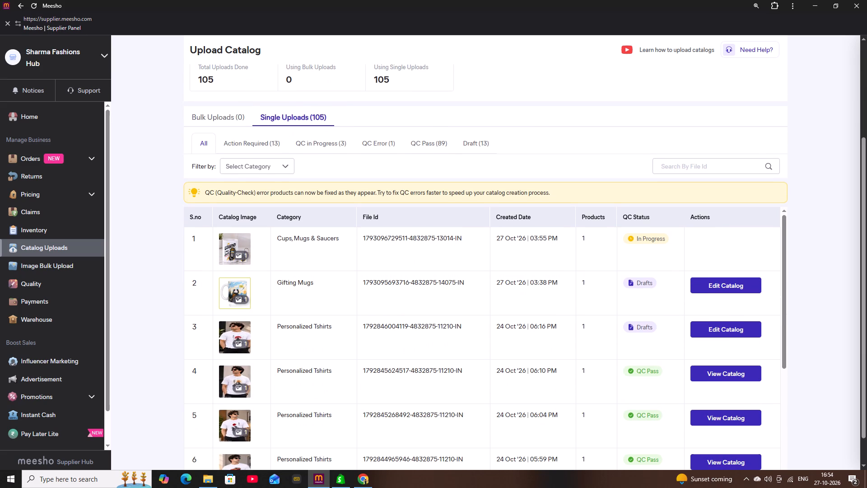
pyautogui.click(732, 331)
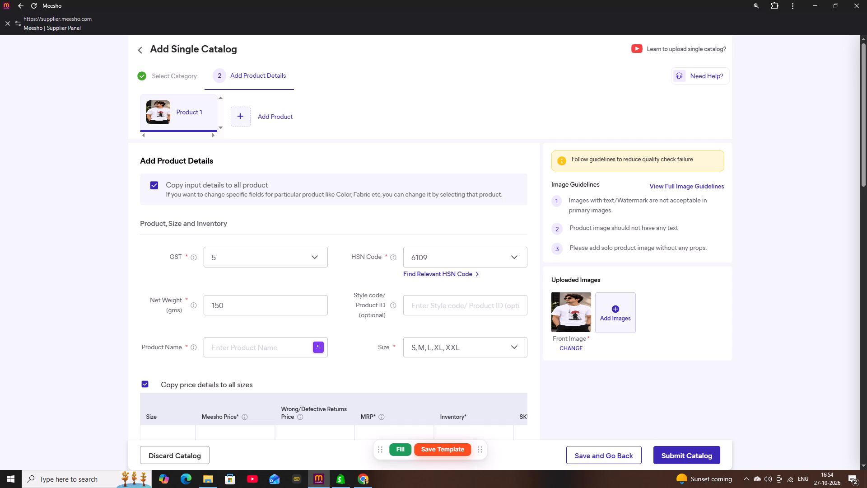
pyautogui.scroll(-2, 293, 302)
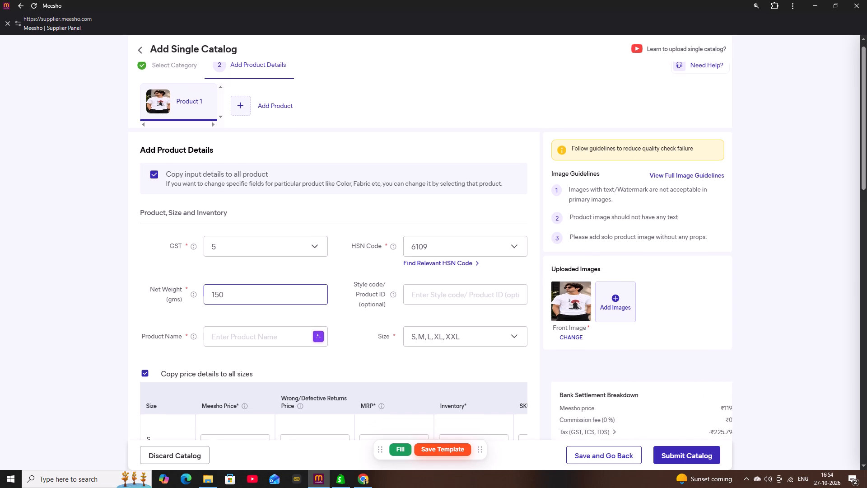
pyautogui.scroll(-2, 293, 302)
pyautogui.scroll(-10, 354, 294)
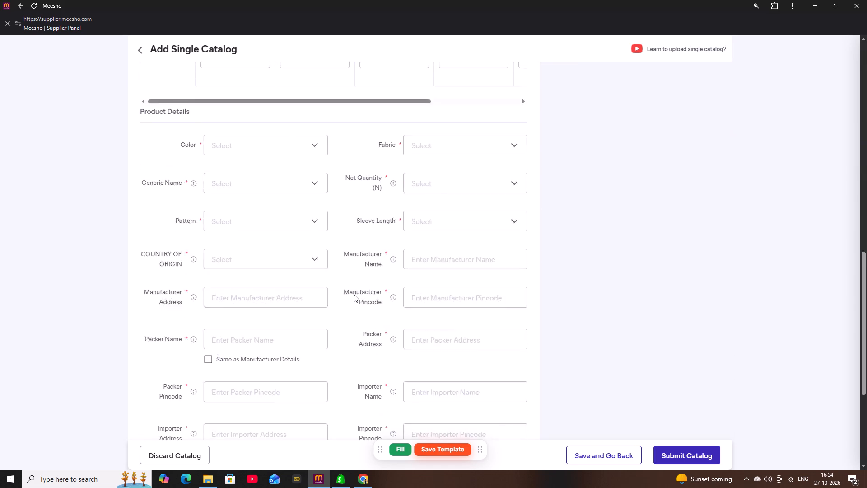
pyautogui.scroll(-3, 354, 294)
pyautogui.scroll(19, 354, 294)
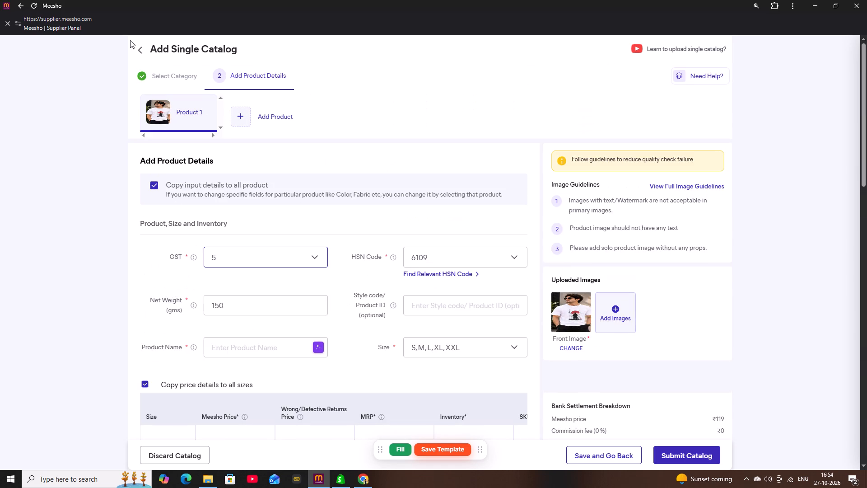
pyautogui.click(147, 48)
pyautogui.click(139, 52)
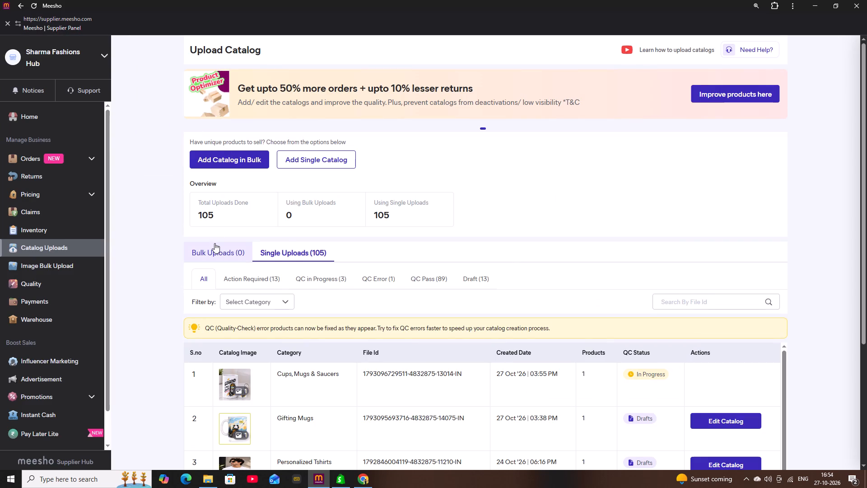
# Check the active catalogs in the Inventory and go to the blocked ones.
pyautogui.click(66, 223)
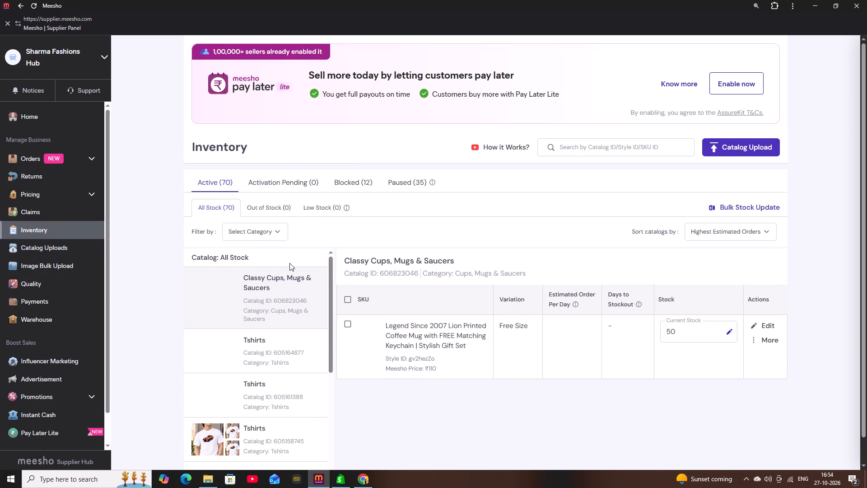
pyautogui.scroll(-3, 304, 268)
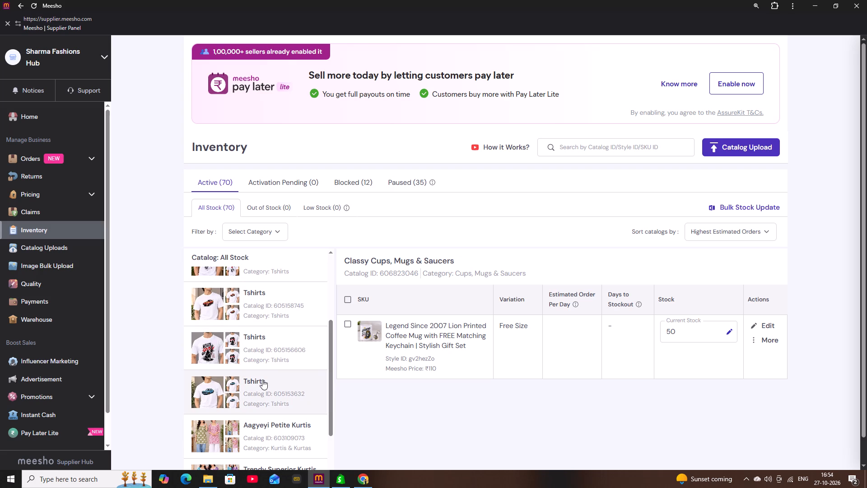
pyautogui.click(373, 180)
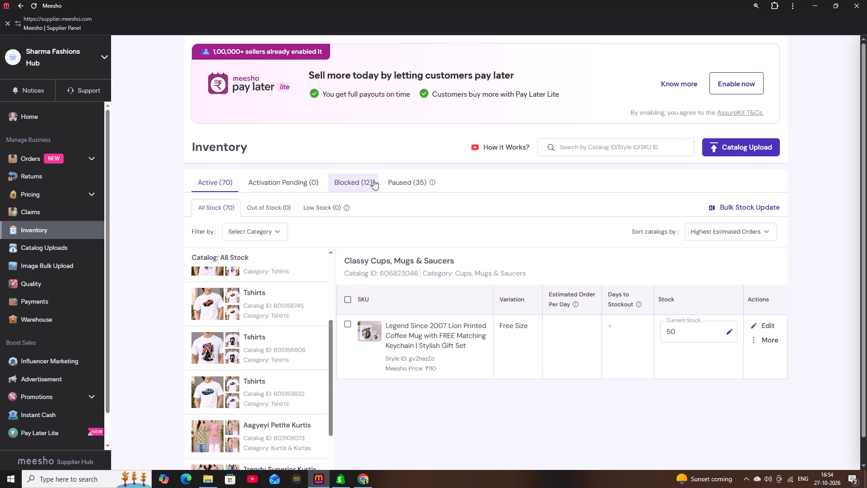
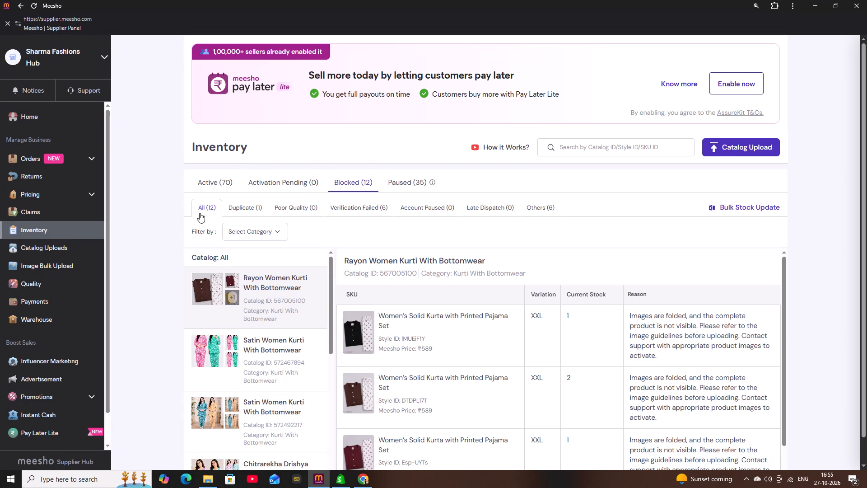
# Return to the active catalogs in the Inventory to check the newly listed mug.
pyautogui.click(220, 177)
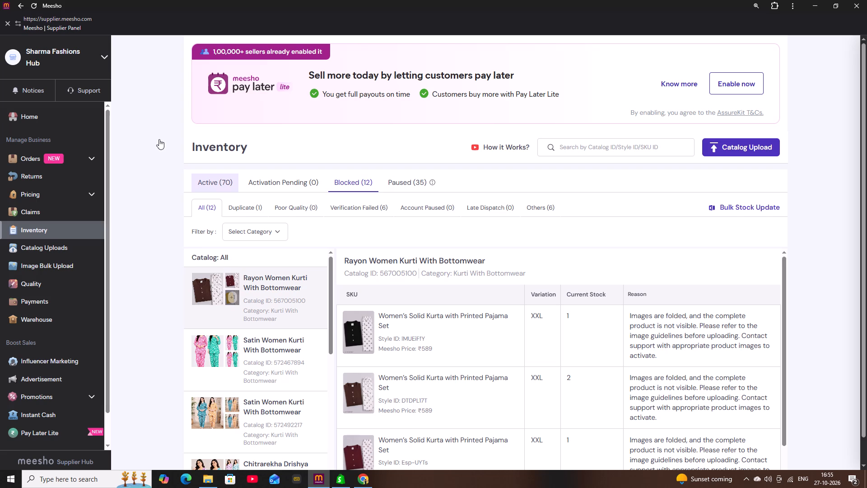
pyautogui.rightClick(159, 139)
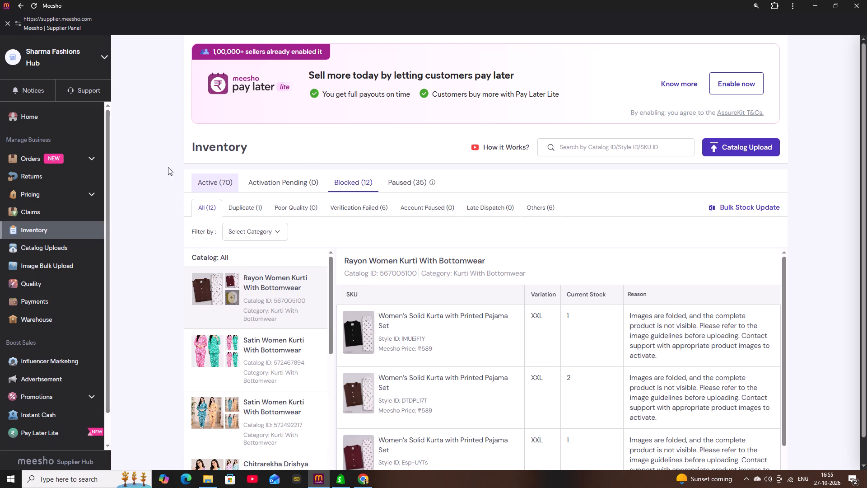
pyautogui.click(174, 176)
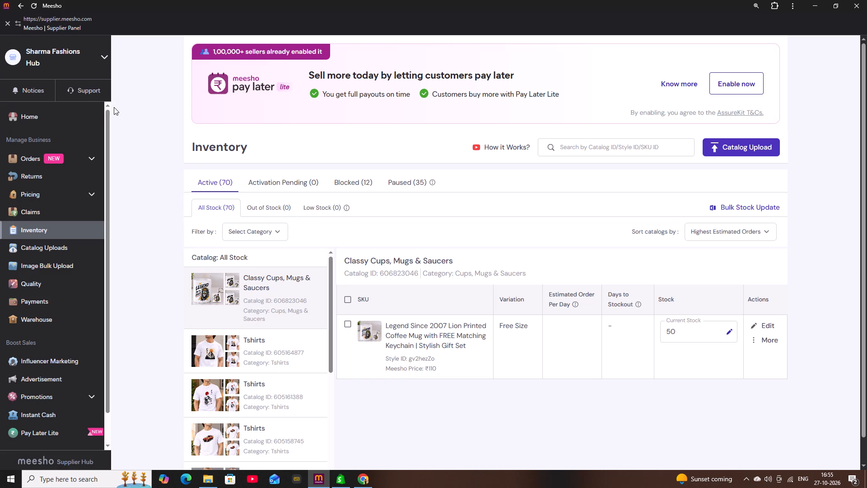
# Start a new single catalog in the Cups, Mugs & Saucers category.
pyautogui.click(78, 248)
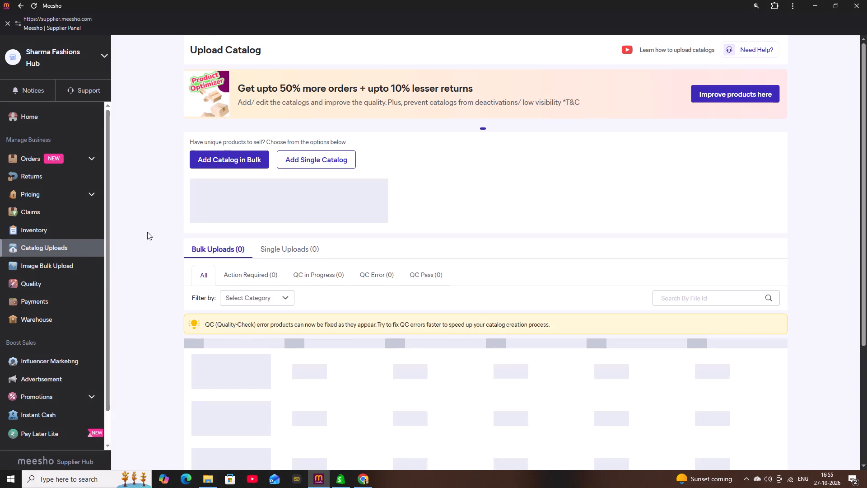
pyautogui.click(339, 163)
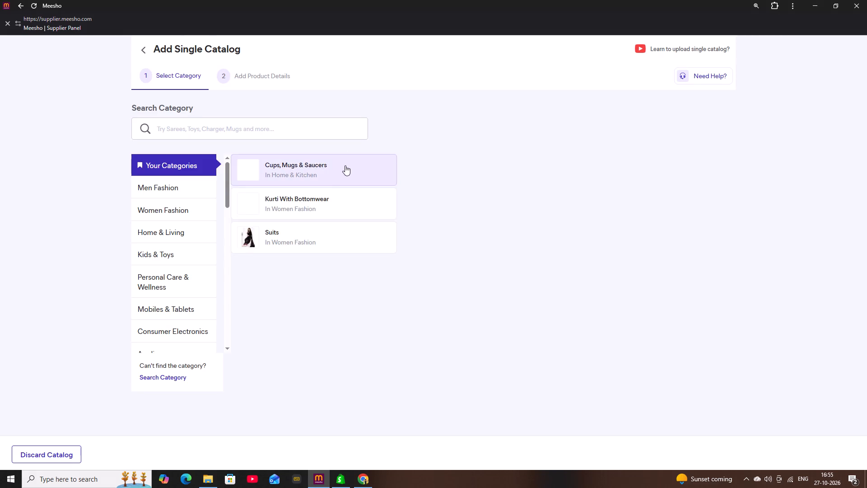
pyautogui.click(345, 165)
pyautogui.click(640, 338)
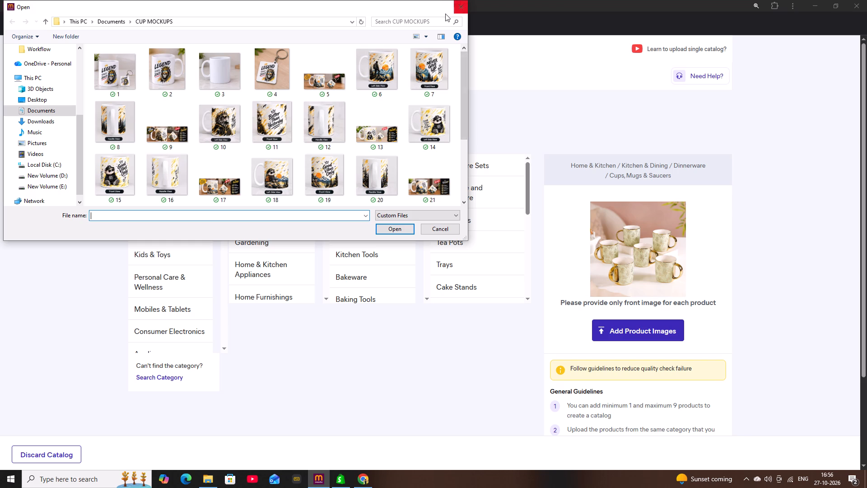
pyautogui.click(457, 10)
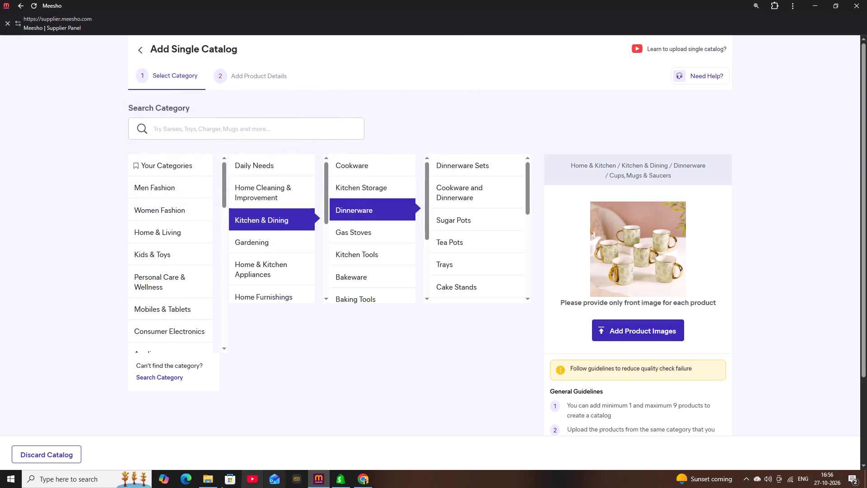
# Compare the mug and keychain combo mockups 5 and 9 in the CUP MOCKUPS folder, and view the side images following mockup 5.
pyautogui.click(209, 483)
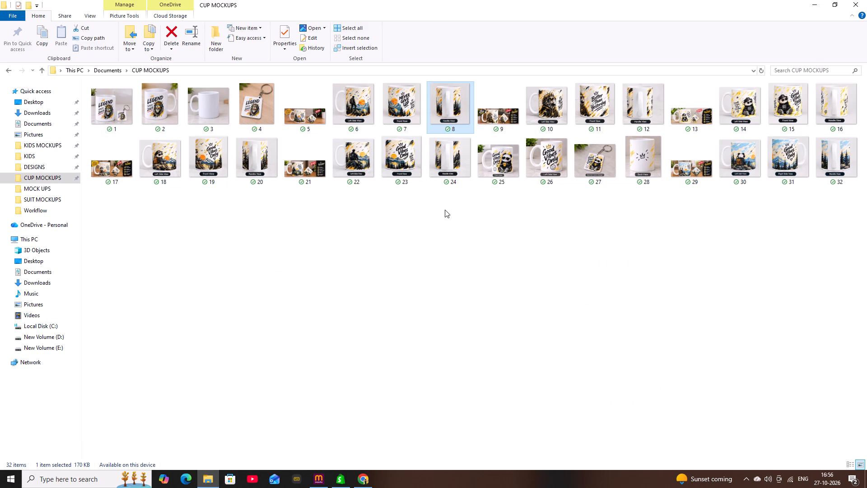
pyautogui.doubleClick(298, 115)
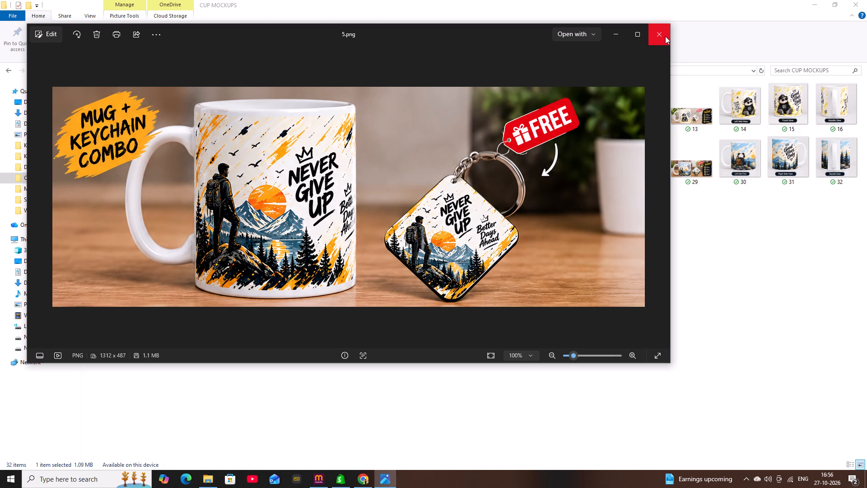
pyautogui.click(665, 36)
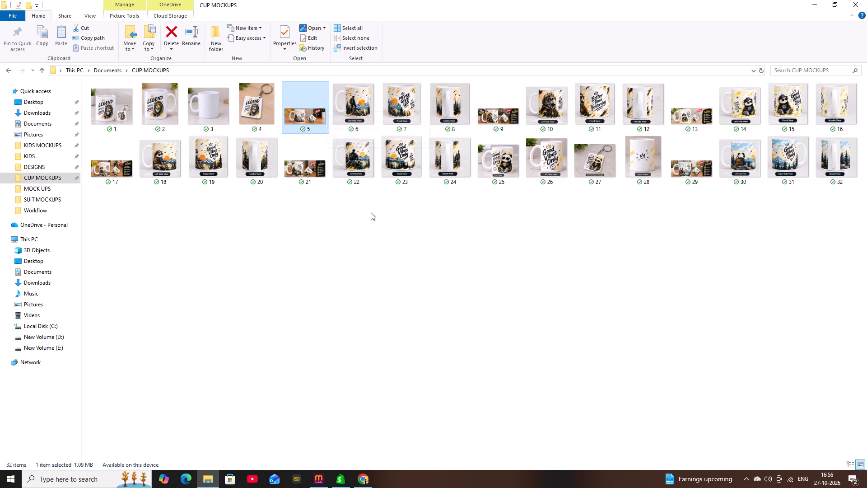
pyautogui.doubleClick(496, 112)
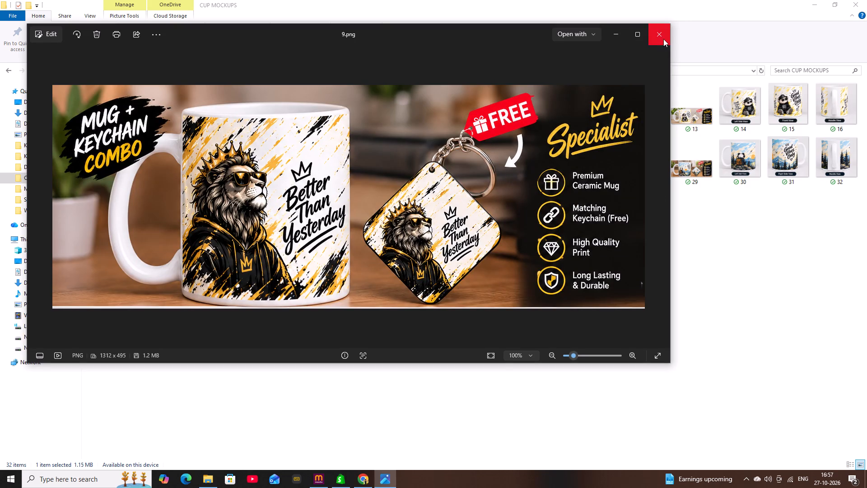
pyautogui.click(651, 36)
pyautogui.doubleClick(302, 115)
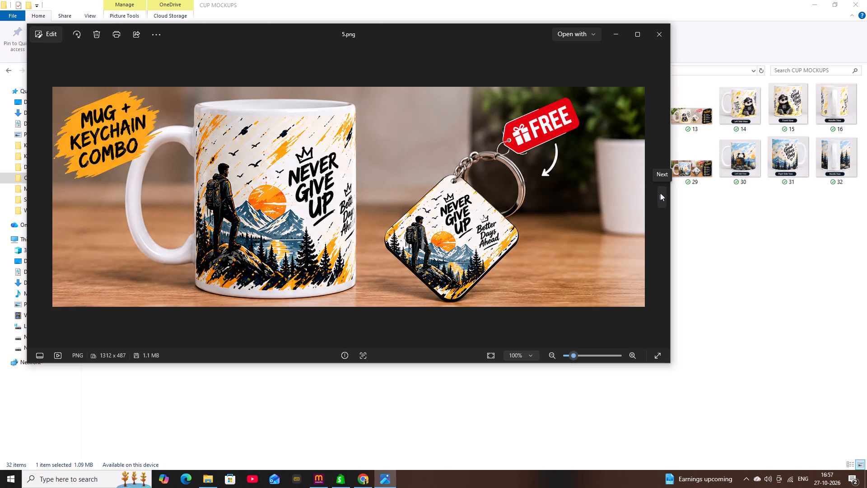
pyautogui.click(660, 193)
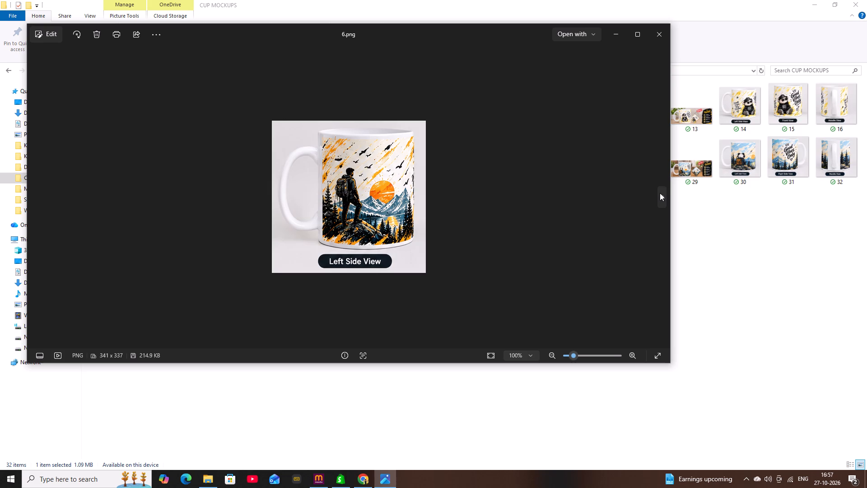
pyautogui.click(660, 193)
pyautogui.click(660, 193)
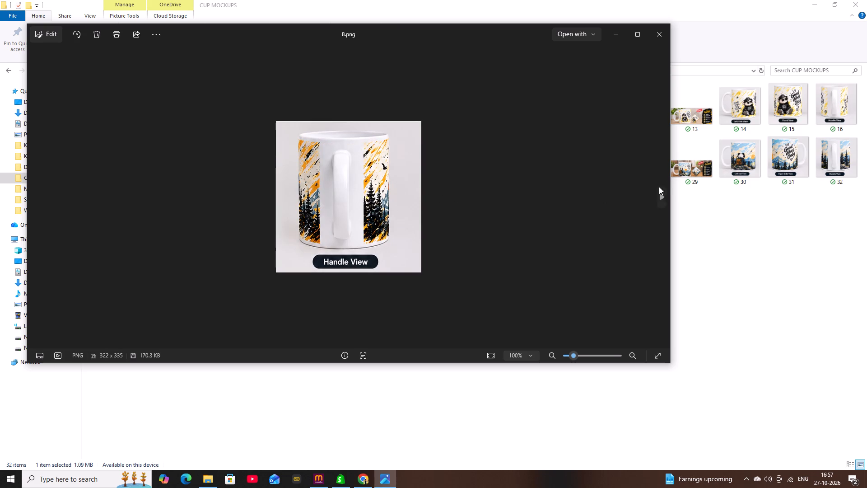
pyautogui.click(653, 35)
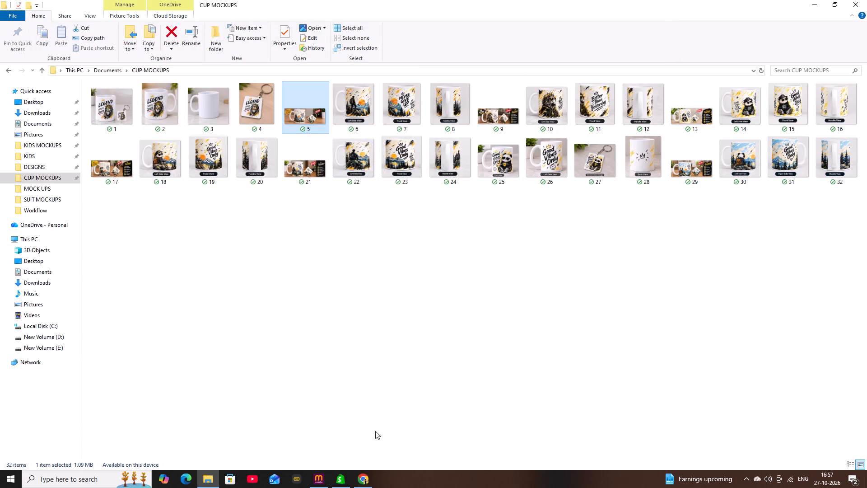
# Return to the Meesho catalog page and look through the Kitchen & Dining and Dinnerware subcategories as far as Cups, Mugs & Saucers.
pyautogui.click(360, 482)
pyautogui.click(325, 483)
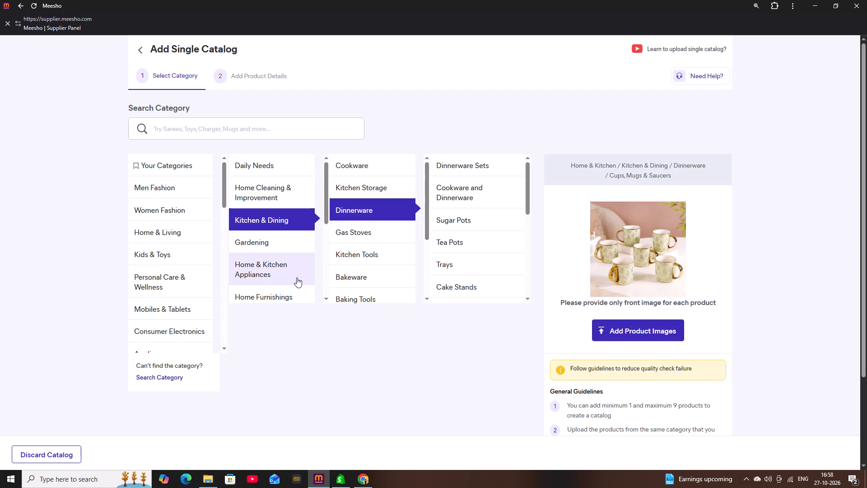
pyautogui.scroll(-1, 296, 255)
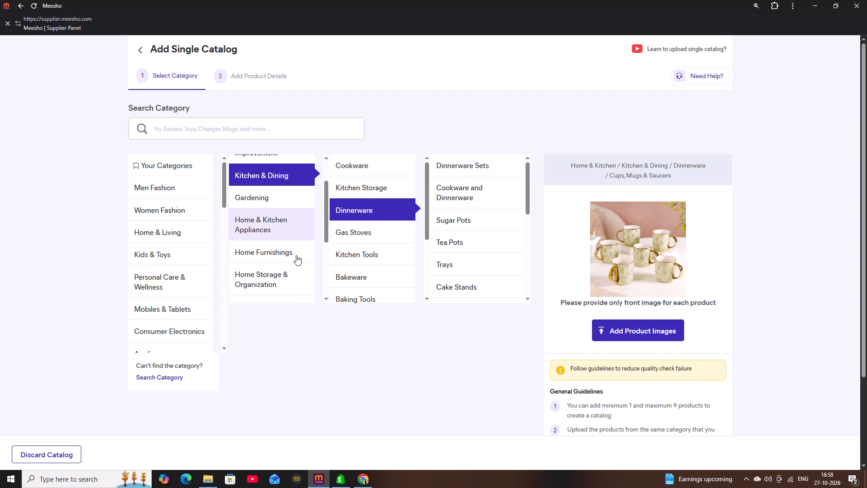
pyautogui.scroll(-1, 296, 255)
pyautogui.scroll(4, 296, 255)
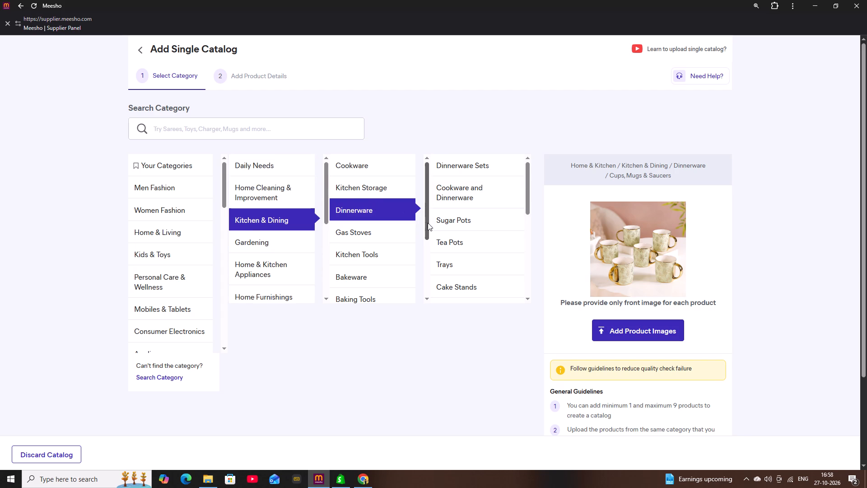
pyautogui.moveTo(428, 223); pyautogui.dragTo(429, 217)
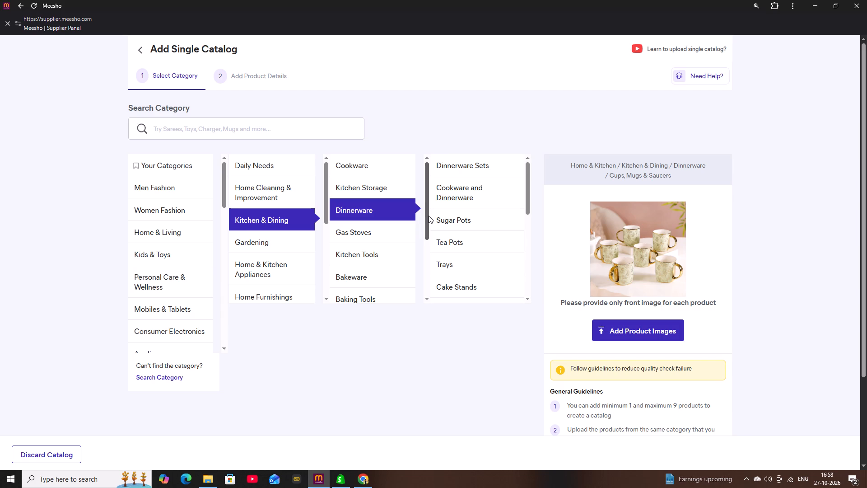
pyautogui.scroll(1, 493, 225)
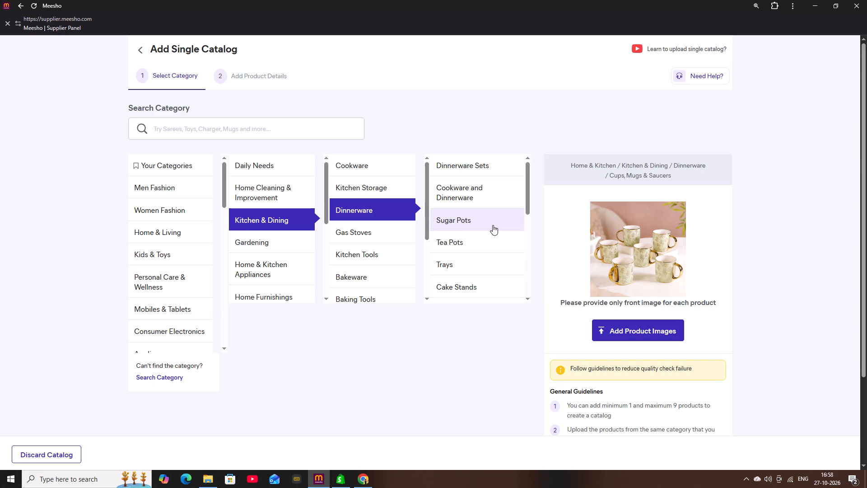
pyautogui.scroll(1, 493, 225)
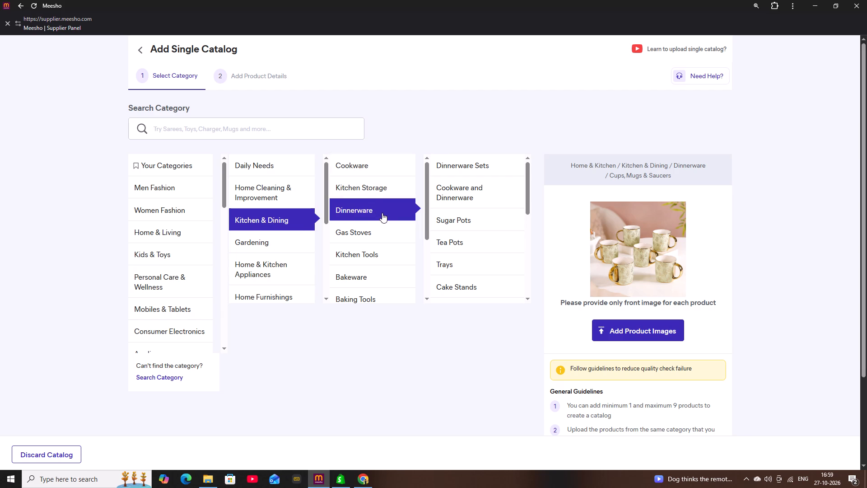
pyautogui.scroll(-1, 382, 213)
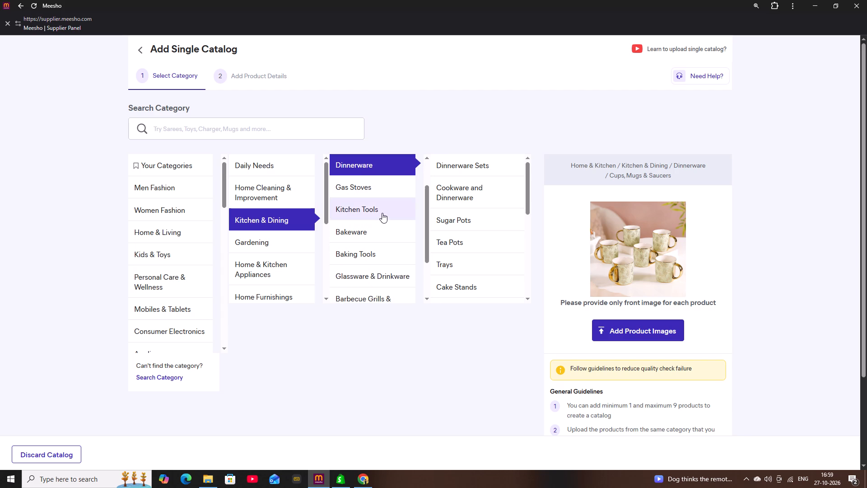
pyautogui.scroll(1, 382, 213)
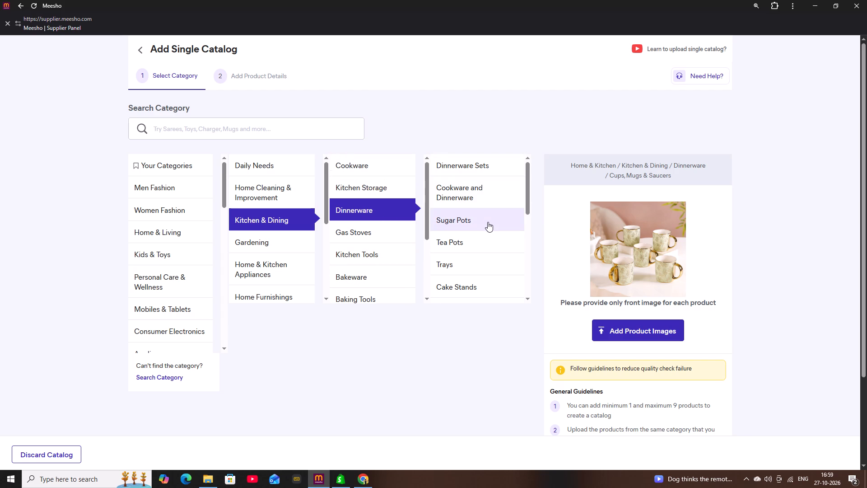
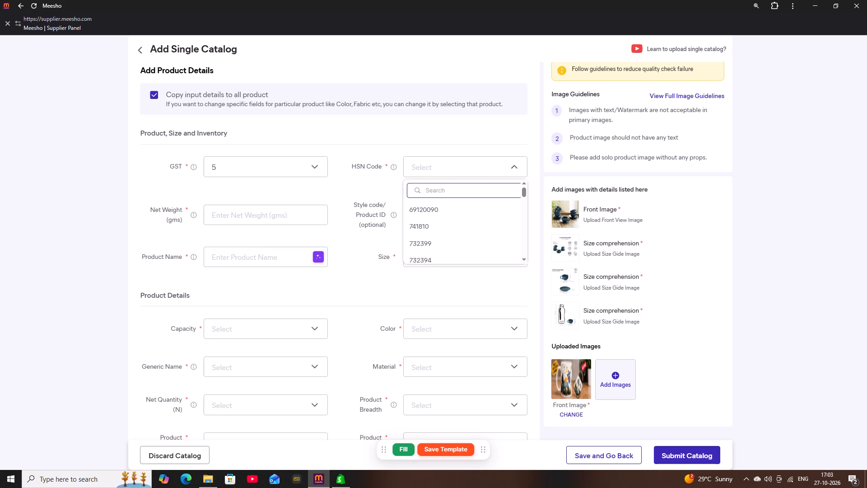
# Choose HSN code 69120090 and set the net weight to 350 gms.
pyautogui.click(470, 206)
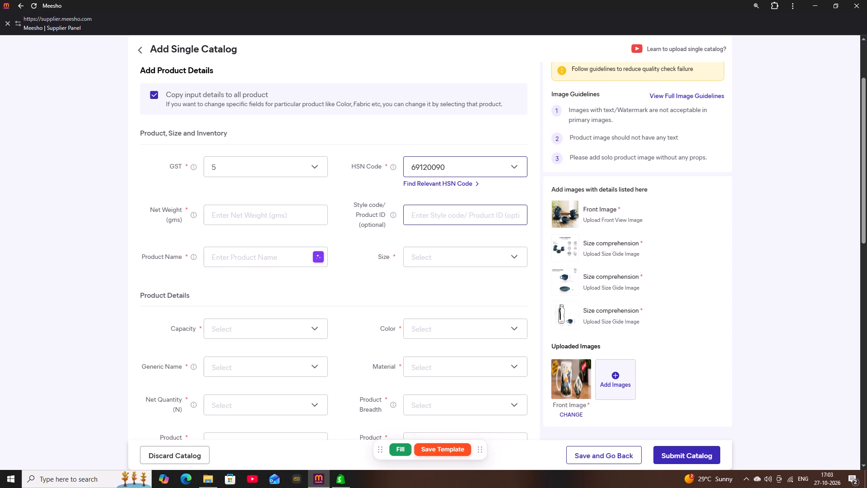
pyautogui.click(265, 219)
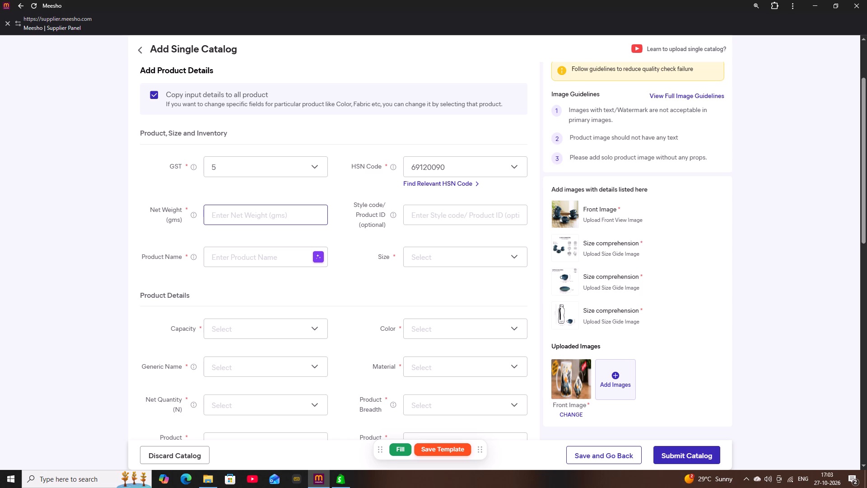
pyautogui.write('150')
pyautogui.press('BackSpace')
pyautogui.press('BackSpace')
pyautogui.press('BackSpace')
pyautogui.press('BackSpace')
pyautogui.write('350')
# Set the product's size to Free Size and apply the choice.
pyautogui.scroll(-2, 354, 143)
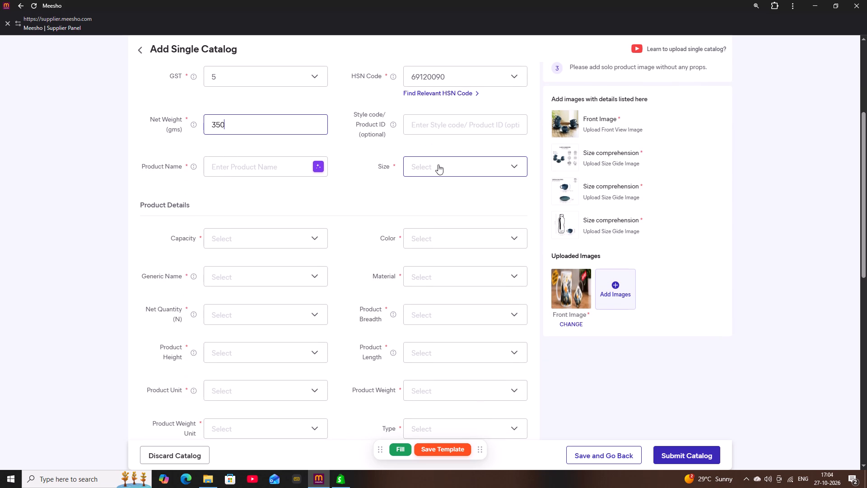
pyautogui.click(438, 164)
pyautogui.click(454, 201)
pyautogui.click(415, 188)
pyautogui.click(416, 196)
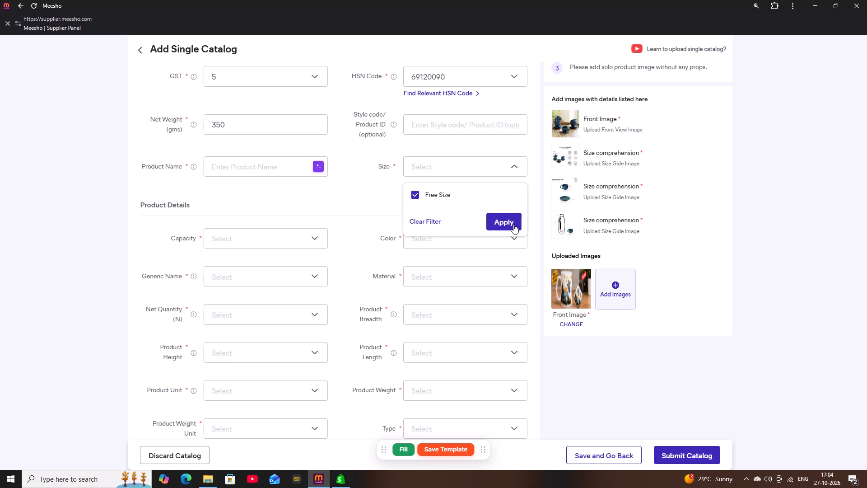
pyautogui.click(511, 220)
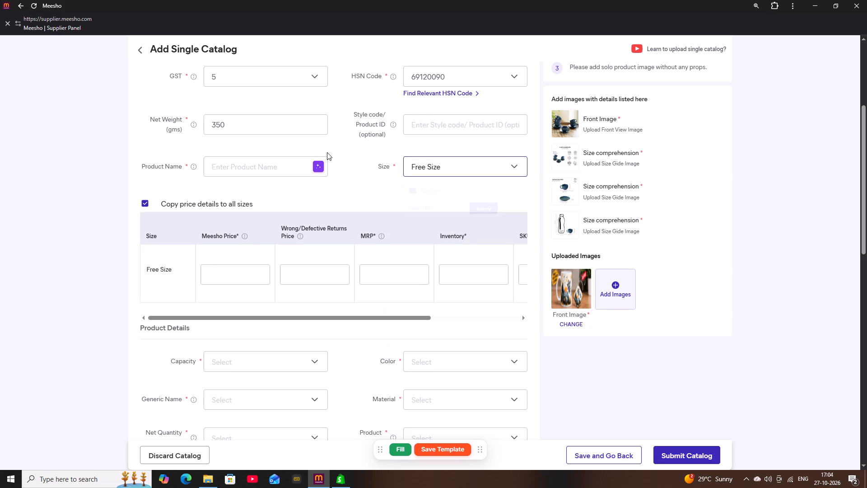
# Fill the Free Size row with Meesho price 109, wrong/defective returns price 105, MRP 499 and inventory 50.
pyautogui.scroll(-3, 350, 166)
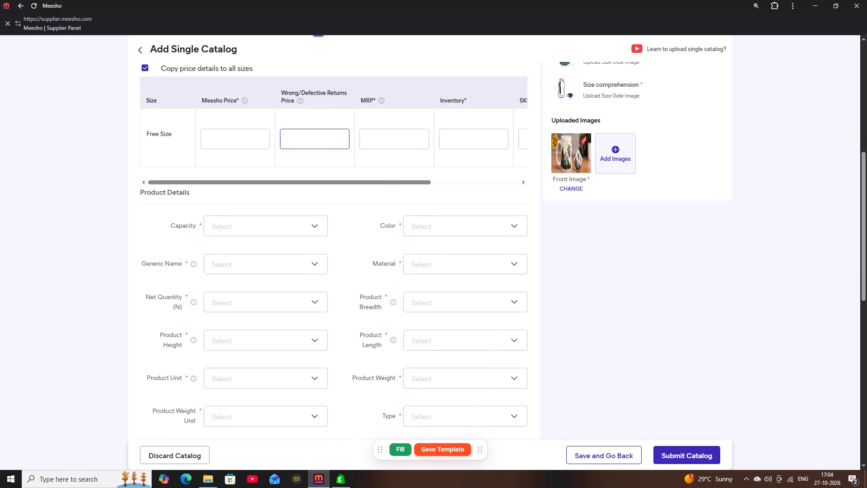
pyautogui.click(243, 145)
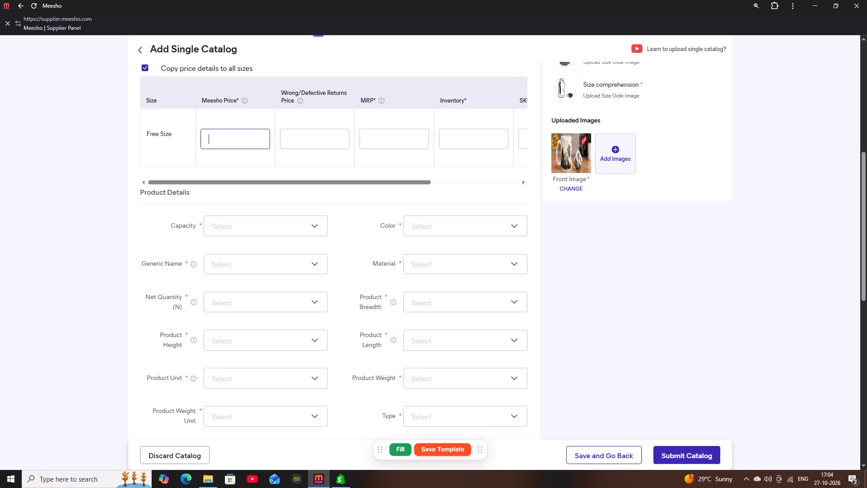
pyautogui.write('105')
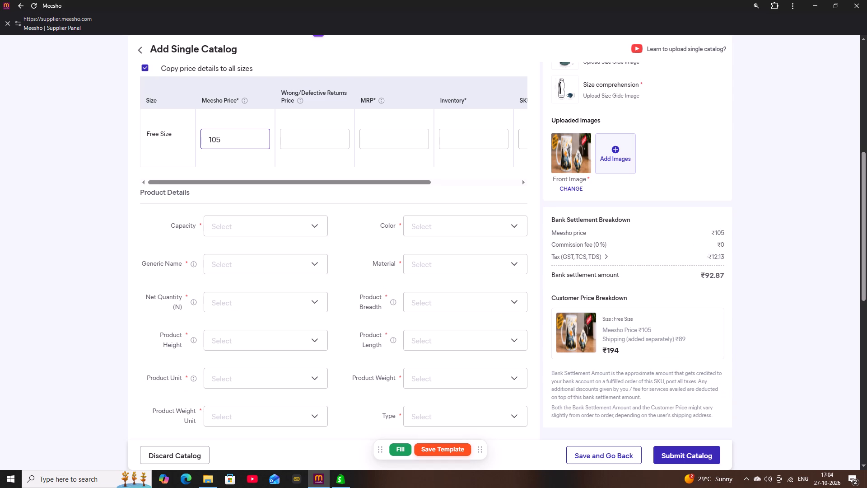
pyautogui.press('BackSpace')
pyautogui.press('BackSpace')
pyautogui.write('09')
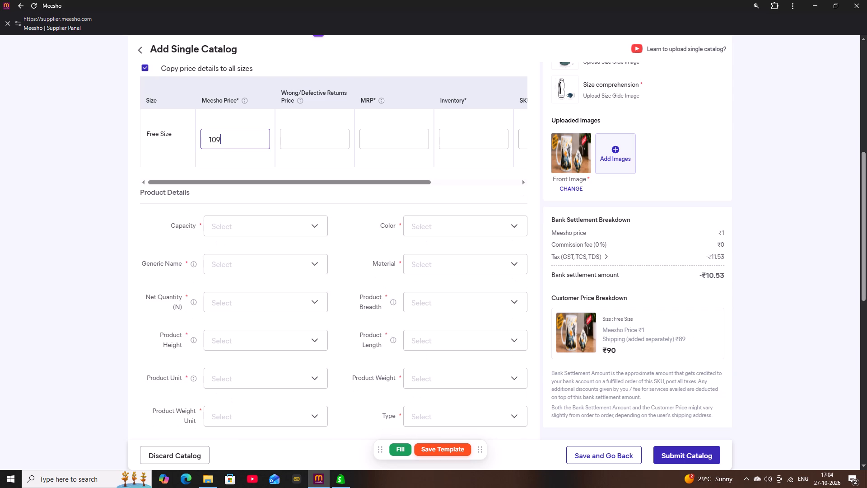
pyautogui.click(304, 139)
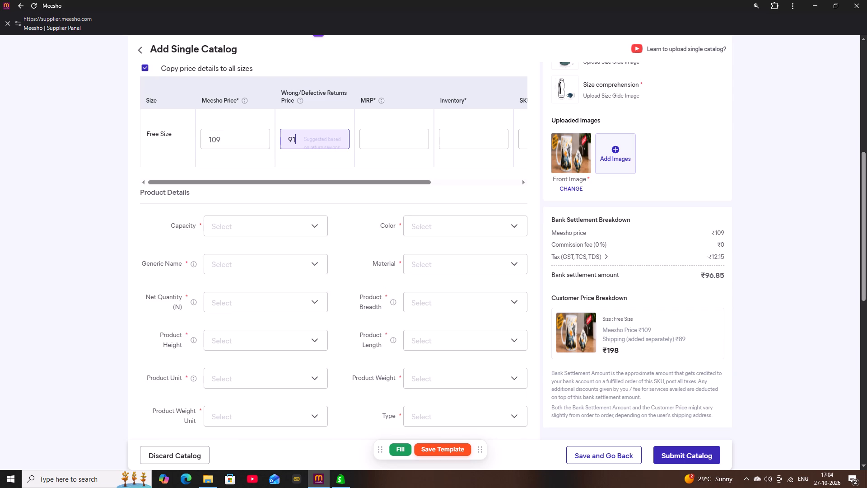
pyautogui.press('BackSpace')
pyautogui.press('BackSpace')
pyautogui.write('105')
pyautogui.click(398, 143)
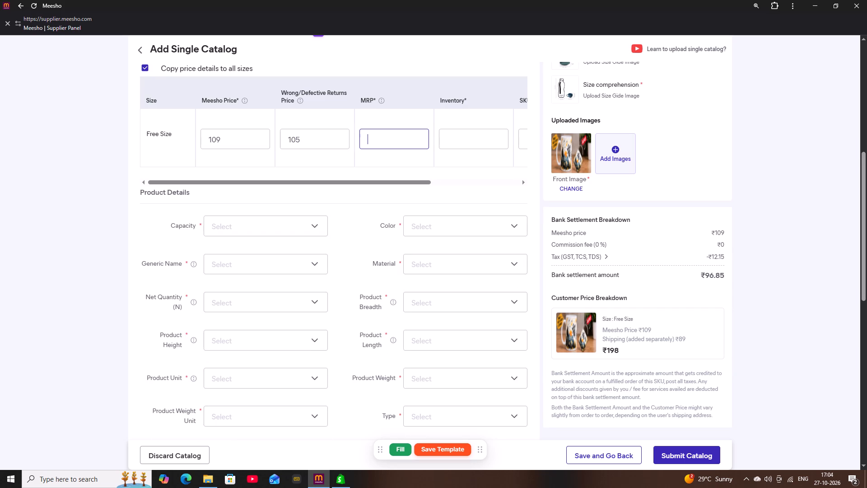
pyautogui.write('499')
pyautogui.click(480, 139)
pyautogui.write('50')
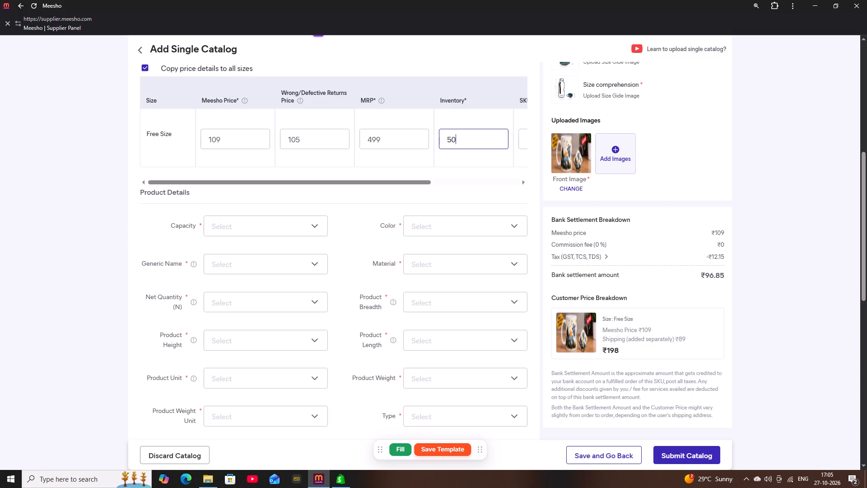
pyautogui.moveTo(416, 181); pyautogui.dragTo(518, 183)
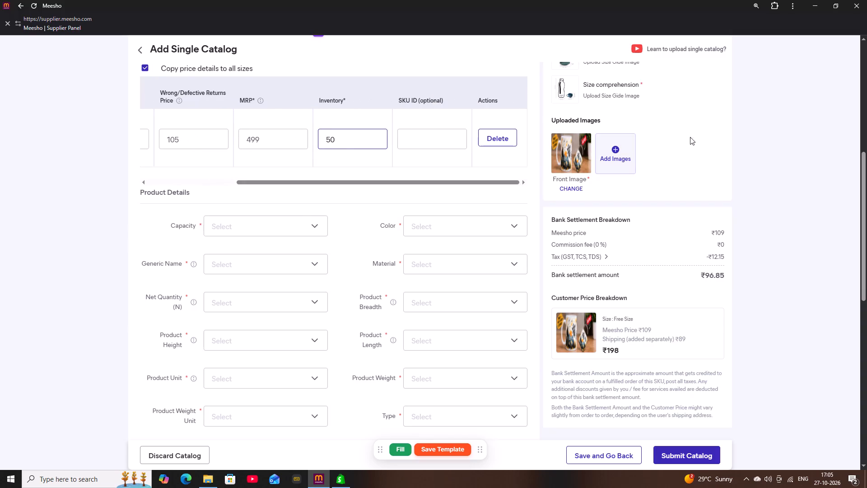
# Replace the catalog's front image with Image 4 of the Good Vibes Only keychain batch from the Lisstify image library.
pyautogui.click(772, 0)
pyautogui.click(772, 2)
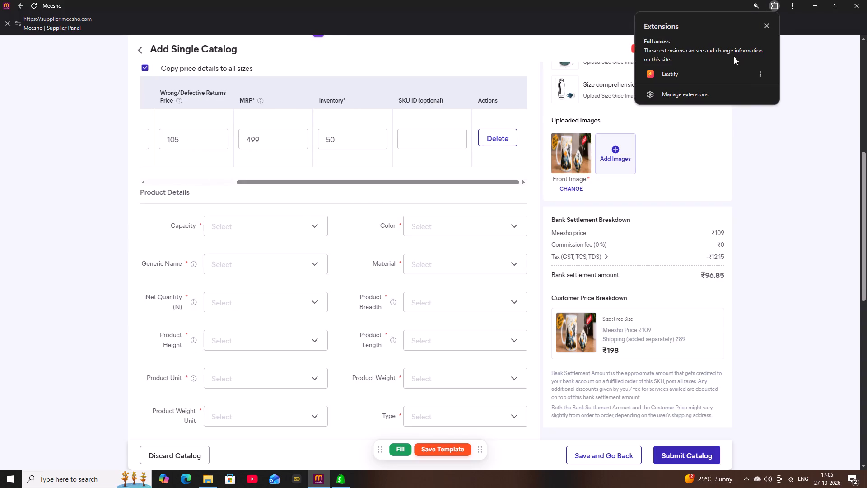
pyautogui.click(727, 66)
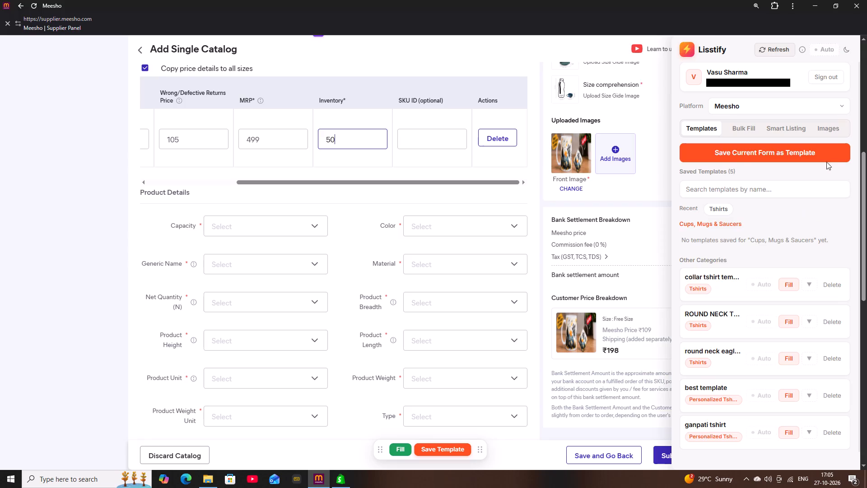
pyautogui.click(836, 128)
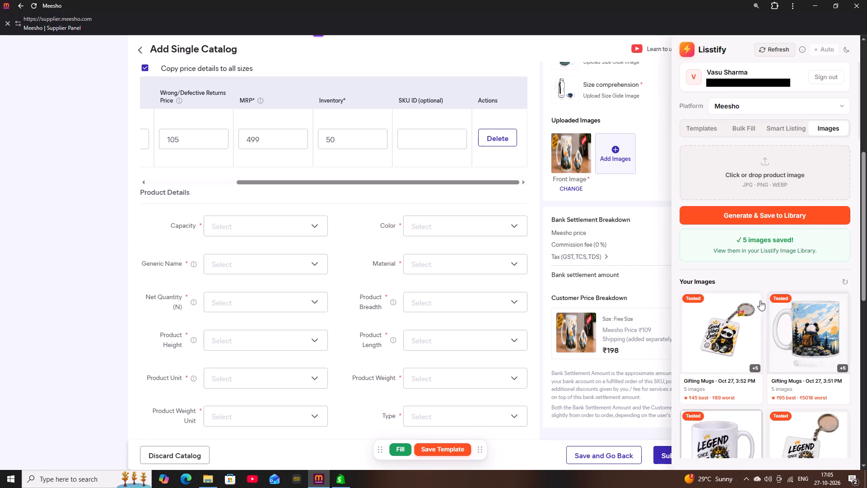
pyautogui.click(723, 338)
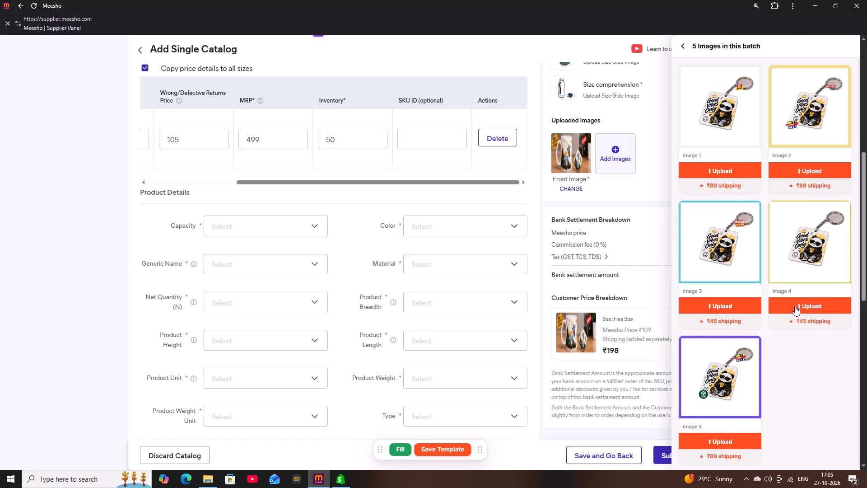
pyautogui.click(795, 306)
pyautogui.click(627, 249)
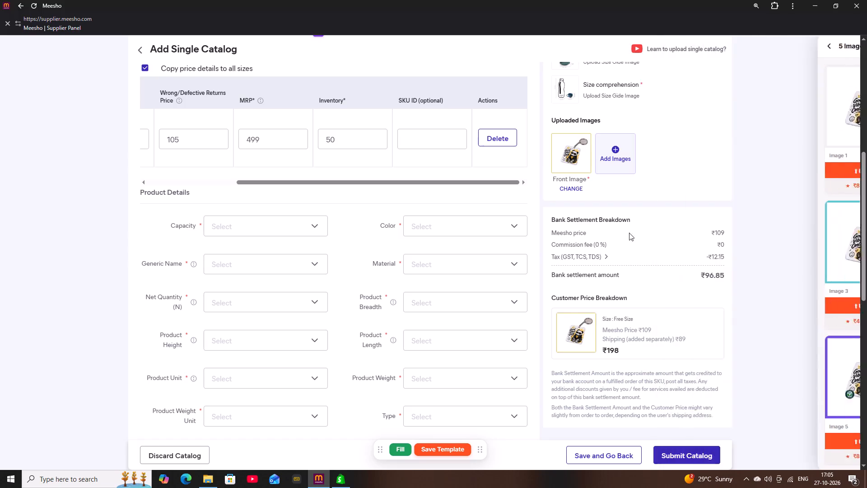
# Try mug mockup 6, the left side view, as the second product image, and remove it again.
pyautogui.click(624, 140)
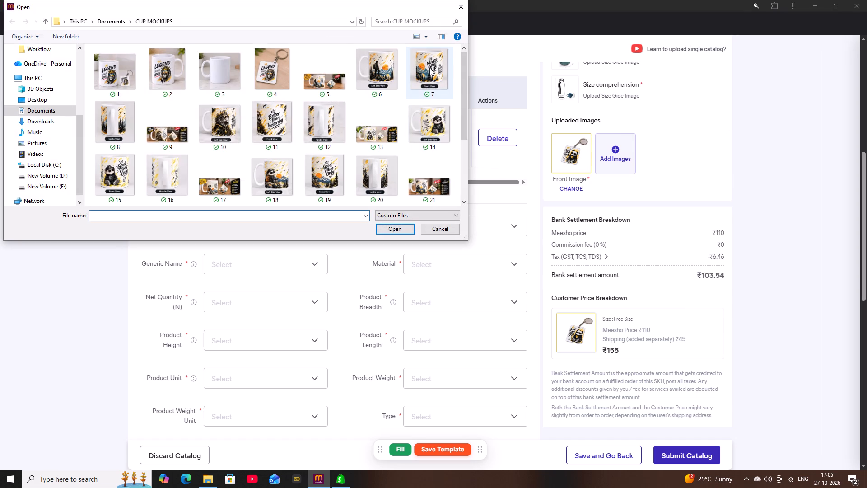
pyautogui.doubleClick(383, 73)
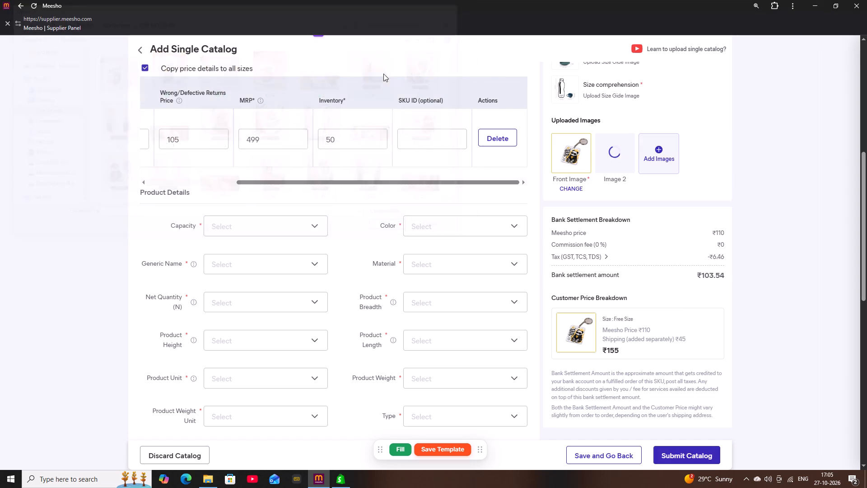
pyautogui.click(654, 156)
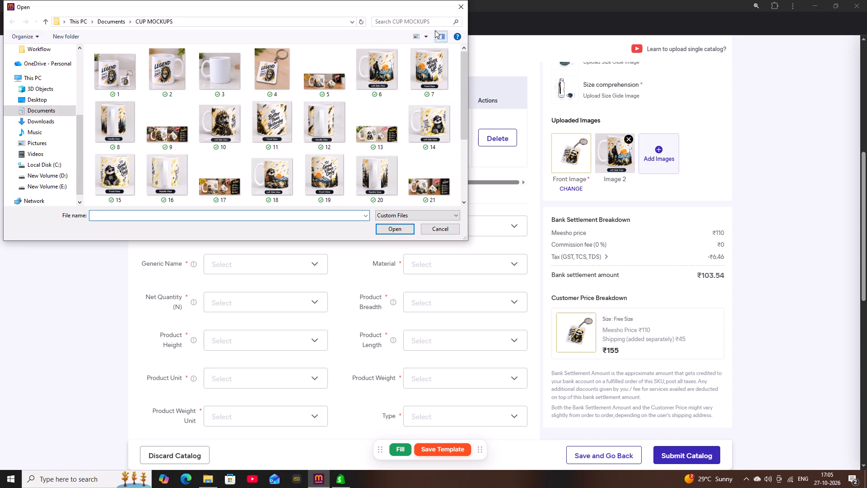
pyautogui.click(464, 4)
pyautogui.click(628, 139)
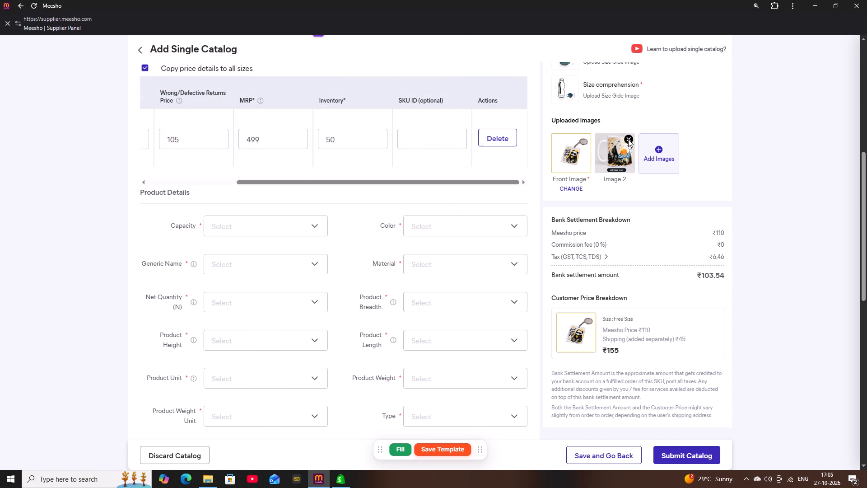
# Add mug mockup 7, the Never Give Up front view, from CUP MOCKUPS as the second product image.
pyautogui.click(611, 164)
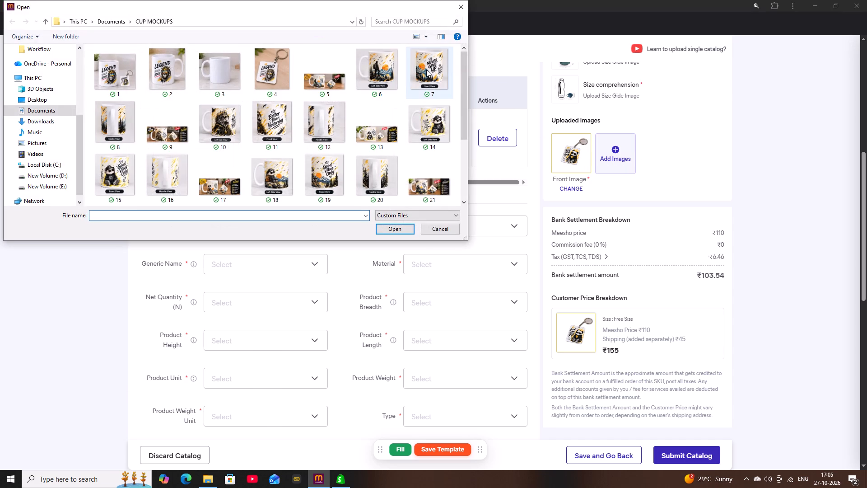
pyautogui.doubleClick(426, 70)
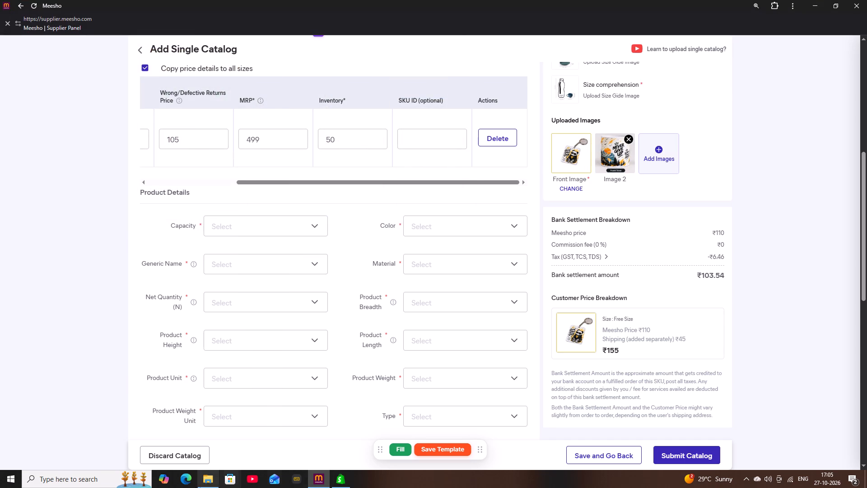
# Preview mug mockups 6 to 8 from File Explorer and add mockup 6, the left side view, as the third product image.
pyautogui.click(202, 482)
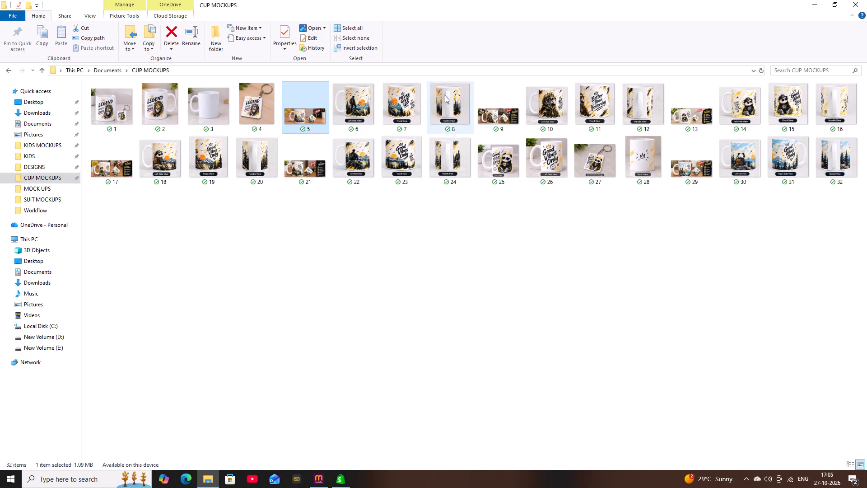
pyautogui.doubleClick(363, 99)
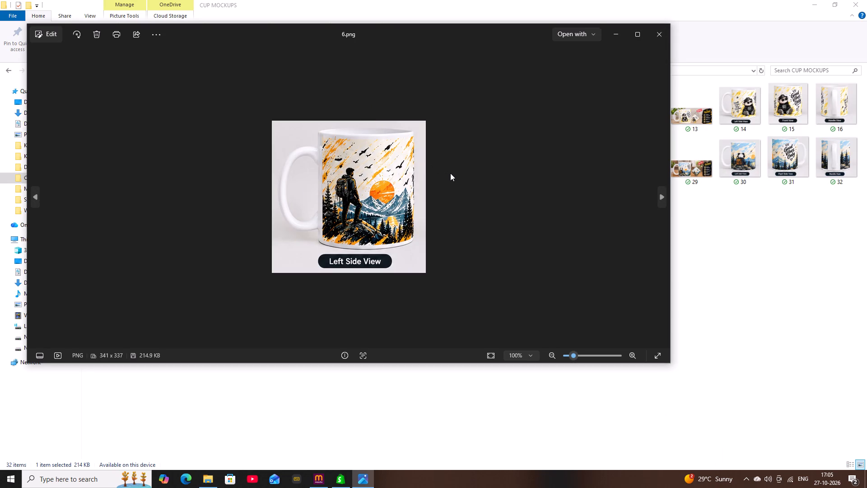
pyautogui.press('Right')
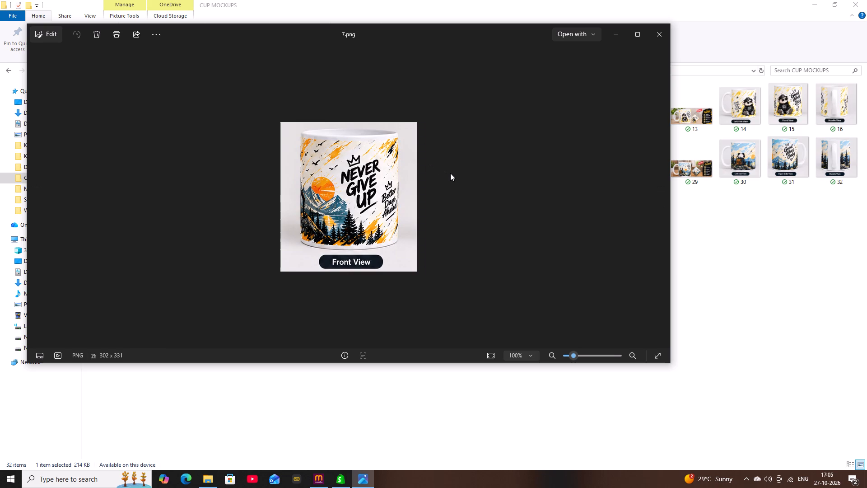
pyautogui.press('Right')
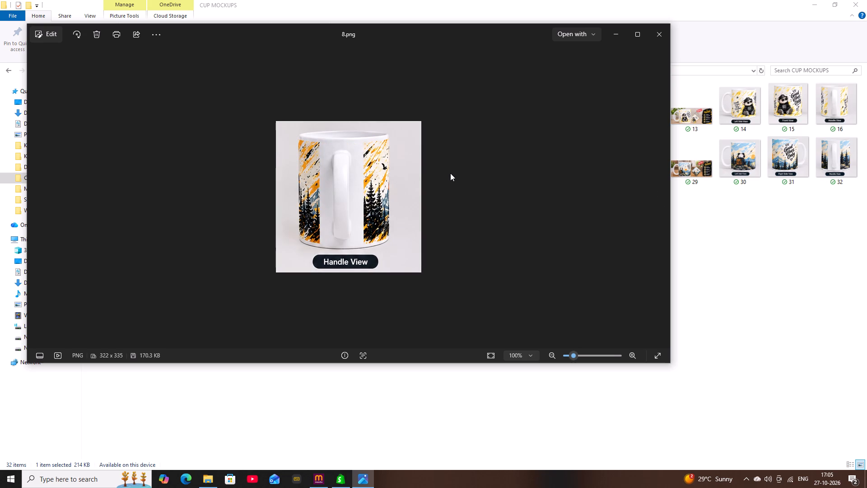
pyautogui.click(659, 39)
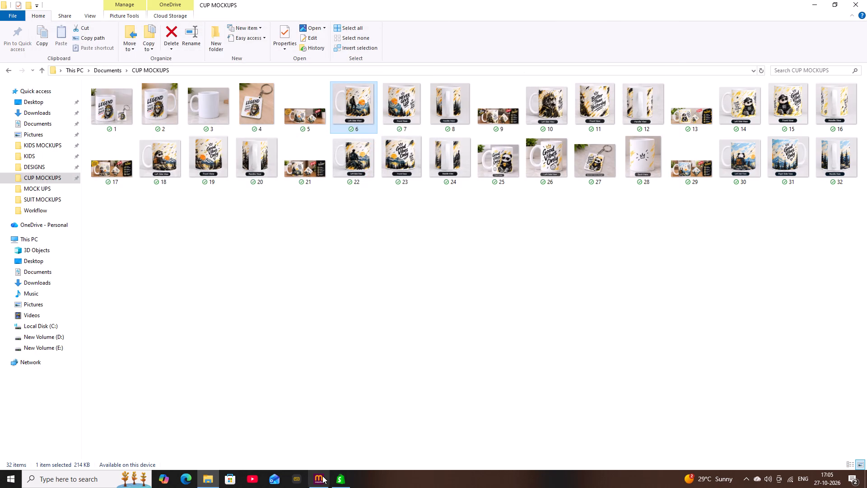
pyautogui.click(322, 476)
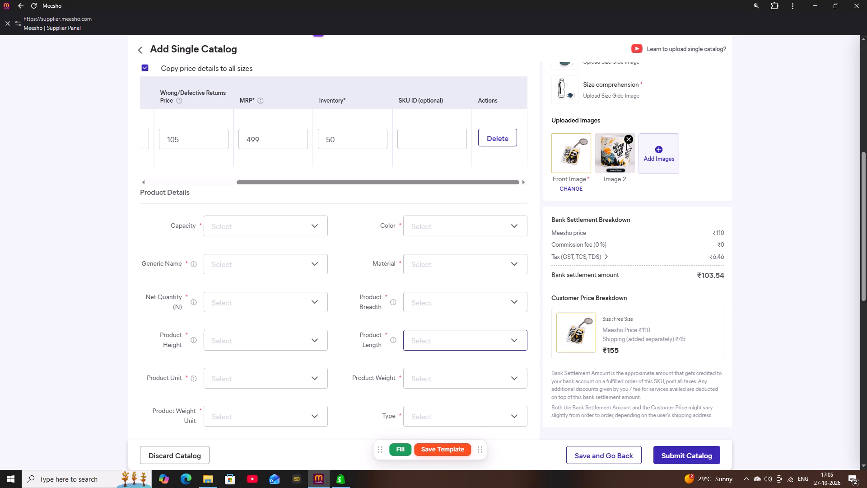
pyautogui.click(647, 156)
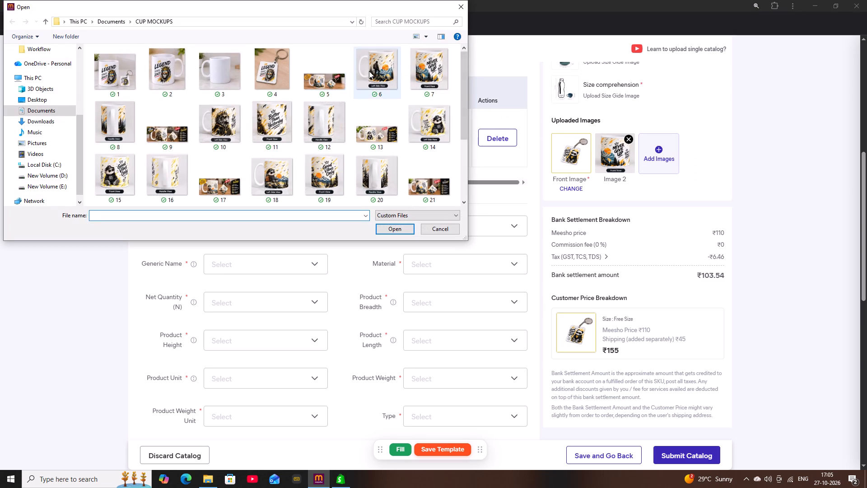
pyautogui.doubleClick(373, 68)
# Add mug mockup 8, the handle view, from CUP MOCKUPS as the fourth product image.
pyautogui.click(715, 161)
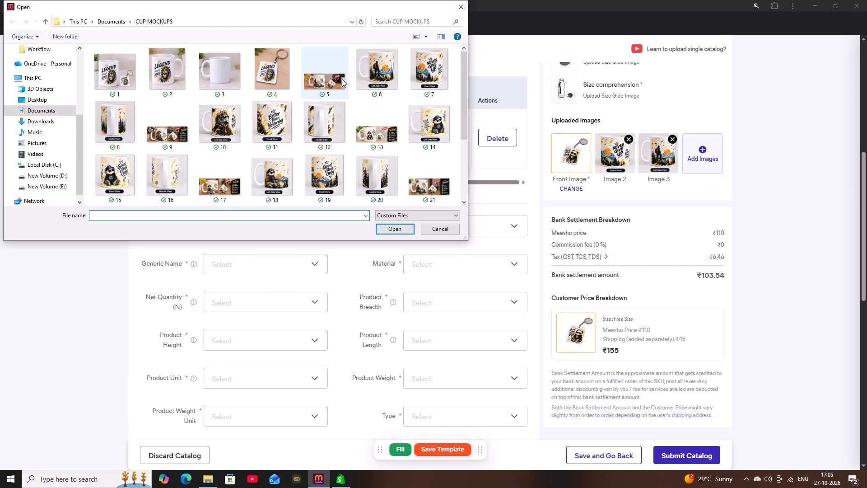
pyautogui.moveTo(112, 126); pyautogui.dragTo(115, 134)
pyautogui.click(115, 134)
pyautogui.click(115, 134)
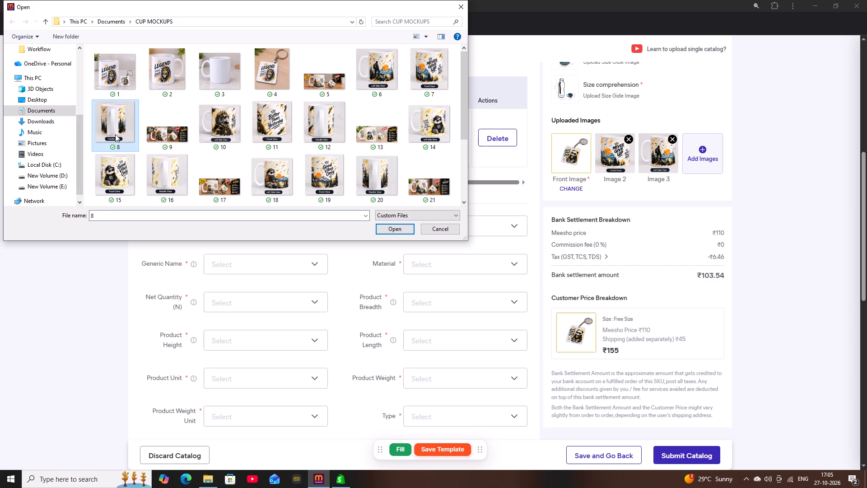
pyautogui.doubleClick(121, 122)
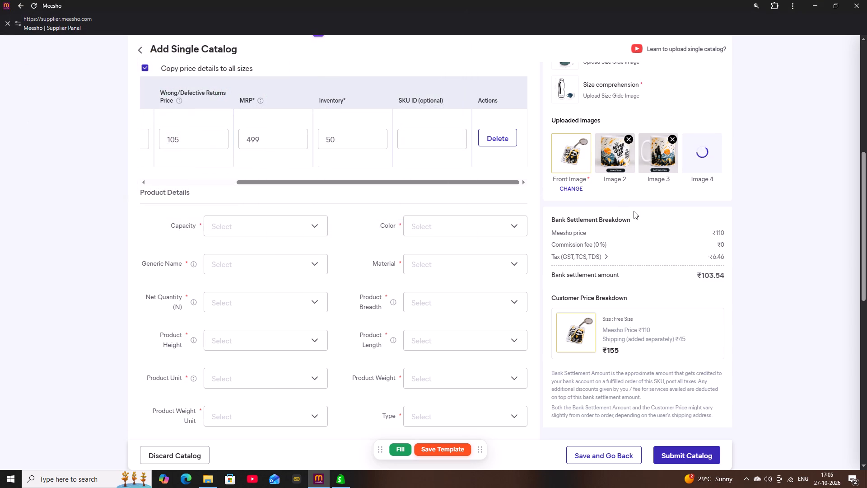
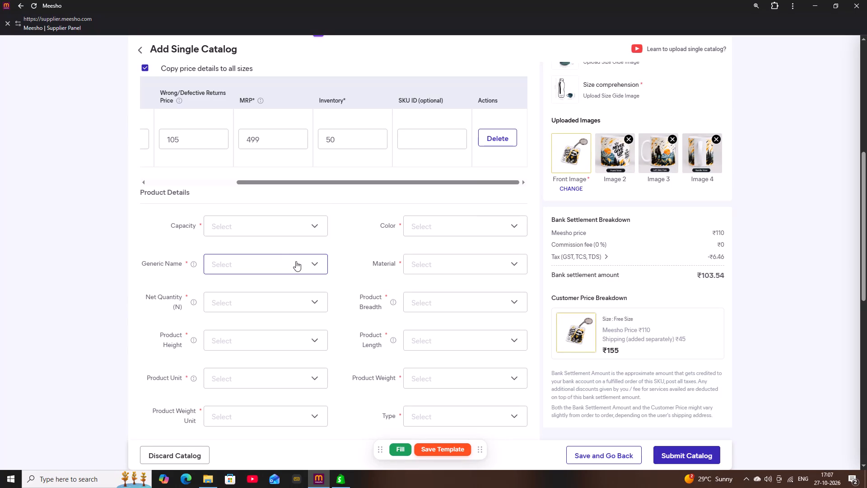
# Set the product's capacity to 300 in the product details.
pyautogui.click(294, 231)
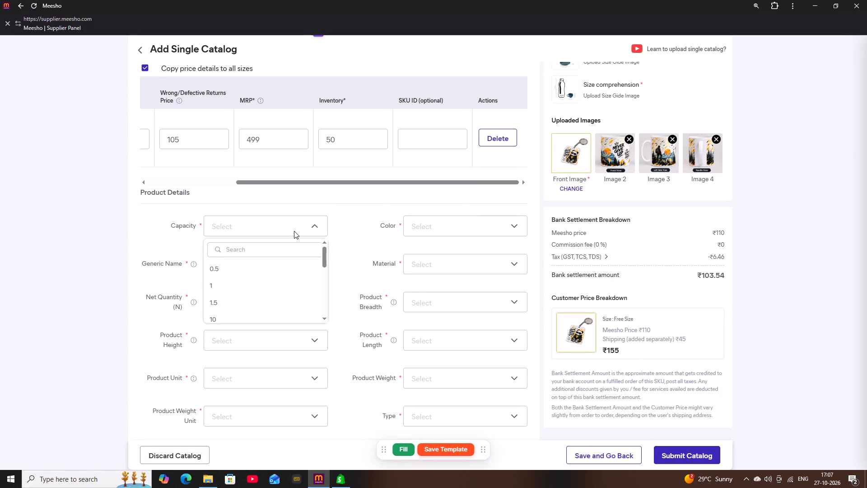
pyautogui.scroll(-4, 279, 275)
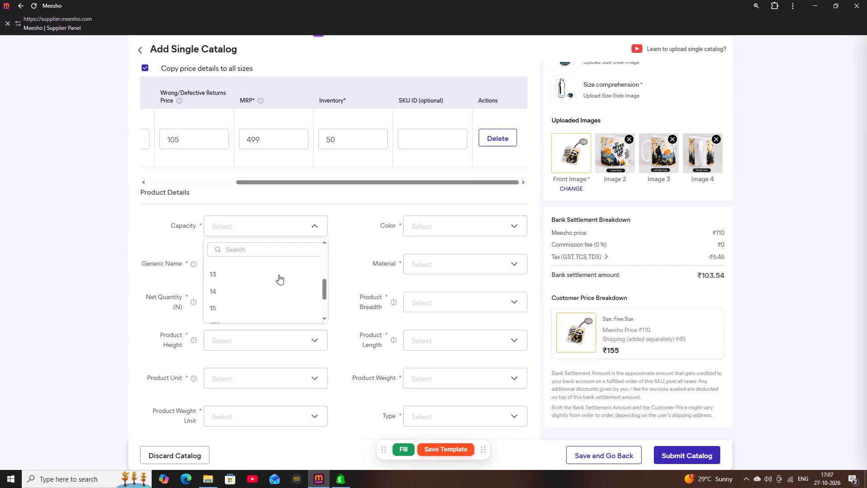
pyautogui.scroll(-3, 279, 275)
pyautogui.scroll(3, 279, 275)
pyautogui.click(277, 256)
pyautogui.write('300')
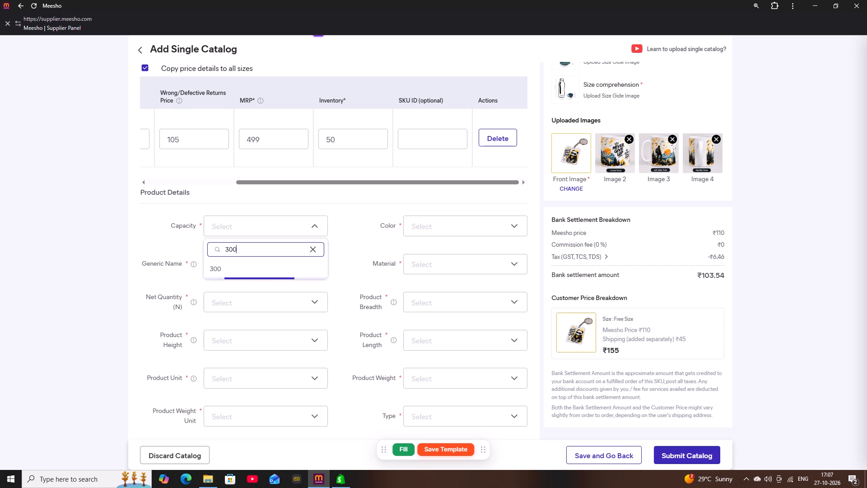
pyautogui.click(272, 271)
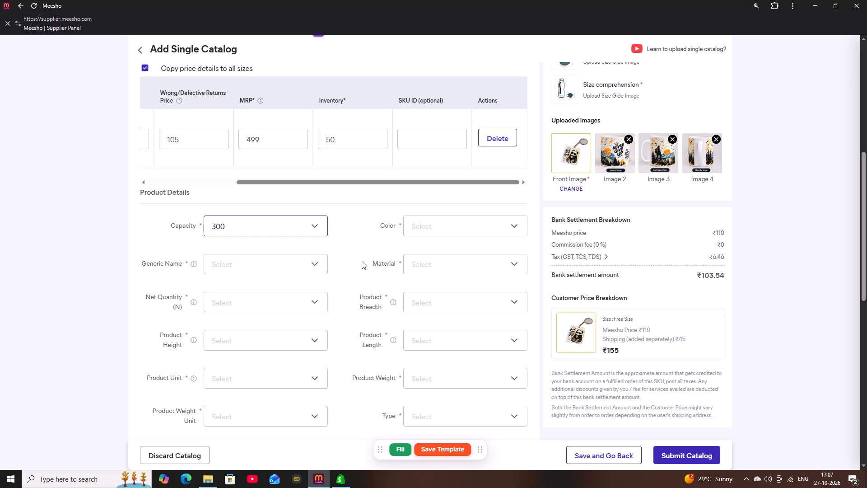
# Set the generic name to Cups, Mugs & Saucers and the color to White.
pyautogui.click(287, 276)
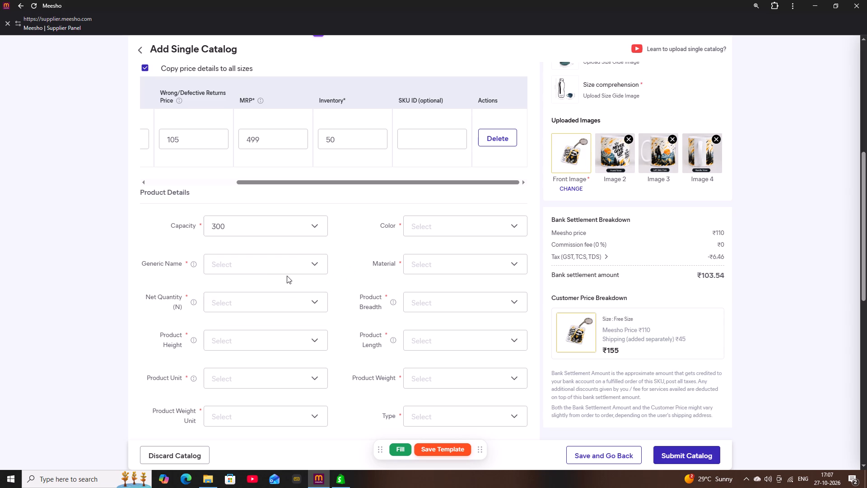
pyautogui.click(288, 270)
pyautogui.scroll(-1, 294, 311)
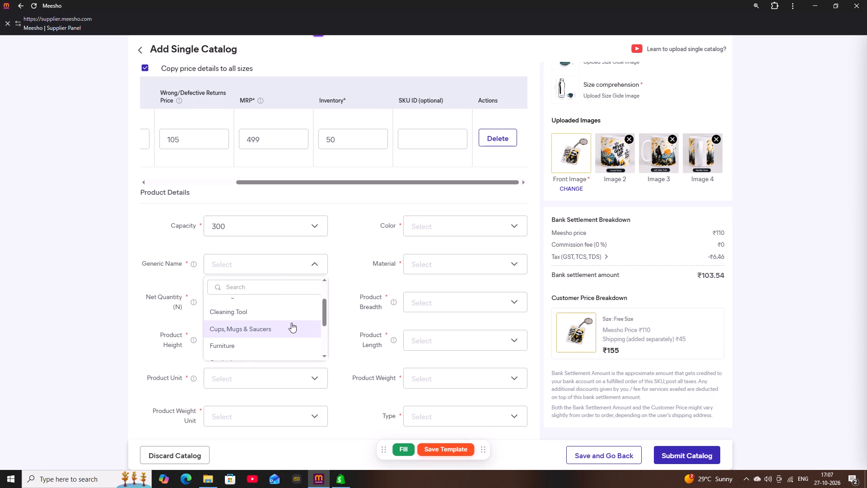
pyautogui.click(291, 323)
pyautogui.click(417, 225)
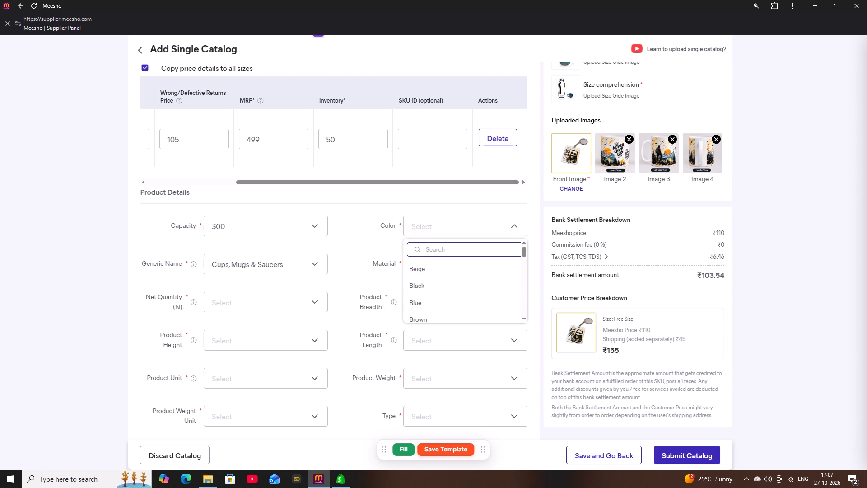
pyautogui.click(458, 242)
pyautogui.scroll(-3, 443, 293)
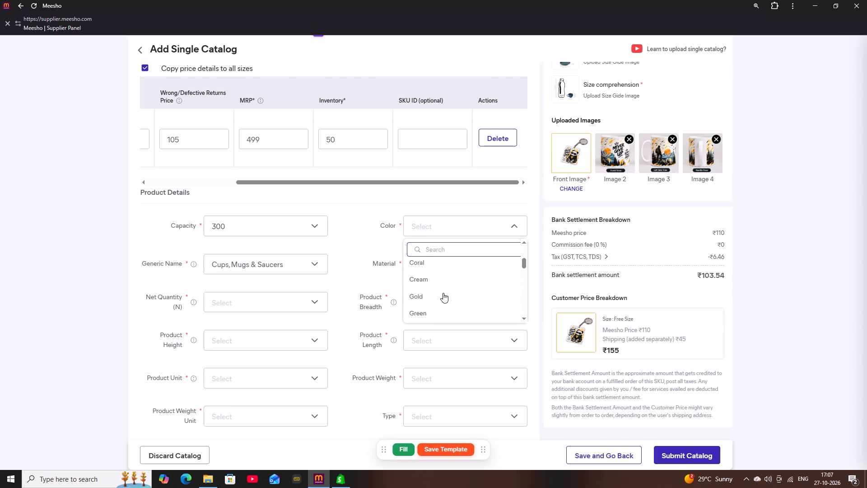
pyautogui.scroll(-11, 443, 293)
pyautogui.click(443, 293)
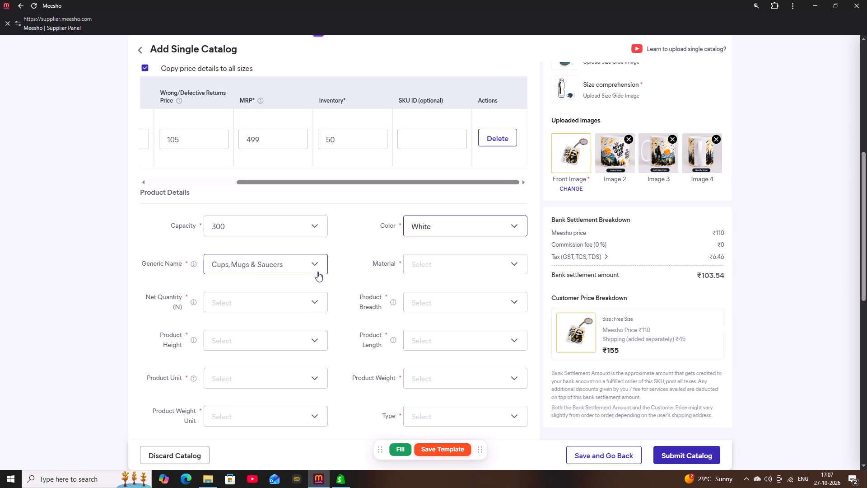
# Set the product's material to Ceramic.
pyautogui.click(446, 258)
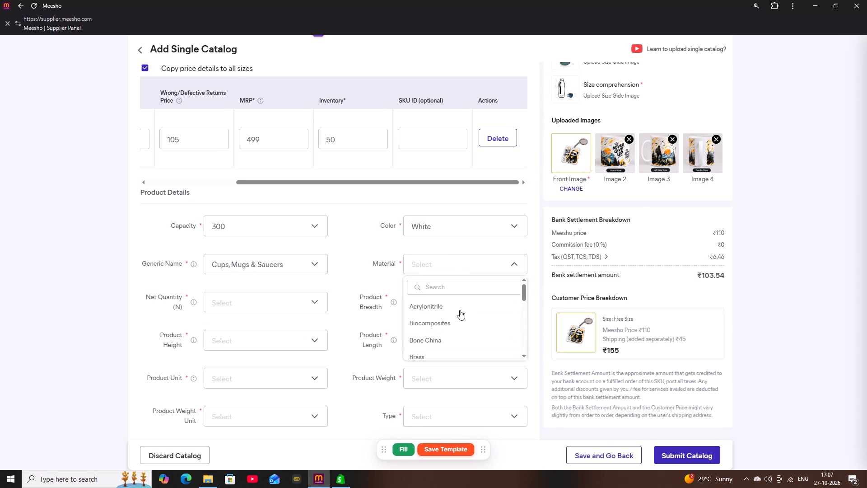
pyautogui.scroll(-1, 460, 310)
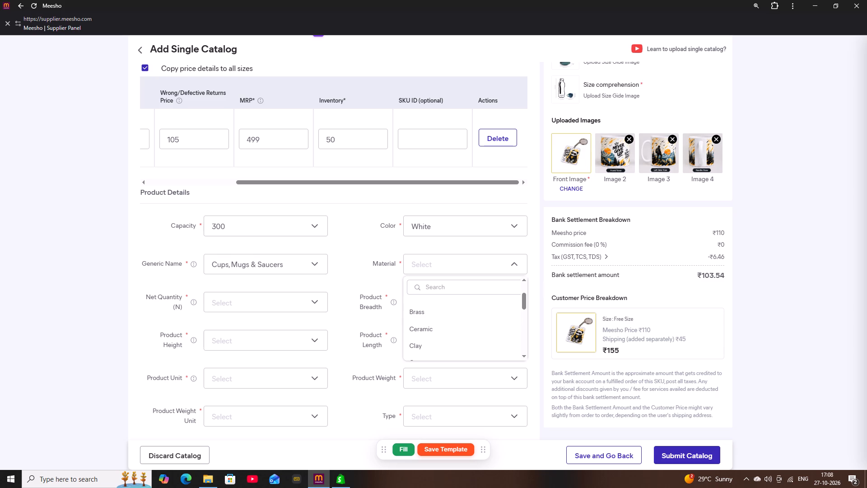
pyautogui.scroll(-2, 468, 324)
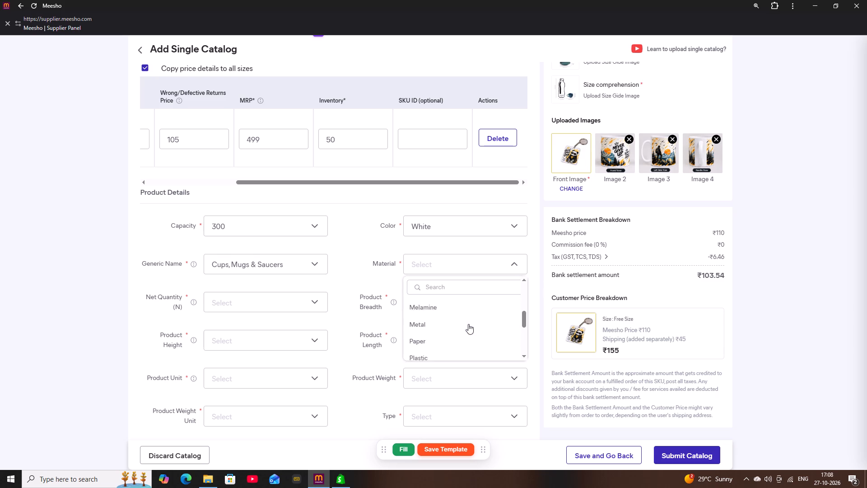
pyautogui.scroll(-8, 468, 324)
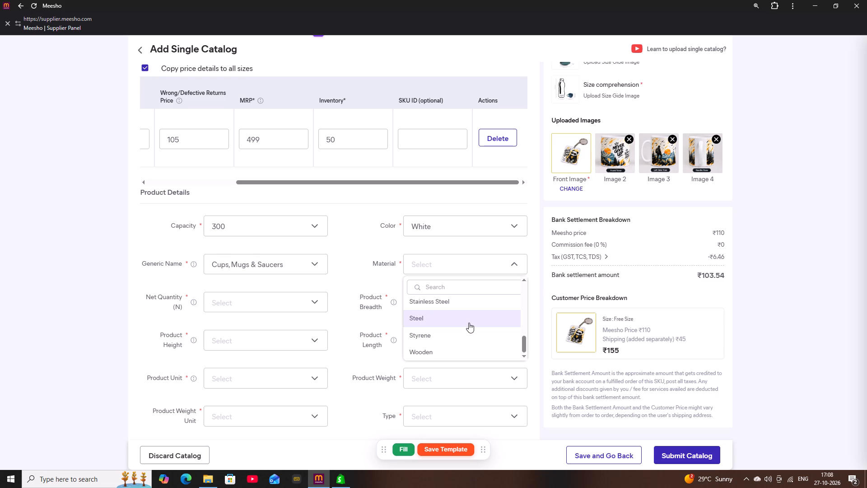
pyautogui.scroll(7, 469, 323)
pyautogui.scroll(-1, 461, 333)
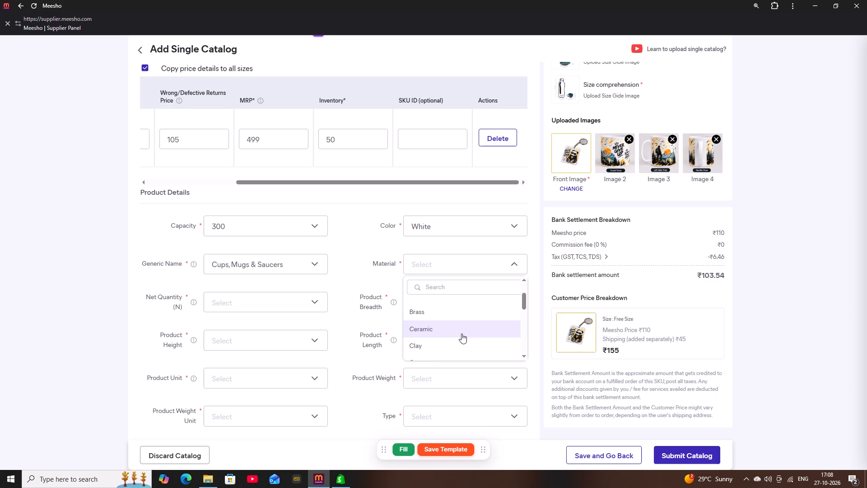
pyautogui.click(461, 333)
# Set the net quantity to Pack Of 1 and the product breadth to 3.5.
pyautogui.click(302, 298)
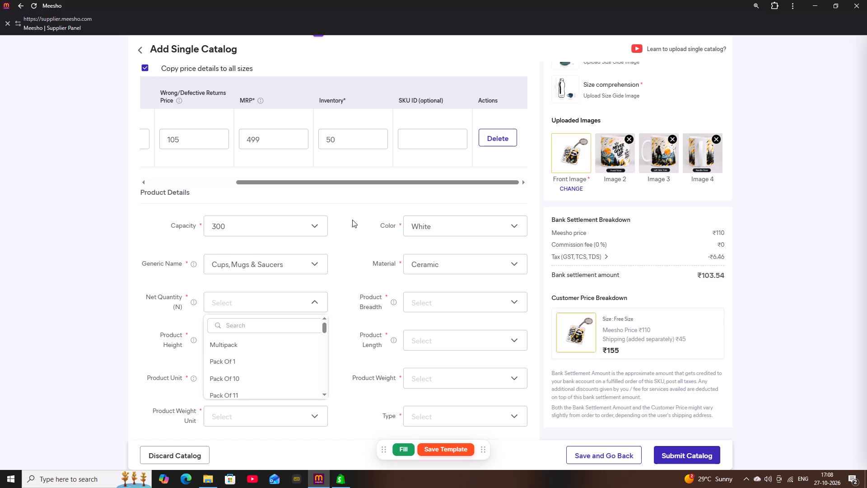
pyautogui.click(229, 355)
pyautogui.scroll(-2, 353, 230)
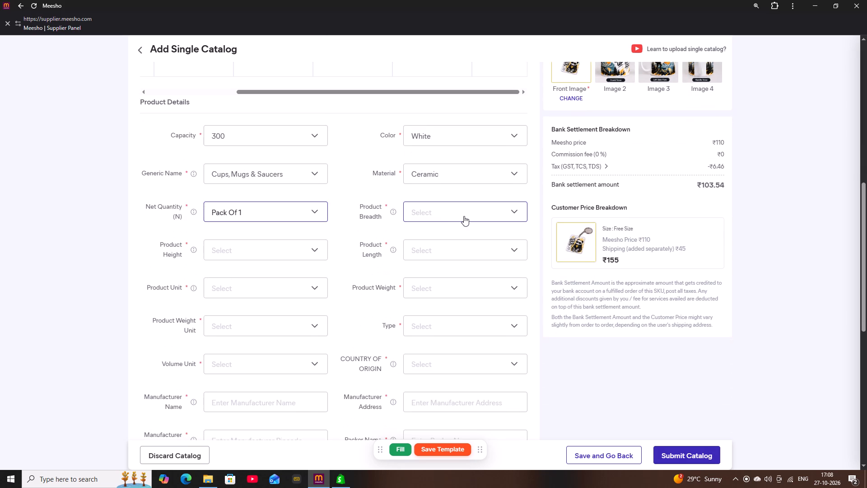
pyautogui.click(464, 216)
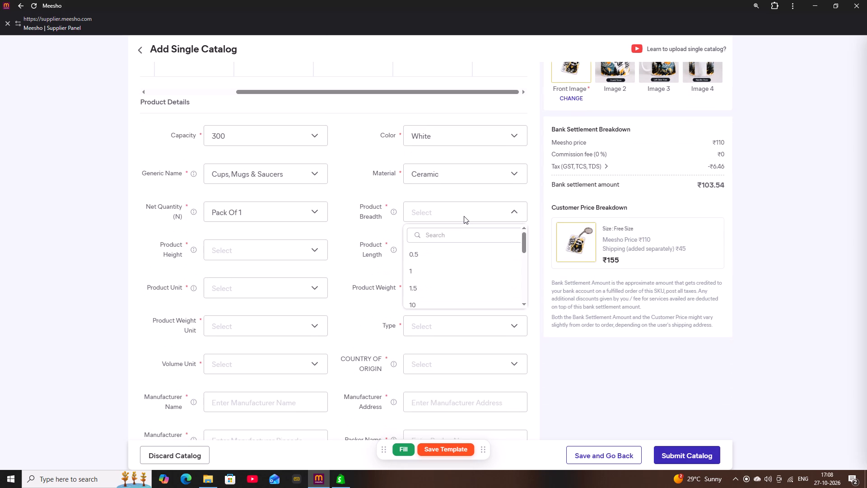
pyautogui.click(468, 235)
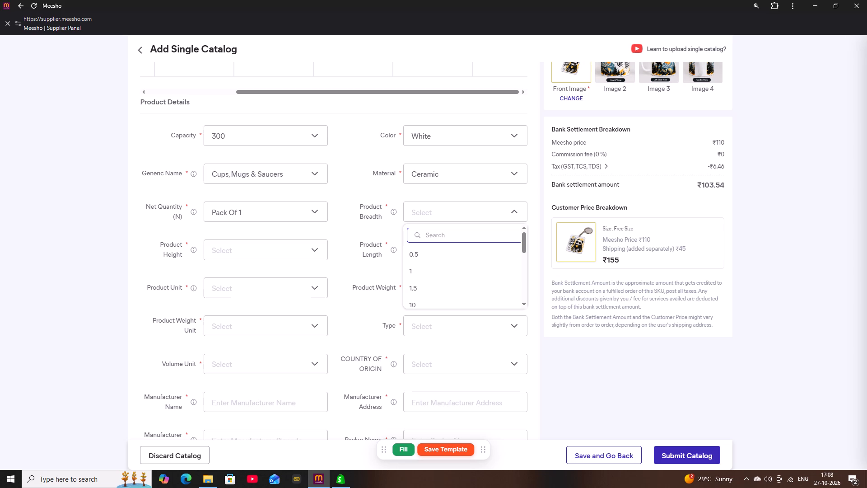
pyautogui.press('3')
pyautogui.scroll(-2, 460, 277)
pyautogui.scroll(2, 460, 279)
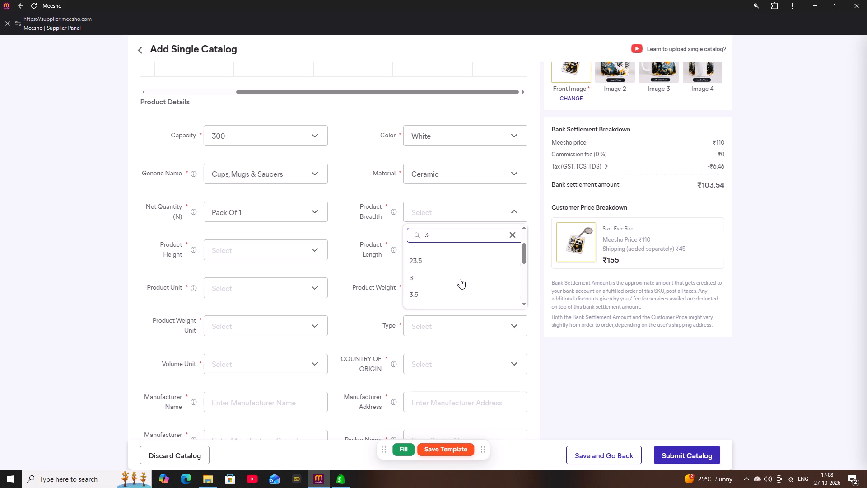
pyautogui.scroll(-1, 460, 280)
pyautogui.click(443, 294)
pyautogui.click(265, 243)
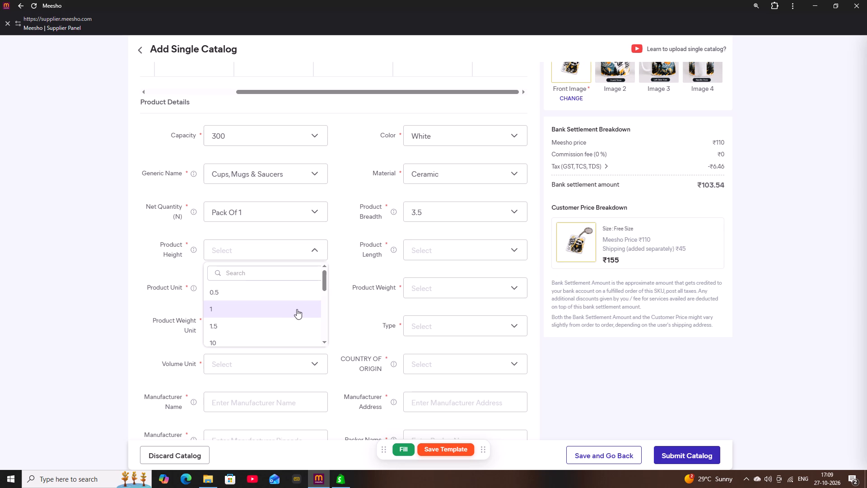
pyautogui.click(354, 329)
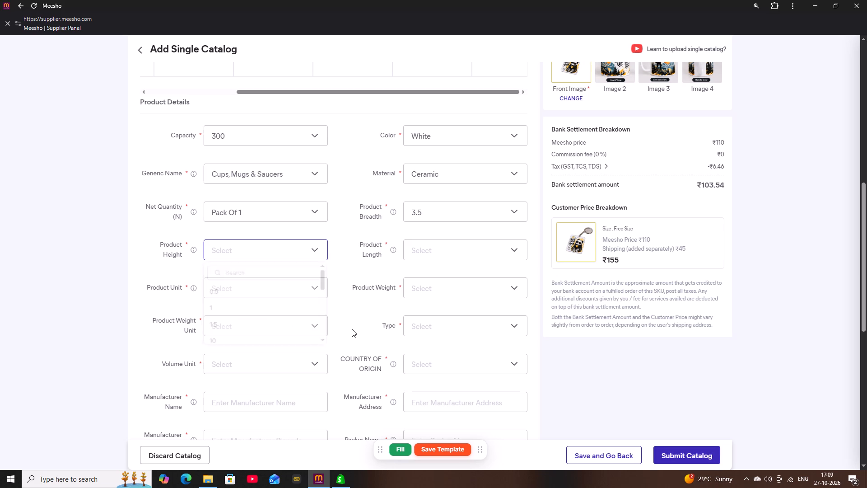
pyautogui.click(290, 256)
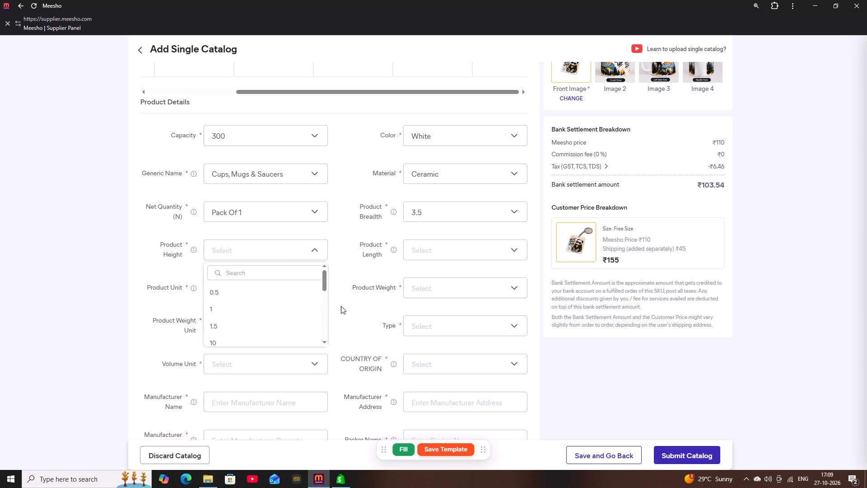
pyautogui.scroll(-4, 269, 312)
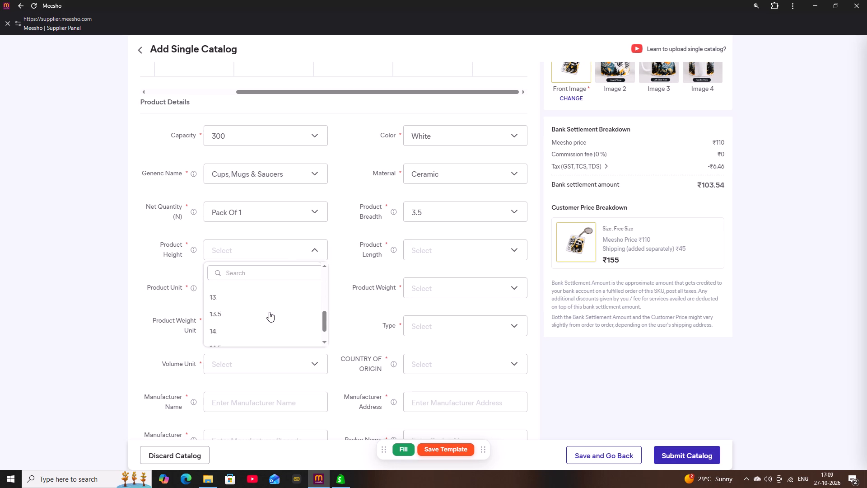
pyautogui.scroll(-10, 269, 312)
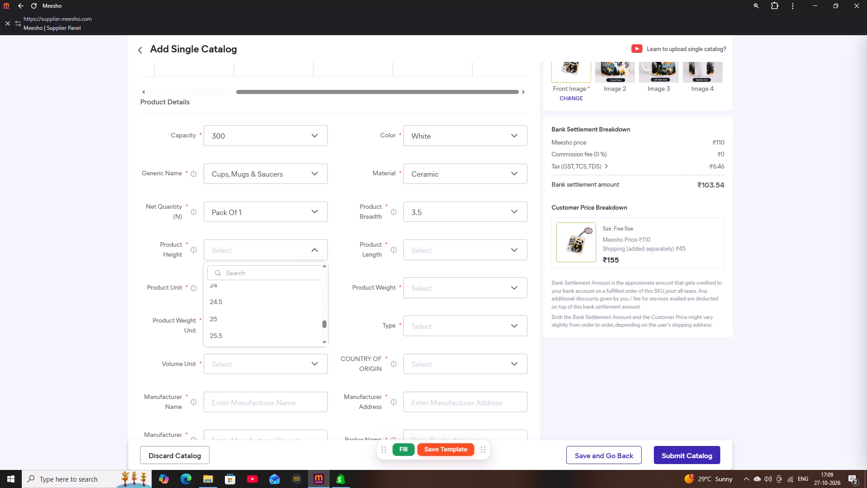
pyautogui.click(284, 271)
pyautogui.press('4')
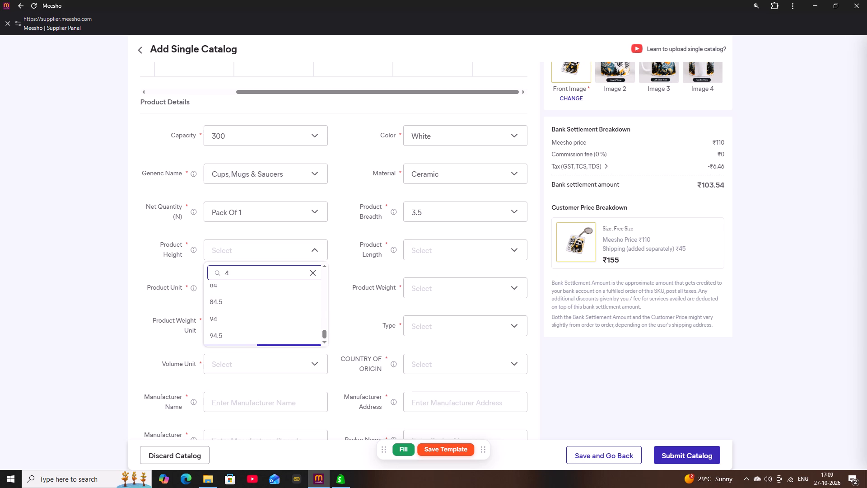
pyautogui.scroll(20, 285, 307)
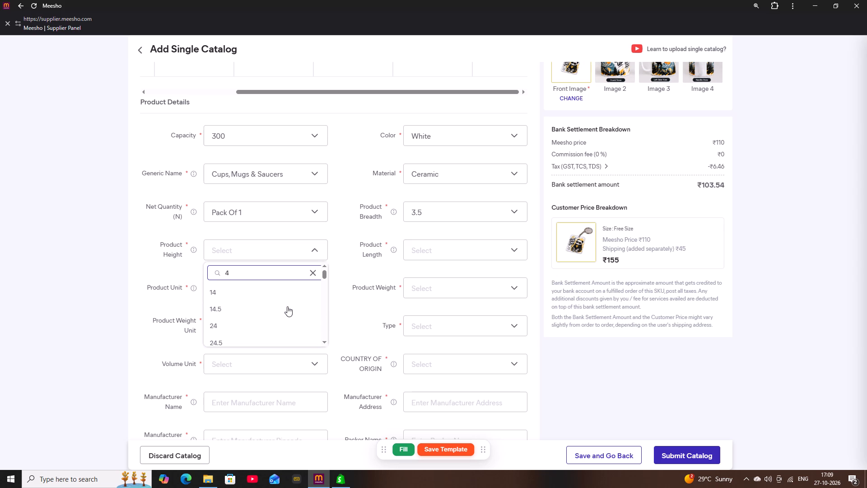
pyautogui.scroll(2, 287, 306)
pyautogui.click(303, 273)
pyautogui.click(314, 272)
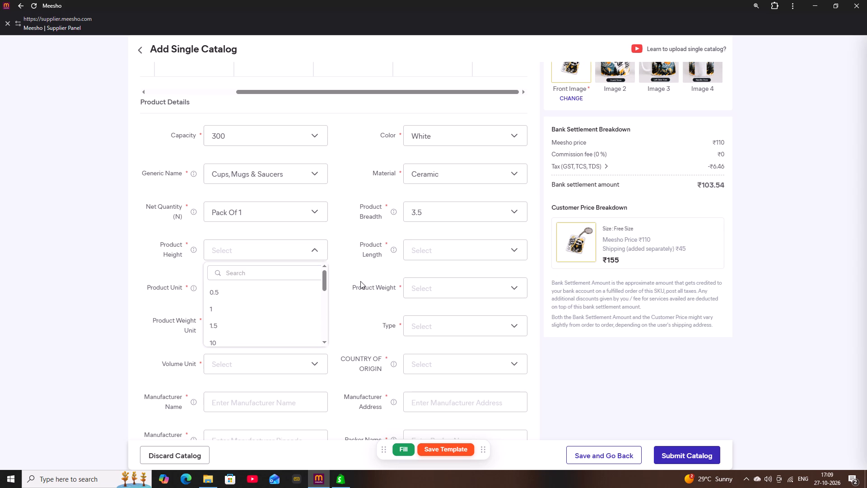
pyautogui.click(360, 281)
# Minimise the open windows, open a second maximised Meesho supplier panel from the desktop, and dismiss its Flash Sale offer.
pyautogui.click(809, 5)
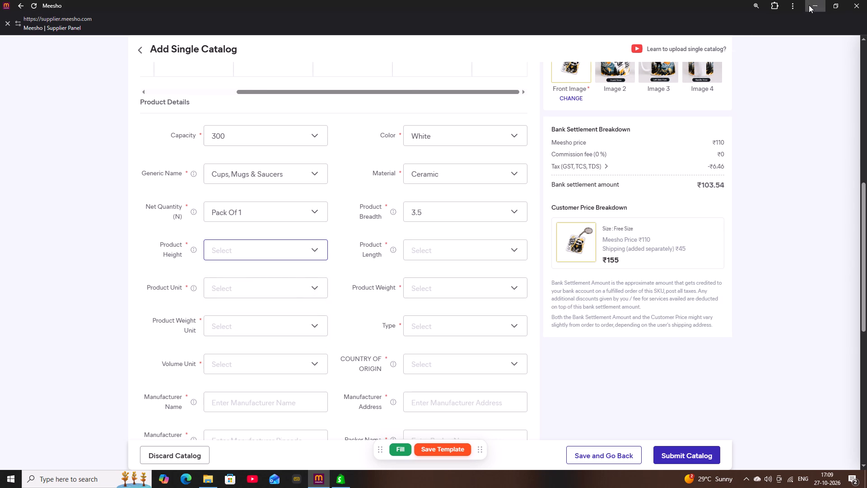
pyautogui.click(810, 2)
pyautogui.click(811, 3)
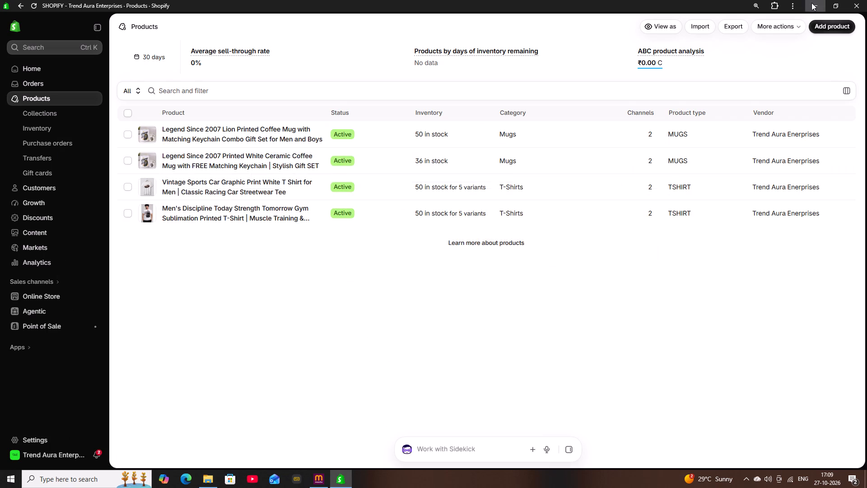
pyautogui.doubleClick(747, 11)
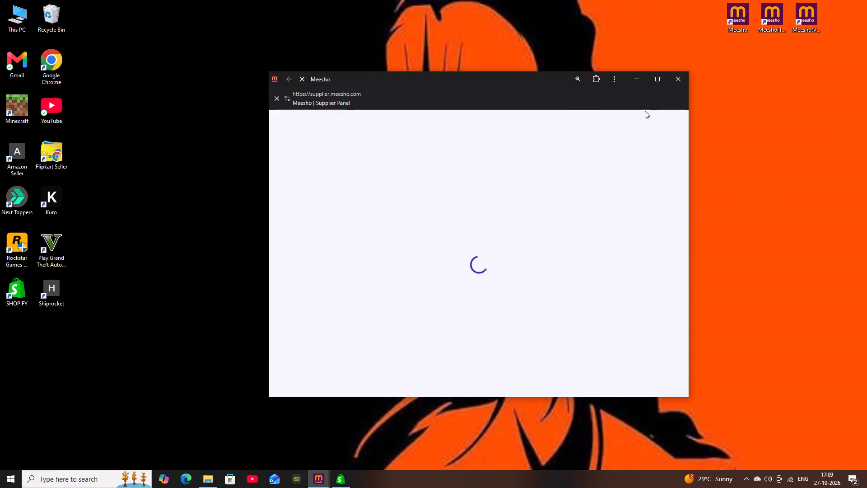
pyautogui.click(655, 79)
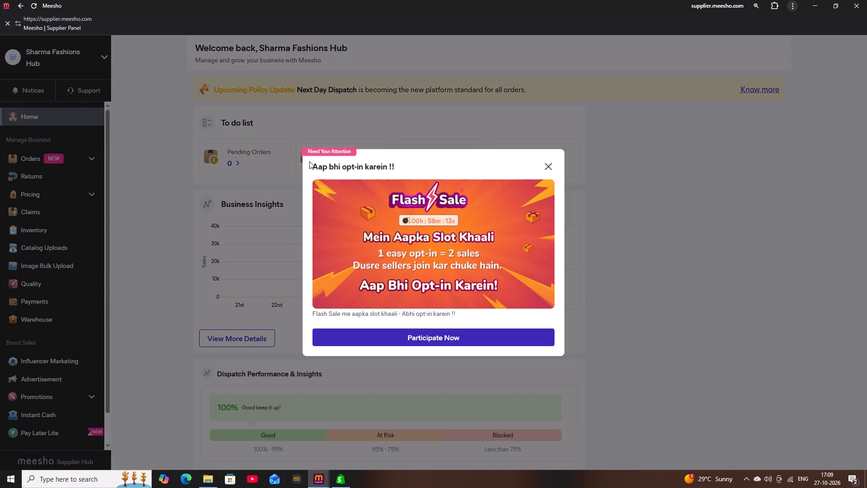
pyautogui.click(559, 161)
pyautogui.click(543, 169)
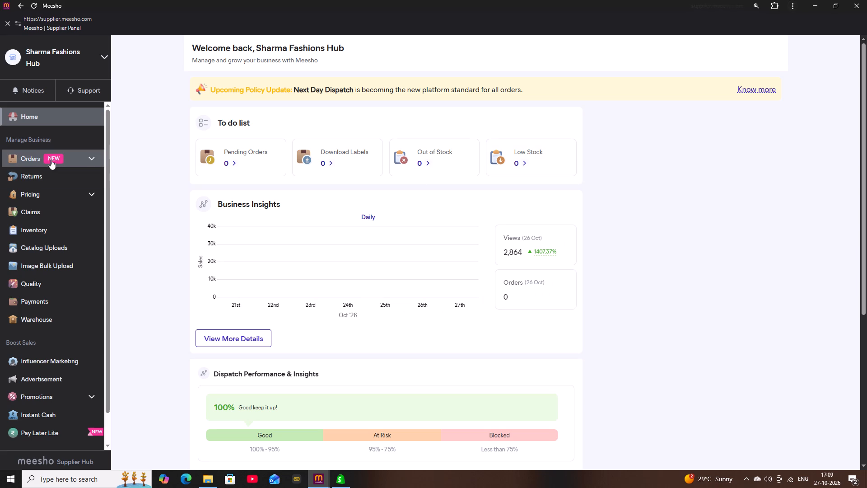
# Open the Business Dashboard and review the last seven days' business overview and product performance list.
pyautogui.scroll(-6, 43, 410)
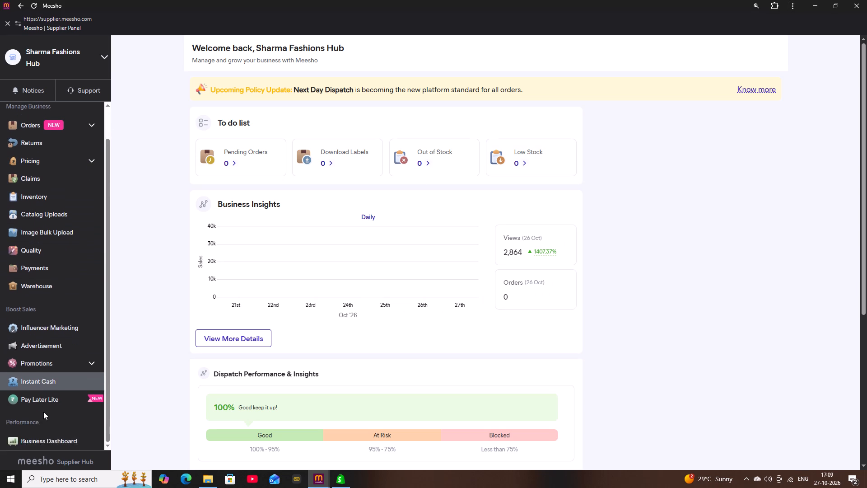
pyautogui.click(40, 436)
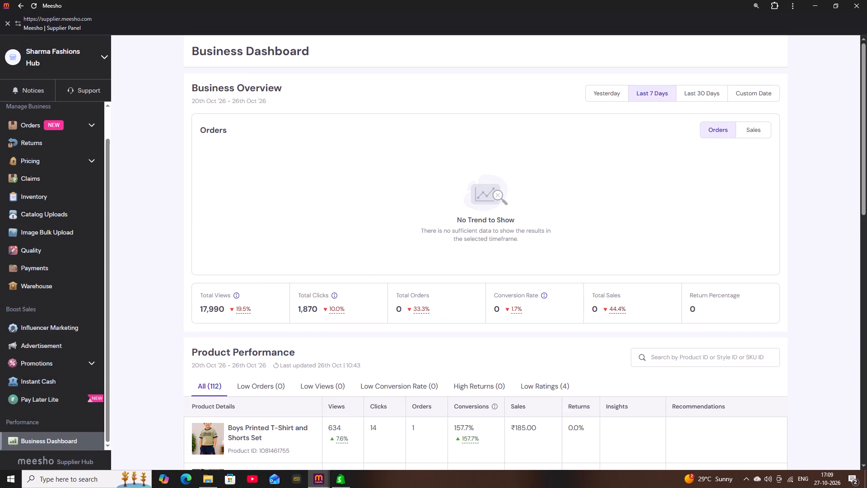
pyautogui.scroll(-5, 230, 374)
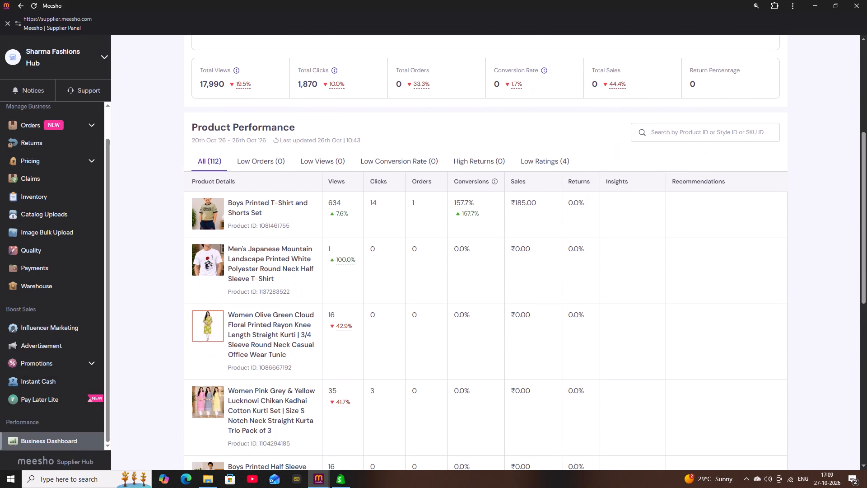
pyautogui.scroll(-10, 267, 350)
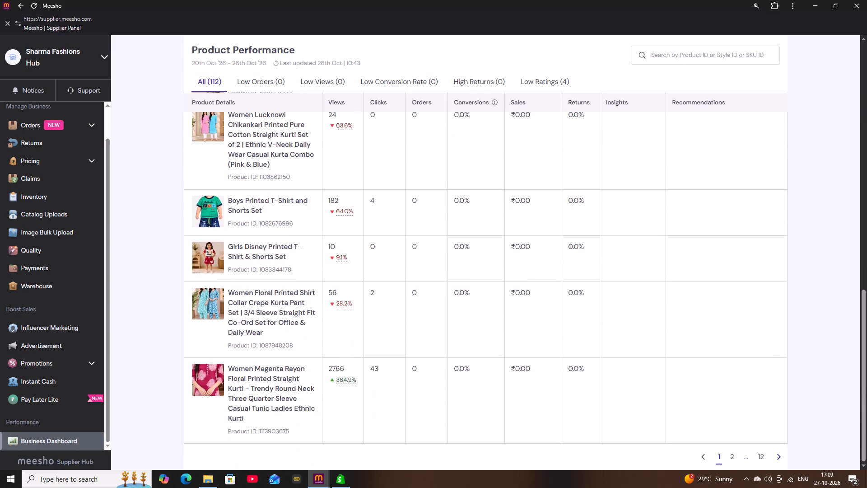
pyautogui.scroll(-2, 267, 350)
pyautogui.scroll(11, 268, 348)
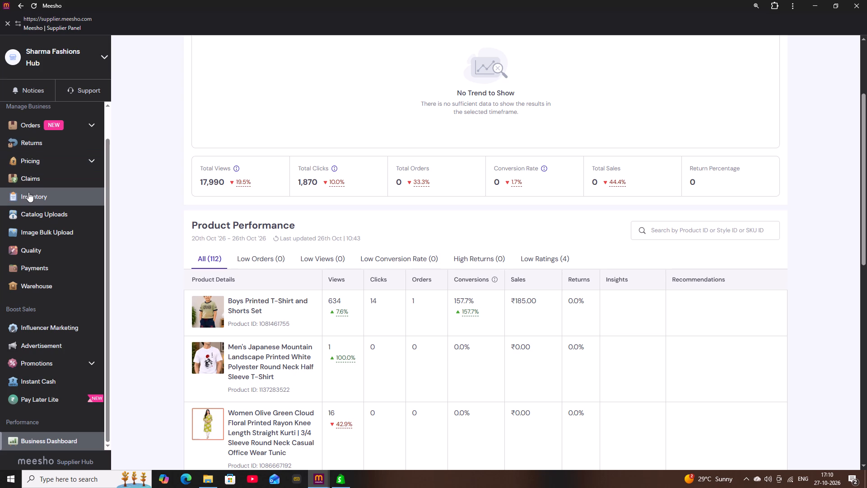
# Open Catalog Uploads and check the single uploads list and the bulk uploads list.
pyautogui.click(28, 206)
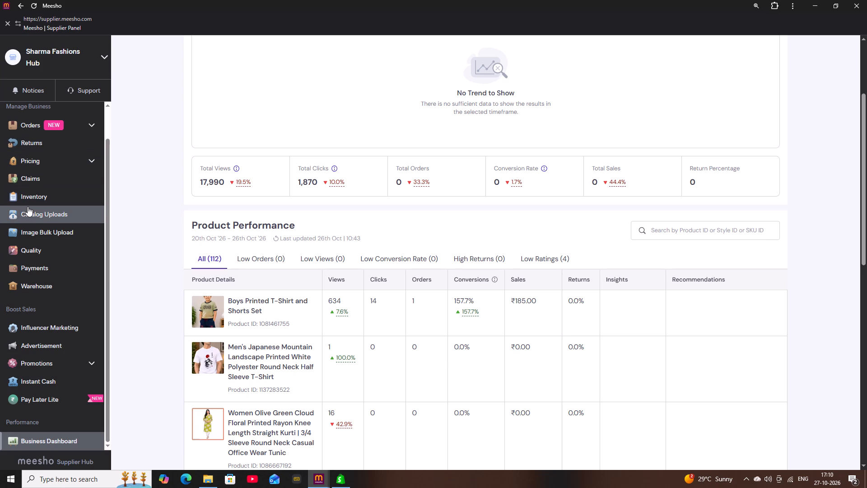
pyautogui.click(305, 252)
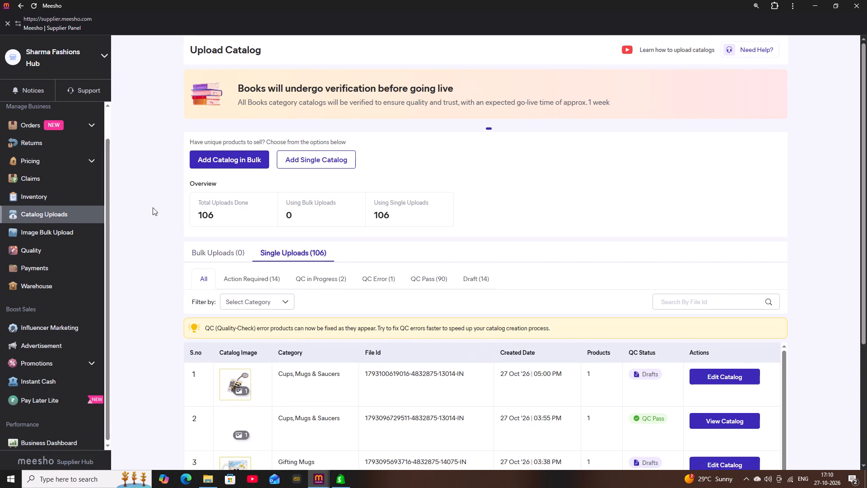
pyautogui.click(211, 248)
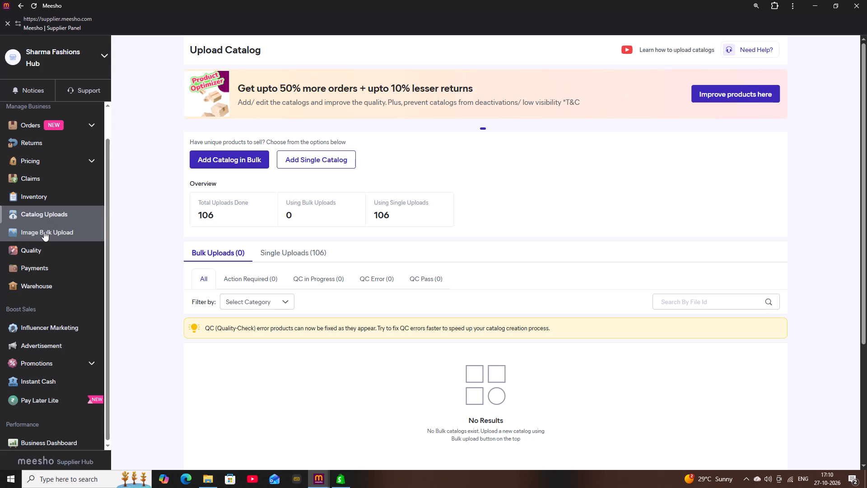
pyautogui.click(107, 230)
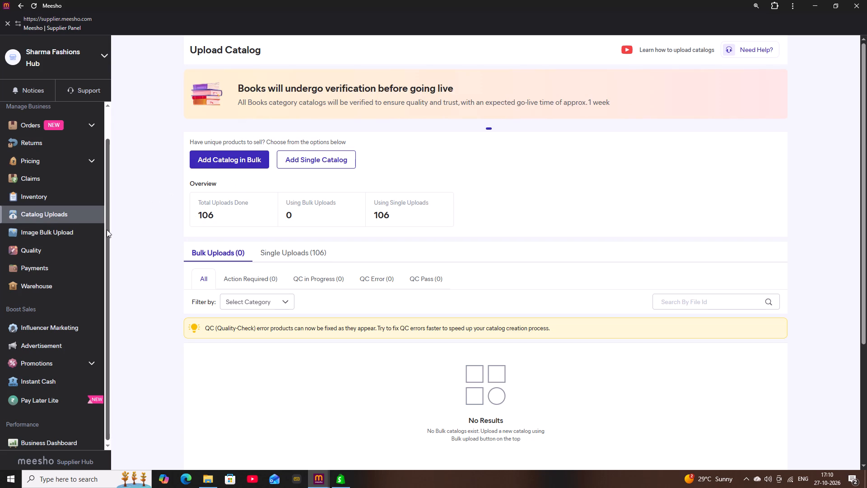
# Open the Legend Since 2007 Lion mug's edit page from the inventory and review its product details, dimensions, add-ons and description.
pyautogui.click(42, 193)
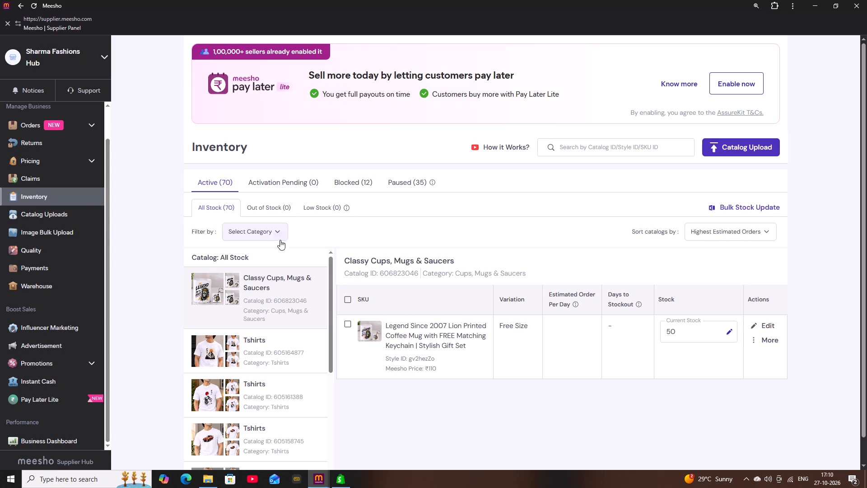
pyautogui.click(759, 324)
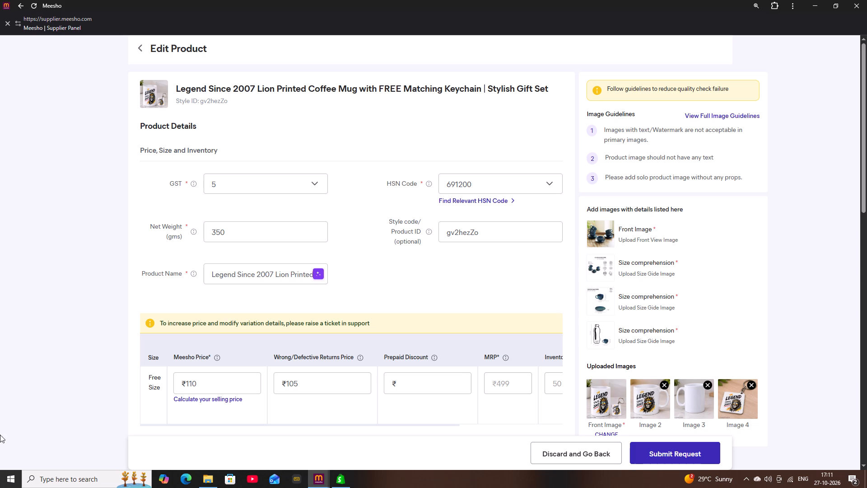
pyautogui.scroll(2, 75, 272)
pyautogui.scroll(-3, 75, 273)
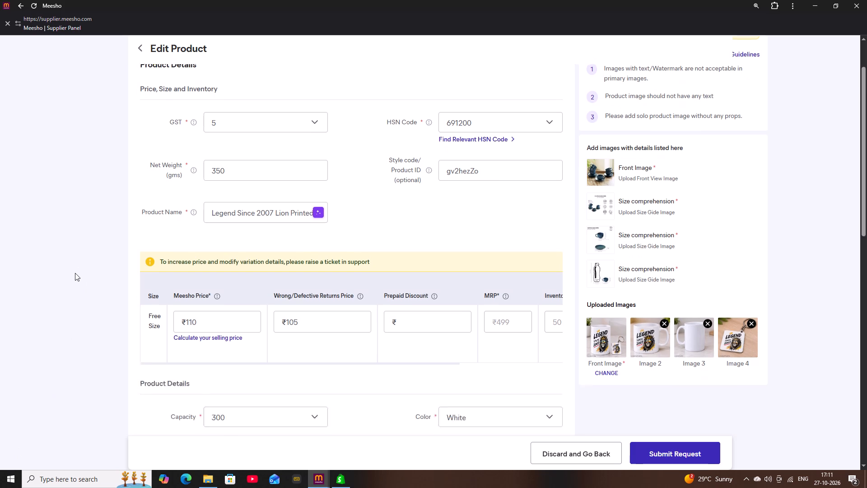
pyautogui.scroll(3, 75, 273)
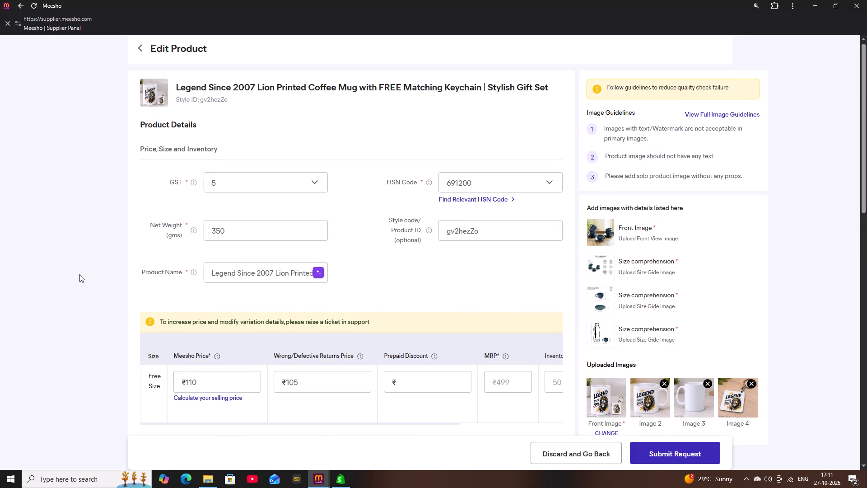
pyautogui.scroll(-3, 81, 276)
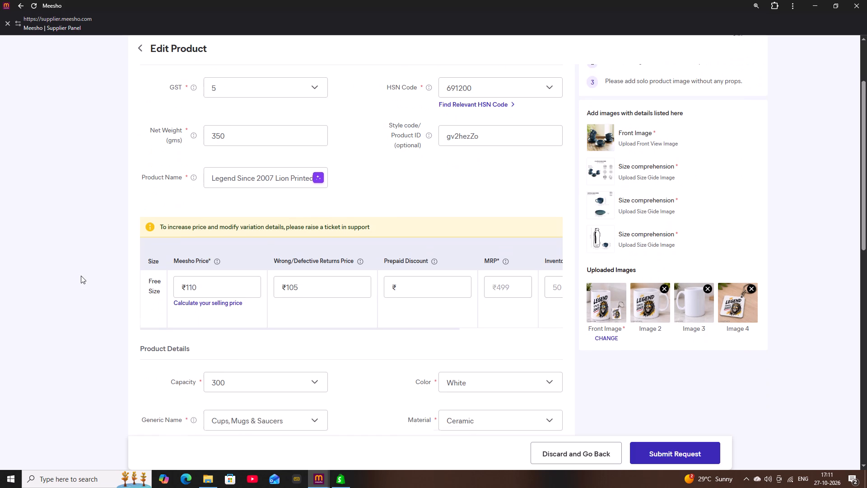
pyautogui.scroll(-4, 81, 276)
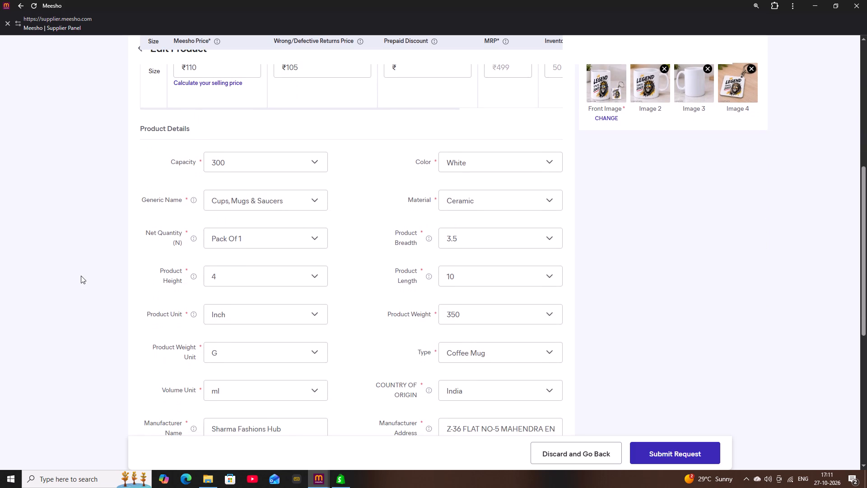
pyautogui.scroll(-9, 82, 277)
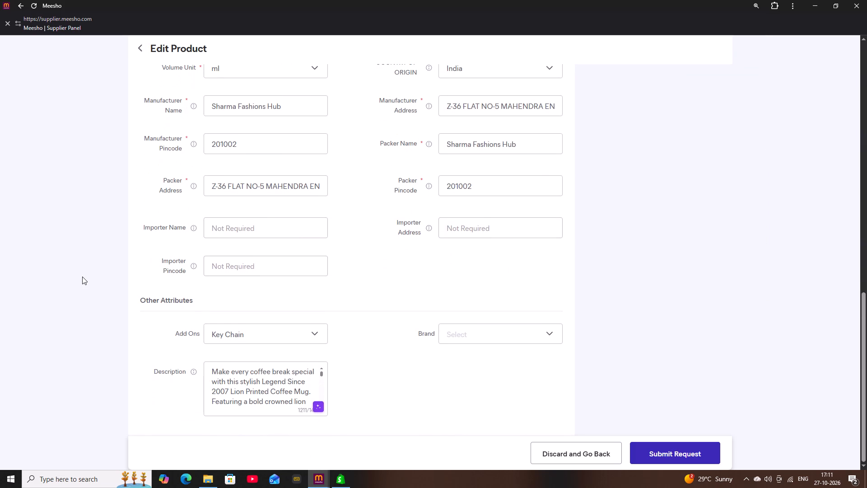
pyautogui.scroll(5, 82, 277)
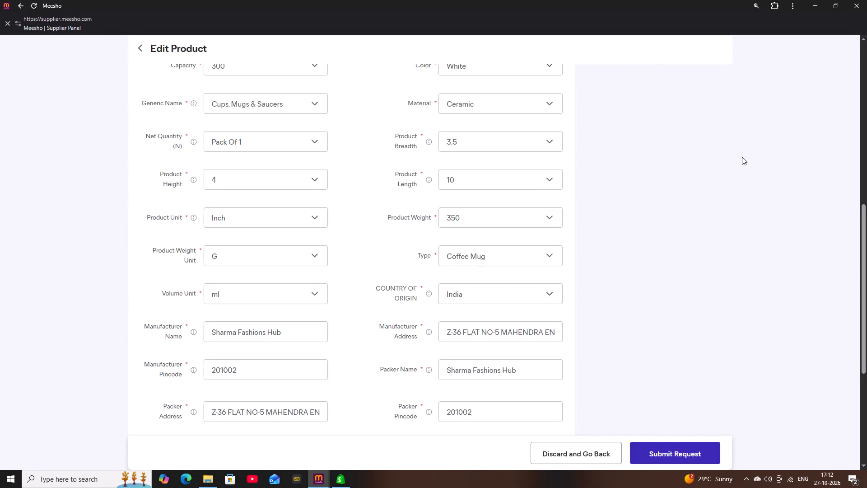
# Close the second supplier panel window and return to the Never Give Up mug's Add Single Catalog form.
pyautogui.click(855, 6)
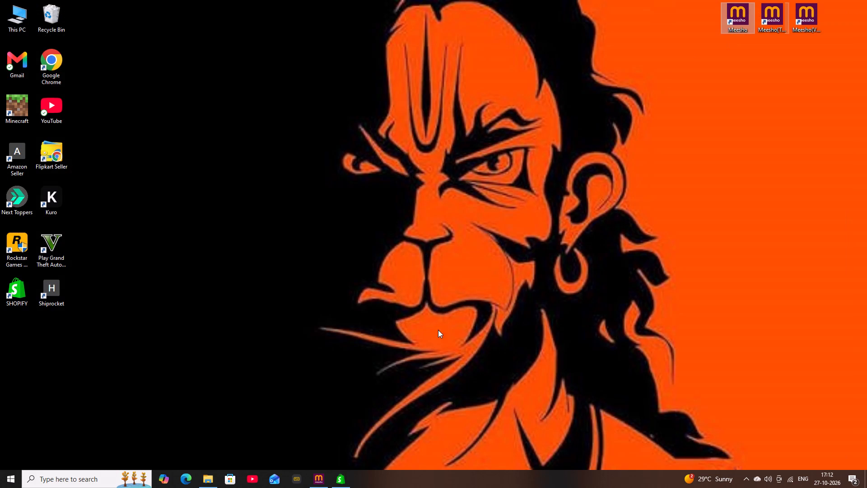
pyautogui.click(309, 485)
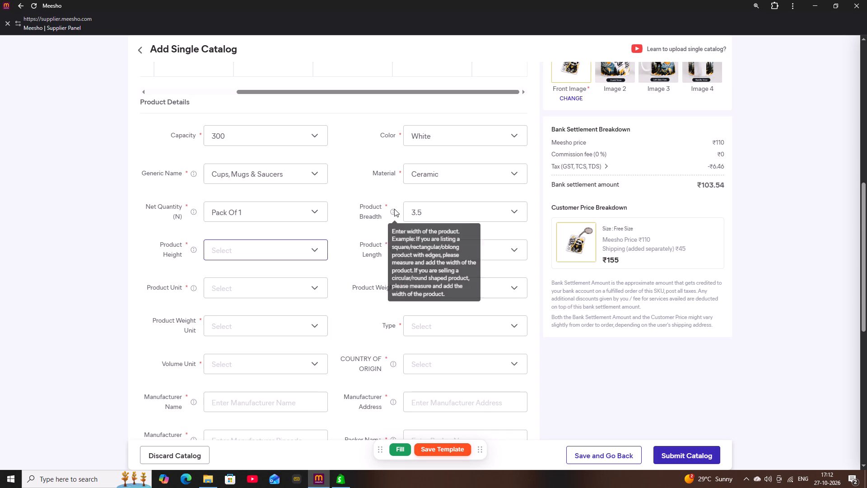
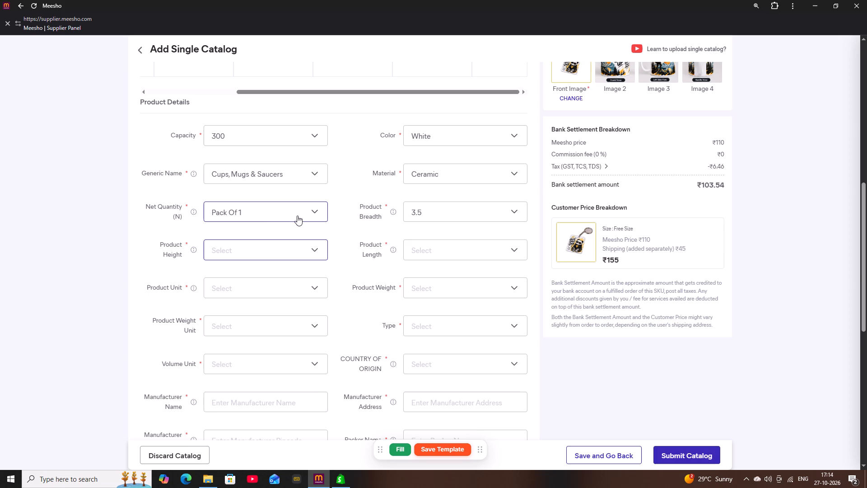
# Set the mug's product length to 10, product height to 4 and product unit to Inch.
pyautogui.click(471, 255)
pyautogui.scroll(-3, 455, 337)
pyautogui.scroll(3, 455, 335)
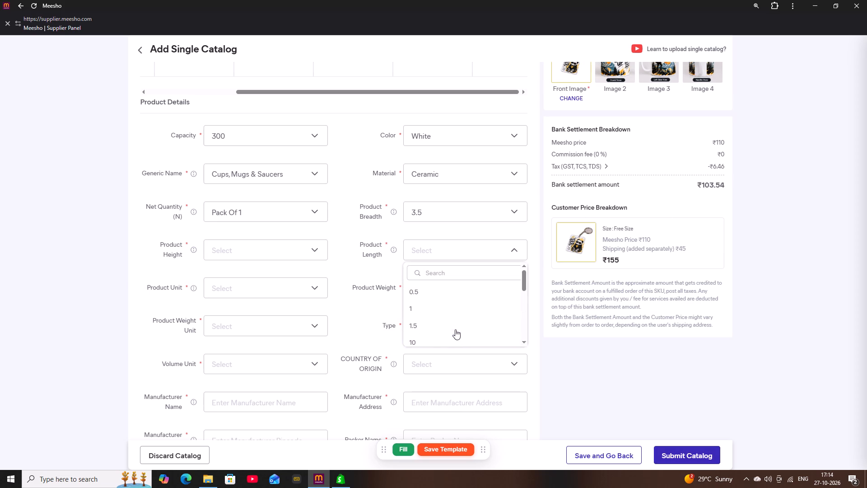
pyautogui.click(428, 338)
pyautogui.click(265, 249)
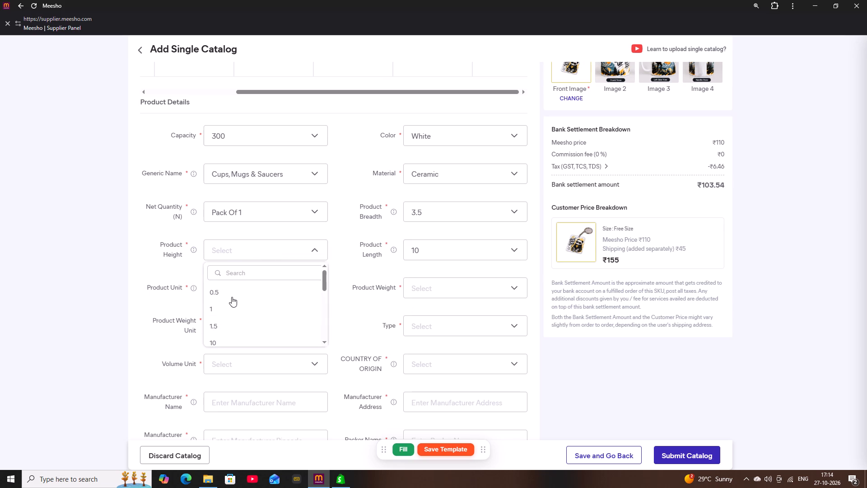
pyautogui.click(249, 273)
pyautogui.press('4')
pyautogui.scroll(-1, 252, 302)
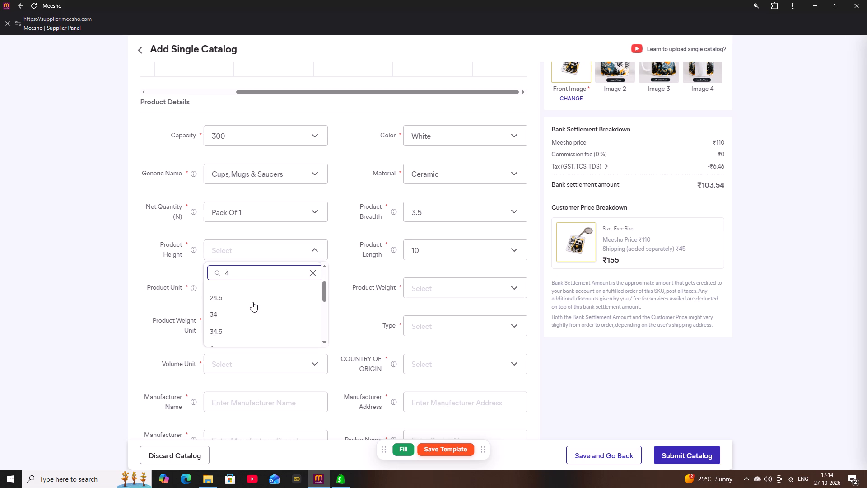
pyautogui.scroll(-1, 252, 302)
pyautogui.click(252, 302)
pyautogui.click(259, 290)
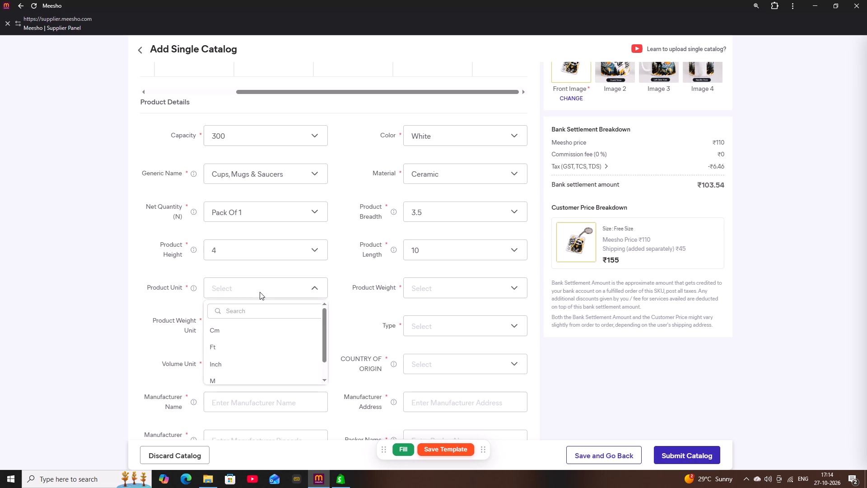
pyautogui.scroll(-1, 258, 334)
pyautogui.click(247, 348)
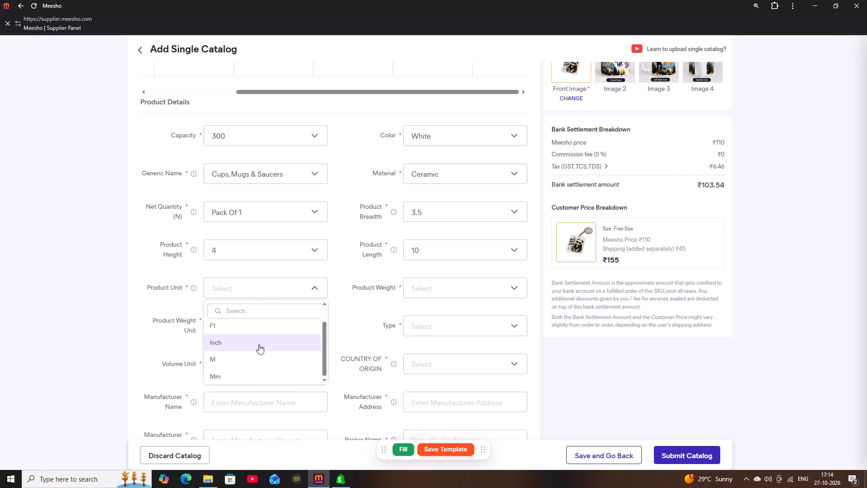
# Set the product weight to 350 and the product weight unit to G.
pyautogui.click(484, 290)
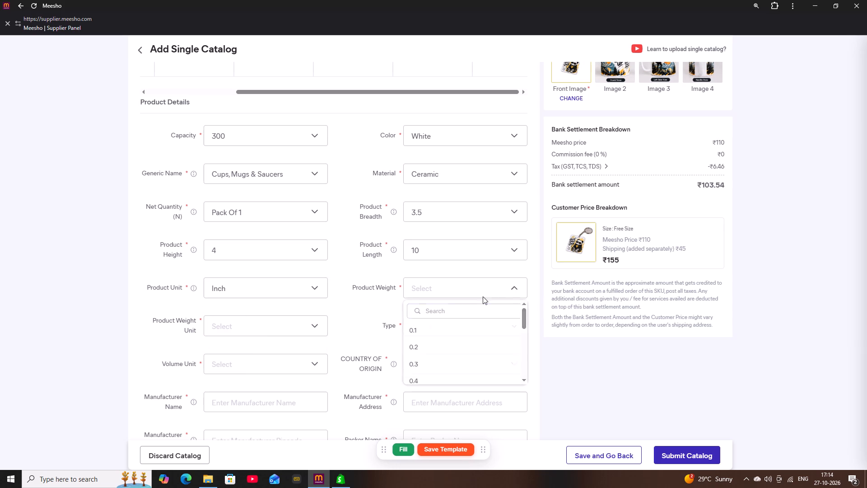
pyautogui.scroll(-2, 478, 343)
pyautogui.scroll(1, 478, 343)
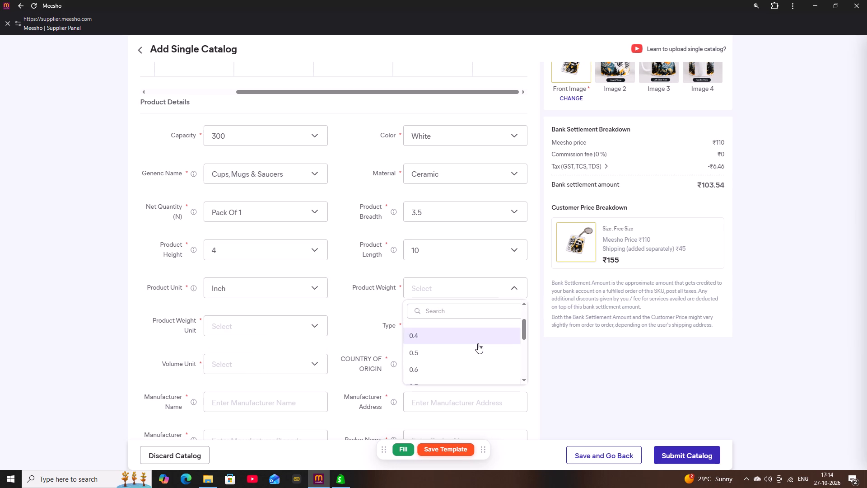
pyautogui.scroll(4, 478, 343)
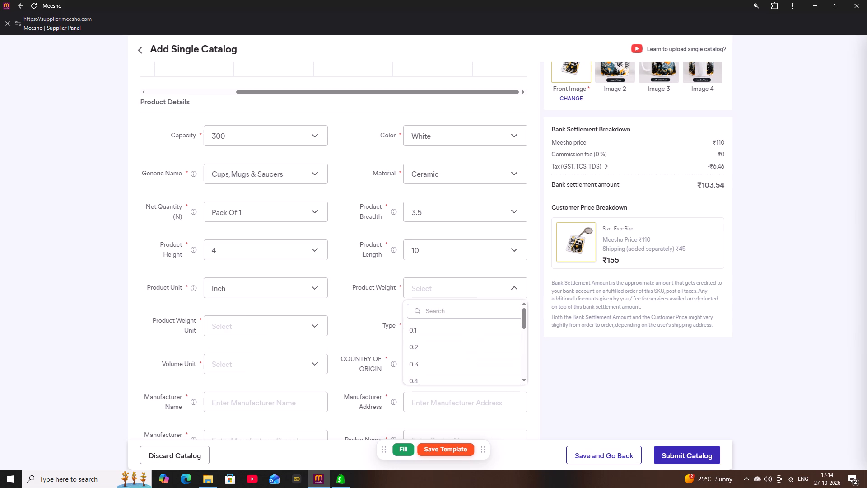
pyautogui.click(468, 309)
pyautogui.write('350')
pyautogui.click(440, 334)
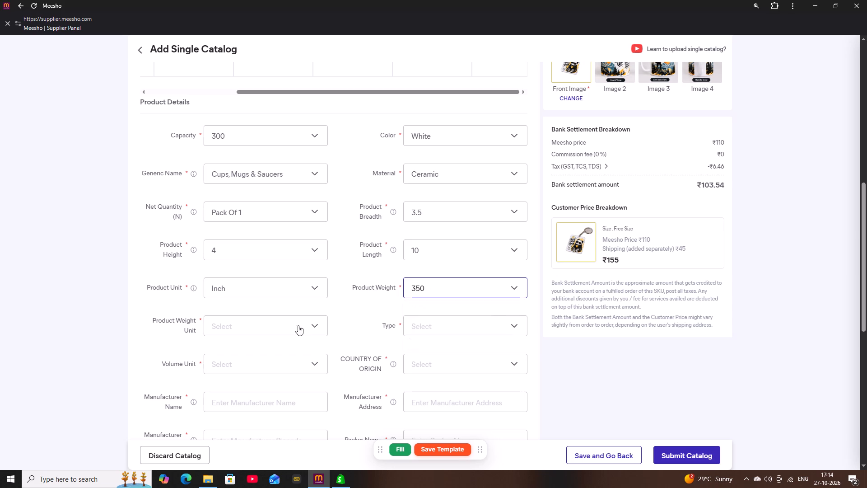
pyautogui.click(266, 323)
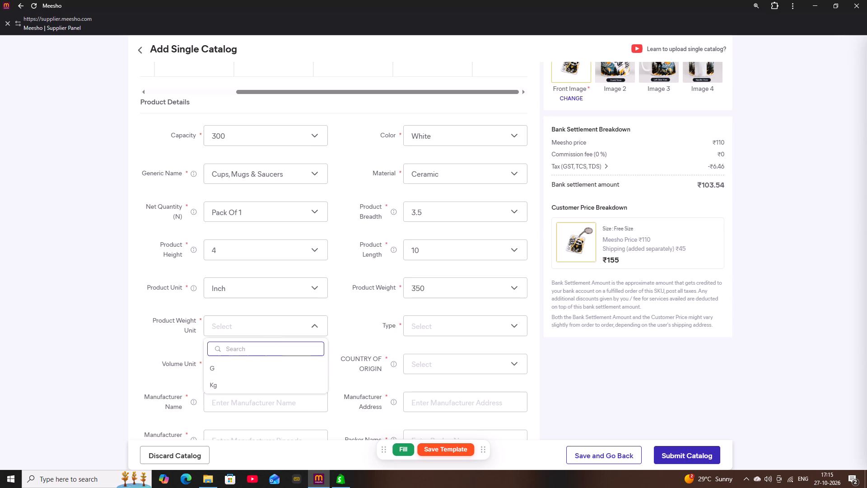
pyautogui.click(278, 365)
# Set the type to Coffee Mug, the volume unit to ml and the country of origin to India.
pyautogui.scroll(-2, 348, 341)
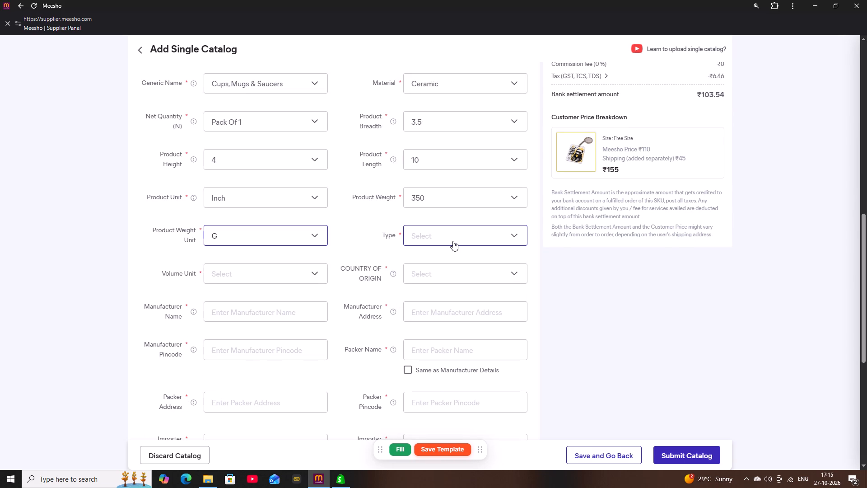
pyautogui.click(453, 241)
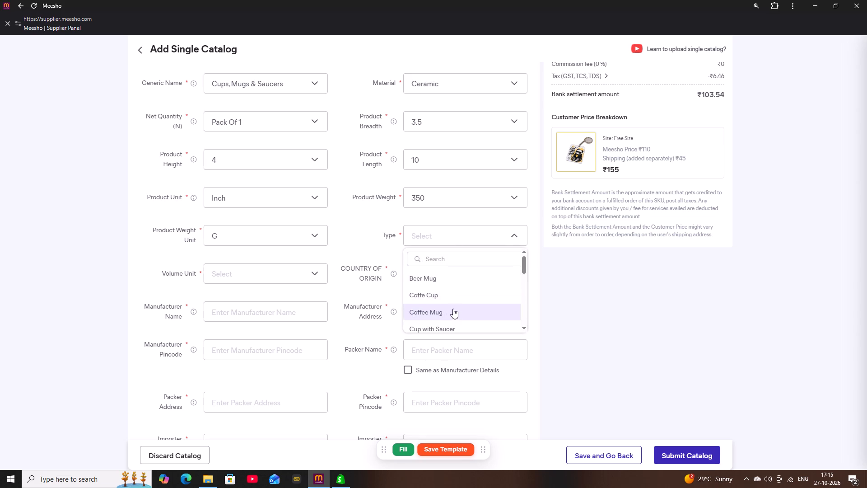
pyautogui.click(452, 311)
pyautogui.scroll(-2, 373, 267)
pyautogui.click(269, 183)
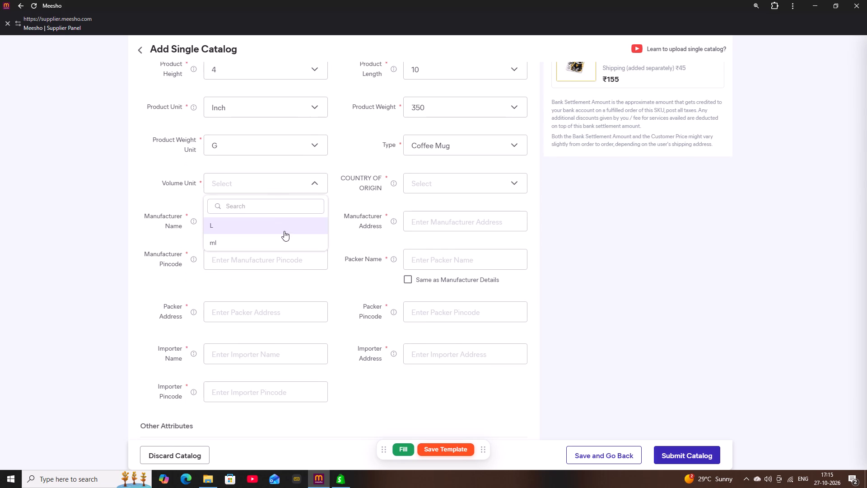
pyautogui.click(282, 239)
pyautogui.click(452, 187)
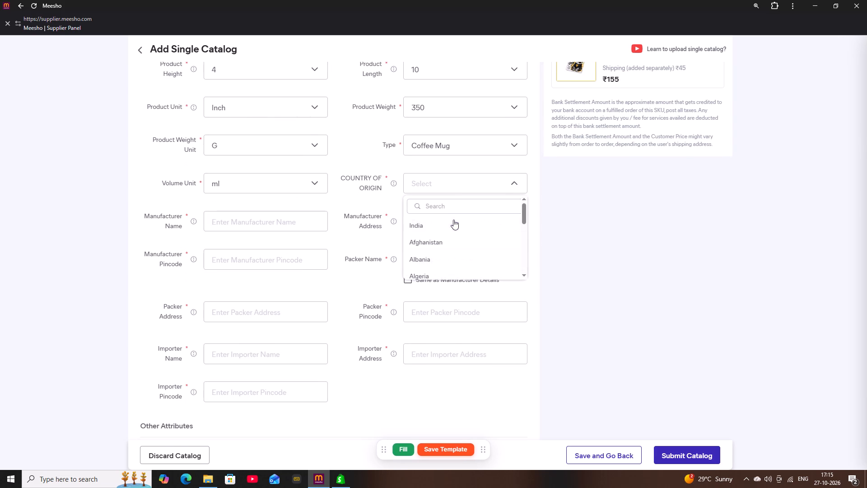
pyautogui.click(453, 222)
# Fill in the manufacturer name as Sharma Fashions Hub, using its saved address, and enter the manufacturer pincode.
pyautogui.click(278, 223)
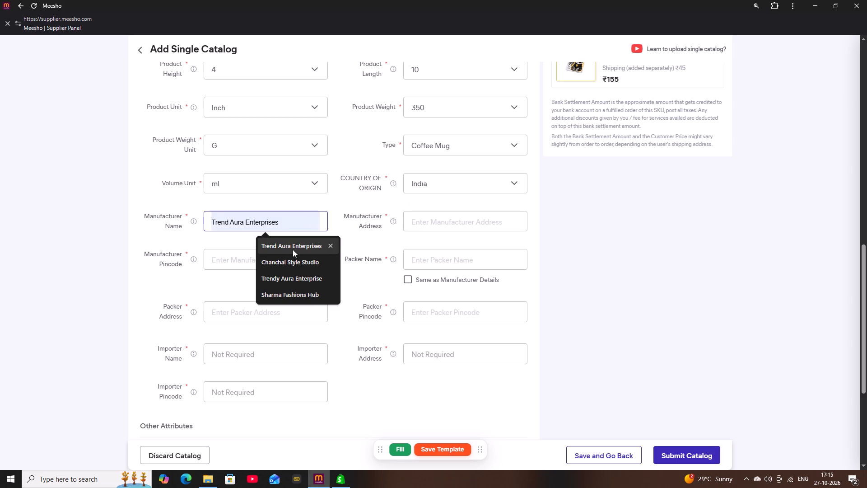
pyautogui.click(298, 291)
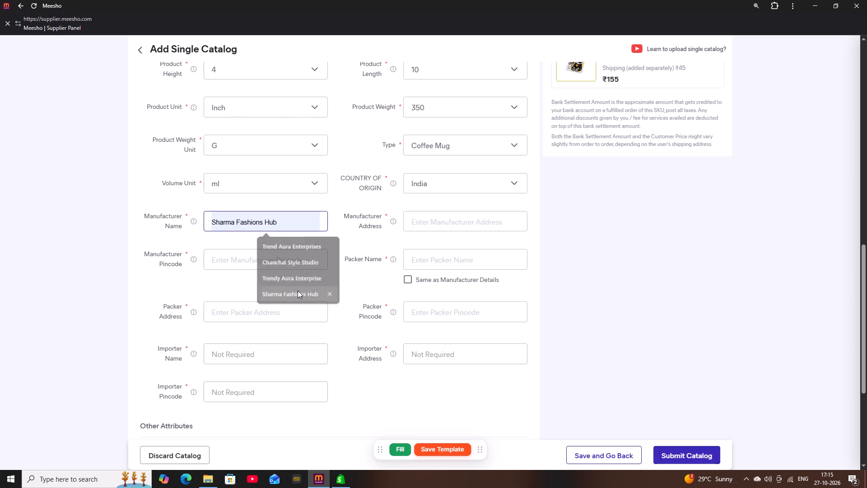
pyautogui.click(438, 214)
pyautogui.click(471, 254)
pyautogui.click(475, 248)
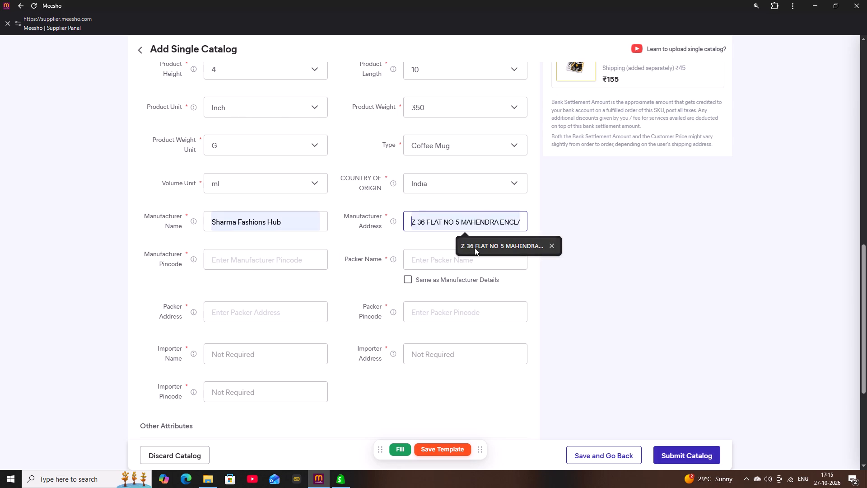
pyautogui.click(256, 256)
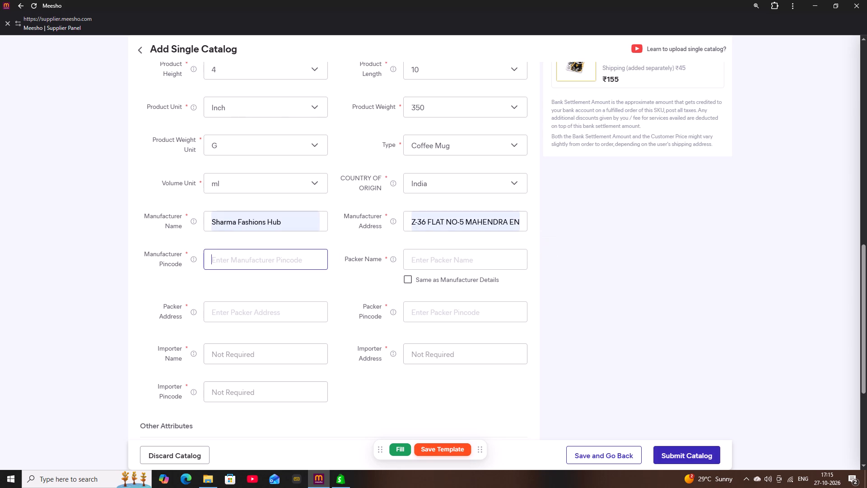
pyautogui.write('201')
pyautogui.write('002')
# Set the packer details to be the same as the manufacturer details.
pyautogui.click(409, 280)
pyautogui.click(409, 280)
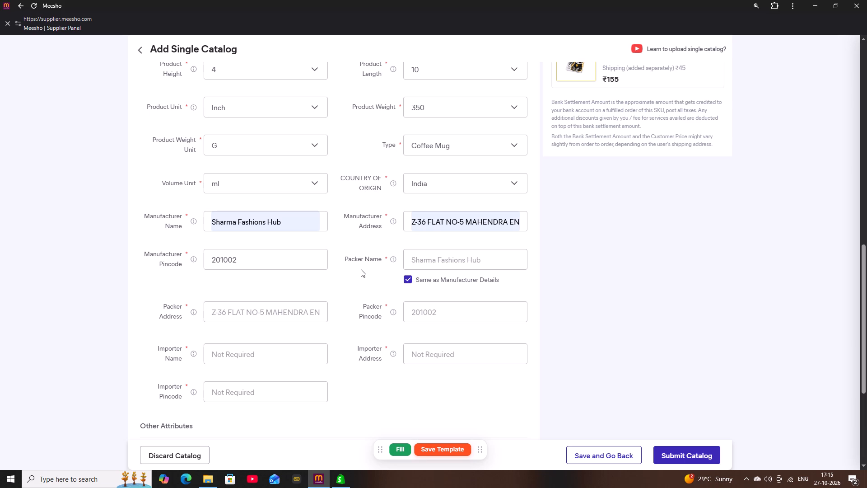
# Choose Key Chain as the add-on in the other attributes.
pyautogui.scroll(-1, 337, 263)
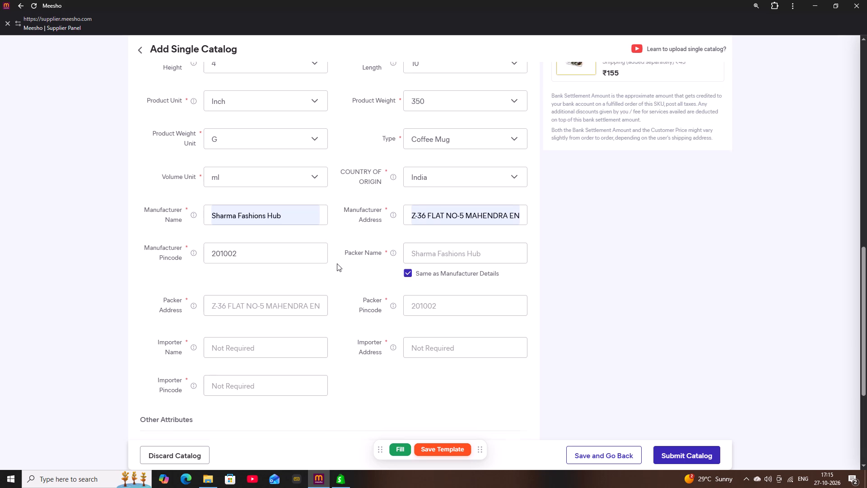
pyautogui.scroll(-4, 337, 263)
pyautogui.click(294, 260)
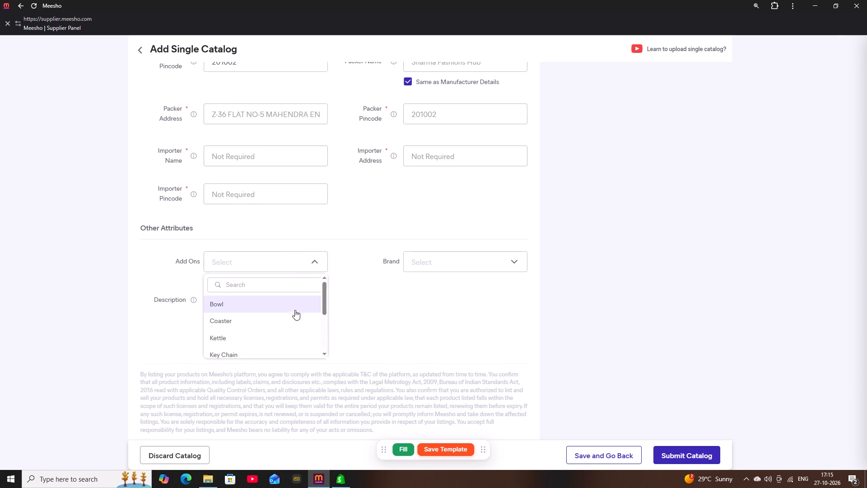
pyautogui.click(288, 348)
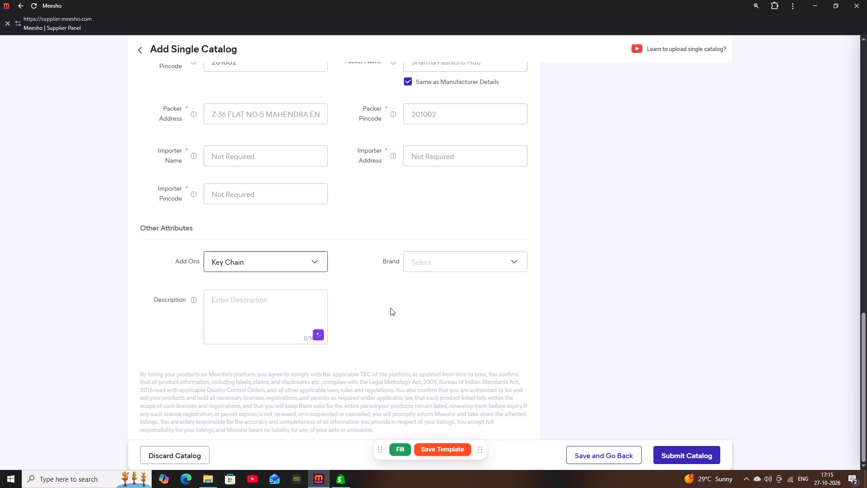
pyautogui.click(377, 303)
pyautogui.scroll(6, 370, 300)
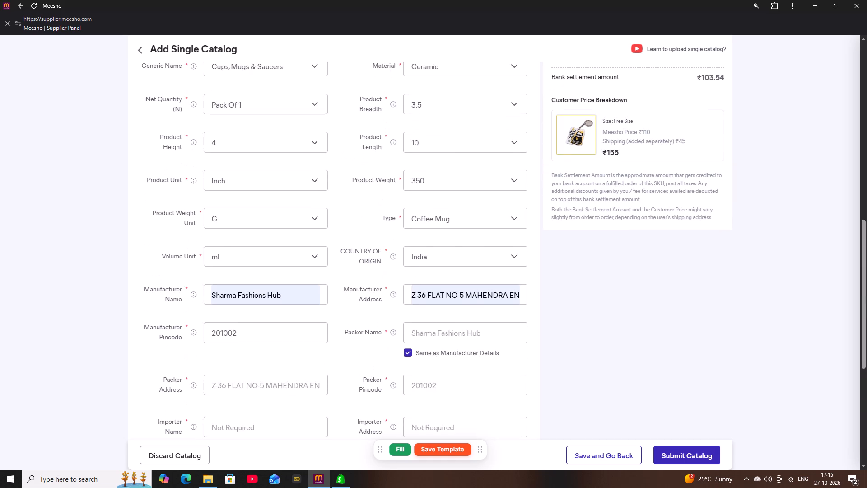
pyautogui.scroll(8, 345, 289)
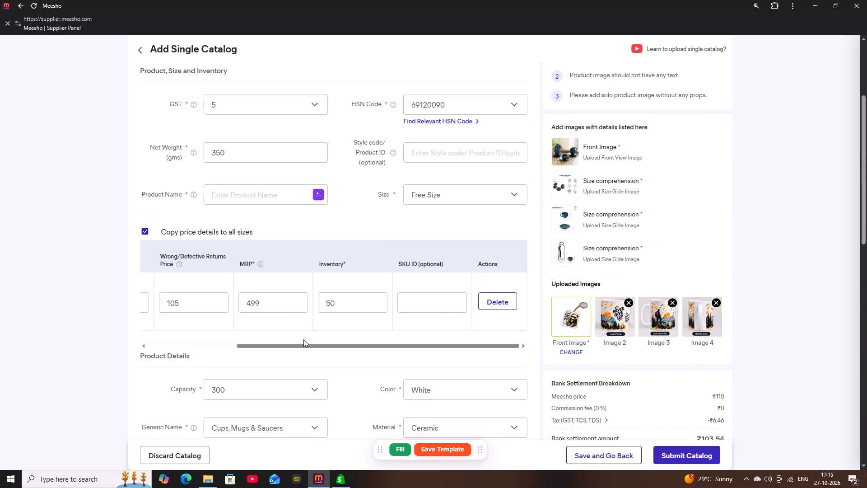
pyautogui.moveTo(301, 345); pyautogui.dragTo(186, 346)
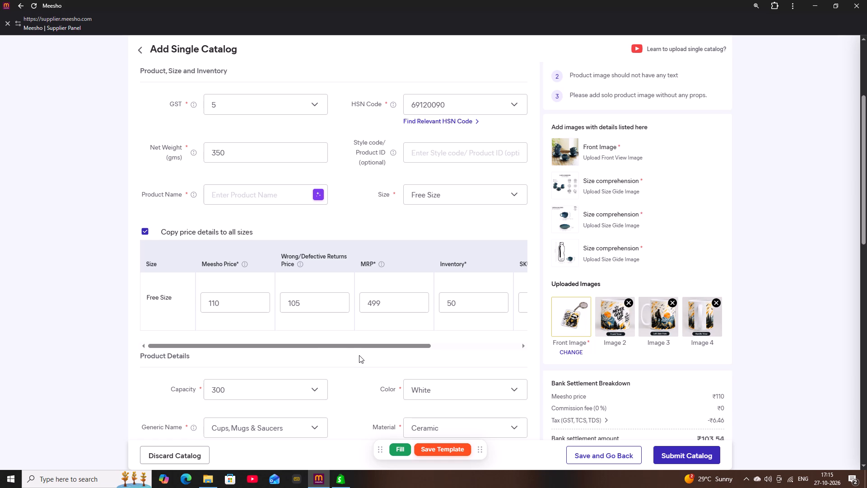
pyautogui.scroll(4, 359, 355)
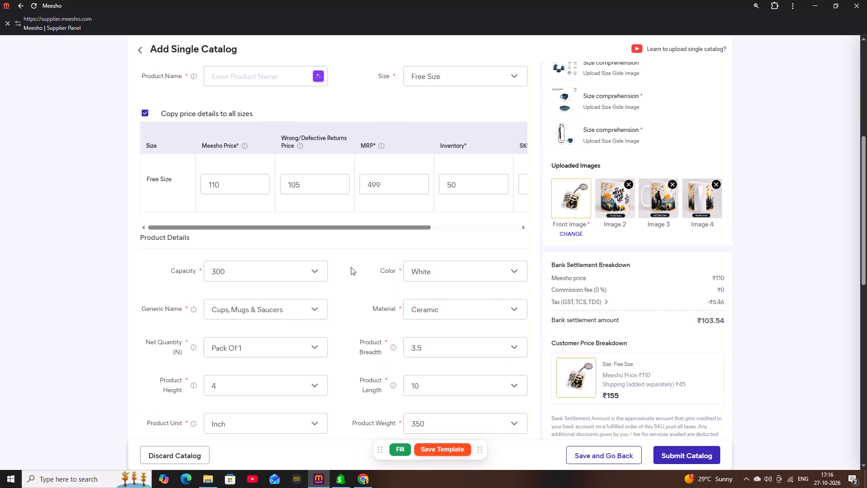
pyautogui.click(231, 184)
pyautogui.press('BackSpace')
pyautogui.press('BackSpace')
pyautogui.write('05')
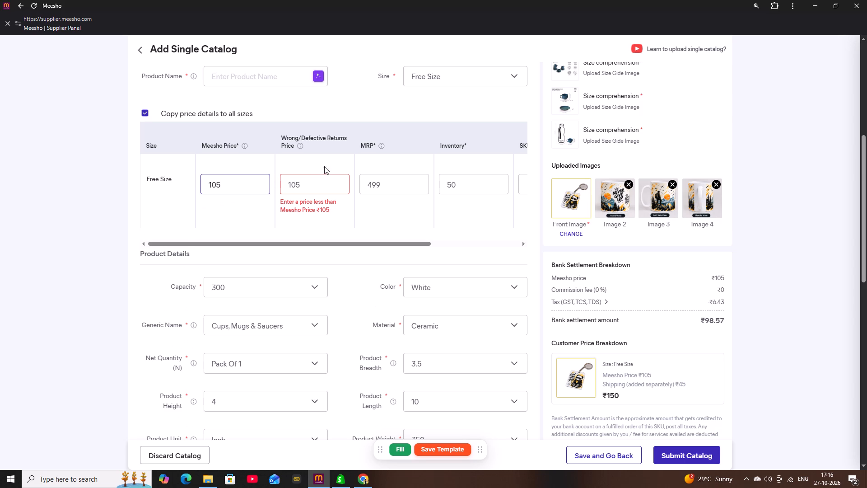
pyautogui.press('BackSpace')
pyautogui.press('4')
# Set the Wrong/Defective Returns Price for Free Size to 100.
pyautogui.click(302, 184)
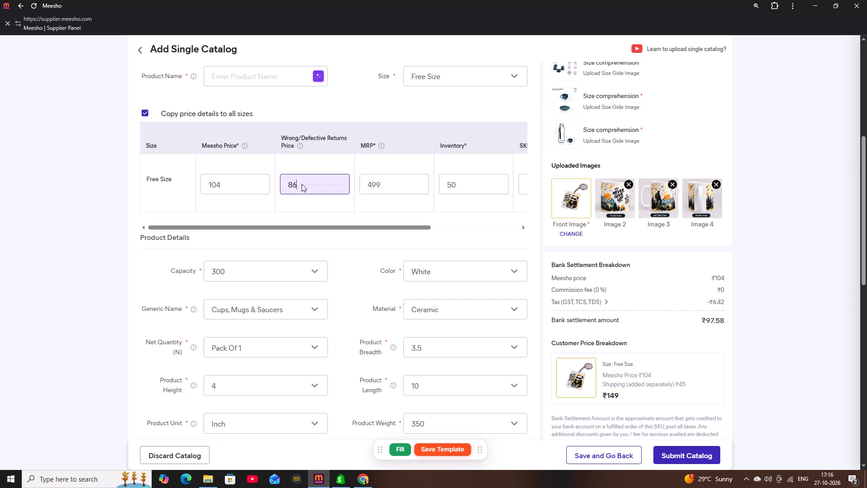
pyautogui.press('BackSpace')
pyautogui.press('BackSpace')
pyautogui.press('BackSpace')
pyautogui.write('100')
pyautogui.click(351, 251)
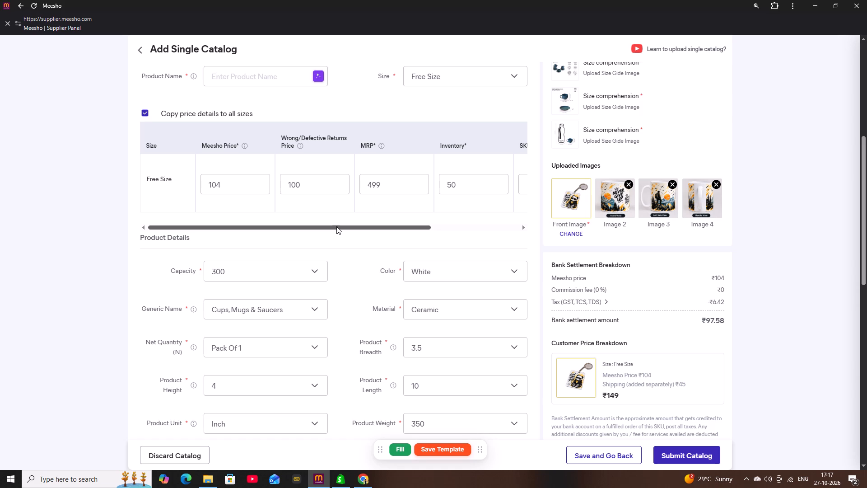
pyautogui.click(234, 186)
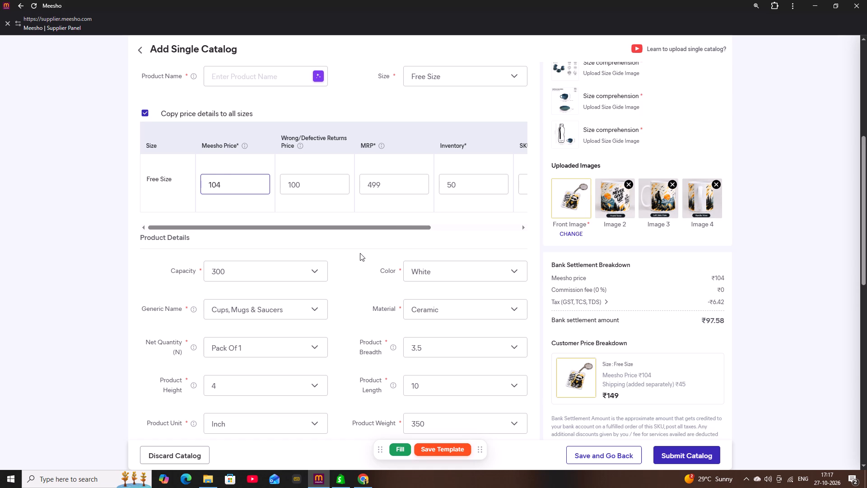
# Replace the catalog's front image with mockup image 5 from the CUP MOCKUPS folder.
pyautogui.click(567, 233)
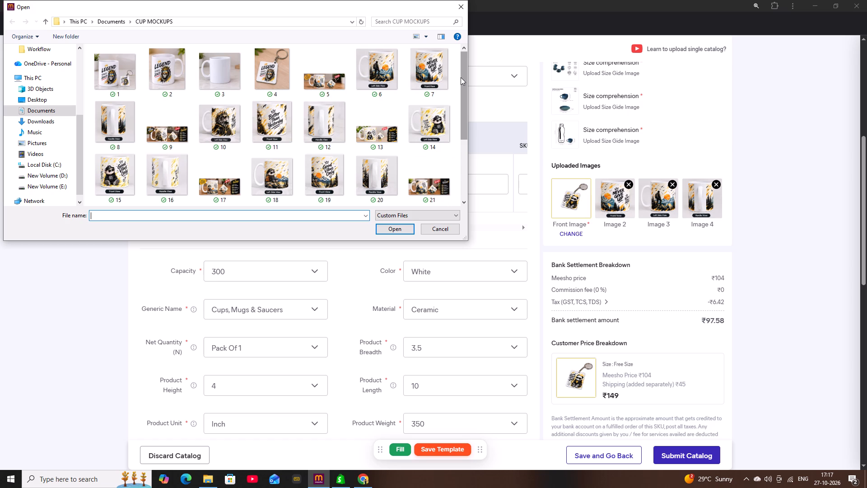
pyautogui.doubleClick(309, 76)
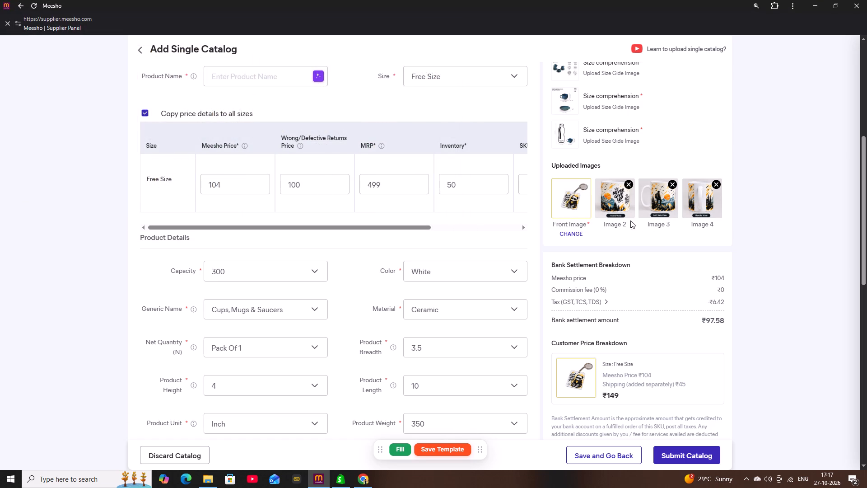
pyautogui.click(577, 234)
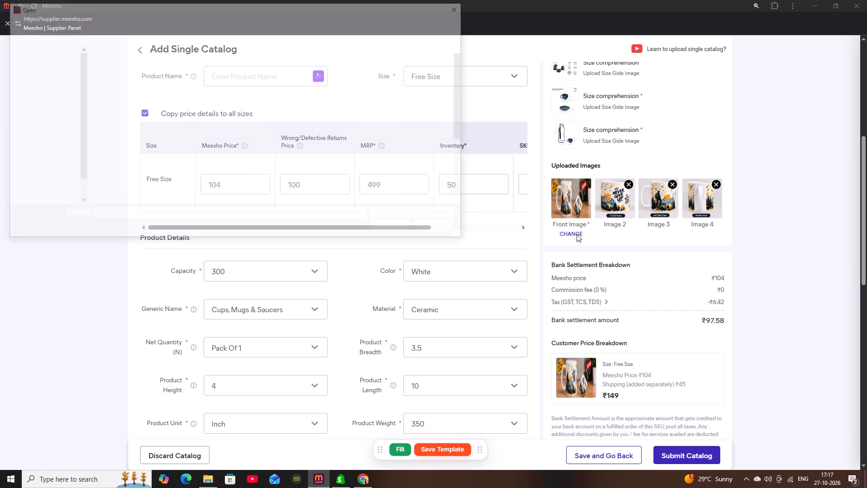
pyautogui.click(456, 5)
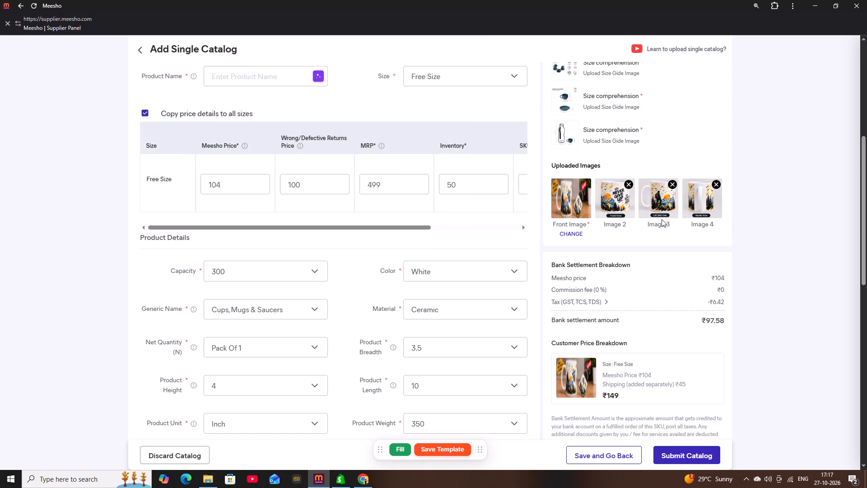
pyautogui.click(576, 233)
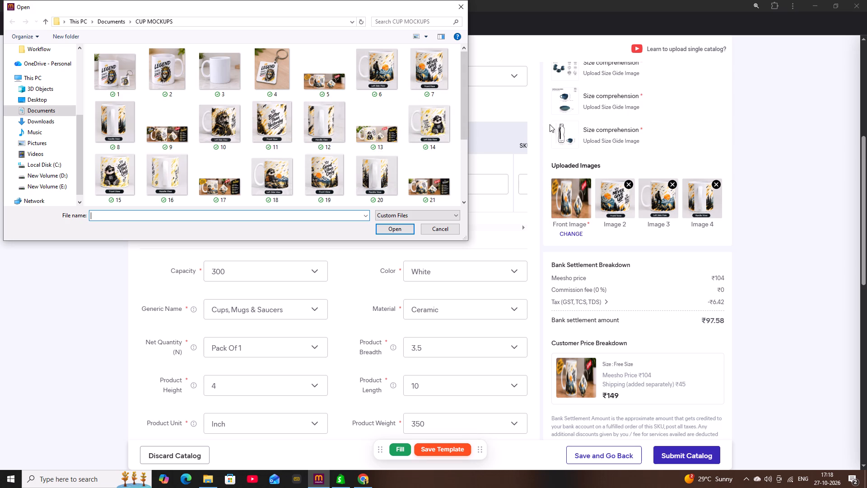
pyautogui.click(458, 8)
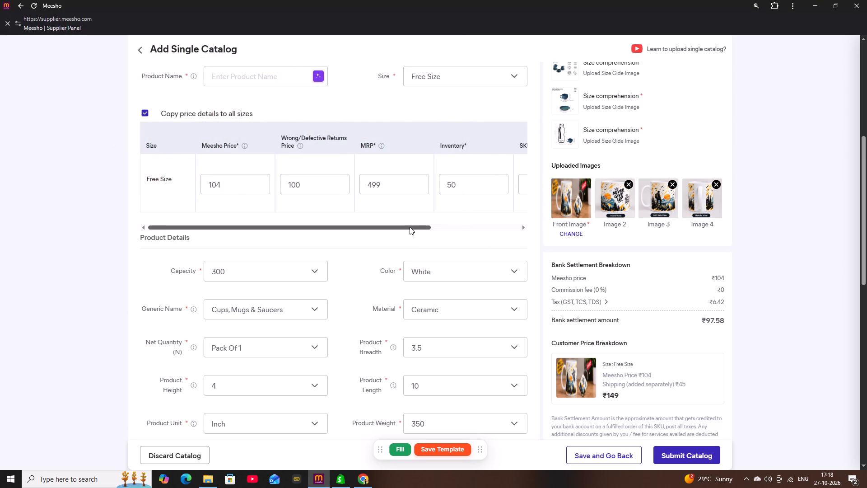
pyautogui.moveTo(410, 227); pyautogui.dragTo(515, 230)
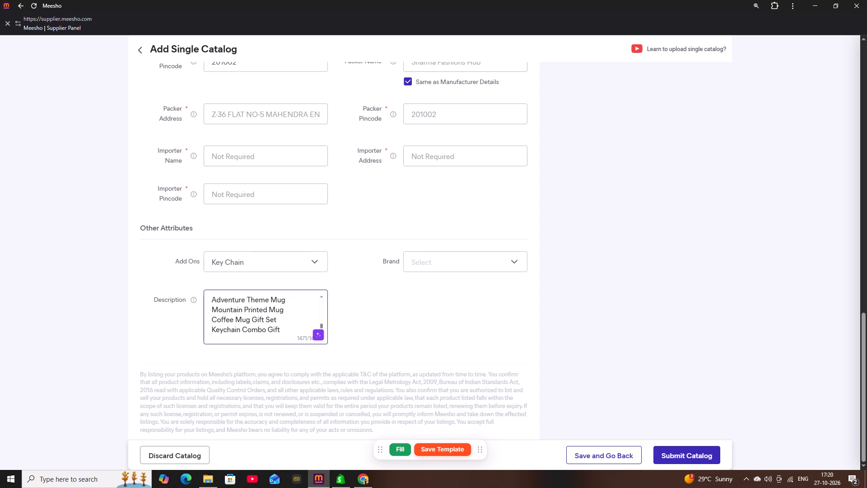
pyautogui.moveTo(212, 319); pyautogui.dragTo(283, 333)
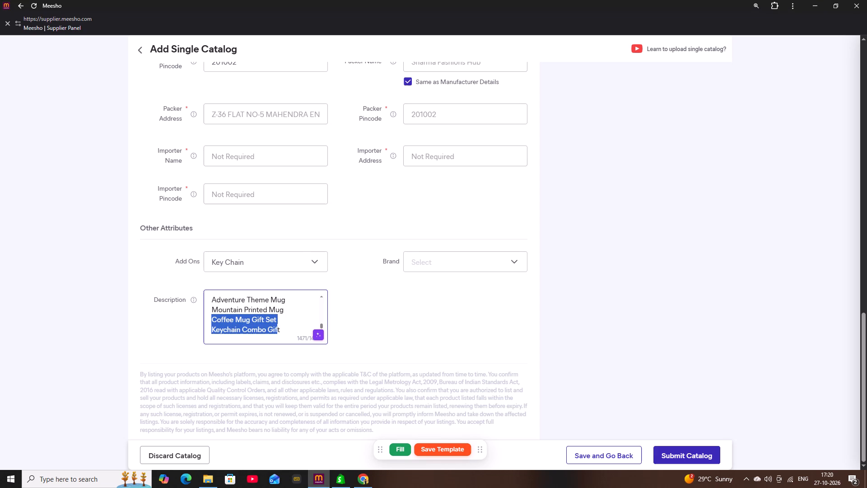
pyautogui.press('BackSpace')
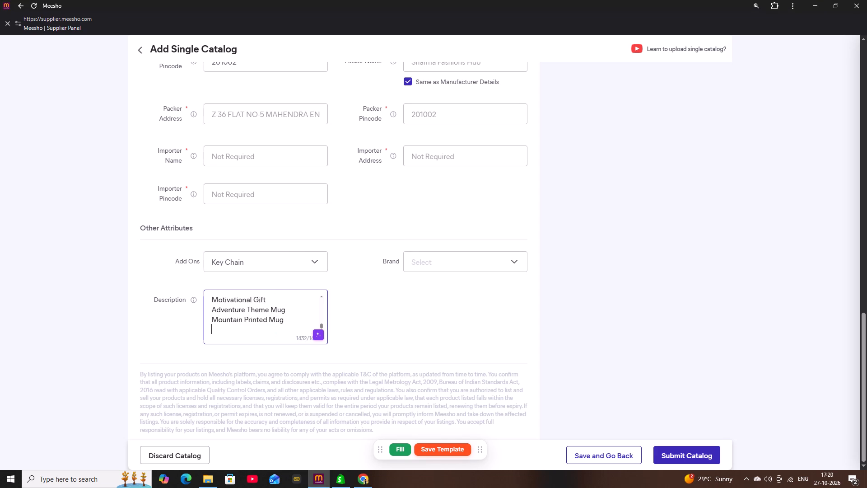
pyautogui.moveTo(211, 318); pyautogui.dragTo(304, 329)
pyautogui.moveTo(287, 319); pyautogui.dragTo(210, 319)
pyautogui.press('BackSpace')
# Delete the keyword line Motivational Gift from the Meesho description, keeping Inspirational Gift Set and Adventure Theme Mug.
pyautogui.moveTo(267, 297); pyautogui.dragTo(258, 306)
pyautogui.click(261, 308)
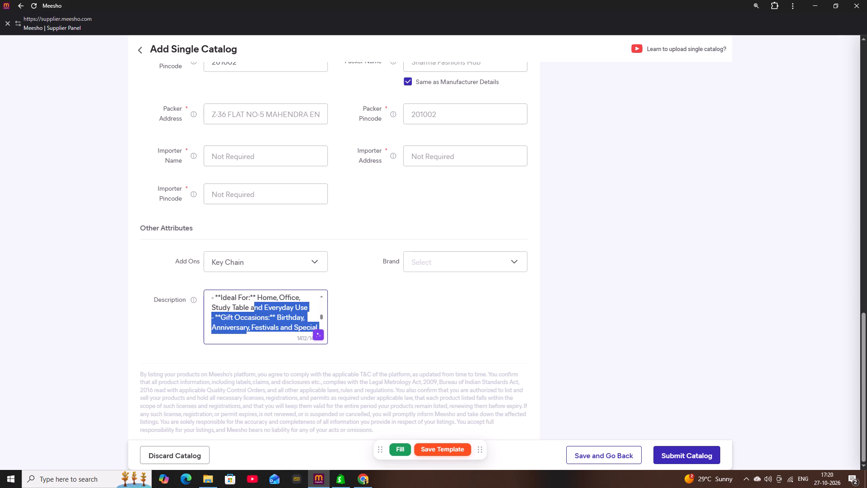
pyautogui.scroll(-9, 261, 310)
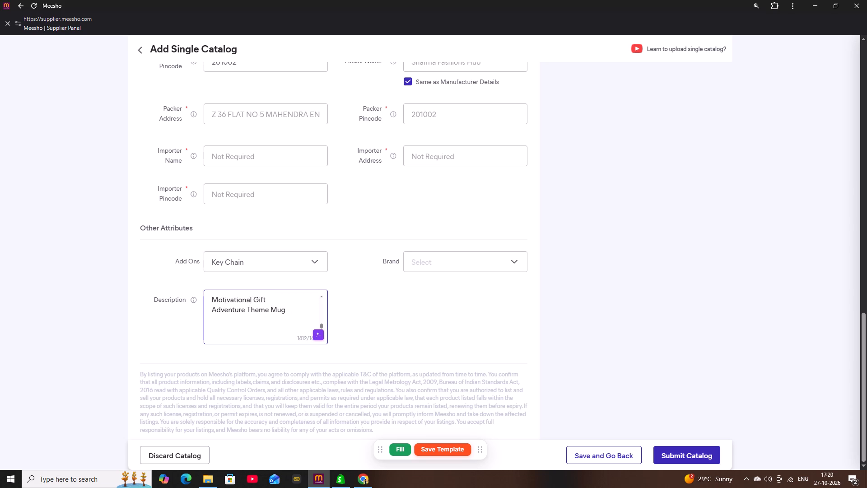
pyautogui.moveTo(213, 300); pyautogui.dragTo(216, 358)
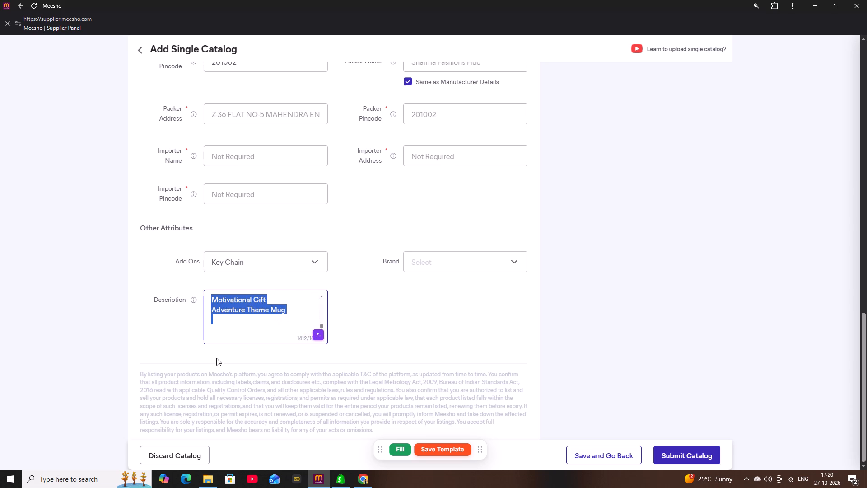
pyautogui.moveTo(216, 358); pyautogui.dragTo(296, 305)
pyautogui.moveTo(296, 305); pyautogui.dragTo(303, 307)
pyautogui.moveTo(303, 307); pyautogui.dragTo(305, 303)
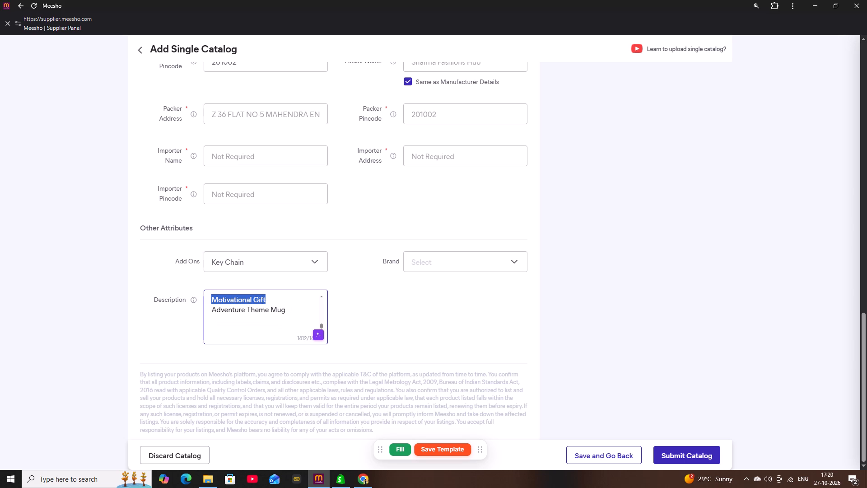
pyautogui.press('BackSpace')
pyautogui.press('BackSpace')
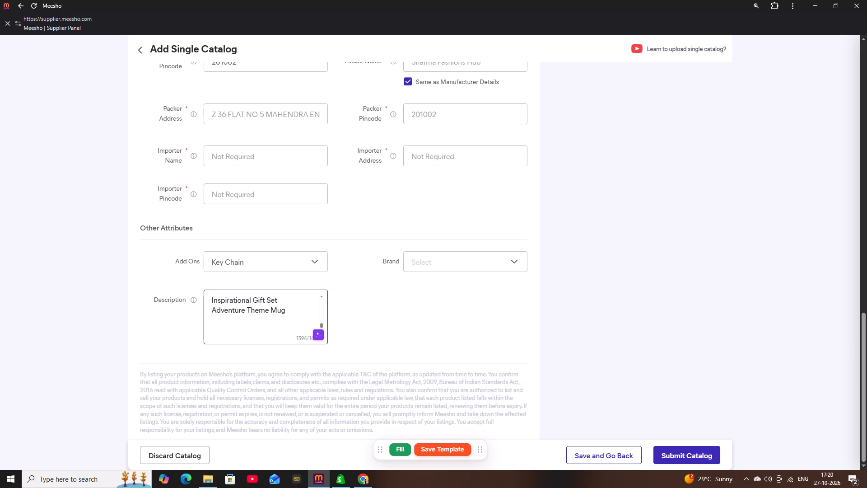
pyautogui.click(377, 318)
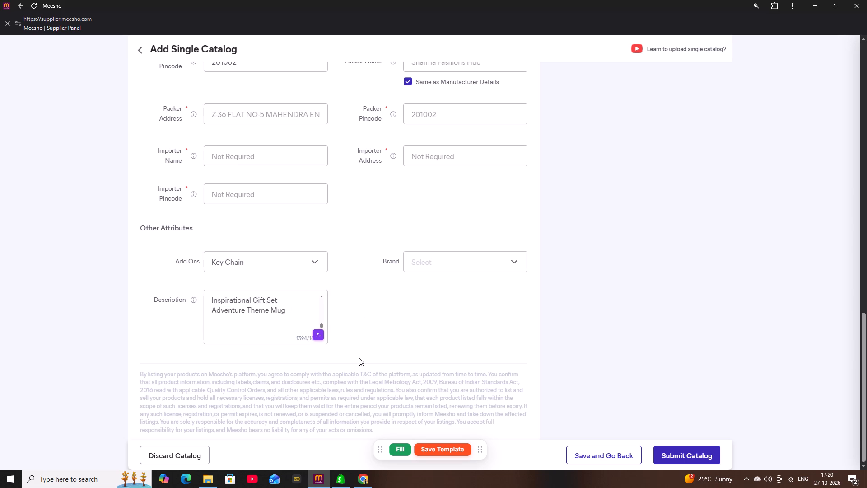
# Review the catalog form's product details, price and inventory row, product name, uploaded images and manufacturer details.
pyautogui.scroll(1, 359, 358)
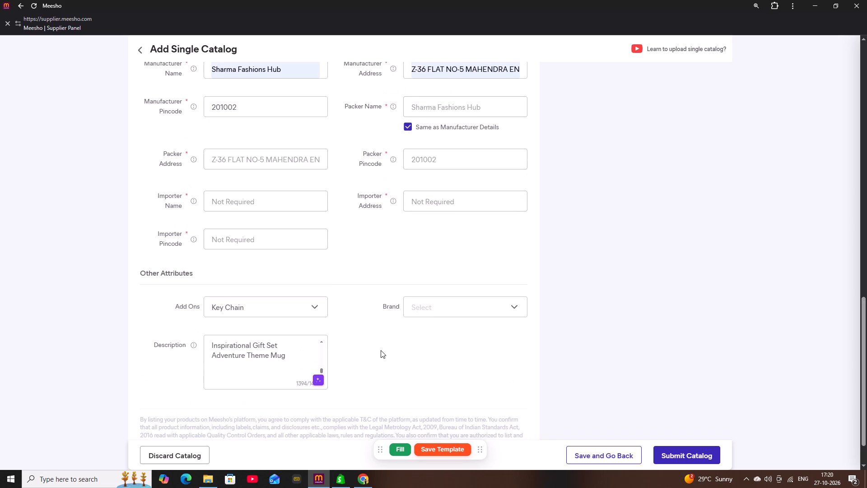
pyautogui.scroll(1, 352, 329)
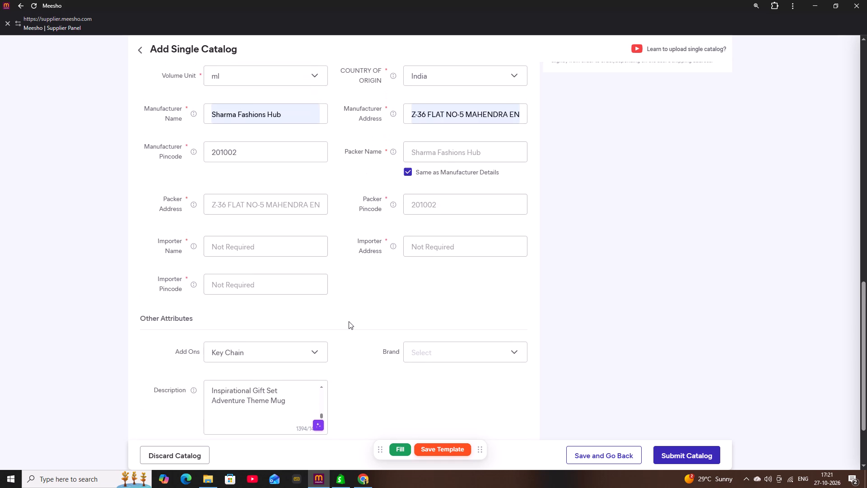
pyautogui.scroll(4, 349, 321)
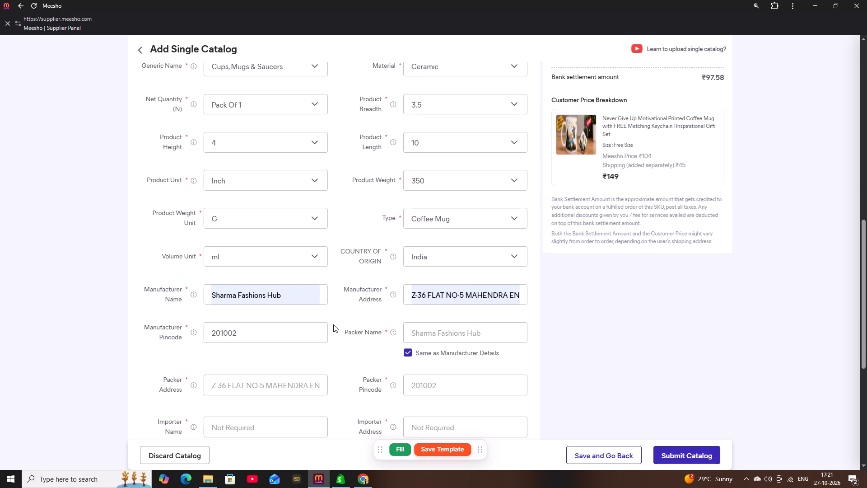
pyautogui.scroll(1, 333, 324)
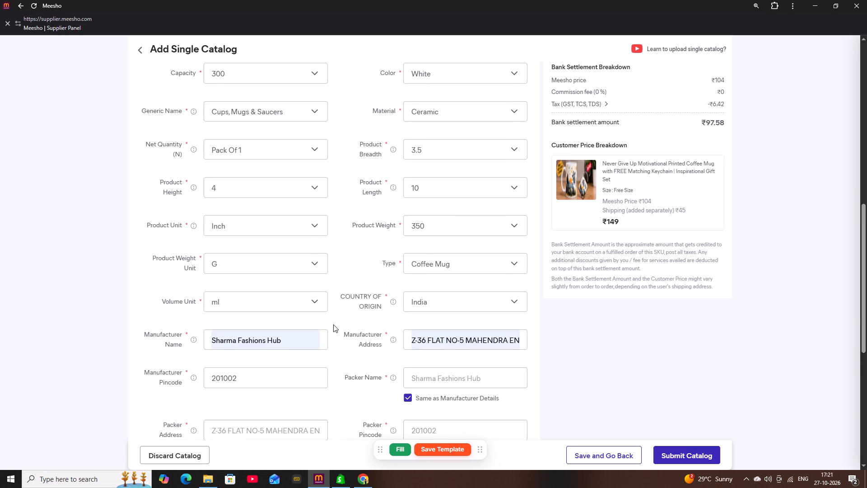
pyautogui.scroll(3, 333, 324)
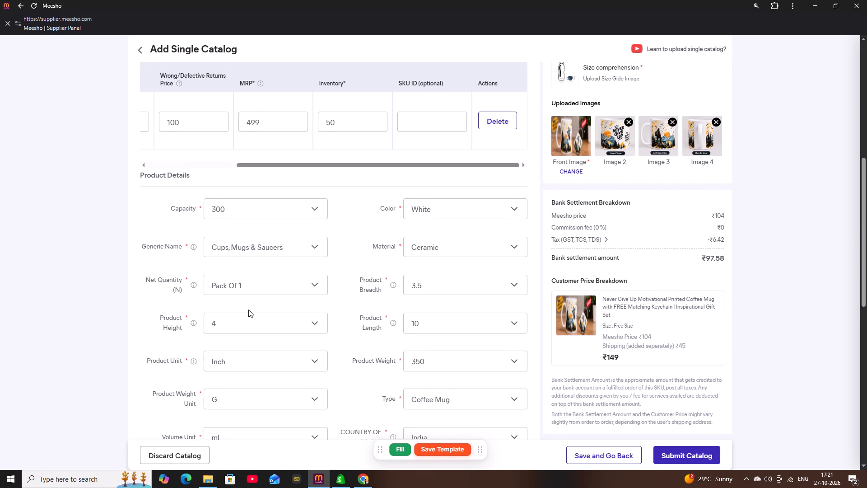
pyautogui.scroll(3, 331, 299)
pyautogui.moveTo(331, 299); pyautogui.dragTo(318, 299)
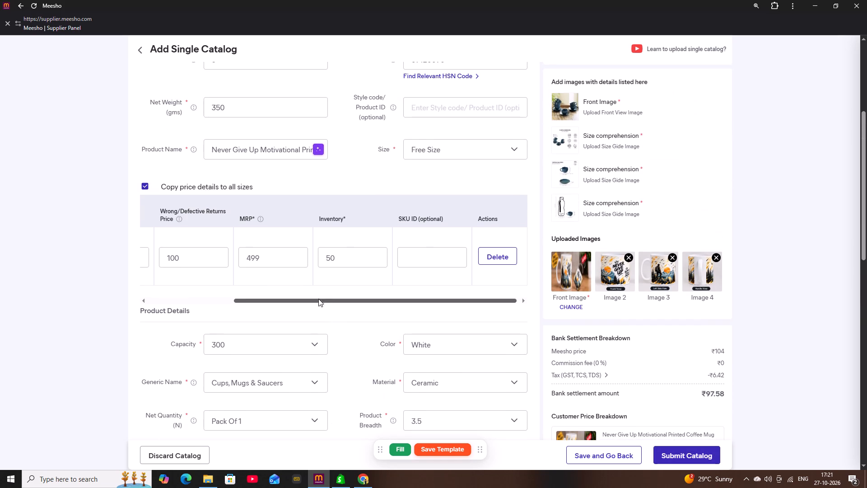
pyautogui.moveTo(318, 299); pyautogui.dragTo(408, 297)
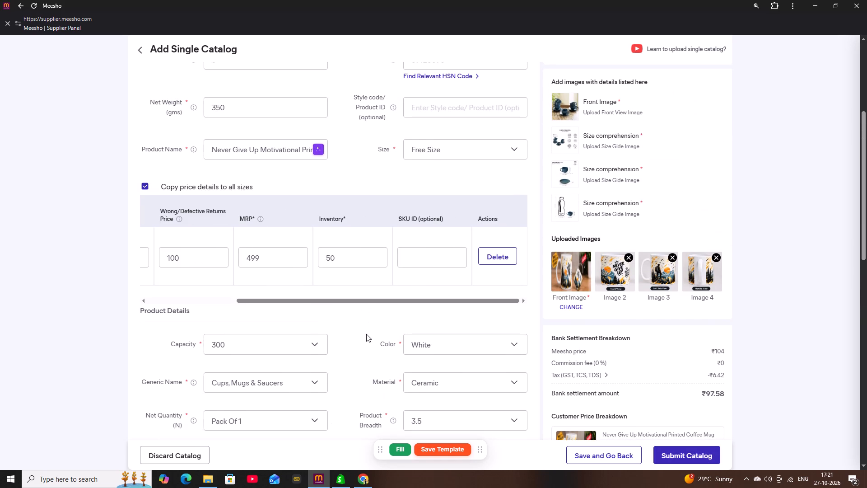
pyautogui.scroll(4, 336, 333)
pyautogui.scroll(-4, 336, 356)
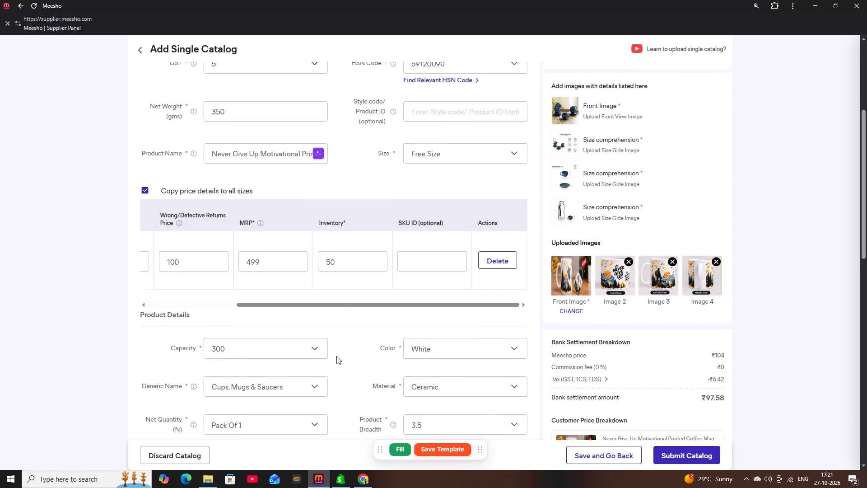
pyautogui.moveTo(346, 300); pyautogui.dragTo(232, 303)
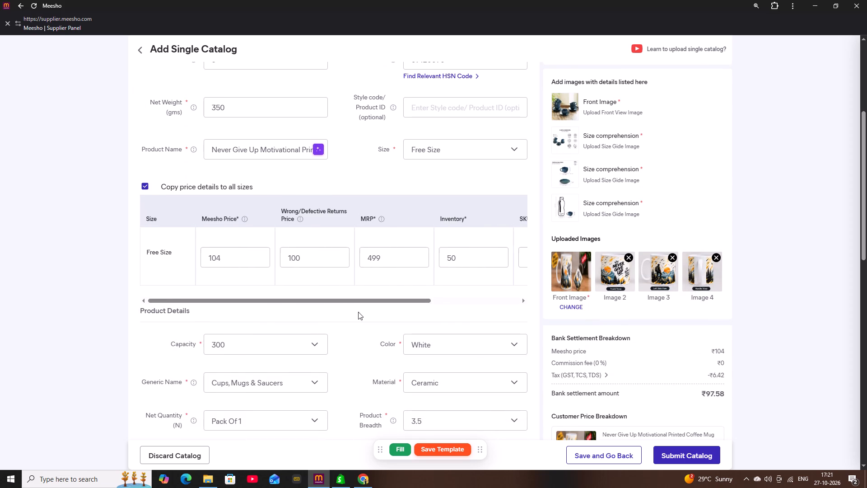
pyautogui.scroll(3, 358, 312)
pyautogui.scroll(-6, 358, 312)
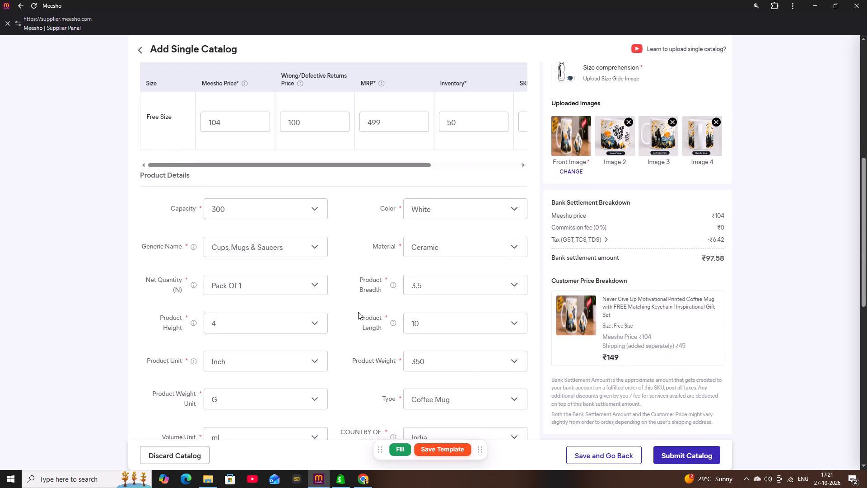
pyautogui.scroll(-9, 358, 312)
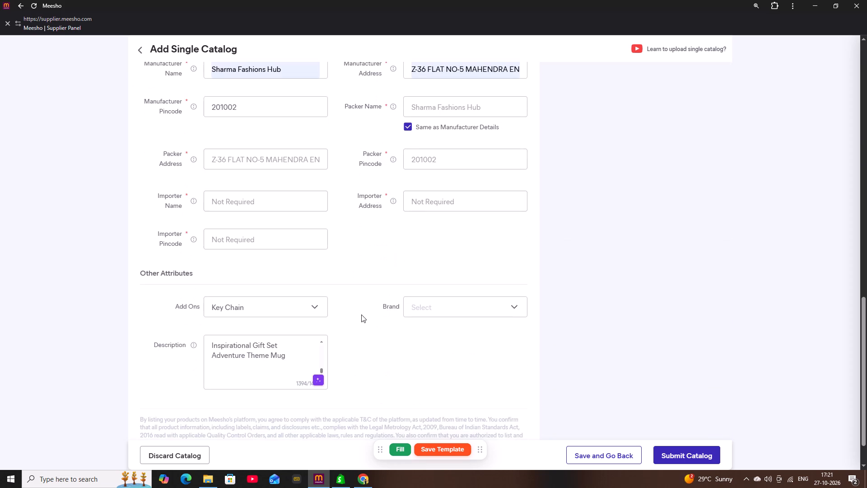
# Recheck the Never Give Up mug's catalog form, from the manufacturer and product details to the pricing row and uploaded images.
pyautogui.scroll(-2, 378, 324)
pyautogui.scroll(7, 378, 324)
pyautogui.scroll(-3, 352, 324)
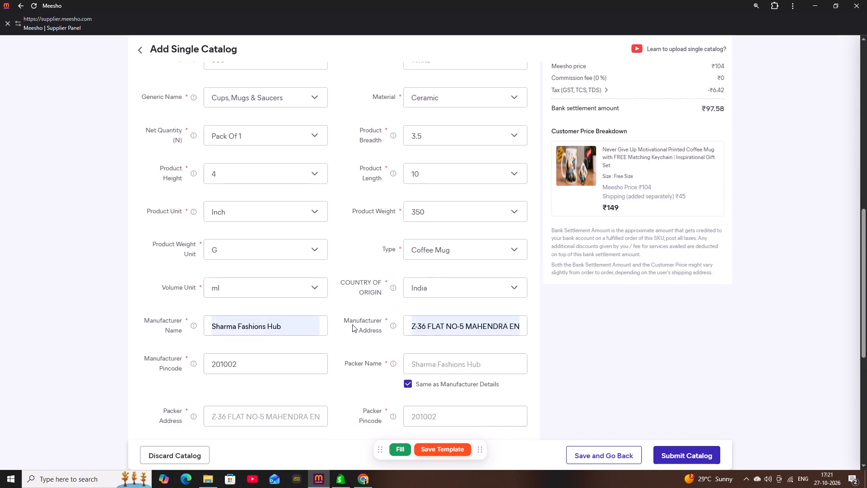
pyautogui.scroll(4, 352, 324)
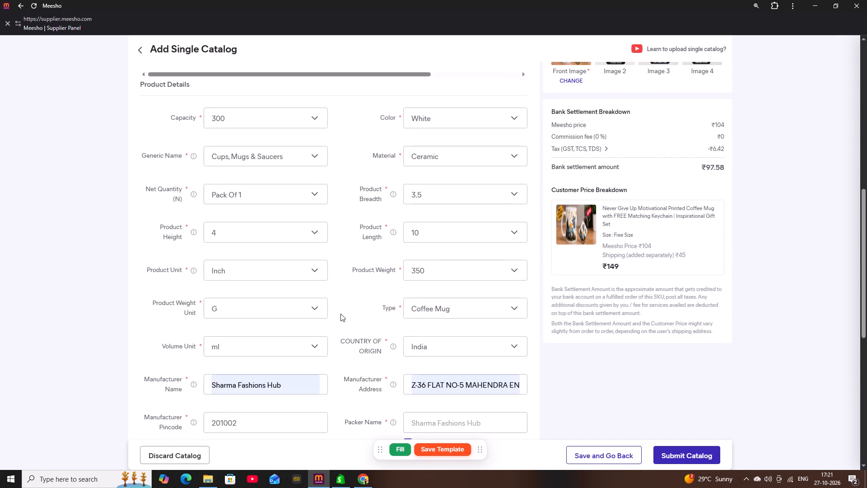
pyautogui.scroll(9, 340, 314)
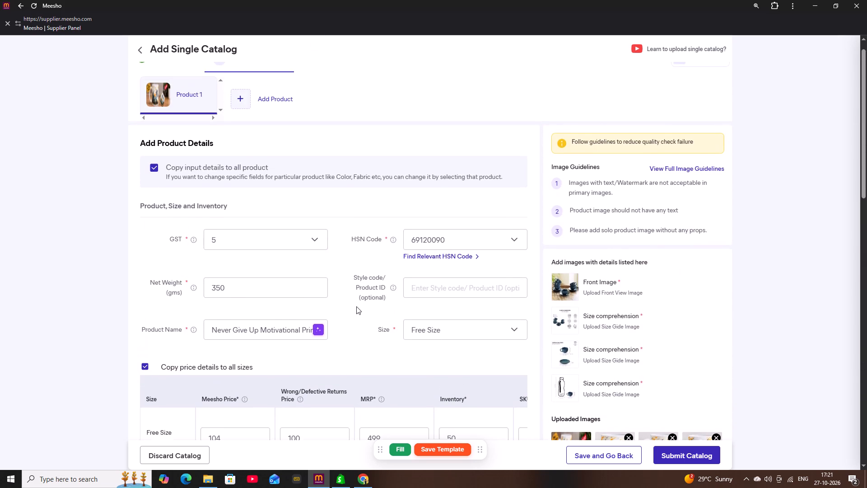
pyautogui.scroll(-9, 356, 306)
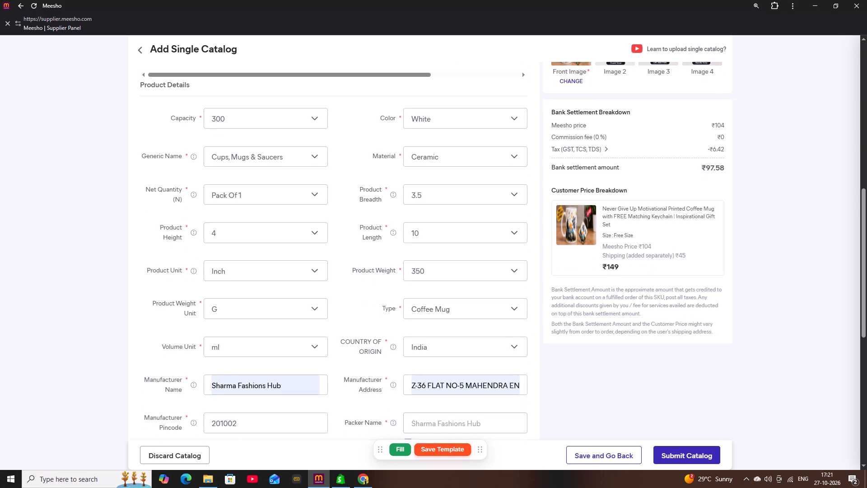
pyautogui.scroll(3, 608, 328)
pyautogui.scroll(2, 693, 350)
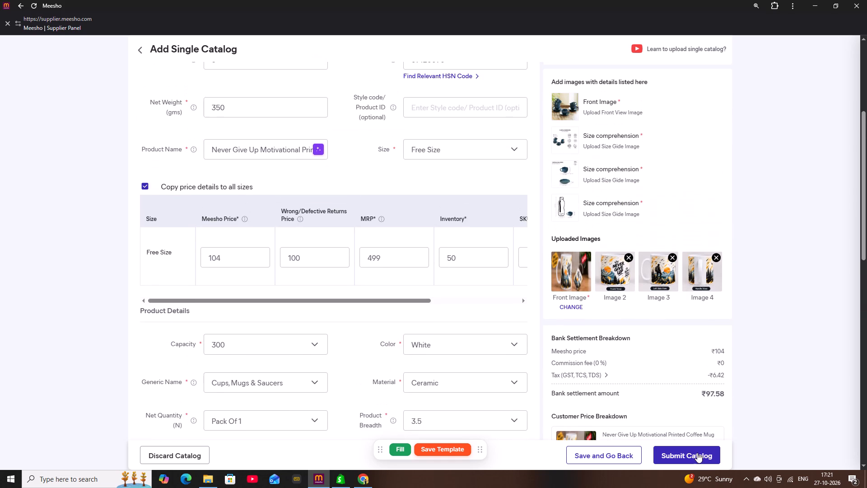
# Submit the Never Give Up mug catalog for quality check, acknowledging that all products are not branded or illegal to sell.
pyautogui.click(697, 453)
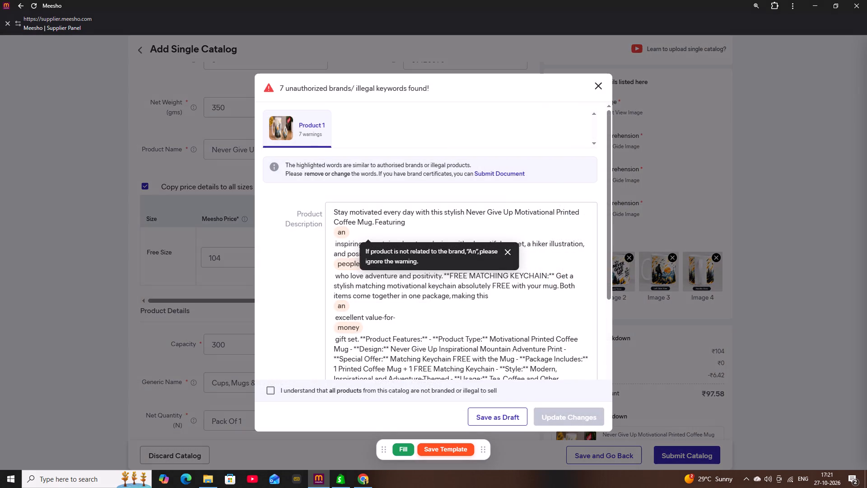
pyautogui.click(508, 250)
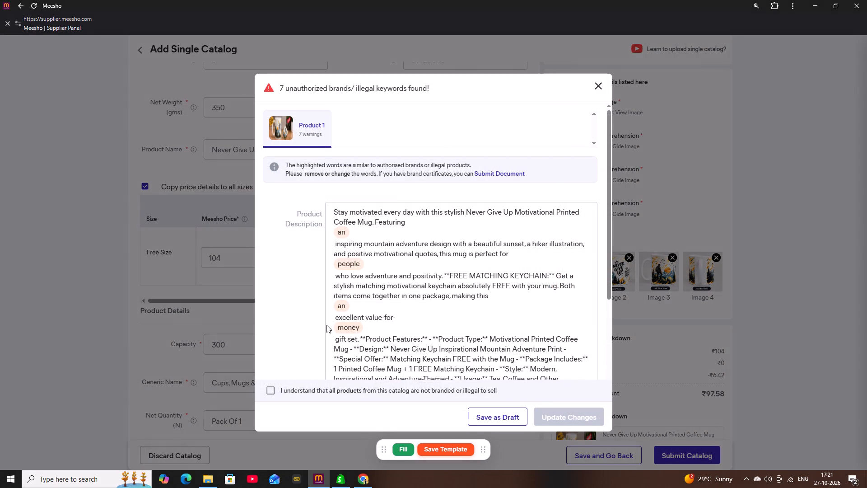
pyautogui.click(268, 390)
pyautogui.scroll(-3, 554, 224)
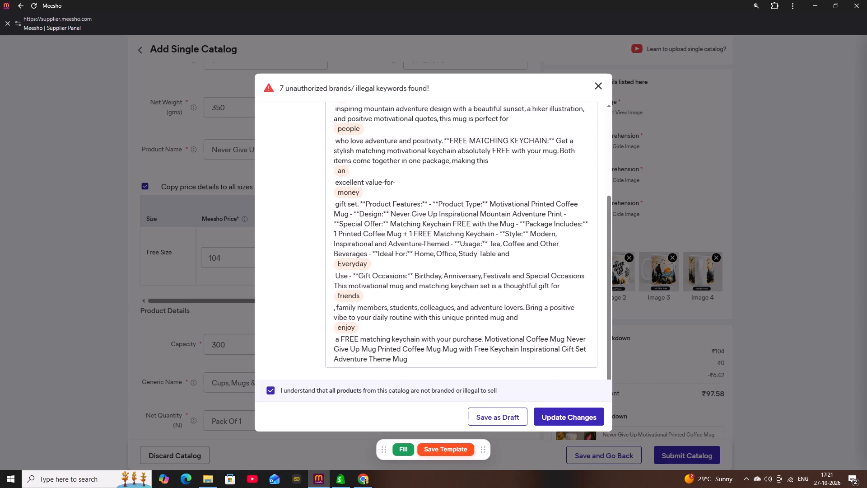
pyautogui.scroll(-4, 555, 225)
pyautogui.click(569, 414)
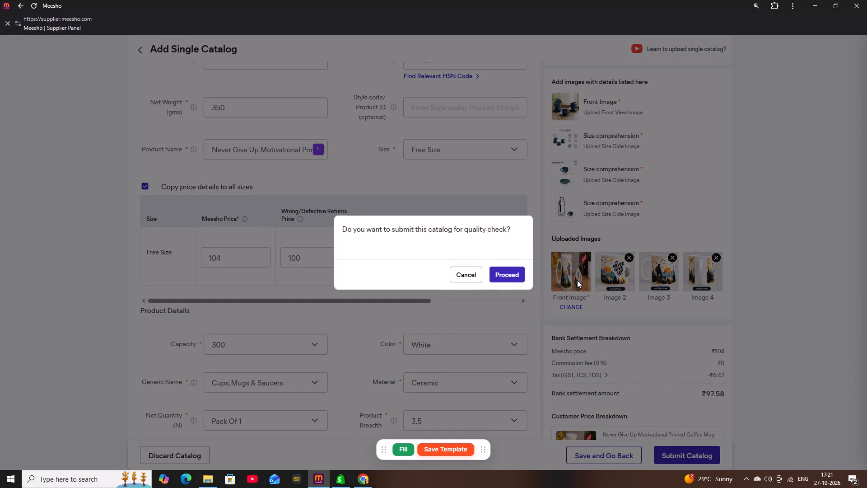
pyautogui.click(510, 274)
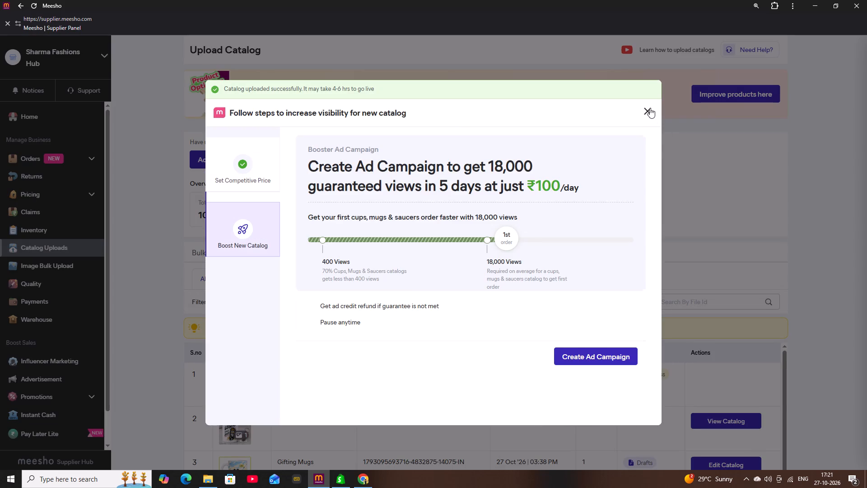
# Dismiss the ad campaign offer and check the submitted mug's entry in the Single Uploads list.
pyautogui.click(650, 108)
pyautogui.scroll(-2, 507, 212)
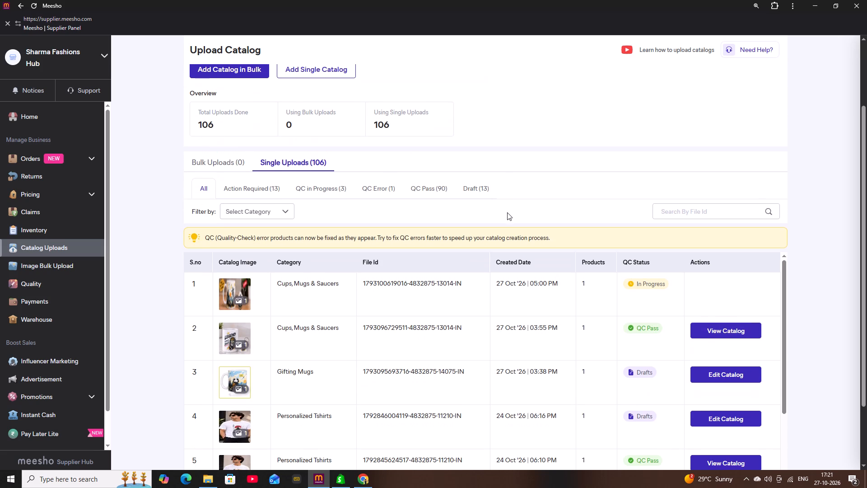
pyautogui.scroll(3, 507, 212)
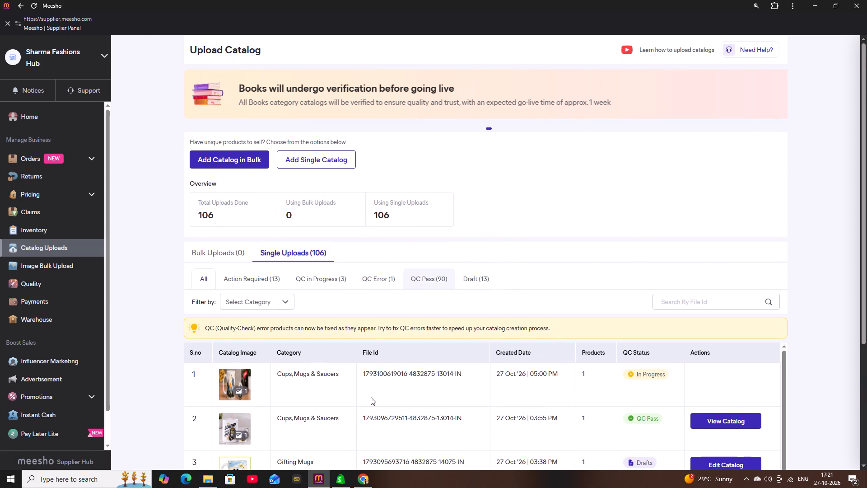
# Switch to Shopify and look through the product list, inventory, orders page and store home page.
pyautogui.click(340, 476)
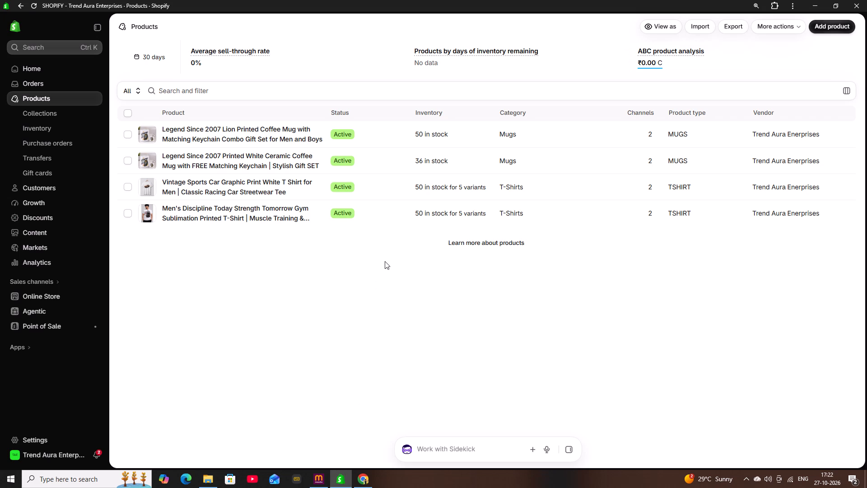
pyautogui.rightClick(385, 261)
pyautogui.click(392, 295)
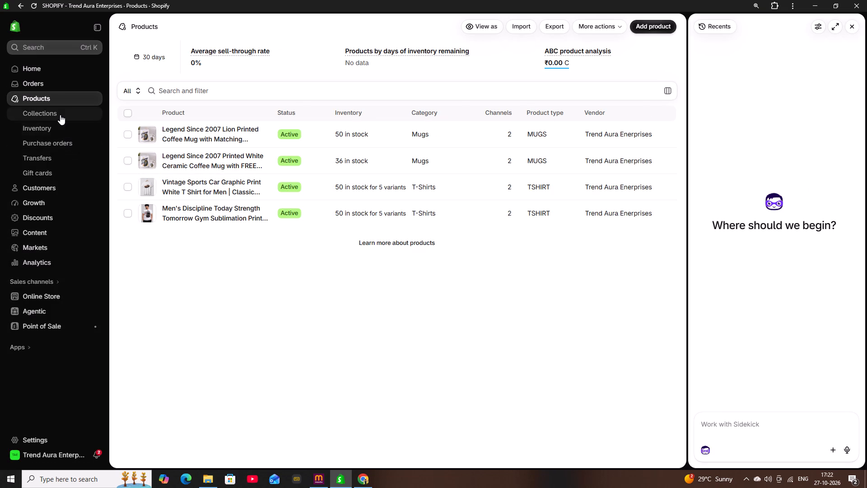
pyautogui.click(56, 129)
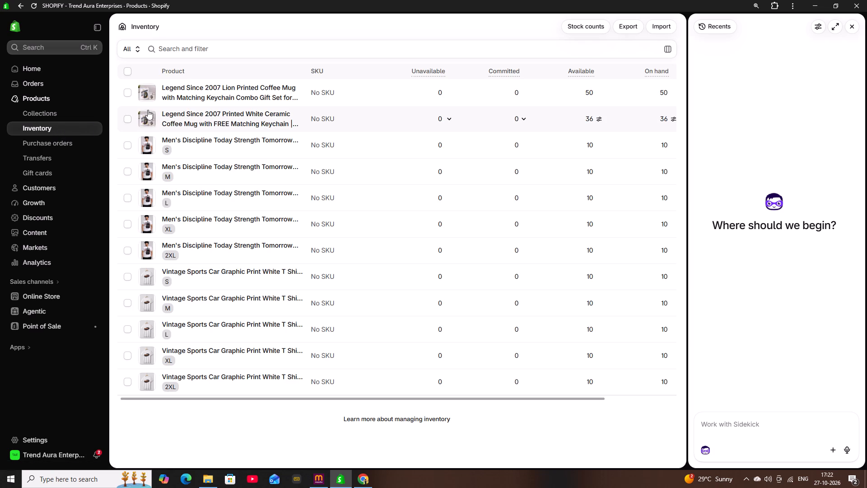
pyautogui.scroll(-8, 234, 242)
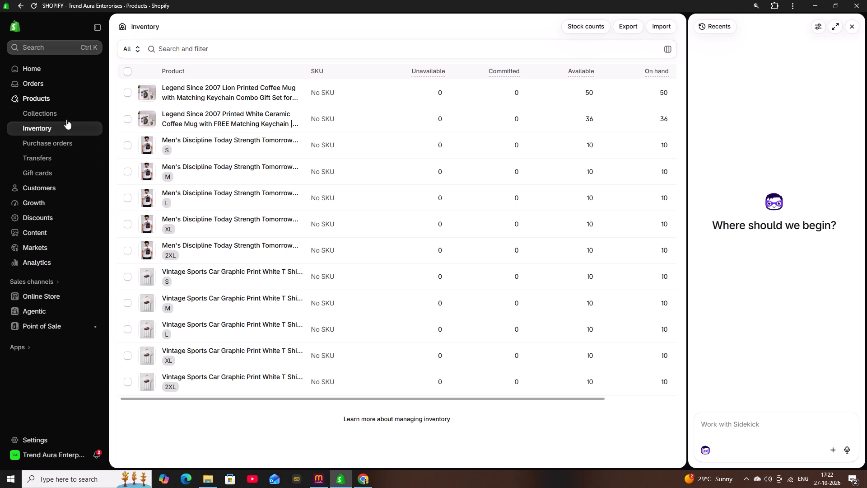
pyautogui.click(64, 101)
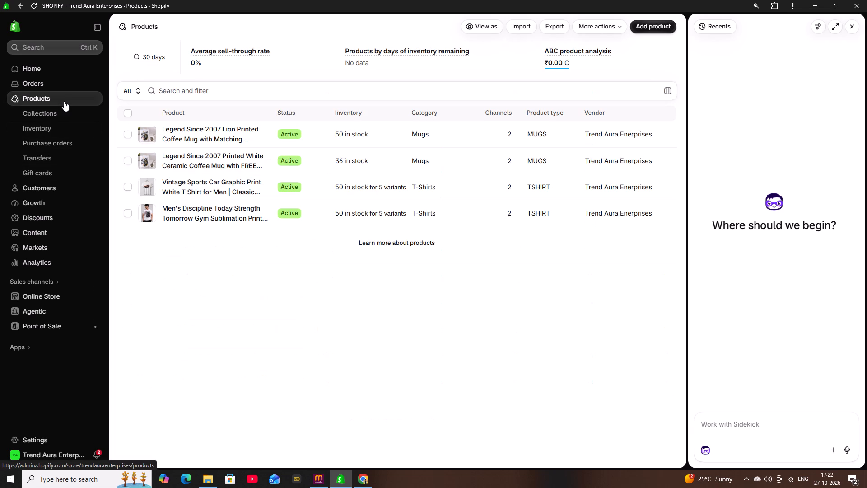
pyautogui.click(61, 128)
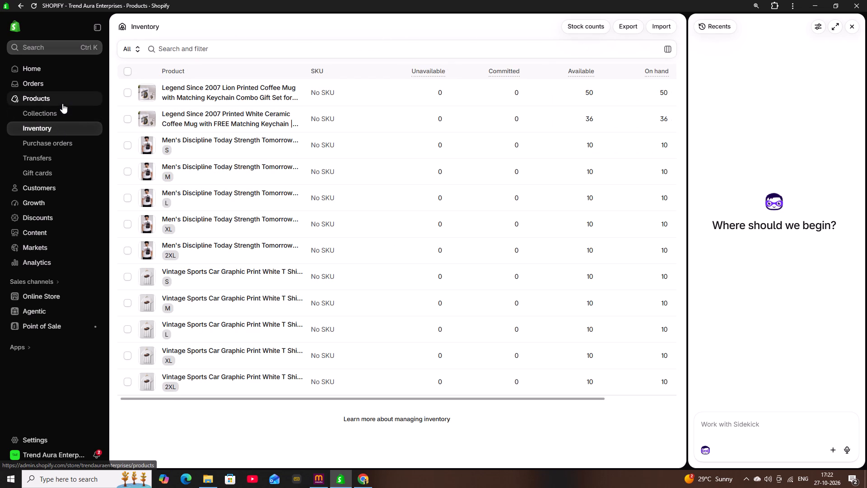
pyautogui.click(56, 87)
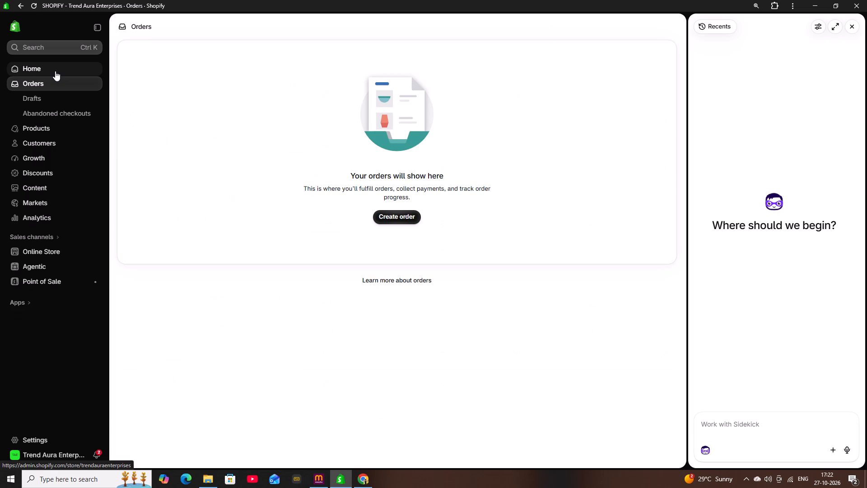
pyautogui.click(55, 71)
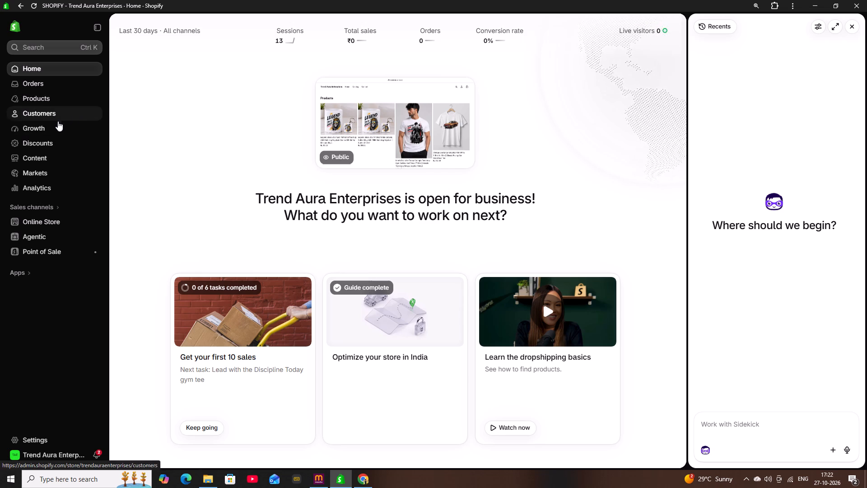
# View the store's analytics overview, Live View and list of reports.
pyautogui.click(64, 185)
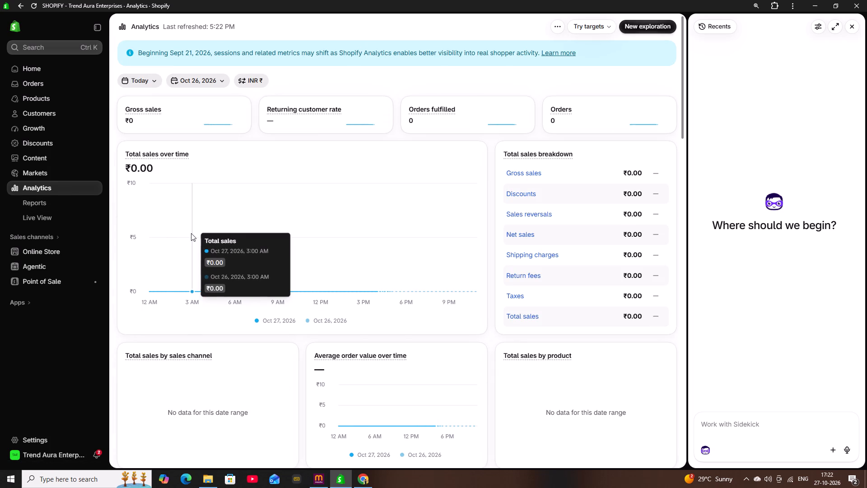
pyautogui.click(57, 223)
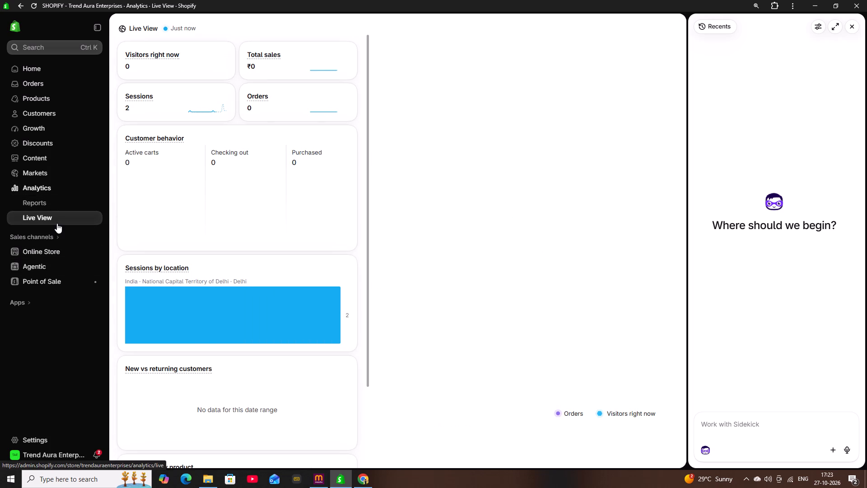
pyautogui.click(60, 207)
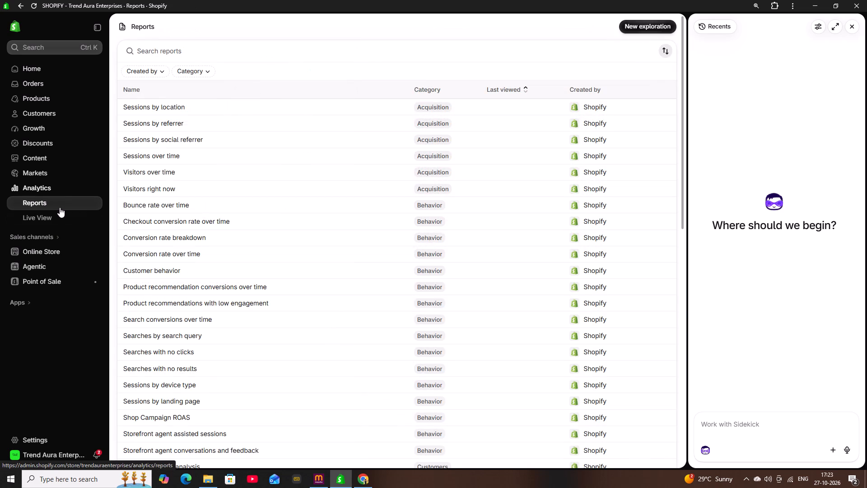
# Examine the analytics dashboard's sales, sessions, conversion, location, referrer and sell-through charts.
pyautogui.click(56, 188)
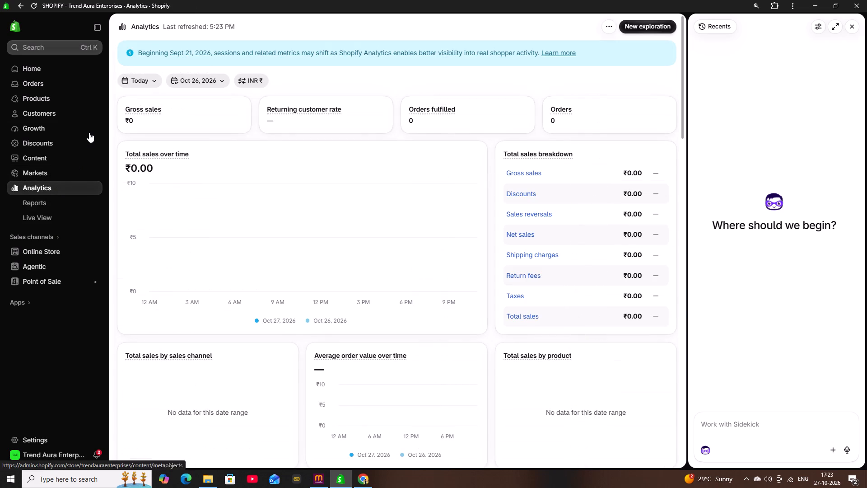
pyautogui.scroll(-3, 201, 181)
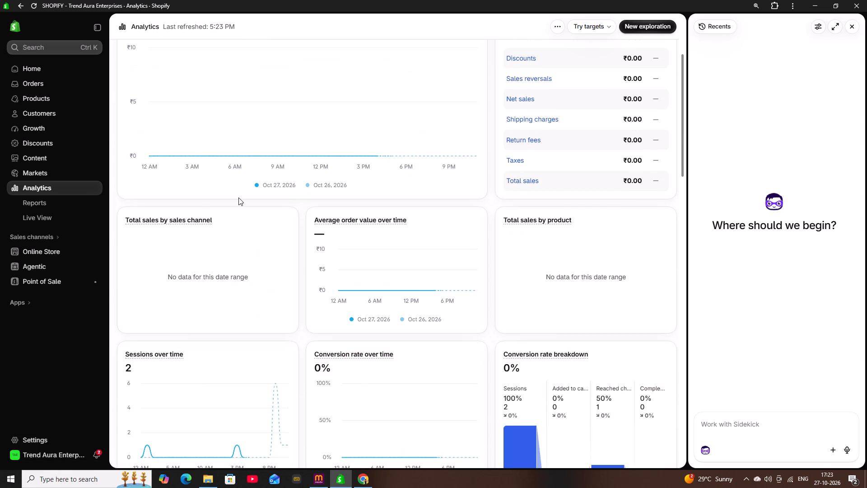
pyautogui.scroll(-5, 238, 197)
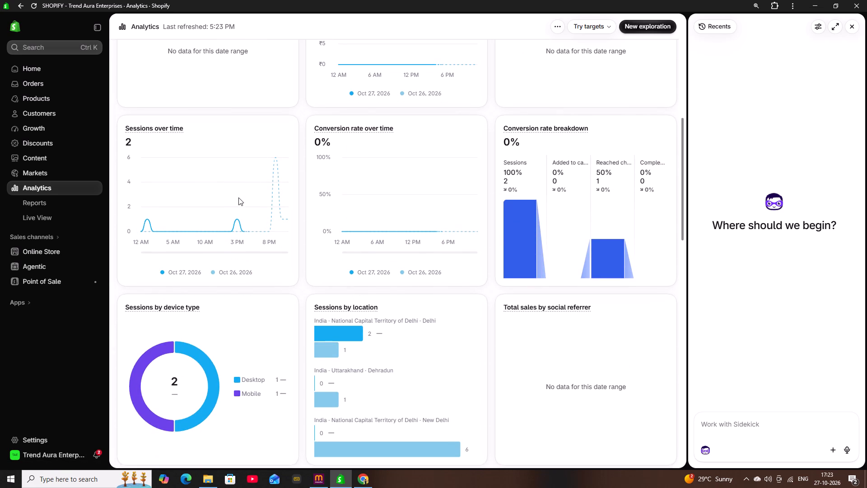
pyautogui.scroll(-3, 238, 197)
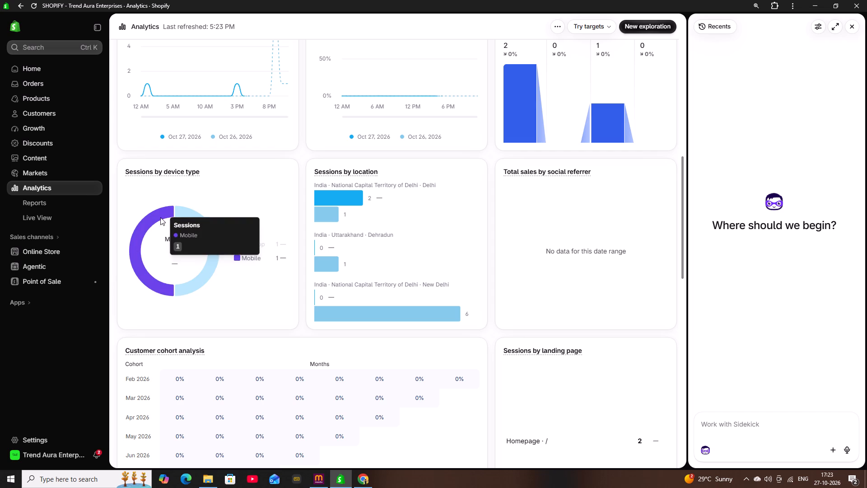
pyautogui.scroll(-14, 261, 260)
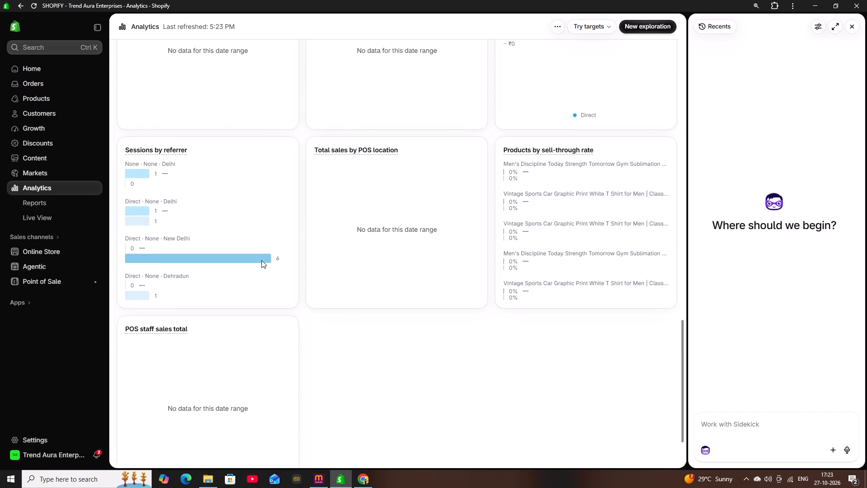
pyautogui.scroll(-4, 261, 260)
pyautogui.scroll(18, 261, 260)
pyautogui.scroll(4, 264, 256)
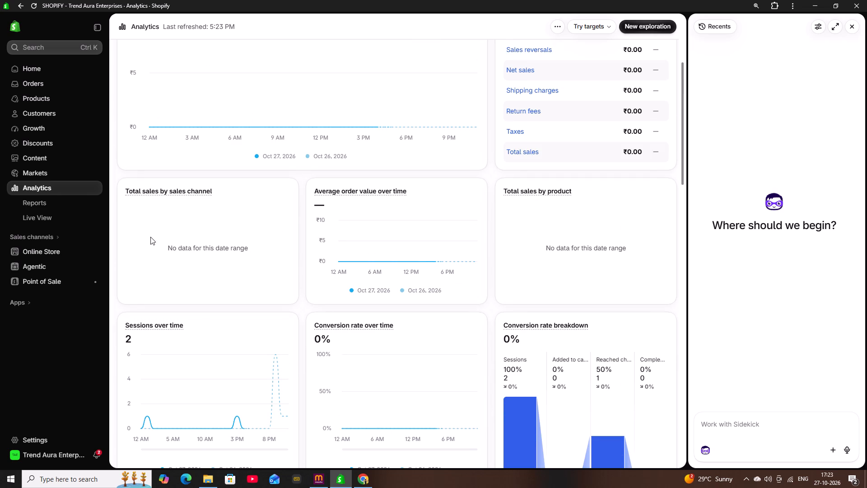
pyautogui.scroll(4, 79, 220)
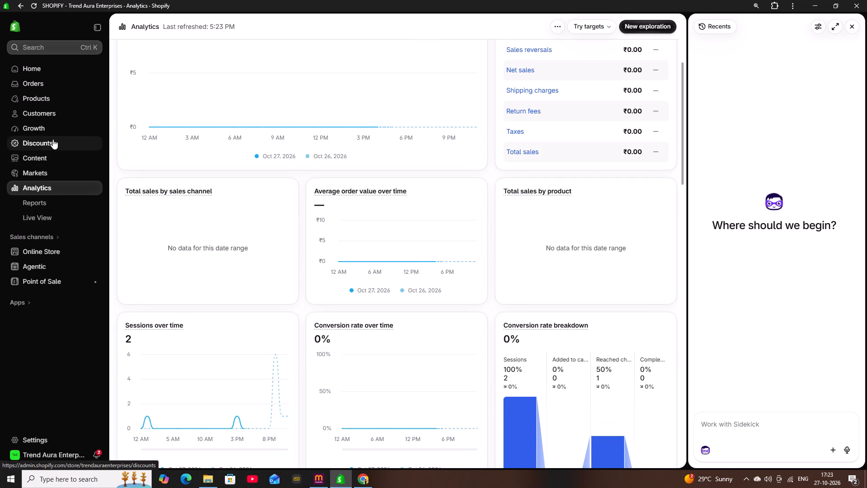
# Look through the Discounts, Growth and Customers pages and the customer CSV import form, then return to the product list.
pyautogui.click(53, 139)
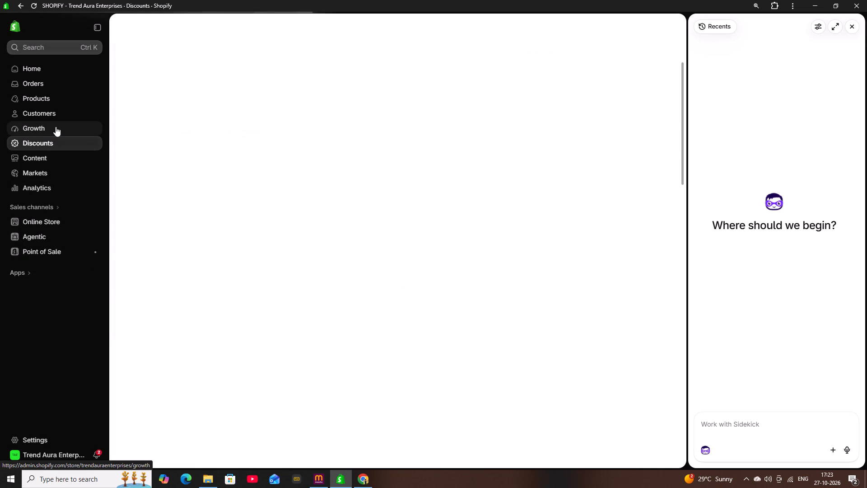
pyautogui.click(56, 127)
pyautogui.click(59, 113)
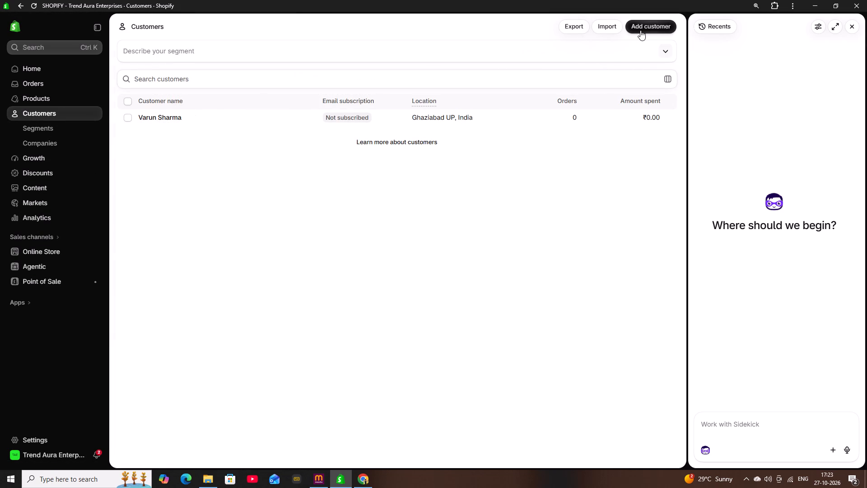
pyautogui.click(604, 23)
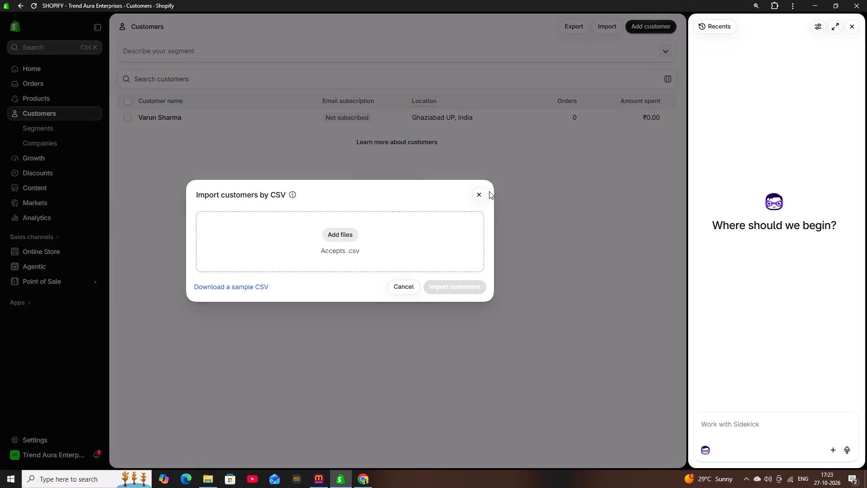
pyautogui.click(476, 197)
pyautogui.click(86, 99)
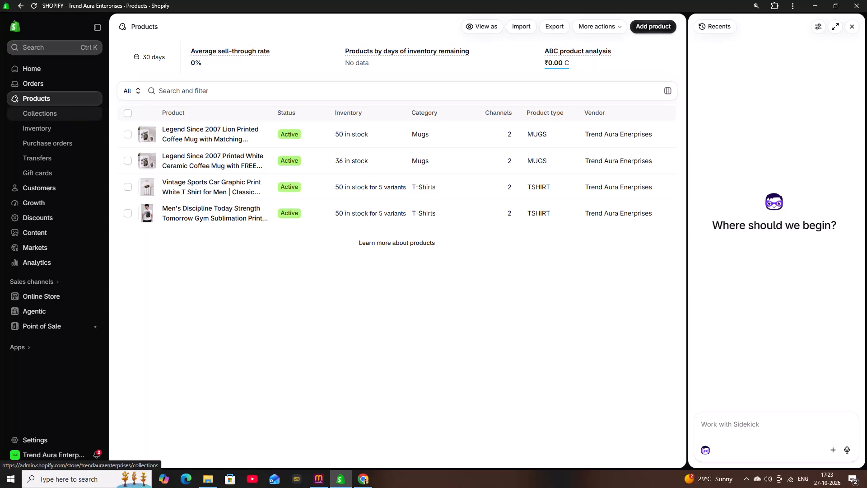
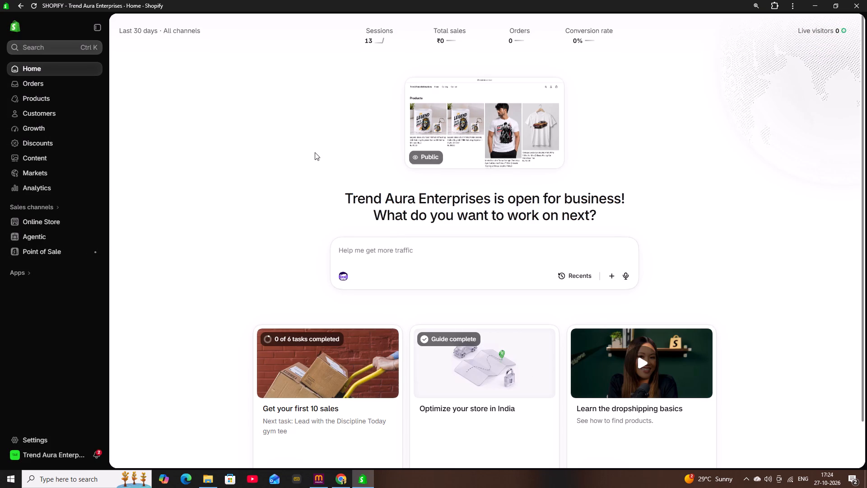
# Open the store's live visitor view and examine the globe around North America, the Arctic, Asia and the store's location in India.
pyautogui.scroll(3, 266, 133)
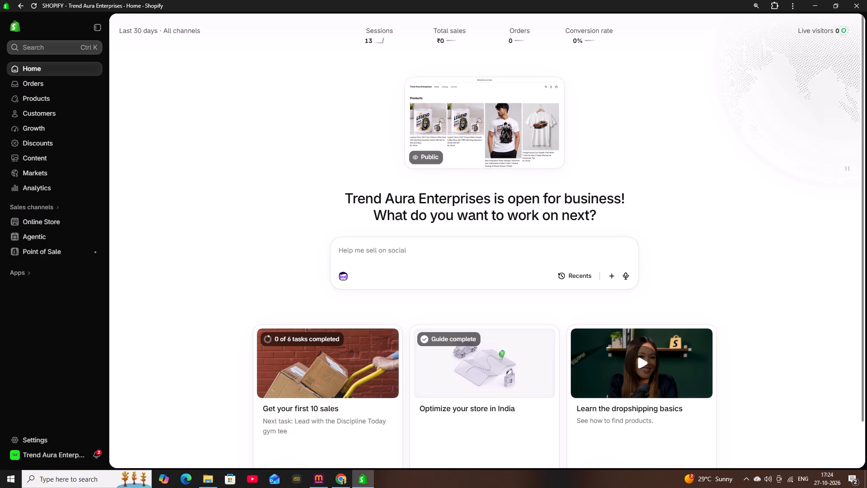
pyautogui.click(824, 30)
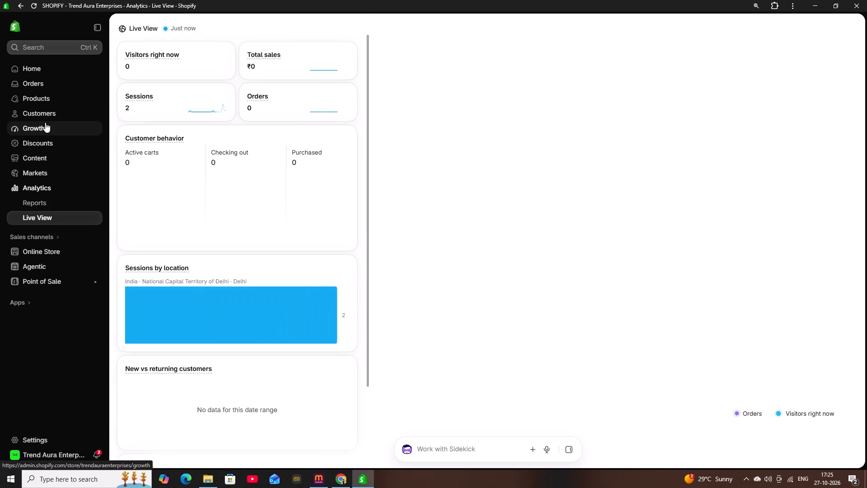
pyautogui.click(594, 190)
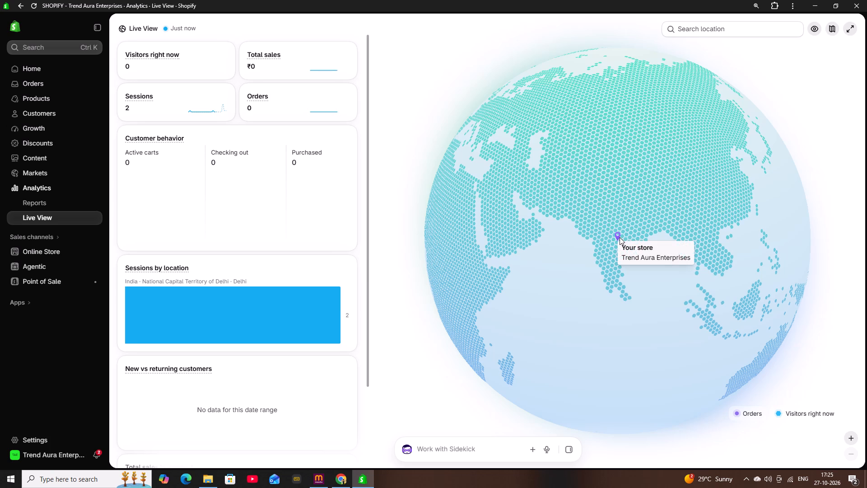
pyautogui.click(598, 181)
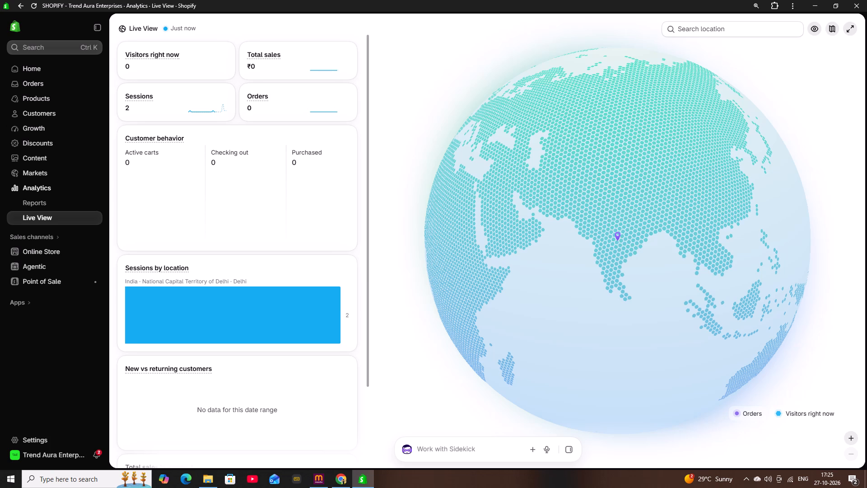
pyautogui.moveTo(564, 224); pyautogui.dragTo(717, 255)
pyautogui.moveTo(589, 189); pyautogui.dragTo(613, 318)
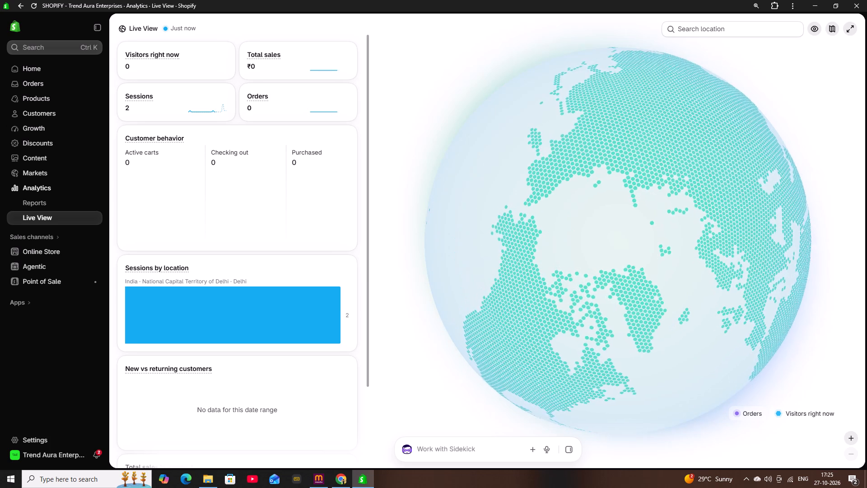
pyautogui.moveTo(613, 318); pyautogui.dragTo(626, 254)
pyautogui.click(577, 254)
pyautogui.click(577, 254)
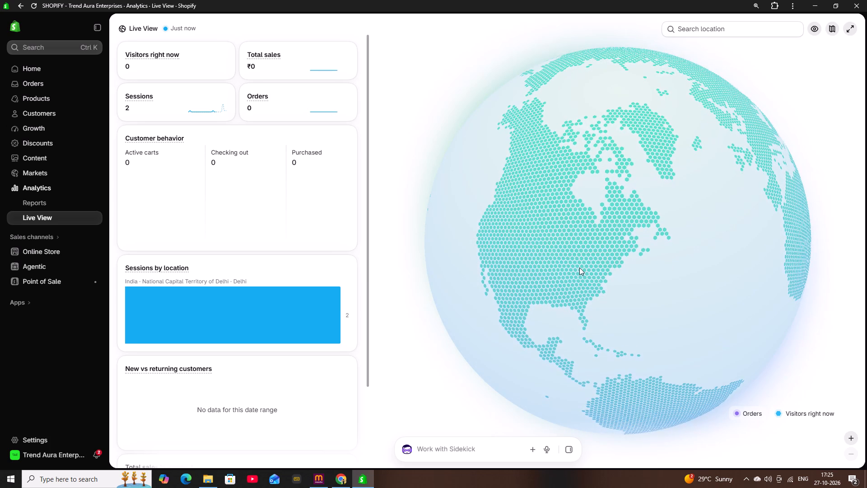
pyautogui.click(534, 188)
pyautogui.click(543, 222)
pyautogui.tripleClick(550, 229)
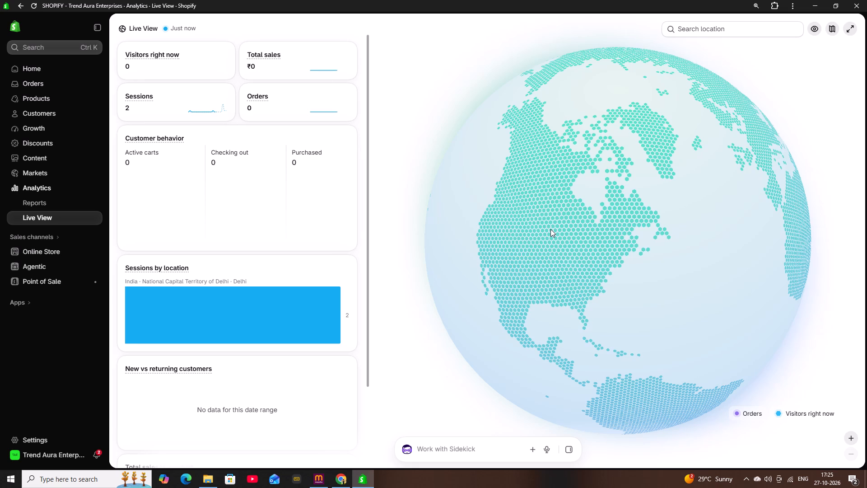
pyautogui.rightClick(550, 229)
pyautogui.click(550, 229)
pyautogui.click(568, 247)
pyautogui.click(584, 257)
pyautogui.click(593, 249)
pyautogui.click(571, 242)
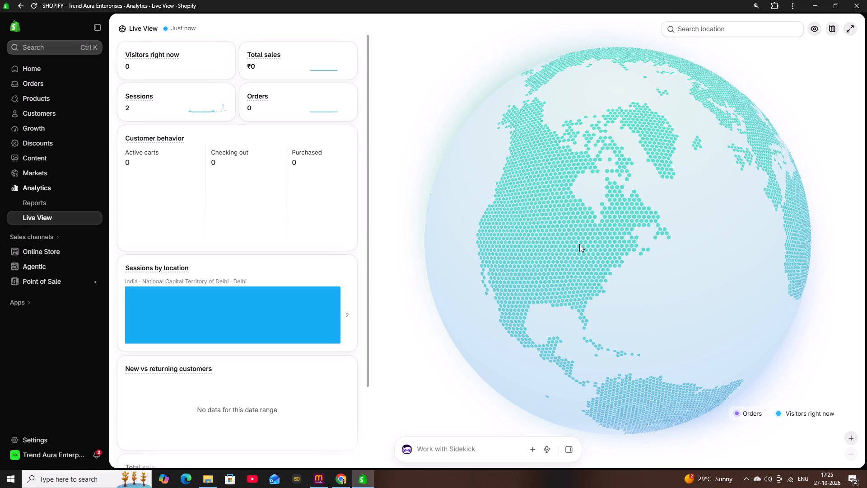
pyautogui.click(588, 245)
pyautogui.click(588, 245)
pyautogui.click(554, 202)
pyautogui.moveTo(684, 175); pyautogui.dragTo(611, 224)
pyautogui.click(613, 196)
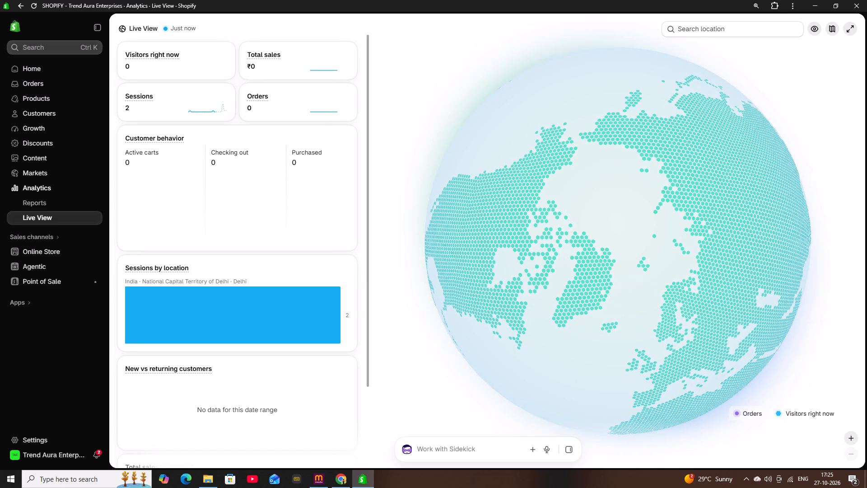
pyautogui.click(608, 222)
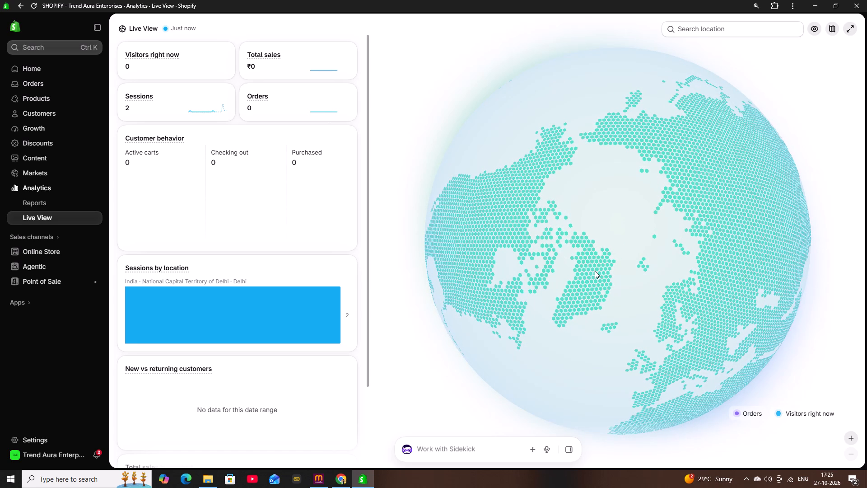
pyautogui.click(595, 271)
pyautogui.moveTo(725, 192); pyautogui.dragTo(611, 188)
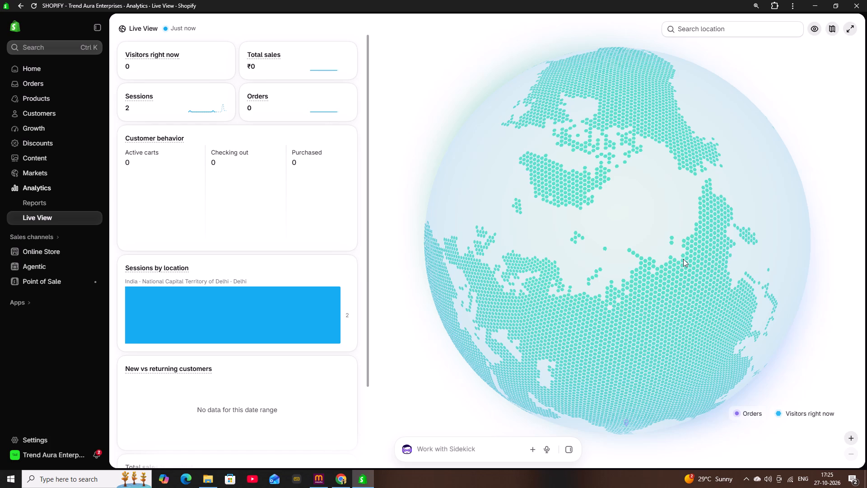
pyautogui.moveTo(648, 328); pyautogui.dragTo(653, 278)
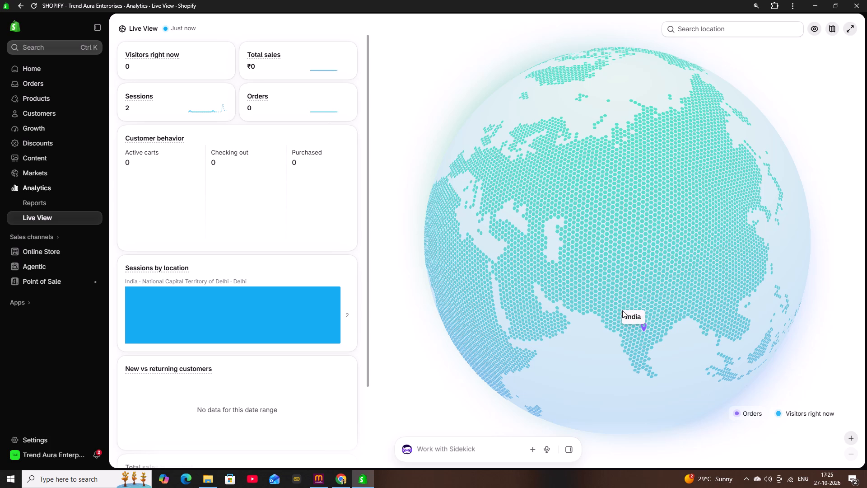
pyautogui.click(699, 296)
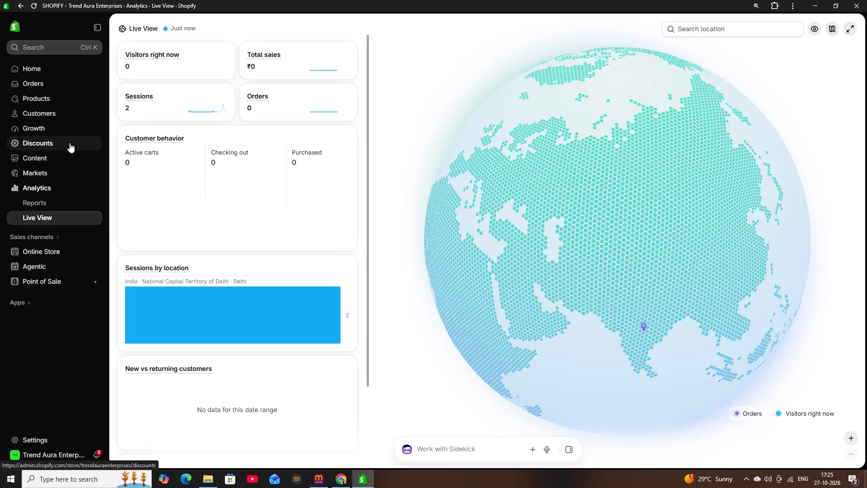
# Start adding a new product from the Shopify product list.
pyautogui.click(58, 98)
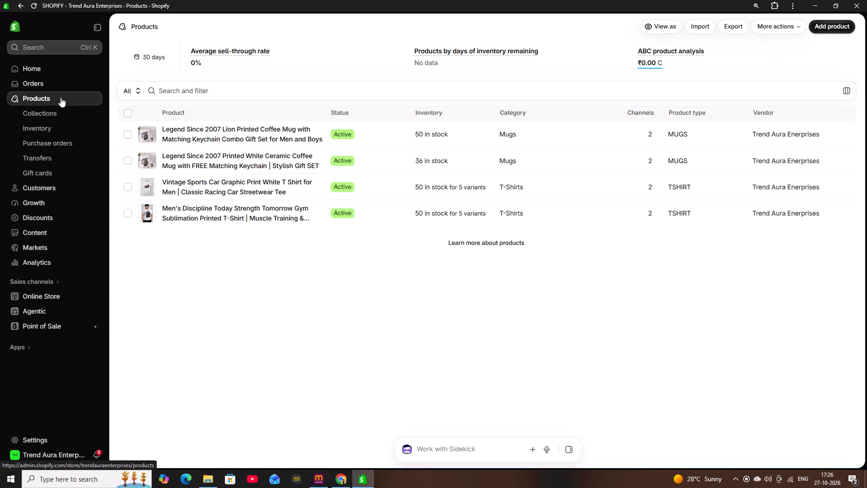
pyautogui.click(821, 26)
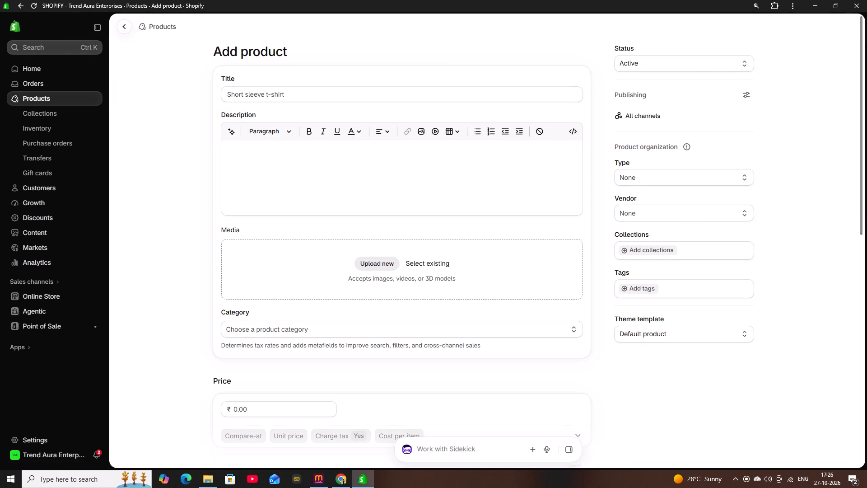
pyautogui.click(338, 483)
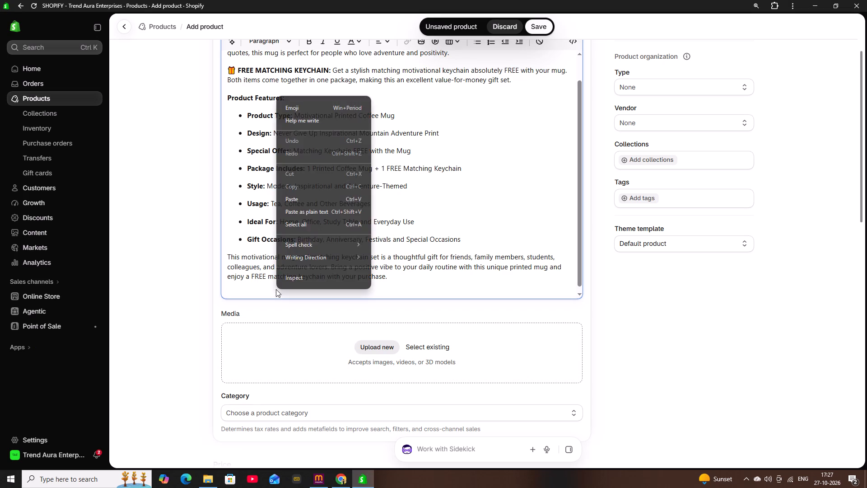
pyautogui.click(294, 201)
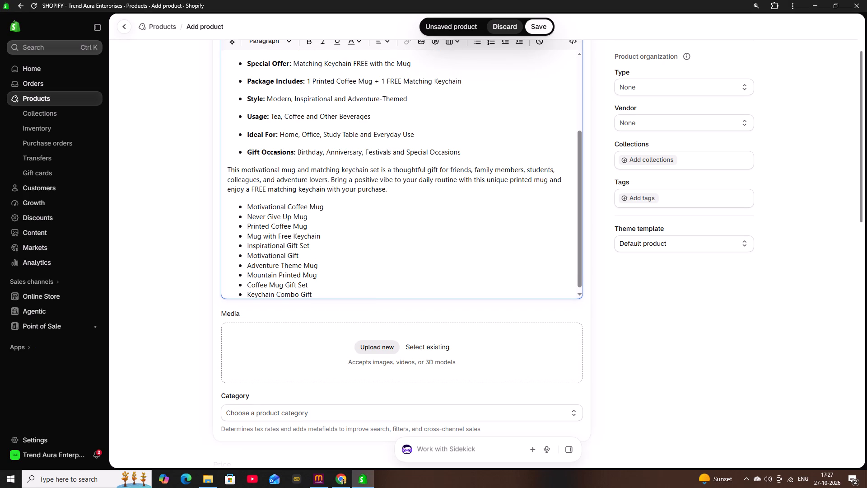
# Upload mockup images 5, 6 and 7 from the CUP MOCKUPS folder to the product's media.
pyautogui.scroll(-3, 392, 215)
pyautogui.scroll(-2, 322, 331)
pyautogui.click(336, 298)
pyautogui.click(337, 271)
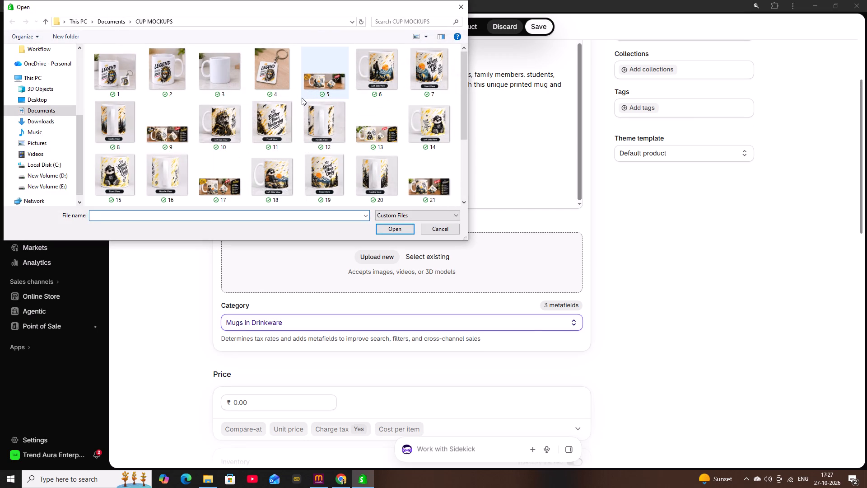
pyautogui.moveTo(302, 98); pyautogui.dragTo(445, 98)
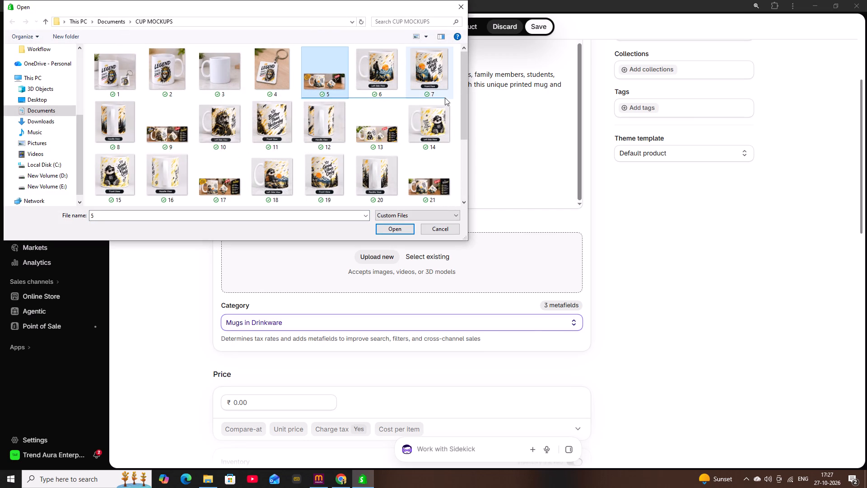
pyautogui.moveTo(445, 98); pyautogui.dragTo(430, 93)
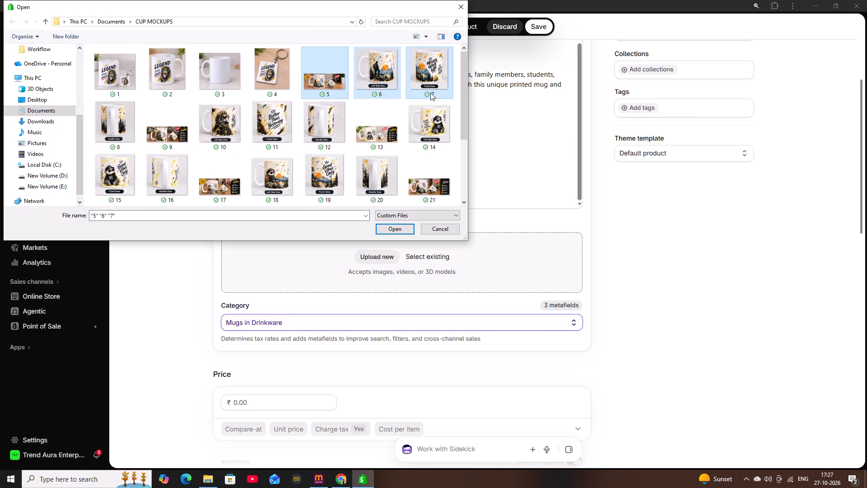
pyautogui.click(403, 225)
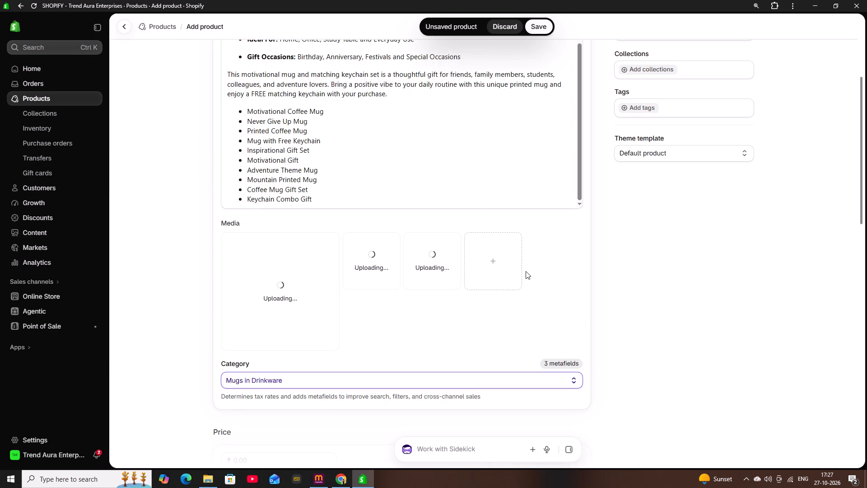
# Upload handle-view image 8 from the CUP MOCKUPS folder and add the selected files to the product's media.
pyautogui.click(511, 271)
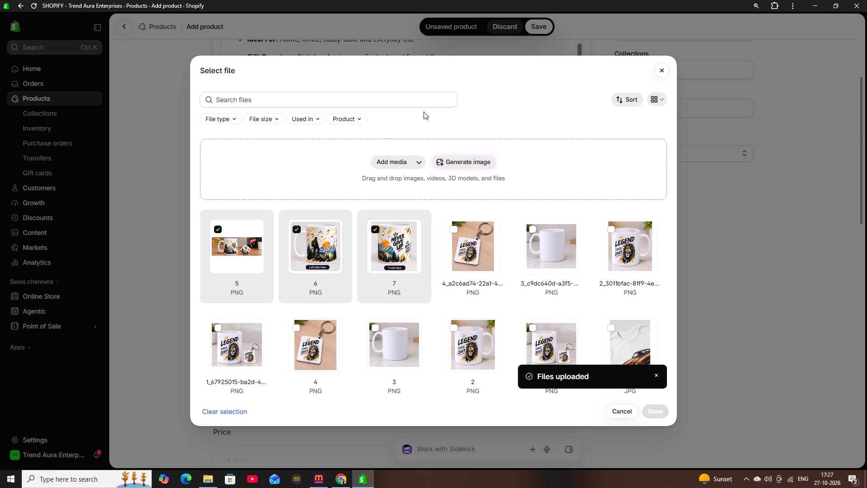
pyautogui.click(420, 162)
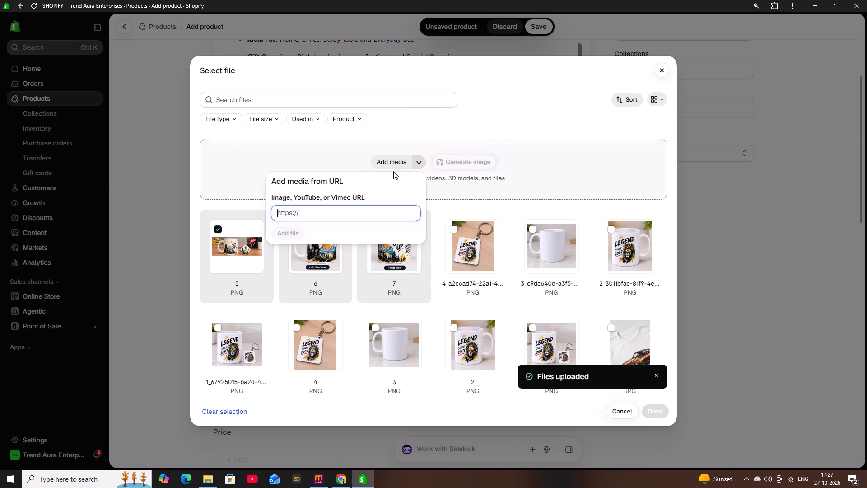
pyautogui.click(392, 162)
pyautogui.click(392, 162)
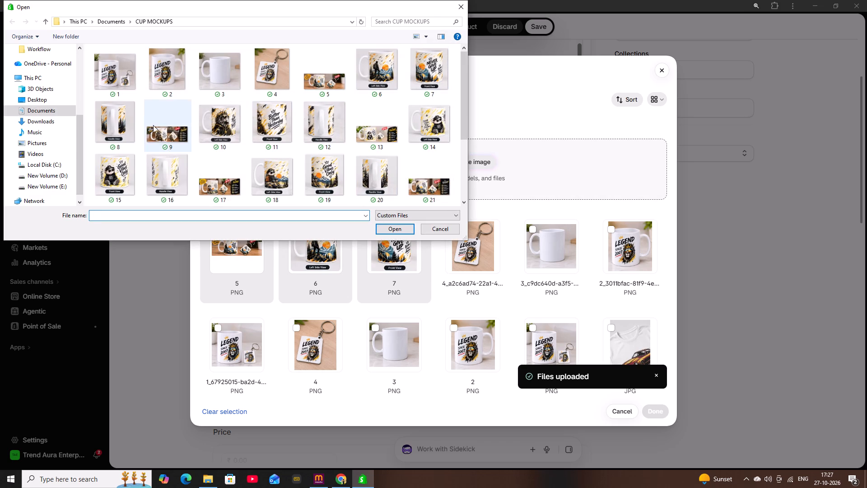
pyautogui.doubleClick(117, 125)
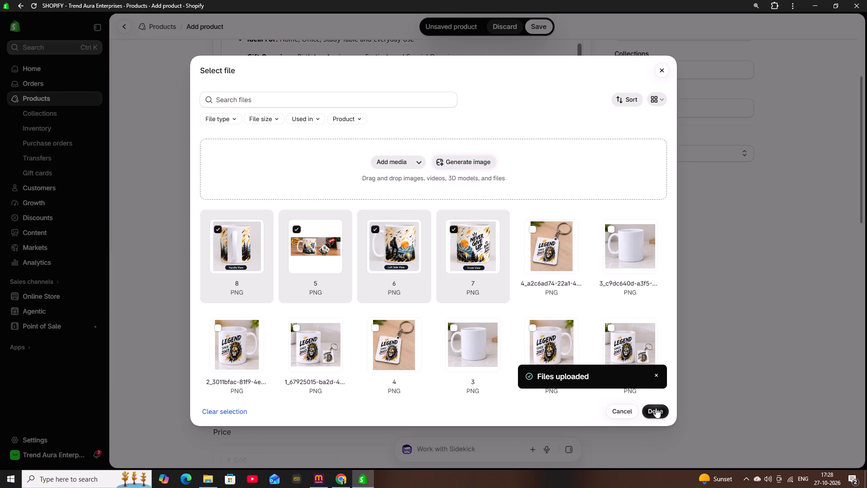
pyautogui.click(657, 414)
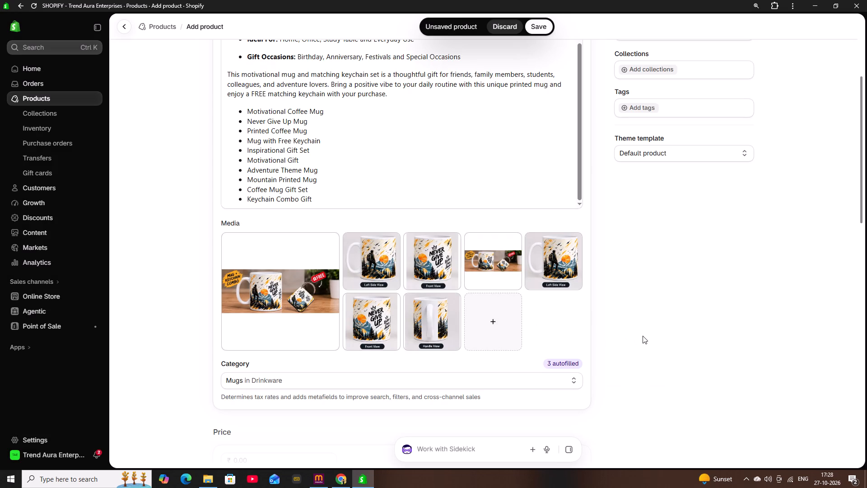
# Remove the duplicate Never Give Up front-view image from the product's media.
pyautogui.moveTo(538, 297); pyautogui.dragTo(534, 308)
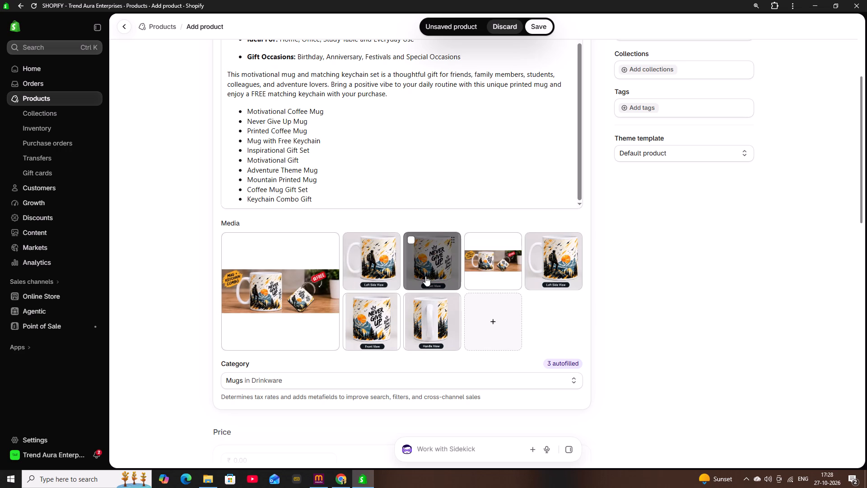
pyautogui.click(470, 243)
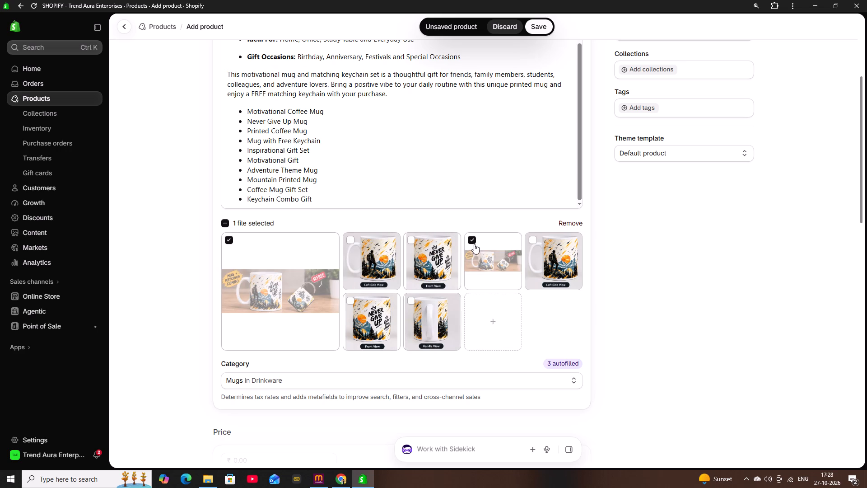
pyautogui.click(532, 239)
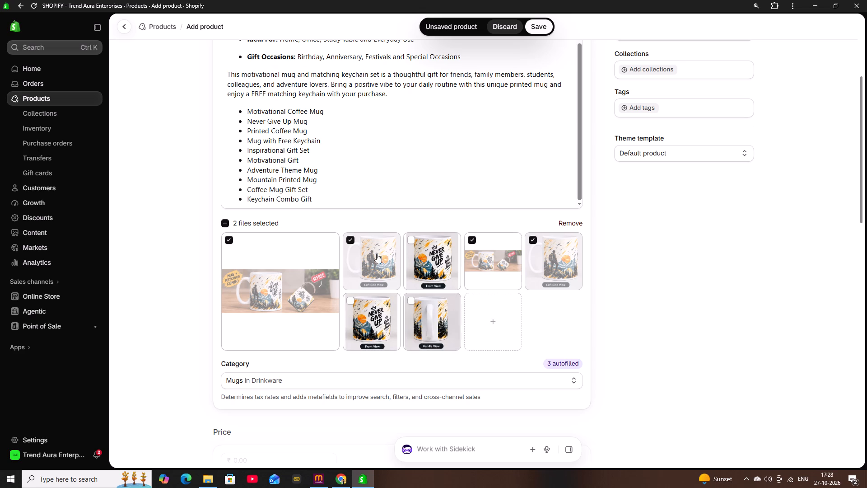
pyautogui.click(352, 238)
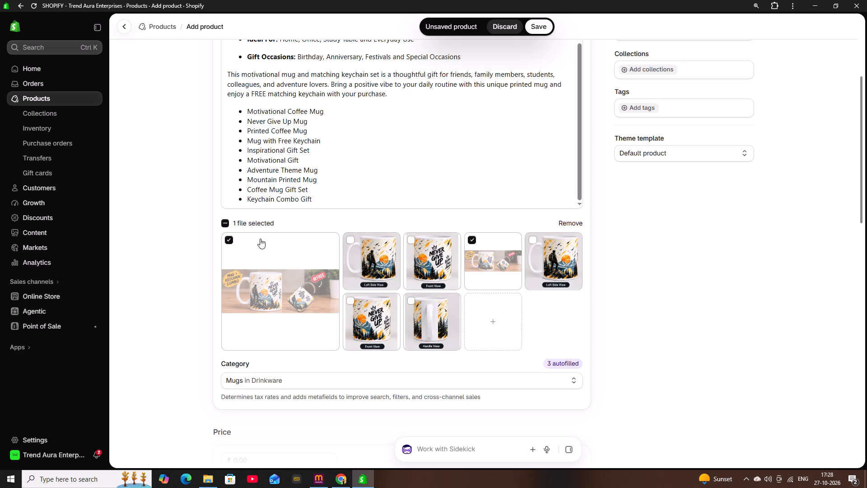
pyautogui.click(228, 238)
pyautogui.click(407, 239)
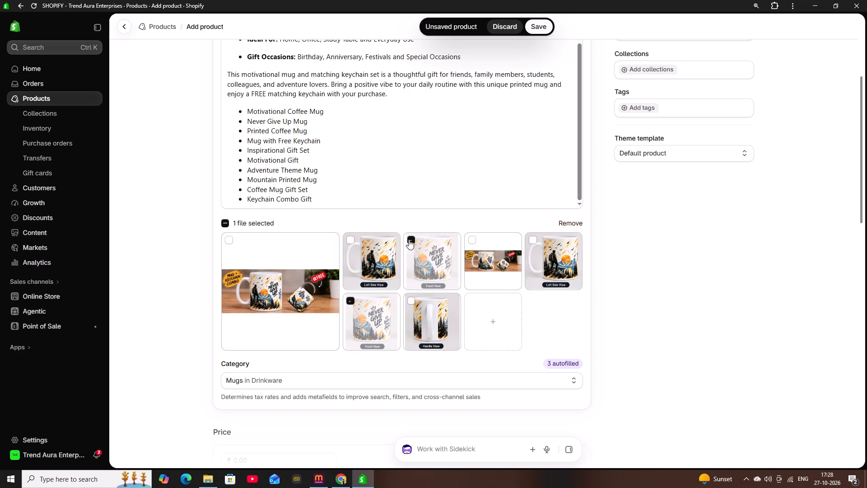
pyautogui.click(562, 221)
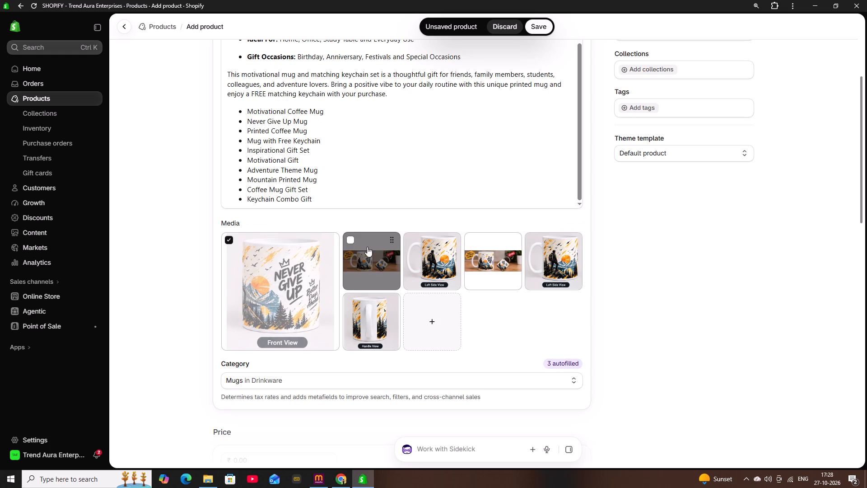
# Remove the duplicate mug and keychain combo banner from the product's media.
pyautogui.click(348, 235)
pyautogui.click(348, 235)
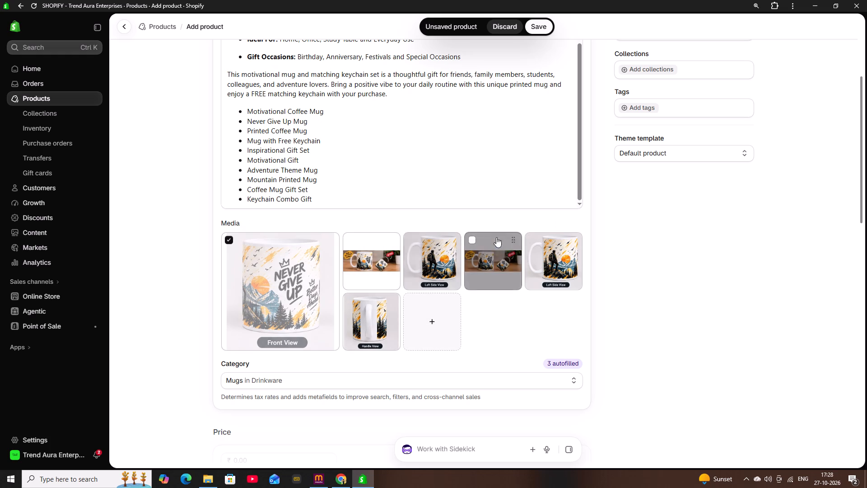
pyautogui.click(479, 268)
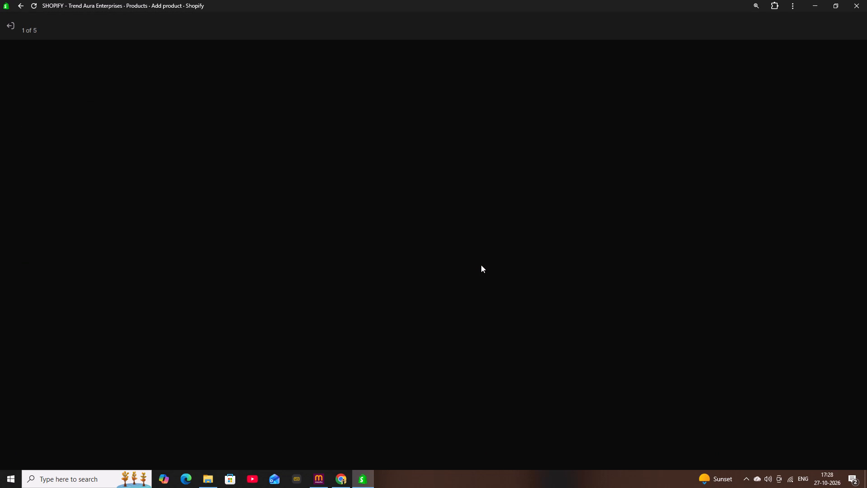
pyautogui.click(12, 27)
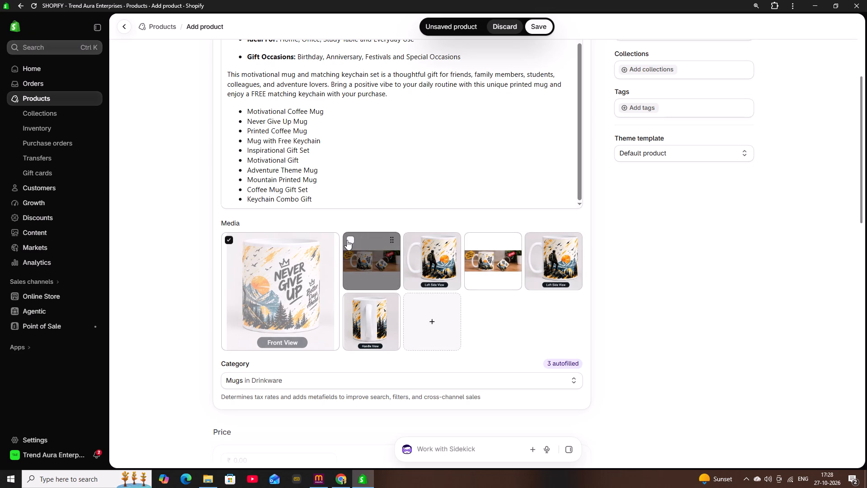
pyautogui.click(347, 240)
pyautogui.click(475, 238)
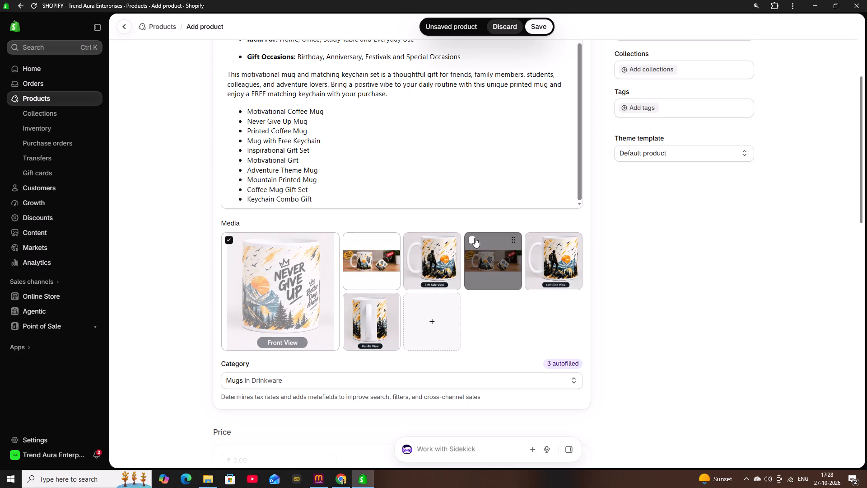
pyautogui.click(475, 238)
pyautogui.click(555, 221)
pyautogui.click(564, 221)
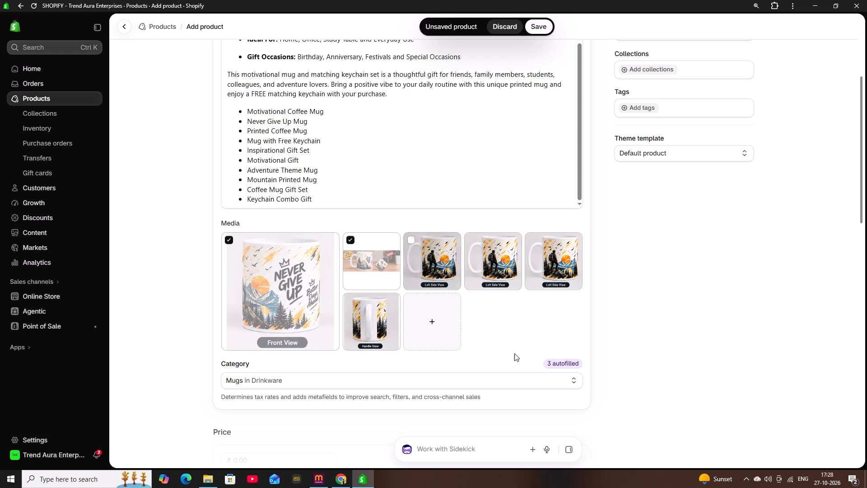
# Remove a duplicate left-side-view mug image from the product's media.
pyautogui.click(531, 328)
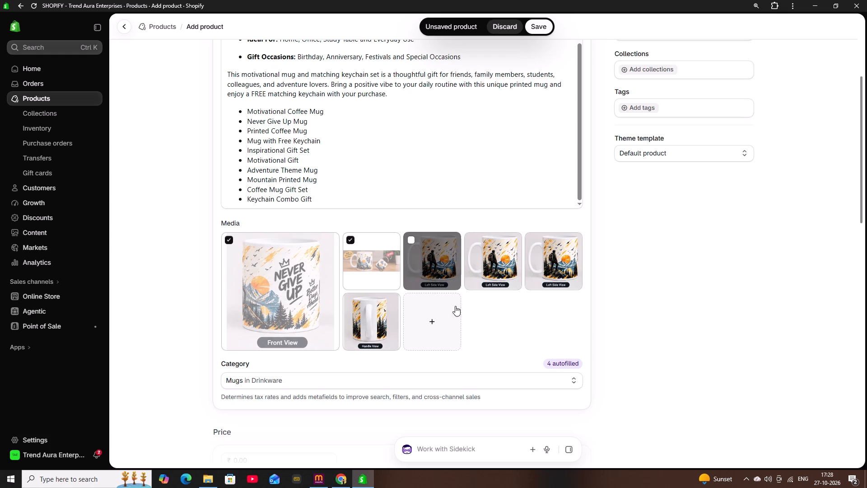
pyautogui.click(408, 242)
pyautogui.click(351, 239)
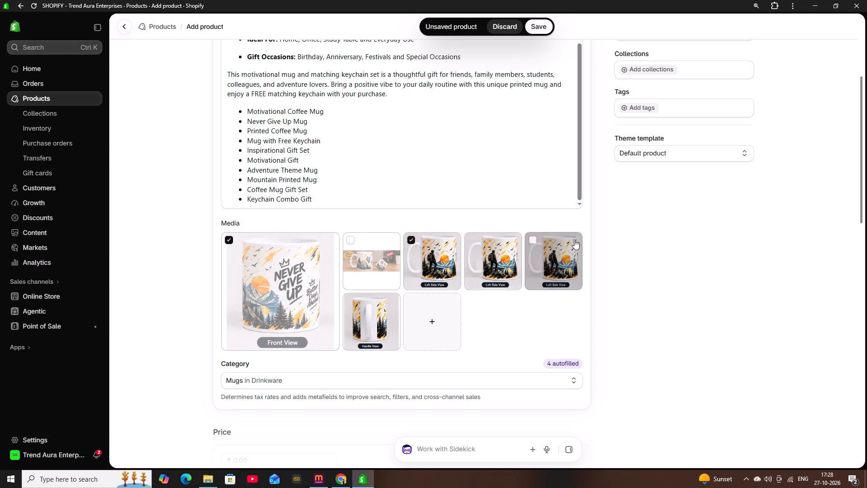
pyautogui.click(471, 239)
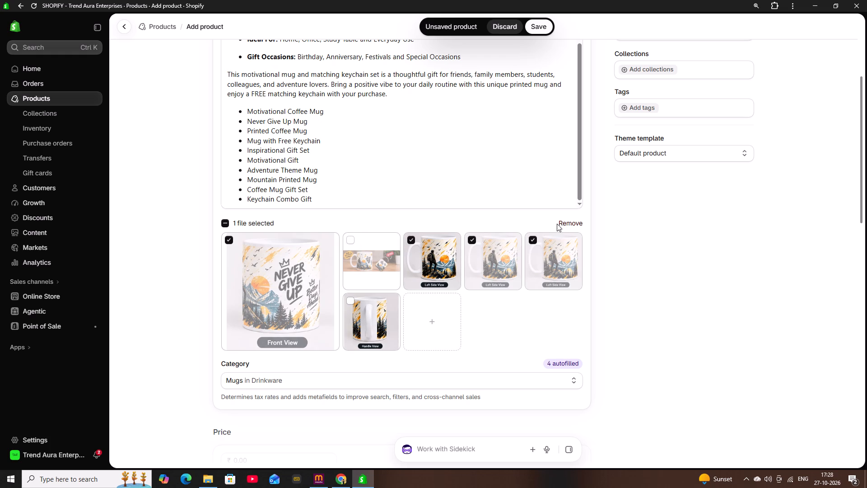
pyautogui.click(565, 224)
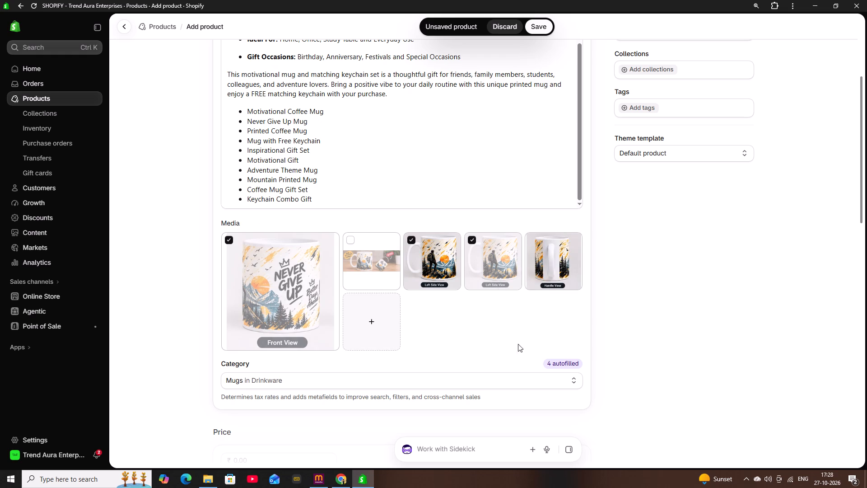
# Remove all the remaining images from the product's media.
pyautogui.click(508, 346)
pyautogui.click(471, 236)
pyautogui.click(471, 236)
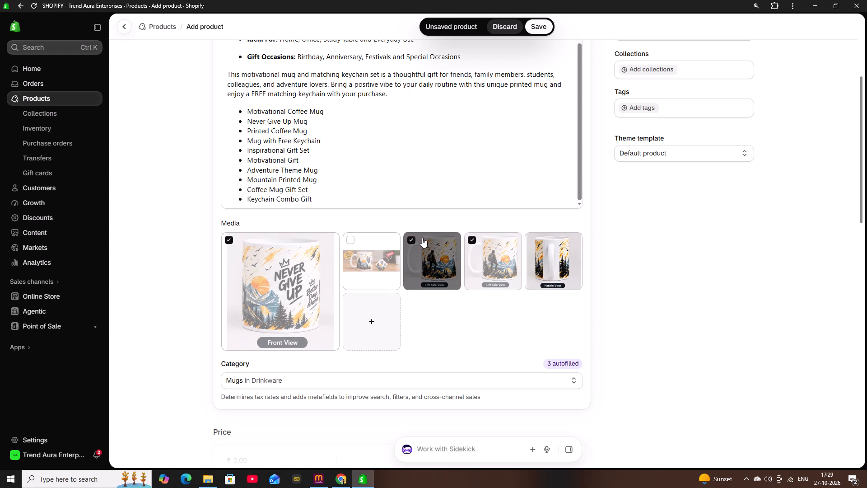
pyautogui.click(415, 238)
pyautogui.click(412, 238)
pyautogui.click(567, 224)
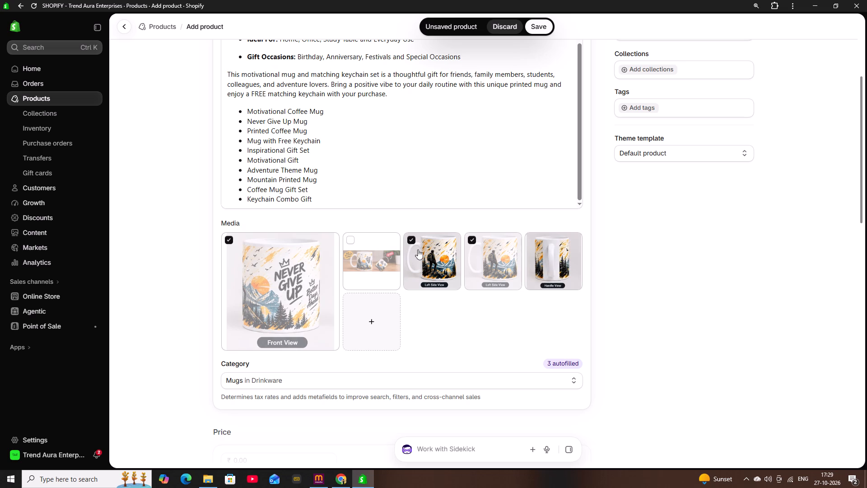
pyautogui.click(351, 237)
pyautogui.click(531, 237)
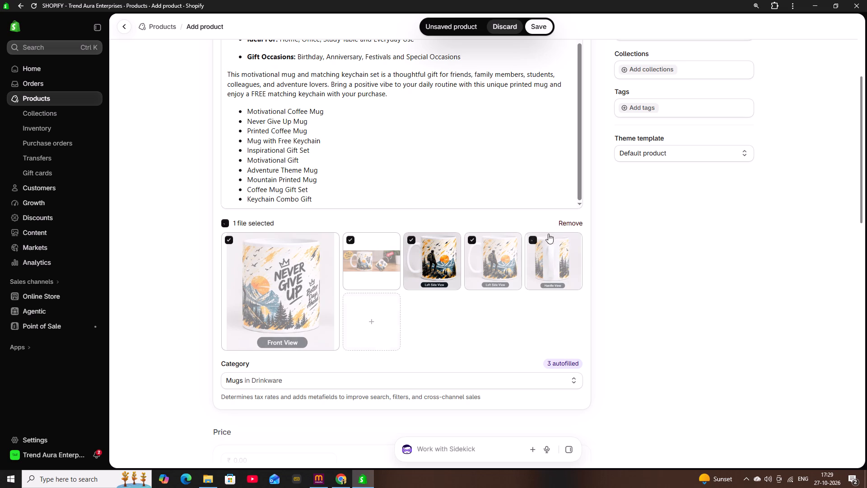
pyautogui.click(561, 219)
# Upload images 5, 6 and 7 from the CUP MOCKUPS folder to the product's media.
pyautogui.click(380, 256)
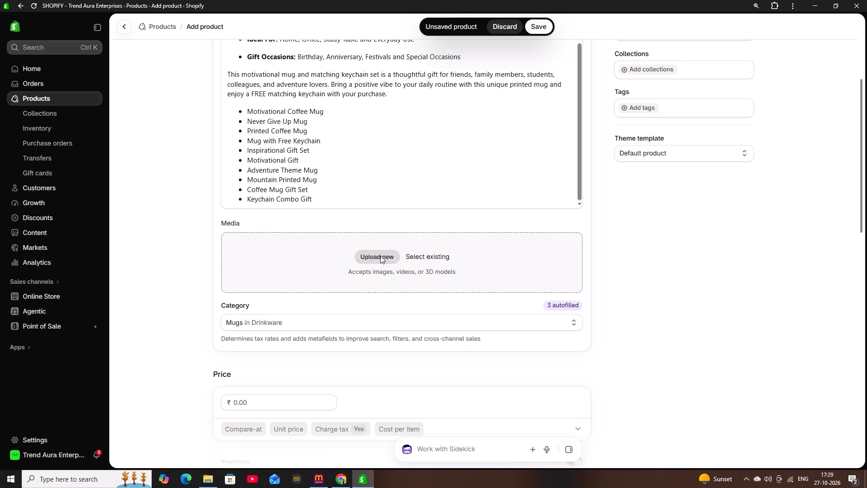
pyautogui.moveTo(301, 92); pyautogui.dragTo(351, 87)
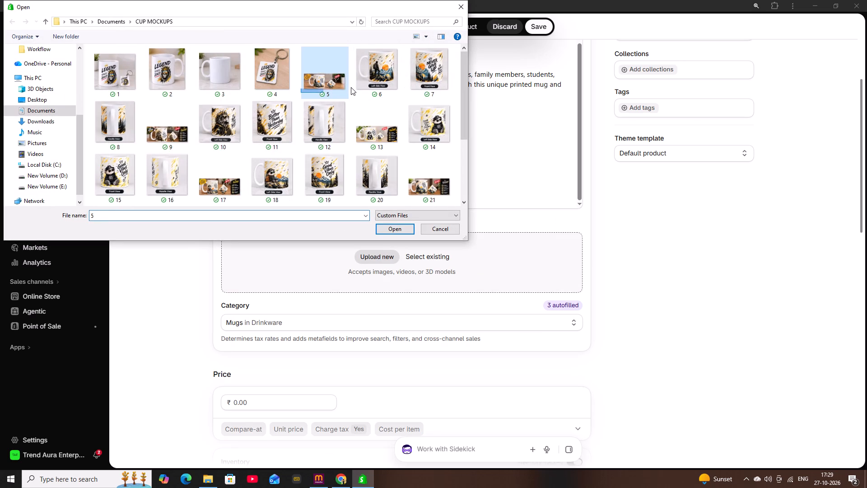
pyautogui.moveTo(351, 87); pyautogui.dragTo(429, 79)
pyautogui.click(393, 229)
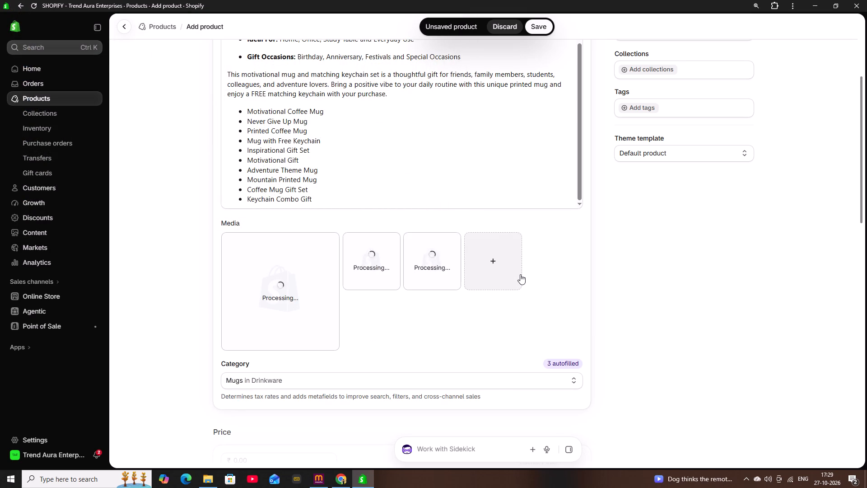
# Add the existing handle-view image 8 from the store's files to the product's media.
pyautogui.click(484, 266)
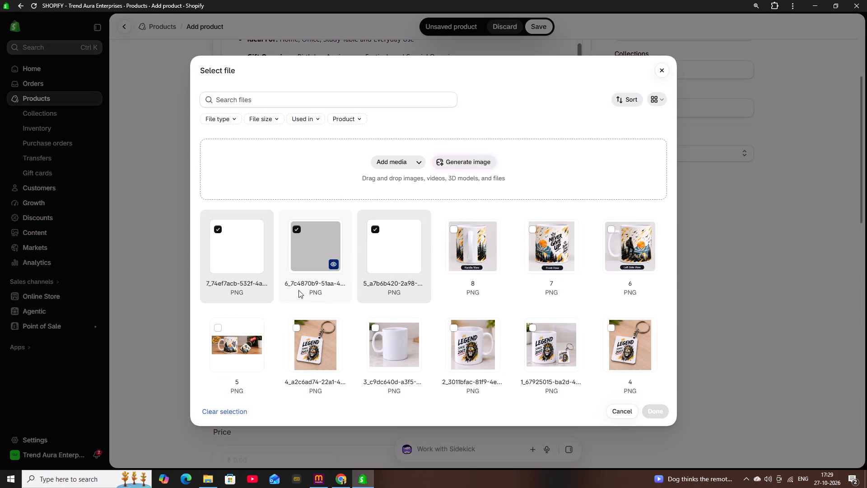
pyautogui.click(466, 252)
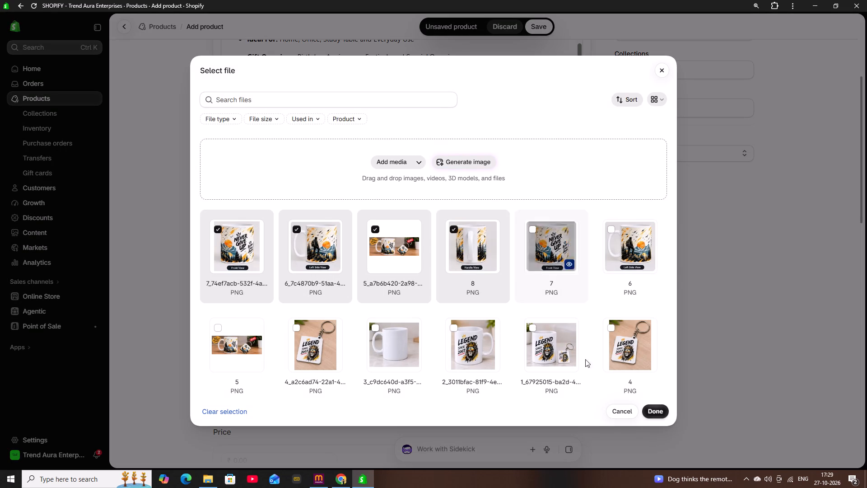
pyautogui.click(658, 411)
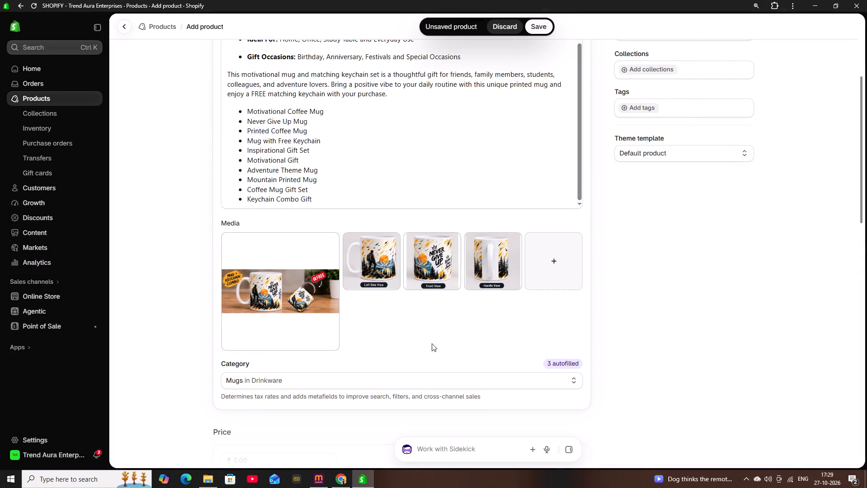
# Set the product type to MUGS and the vendor to Trend Aura Enerprises.
pyautogui.scroll(-8, 435, 338)
pyautogui.scroll(1, 372, 242)
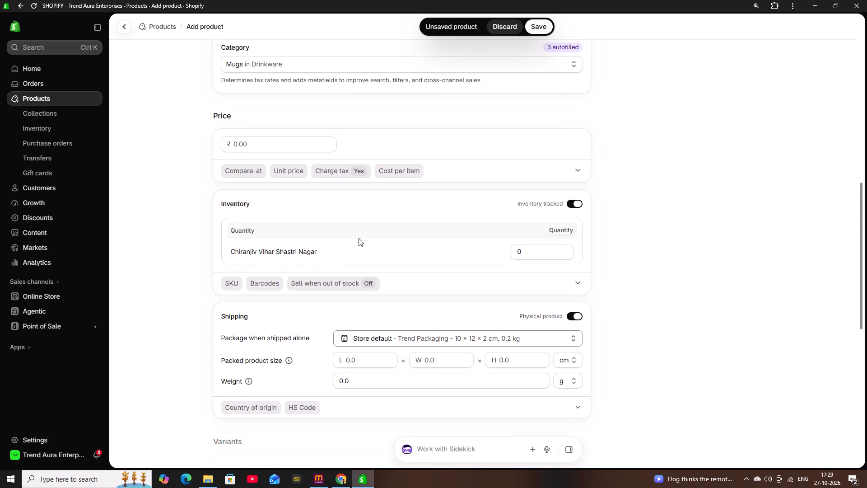
pyautogui.click(284, 145)
pyautogui.scroll(4, 636, 240)
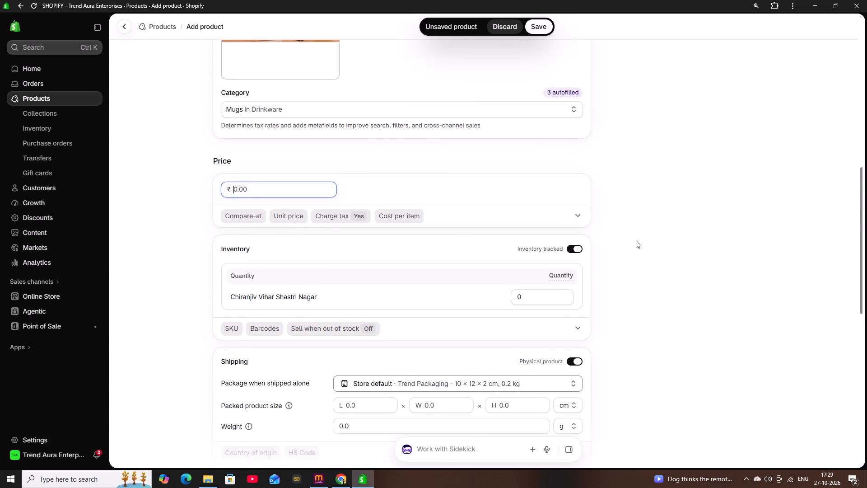
pyautogui.scroll(9, 636, 240)
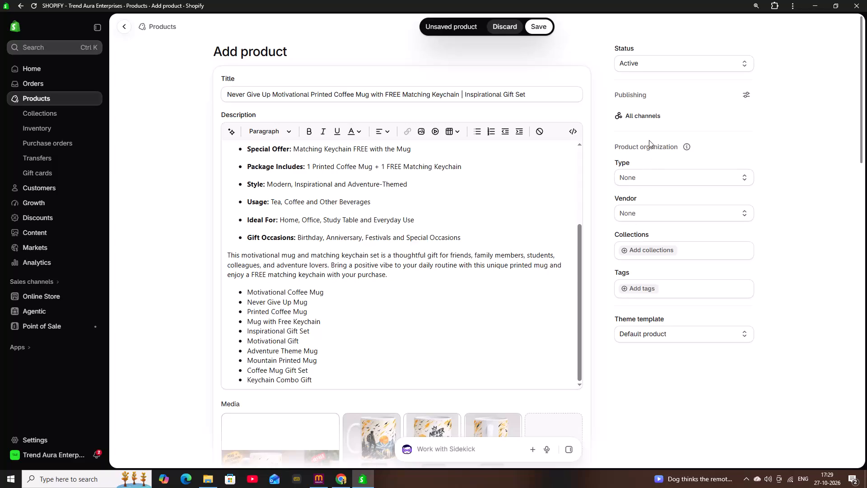
pyautogui.click(653, 178)
pyautogui.click(655, 203)
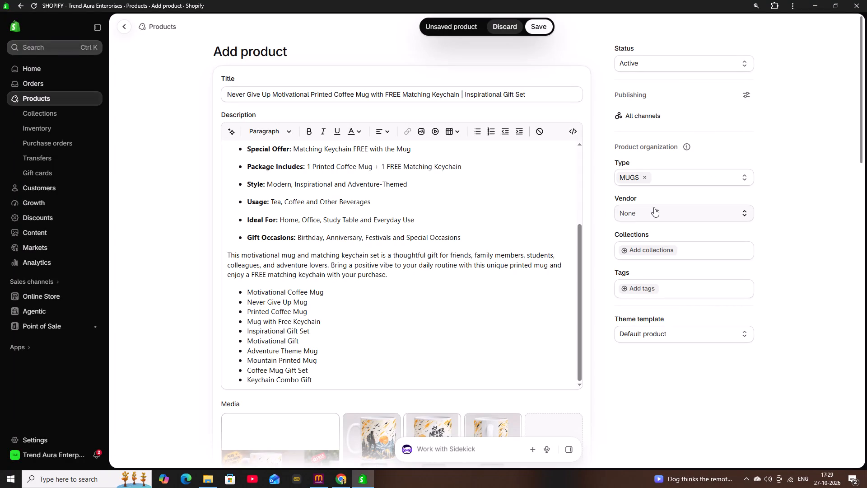
pyautogui.click(654, 207)
pyautogui.click(652, 230)
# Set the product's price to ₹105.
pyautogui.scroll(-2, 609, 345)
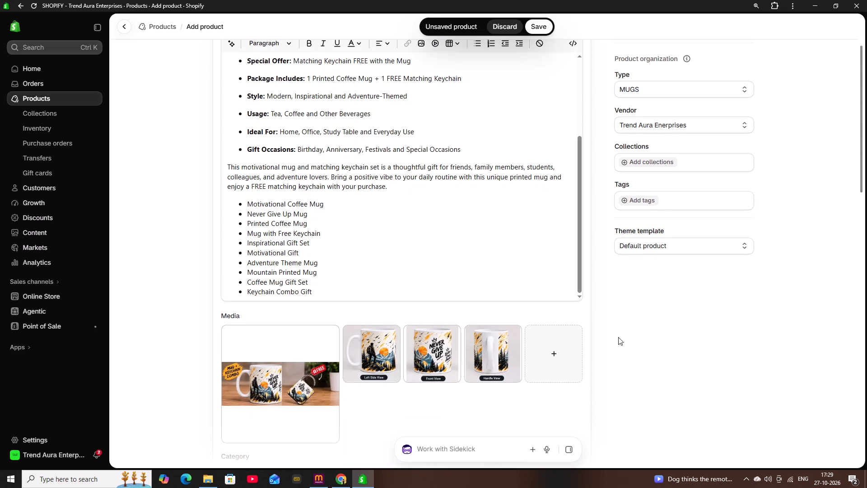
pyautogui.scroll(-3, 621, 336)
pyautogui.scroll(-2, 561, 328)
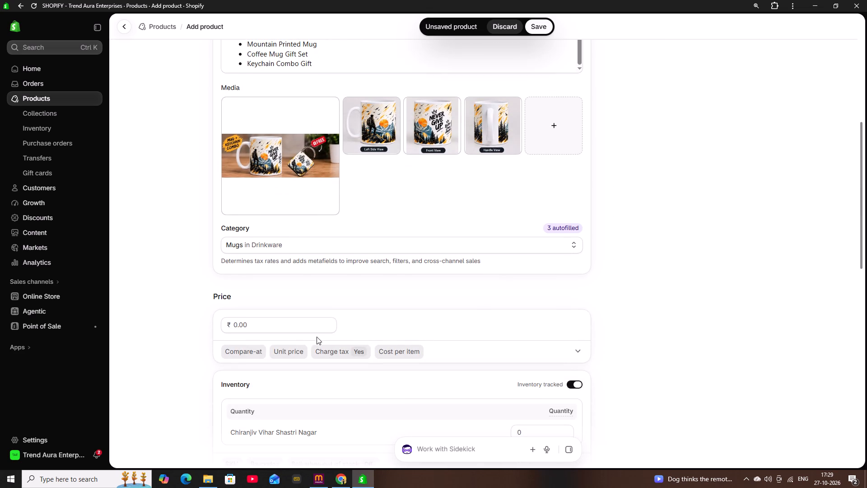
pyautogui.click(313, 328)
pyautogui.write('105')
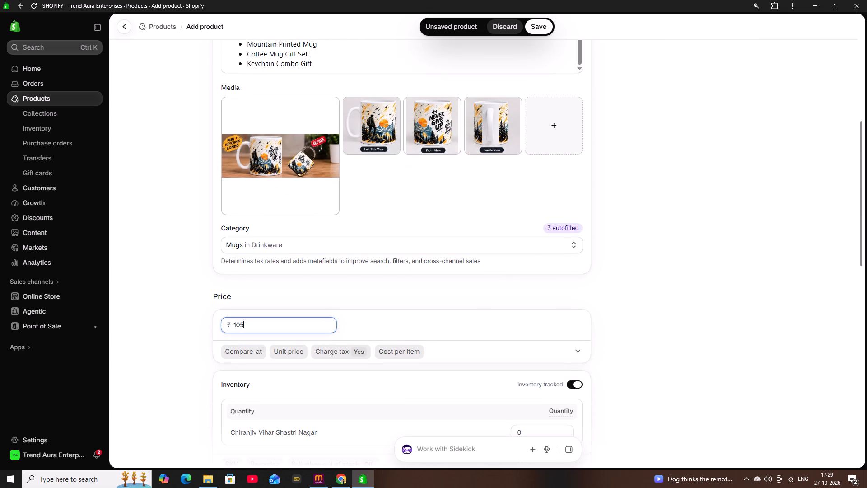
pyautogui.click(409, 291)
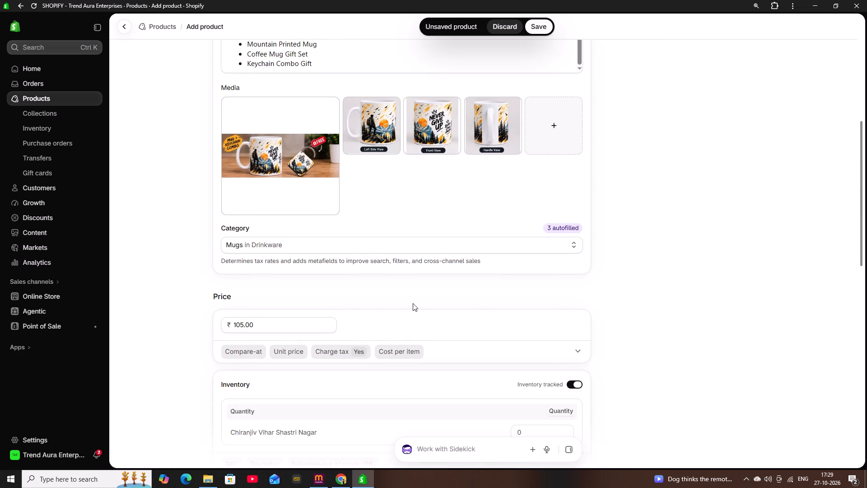
# Set the product's price to ₹110.
pyautogui.scroll(-4, 410, 301)
pyautogui.click(260, 146)
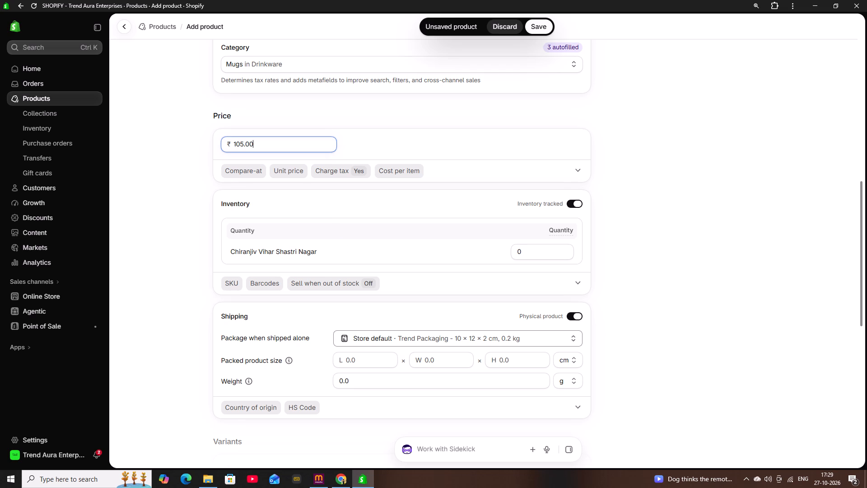
pyautogui.press('BackSpace')
pyautogui.press('BackSpace')
pyautogui.press('BackSpace')
pyautogui.press('BackSpace')
pyautogui.press('BackSpace')
pyautogui.press('BackSpace')
pyautogui.write('110')
pyautogui.click(378, 117)
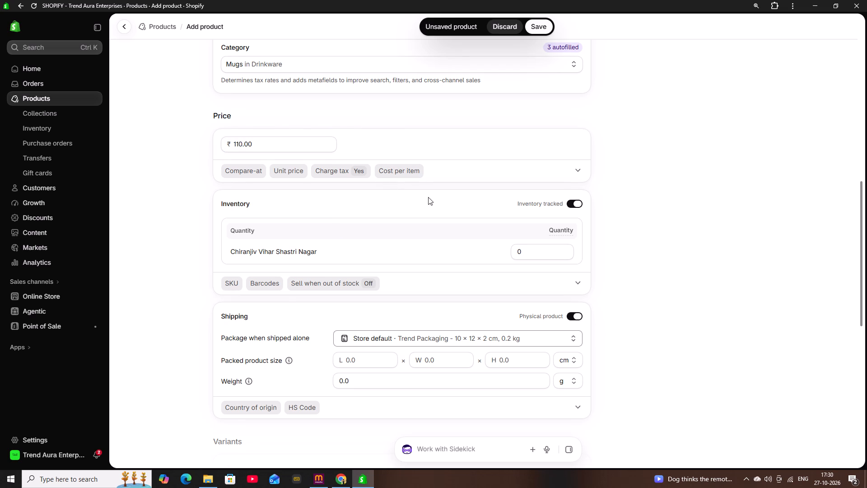
# Set the inventory quantity at the store location to 50.
pyautogui.click(523, 254)
pyautogui.write('50')
pyautogui.click(730, 253)
# Choose the CUPS package (8 × 3.5 × 2 in, 0.5 kg) for shipping the product alone.
pyautogui.scroll(-2, 663, 244)
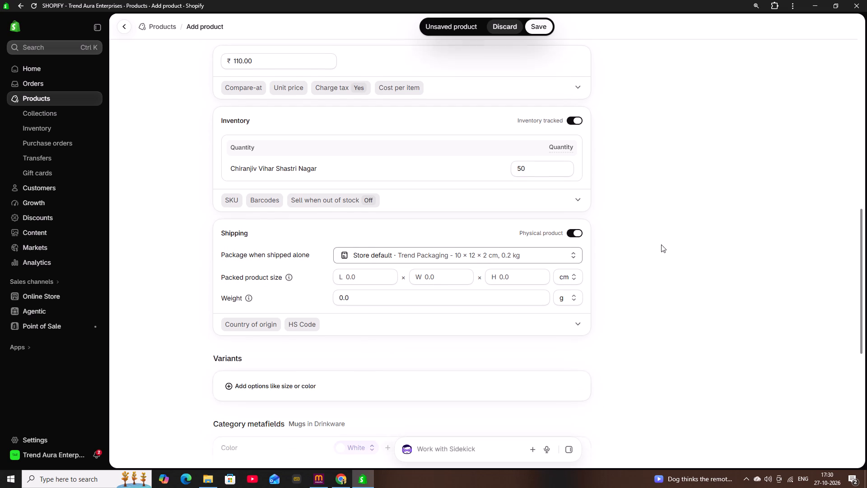
pyautogui.click(477, 246)
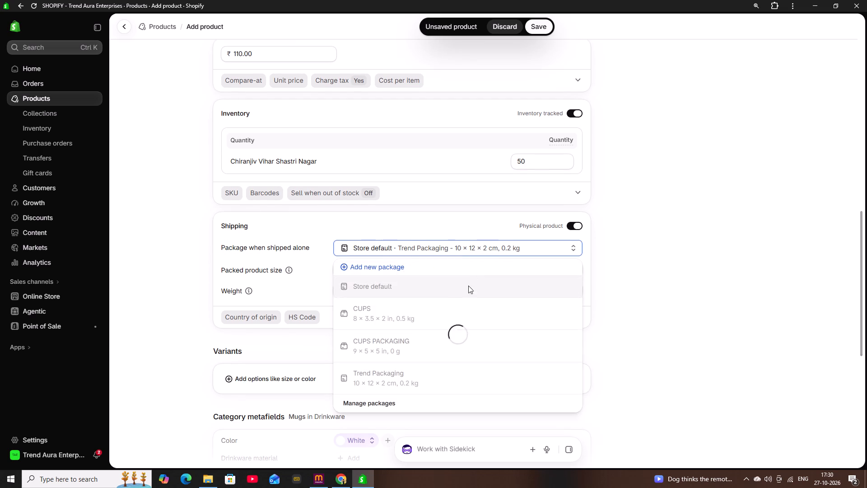
pyautogui.click(387, 323)
# Set the packed product size to 8 × 3.5 × 2 cm.
pyautogui.click(374, 272)
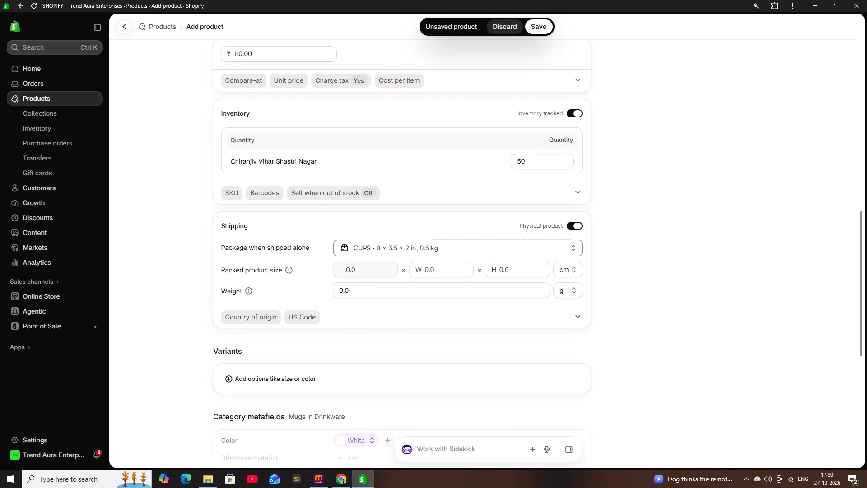
pyautogui.press('8')
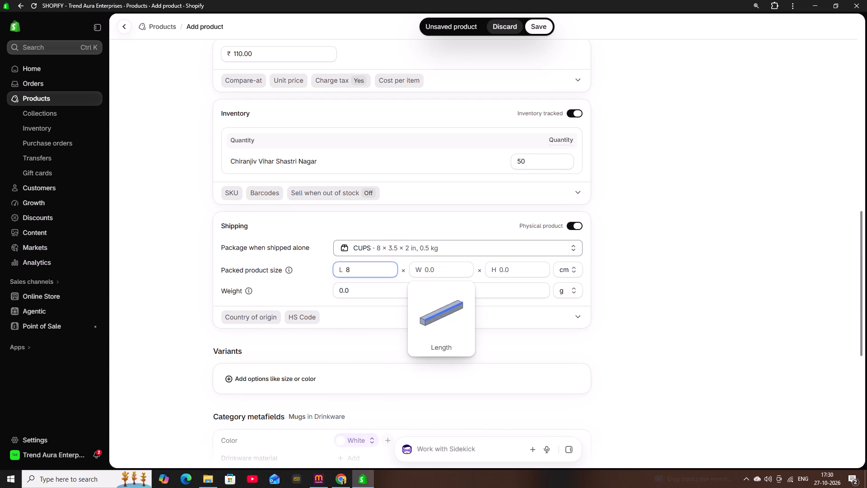
pyautogui.click(424, 265)
pyautogui.press('3')
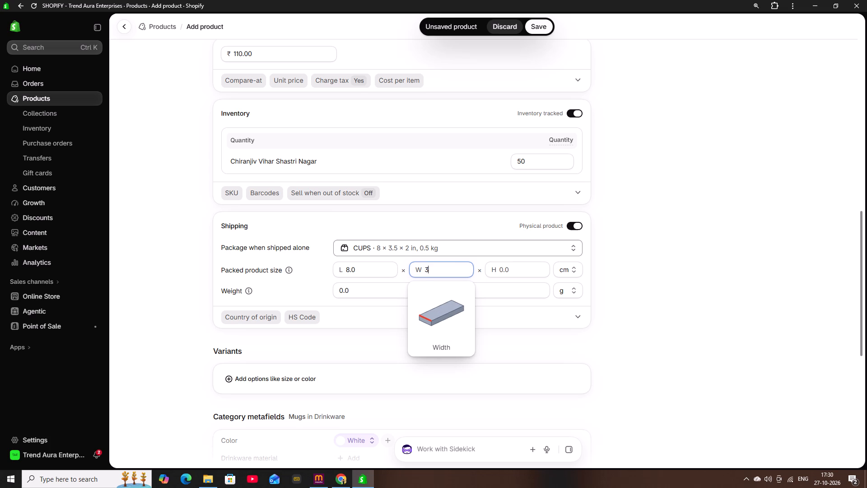
pyautogui.write('.5')
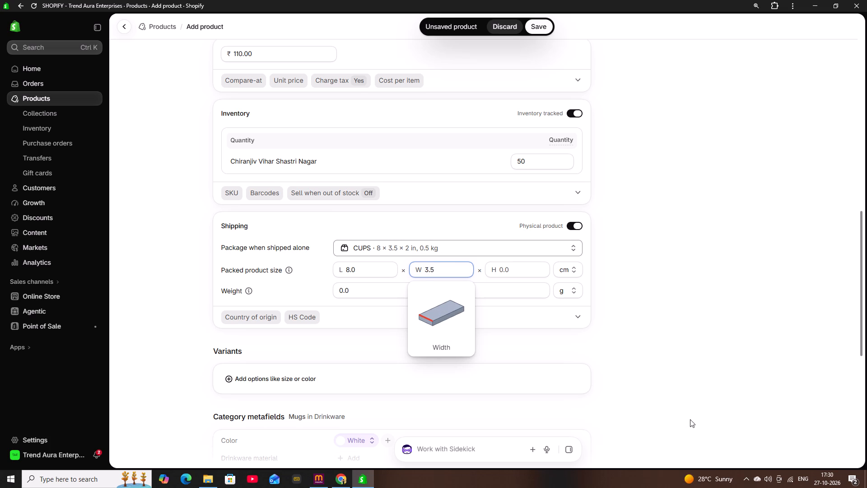
pyautogui.click(520, 267)
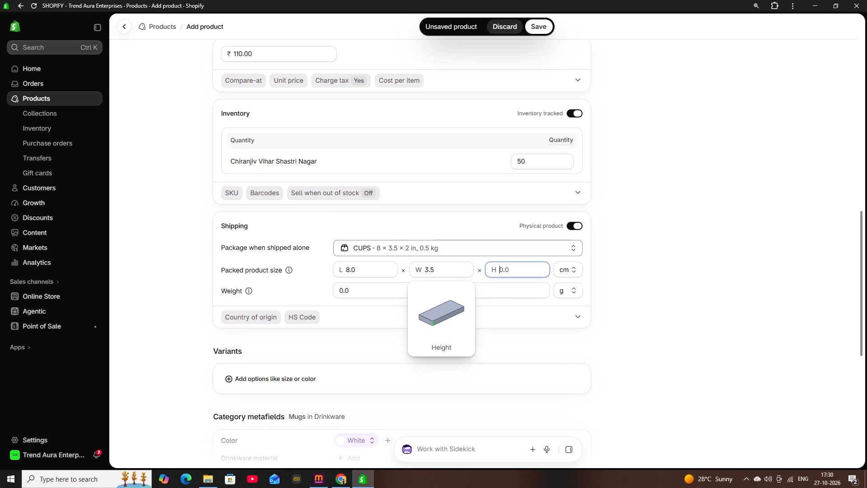
pyautogui.write('0.5')
pyautogui.press('BackSpace')
pyautogui.press('BackSpace')
pyautogui.press('BackSpace')
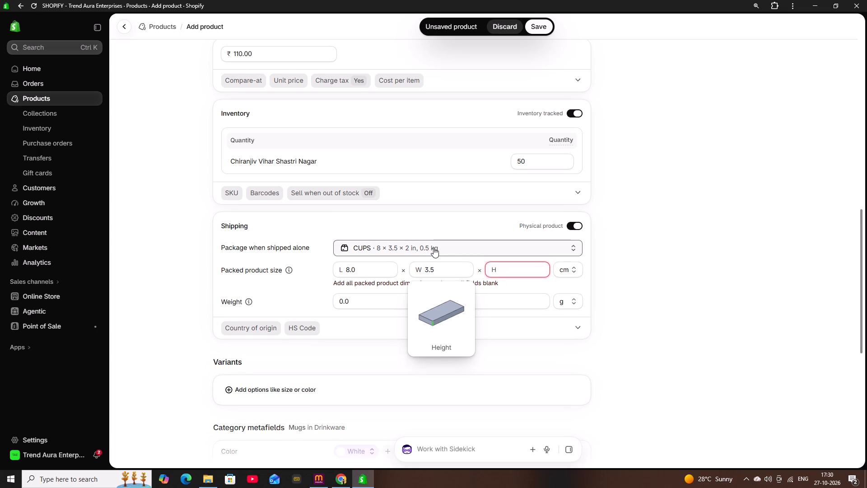
pyautogui.press('2')
# Set the product's shipping weight to 350 g.
pyautogui.click(366, 290)
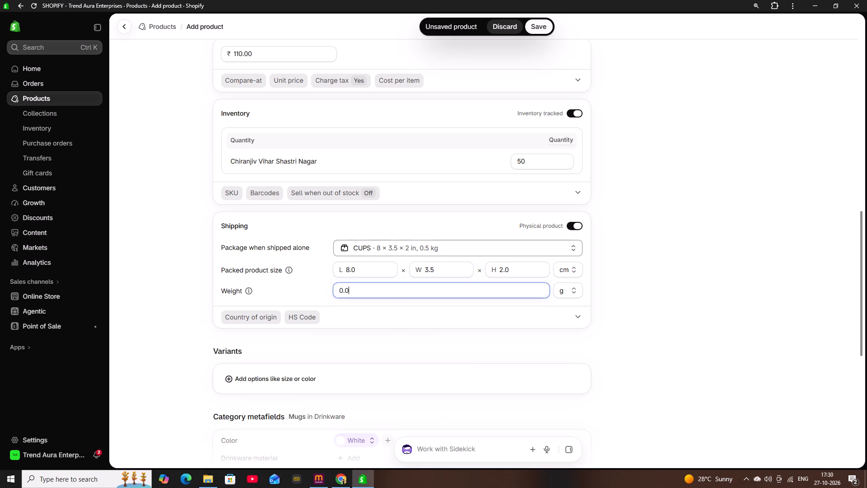
pyautogui.write('350')
pyautogui.press('BackSpace')
pyautogui.press('BackSpace')
pyautogui.press('BackSpace')
pyautogui.press('BackSpace')
pyautogui.press('BackSpace')
pyautogui.press('BackSpace')
pyautogui.press('BackSpace')
pyautogui.press('BackSpace')
pyautogui.press('BackSpace')
pyautogui.press('BackSpace')
pyautogui.press('BackSpace')
pyautogui.write('350')
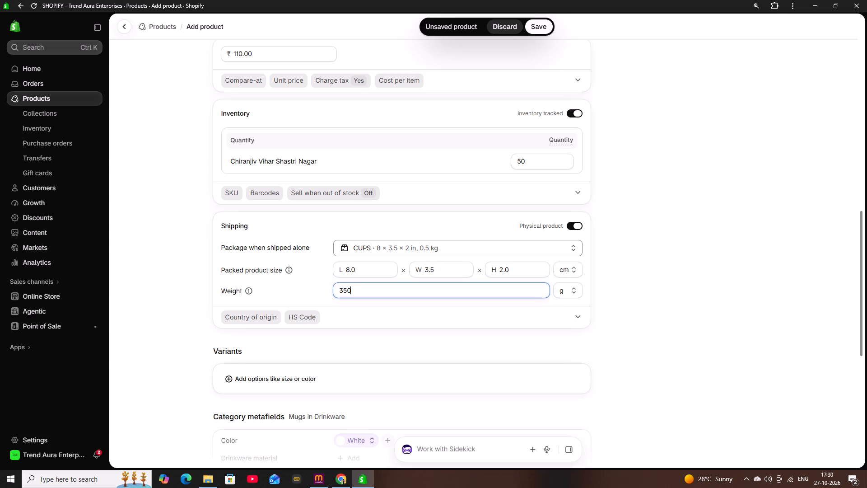
# Set the product's country of origin to India in the additional shipping details.
pyautogui.click(270, 318)
pyautogui.click(292, 355)
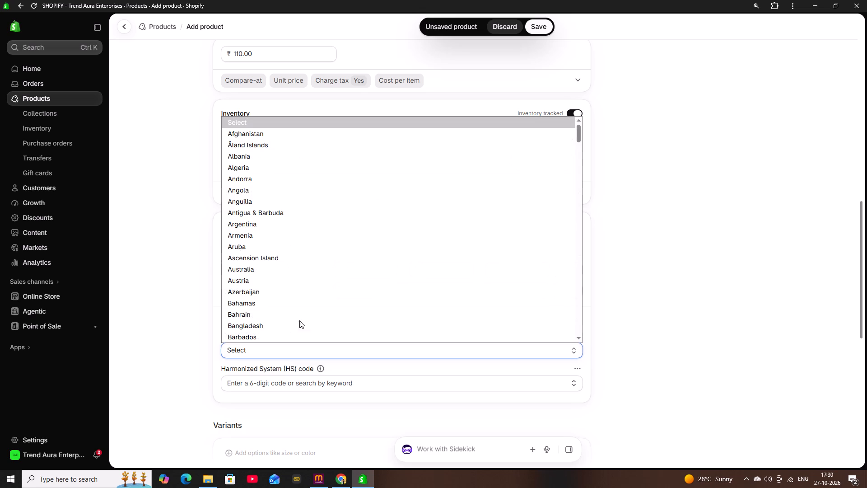
pyautogui.scroll(-9, 290, 280)
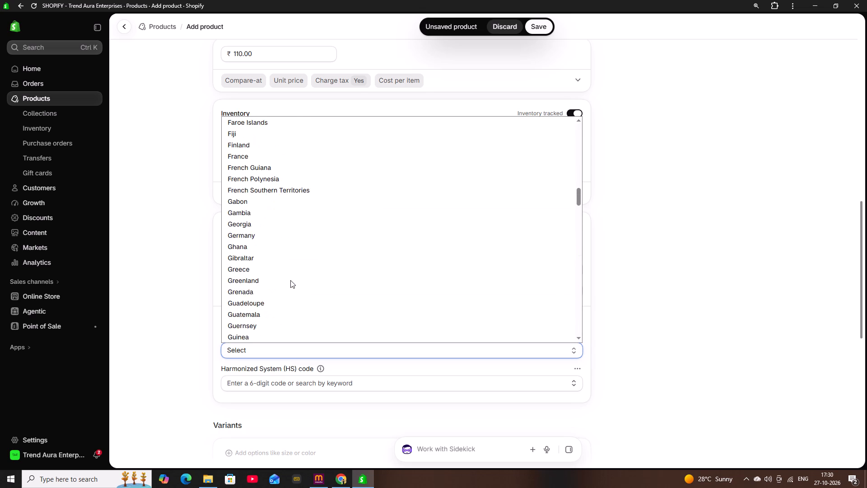
pyautogui.scroll(-3, 290, 280)
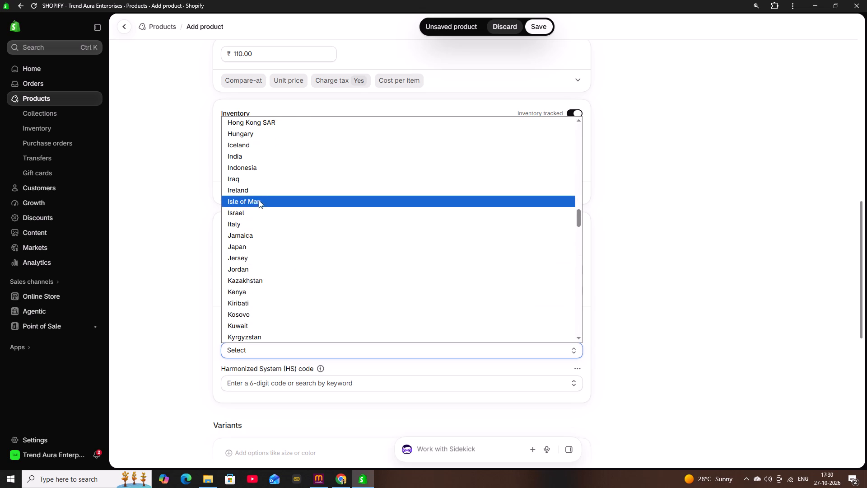
pyautogui.click(271, 155)
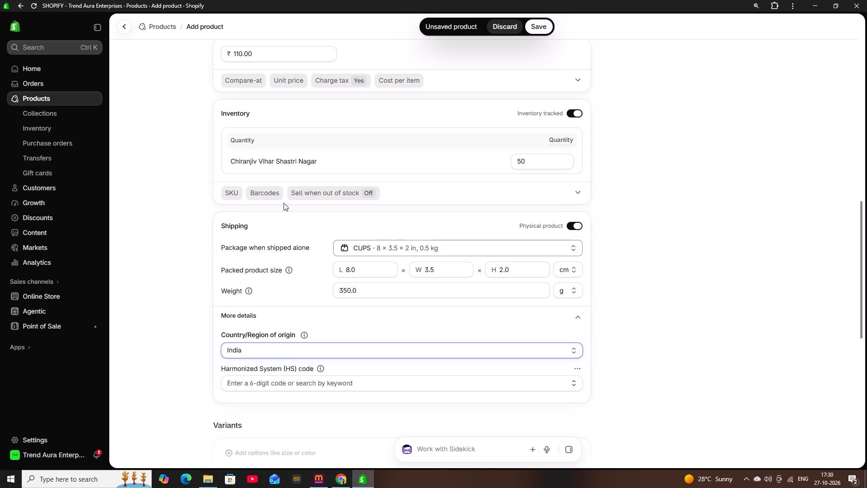
# Search the Harmonized System codes for 6912 and assign 6912.00, ceramic tableware and kitchenware, to the product.
pyautogui.click(295, 384)
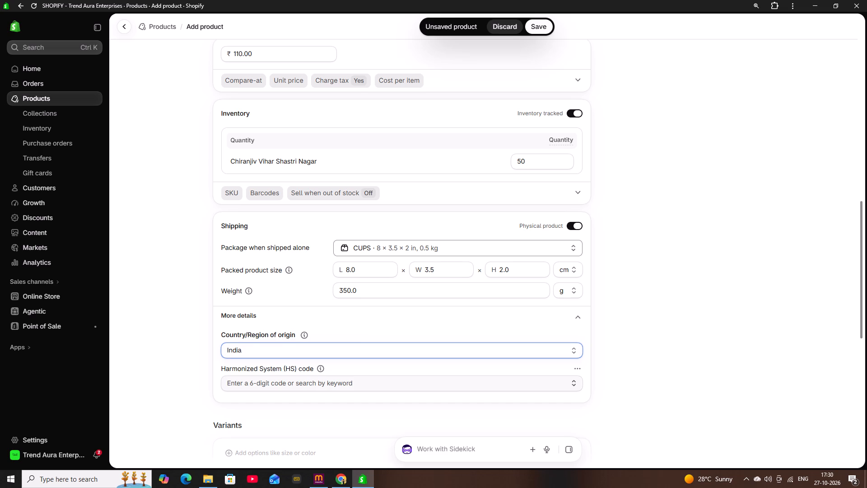
pyautogui.click(295, 384)
pyautogui.click(305, 386)
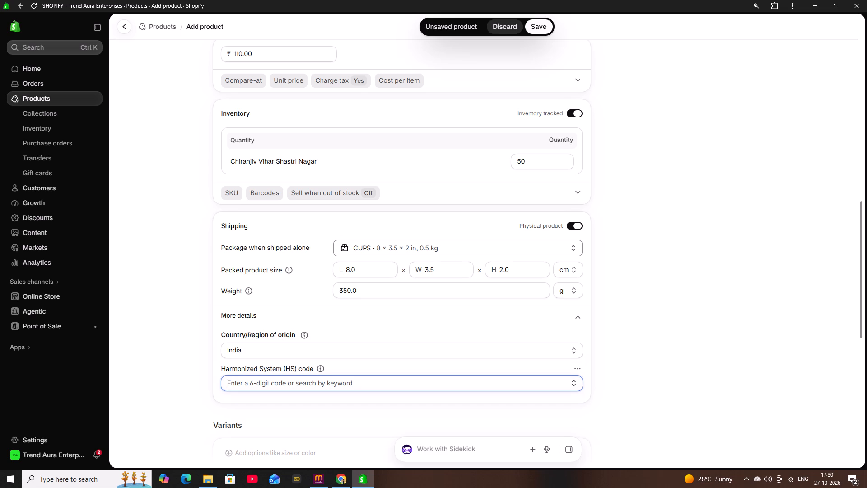
pyautogui.click(573, 386)
pyautogui.click(533, 382)
pyautogui.write('6912')
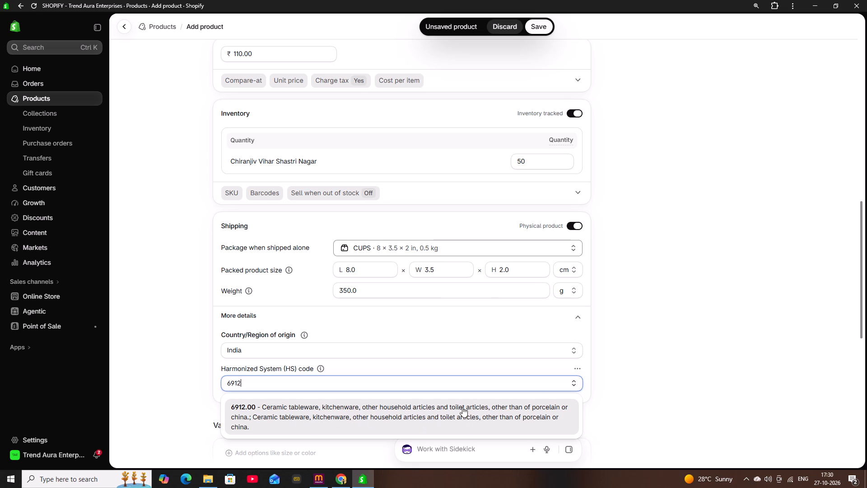
pyautogui.click(413, 422)
# Set the drinkware material category metafield to Ceramic.
pyautogui.scroll(-2, 396, 401)
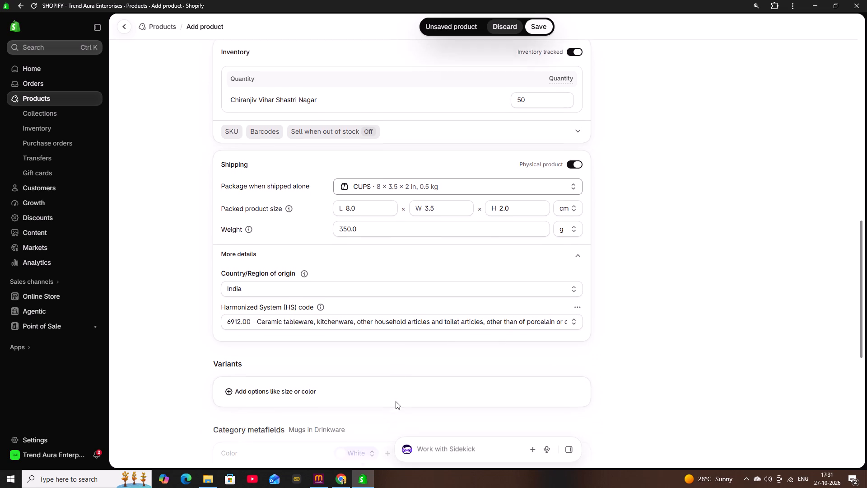
pyautogui.scroll(-3, 424, 335)
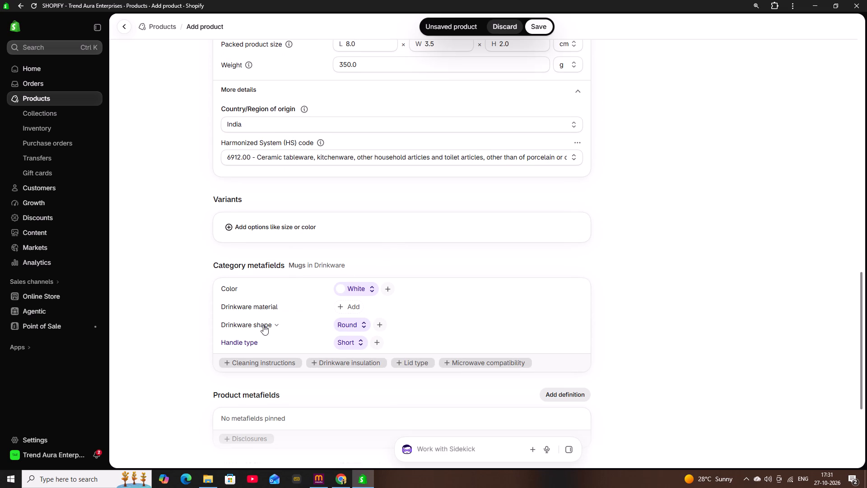
pyautogui.click(343, 305)
pyautogui.click(366, 344)
# Review the completed Never Give Up mug form and save it as a new product.
pyautogui.scroll(-2, 411, 324)
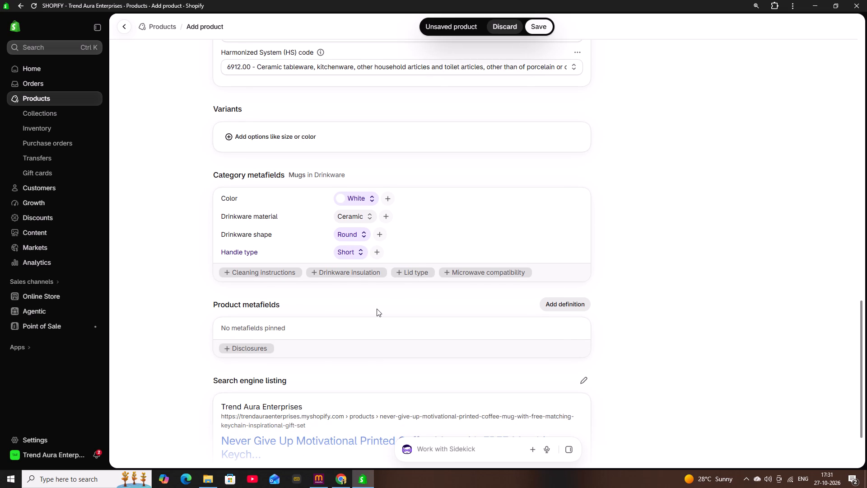
pyautogui.scroll(-2, 377, 309)
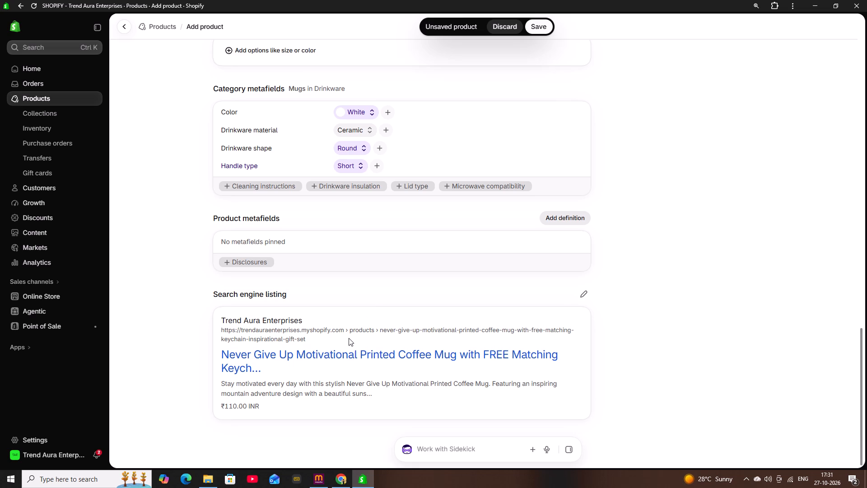
pyautogui.scroll(-3, 349, 340)
pyautogui.scroll(10, 437, 342)
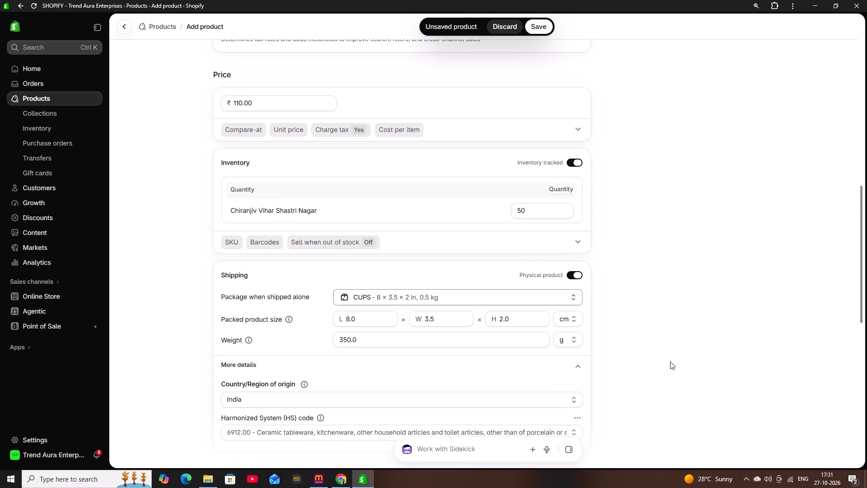
pyautogui.scroll(11, 670, 361)
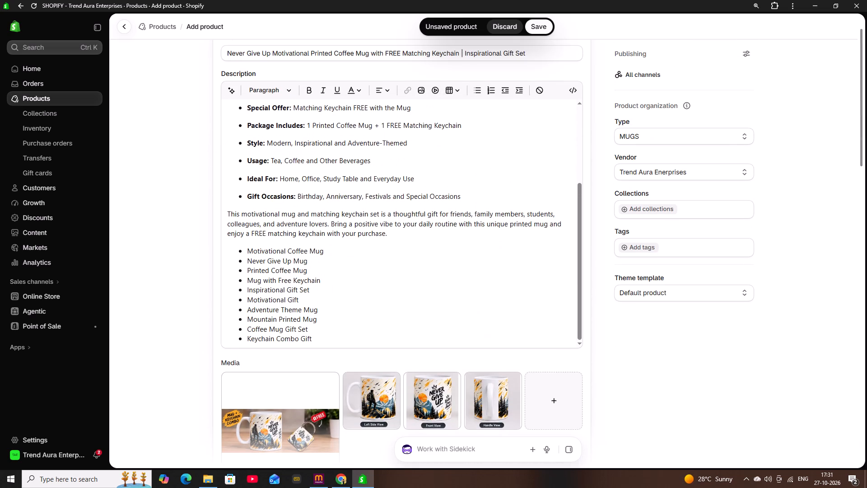
pyautogui.scroll(7, 469, 215)
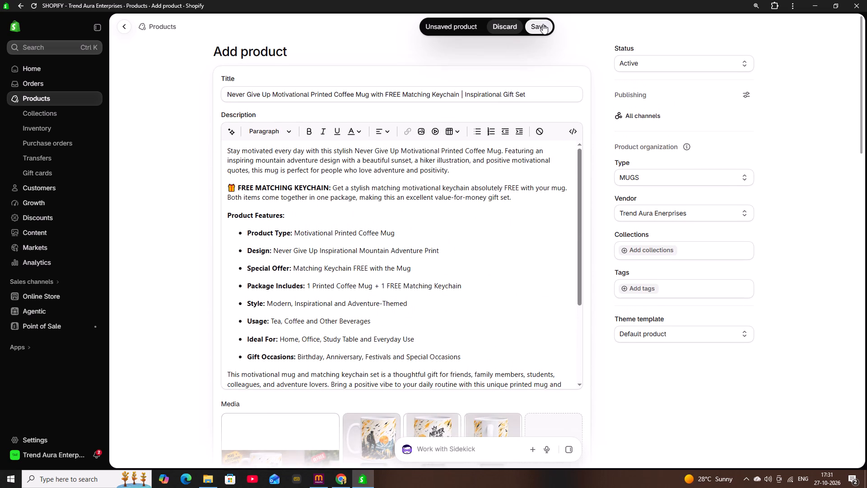
pyautogui.click(543, 24)
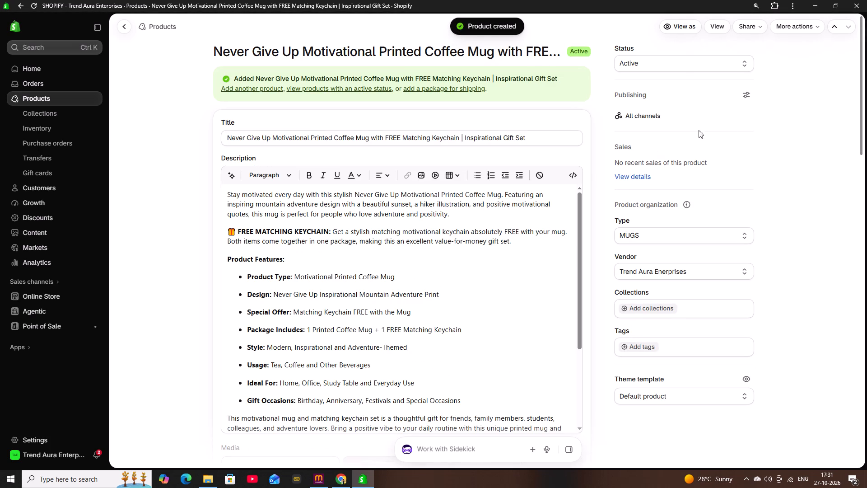
# Open the neighbouring Legend Since 2007 Lion mug product and look over its details.
pyautogui.click(834, 28)
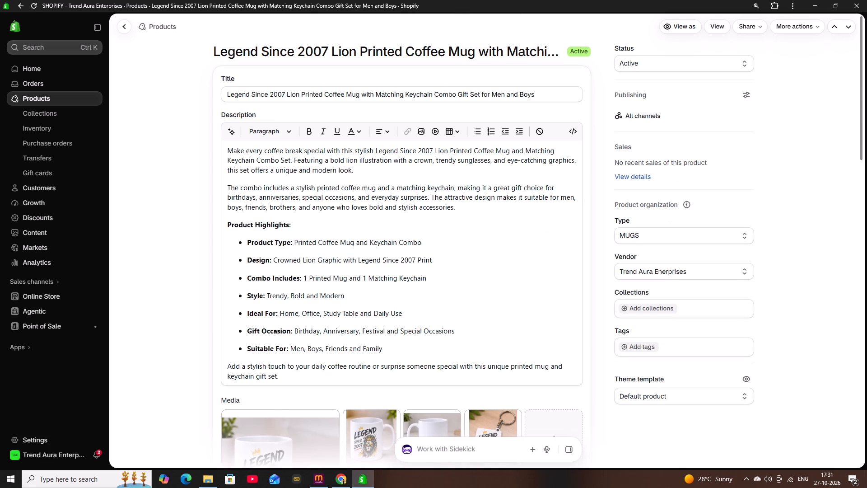
pyautogui.scroll(2, 504, 243)
pyautogui.scroll(-2, 504, 243)
pyautogui.scroll(2, 492, 243)
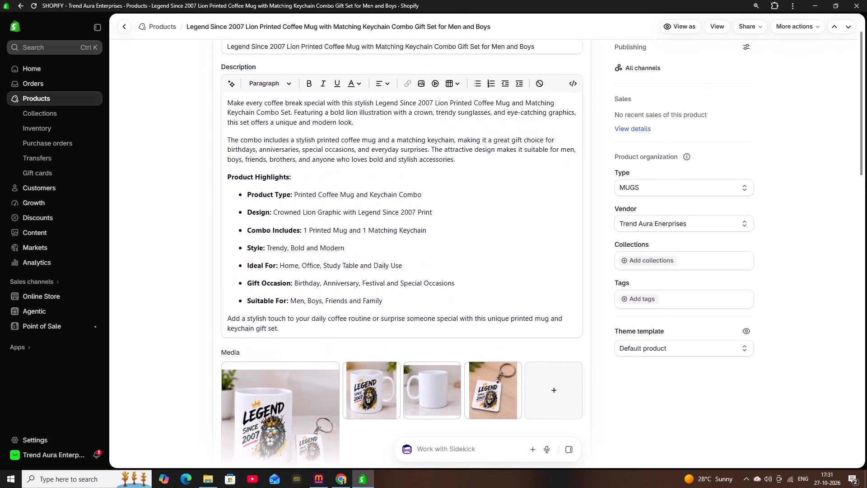
# Open the store's inventory list to check the stock of the listed products.
pyautogui.click(63, 122)
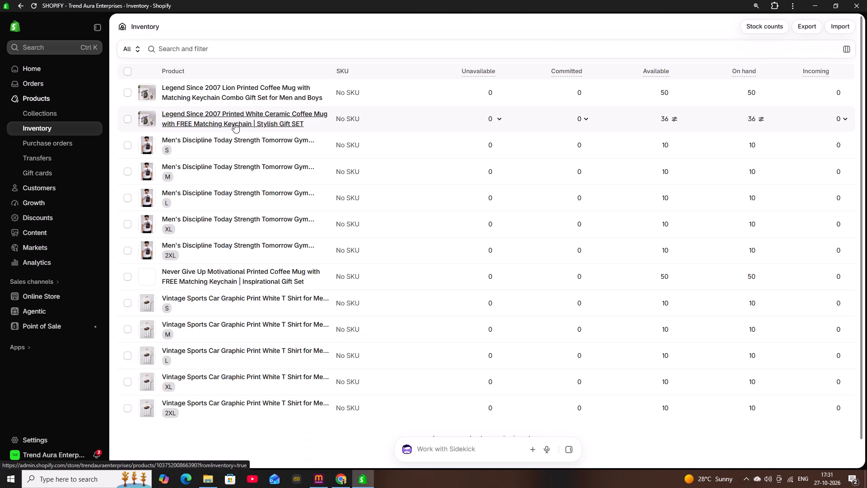
pyautogui.click(34, 129)
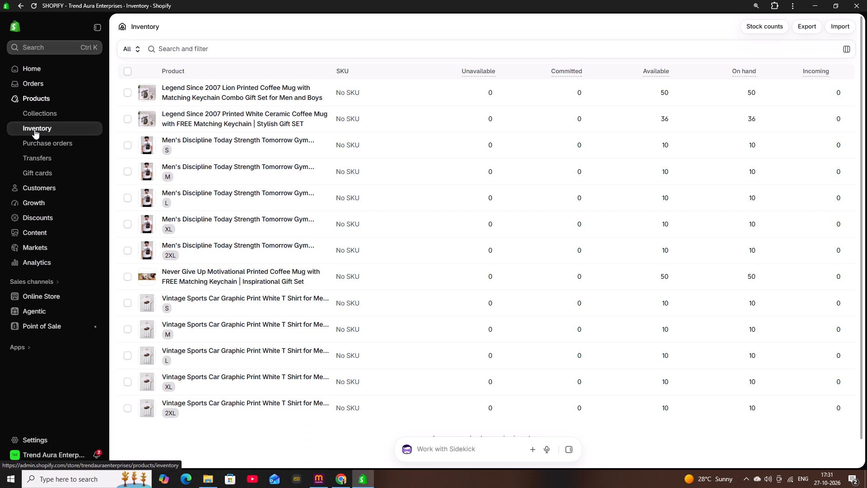
pyautogui.doubleClick(34, 129)
pyautogui.click(34, 129)
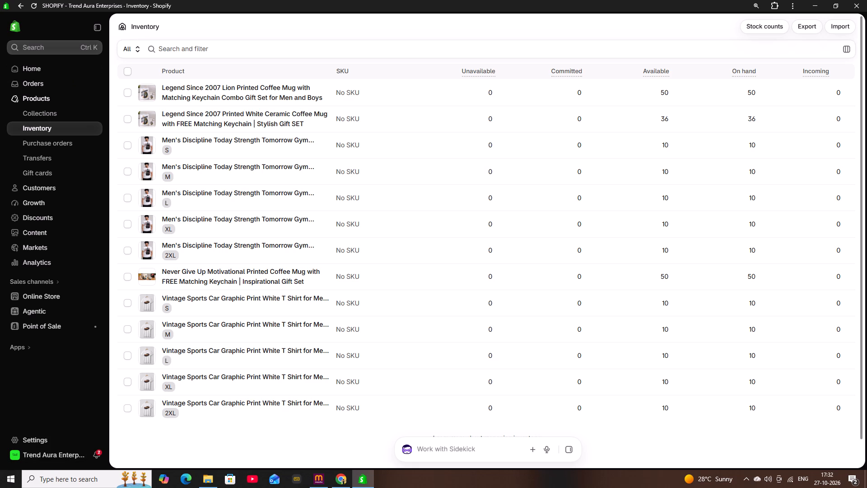
pyautogui.click(199, 49)
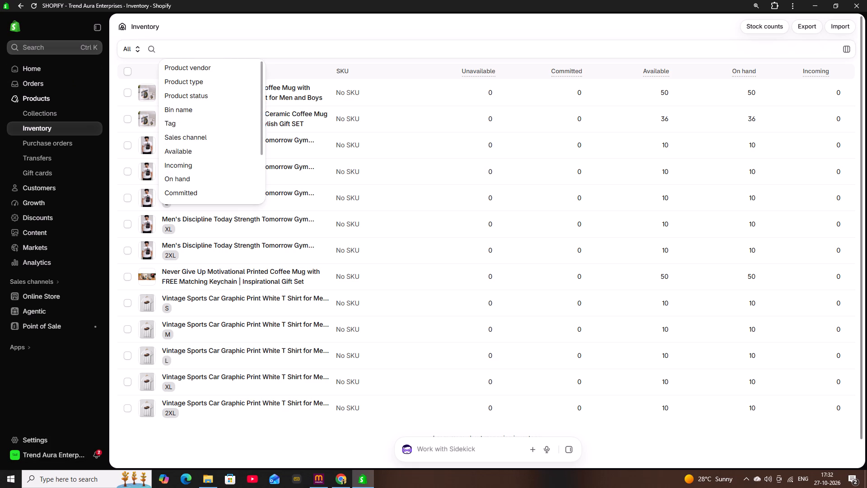
pyautogui.click(291, 32)
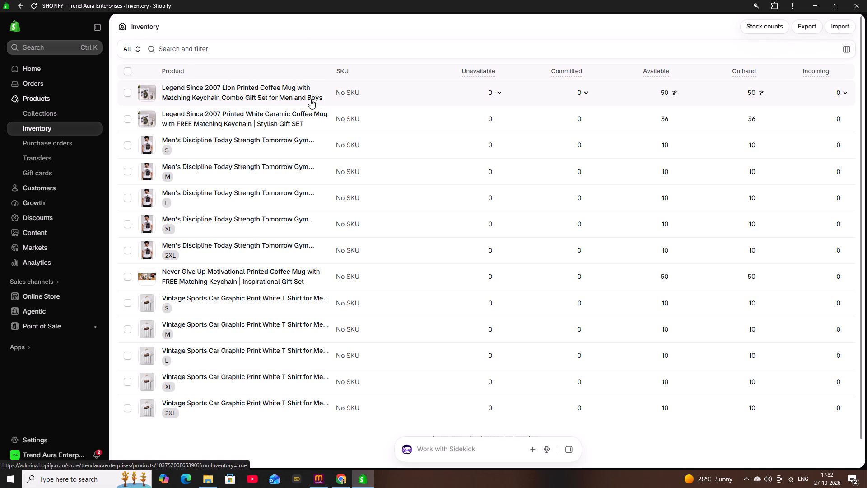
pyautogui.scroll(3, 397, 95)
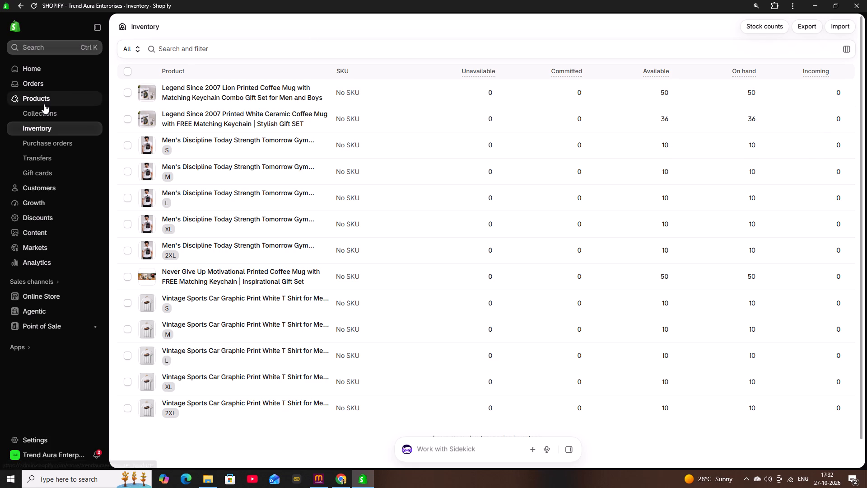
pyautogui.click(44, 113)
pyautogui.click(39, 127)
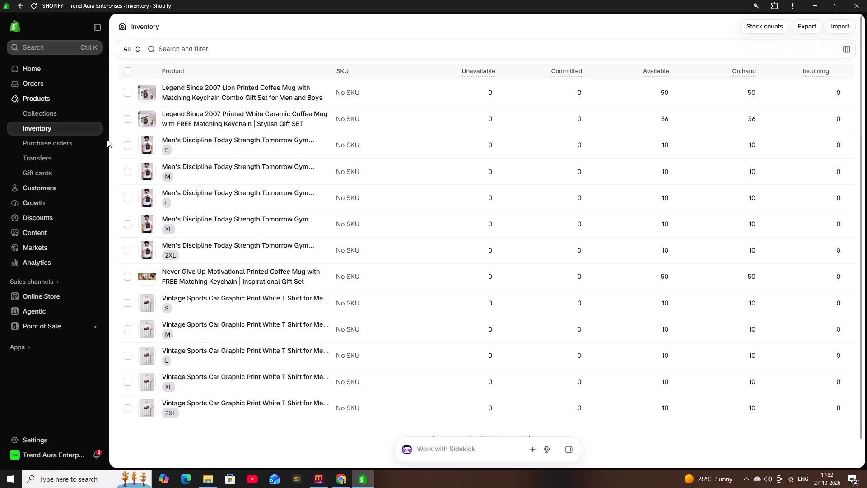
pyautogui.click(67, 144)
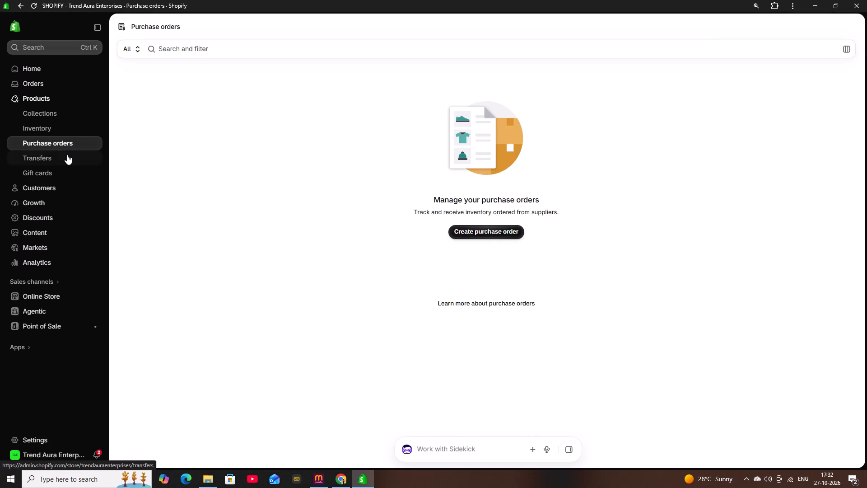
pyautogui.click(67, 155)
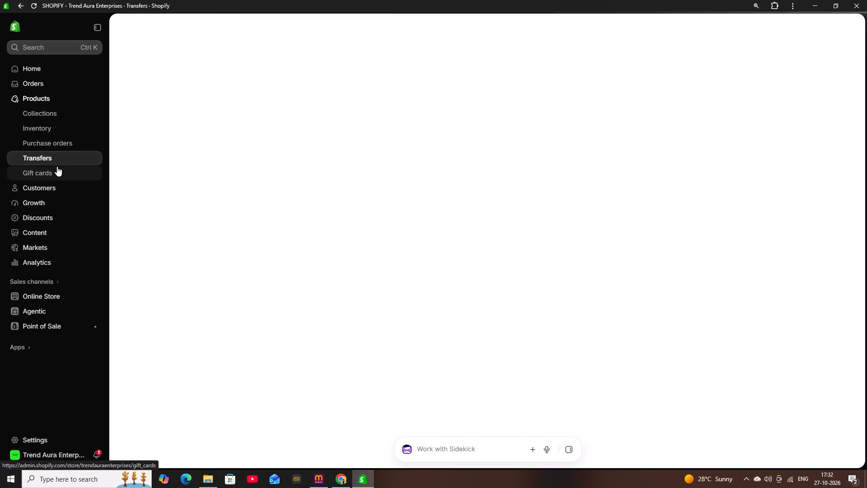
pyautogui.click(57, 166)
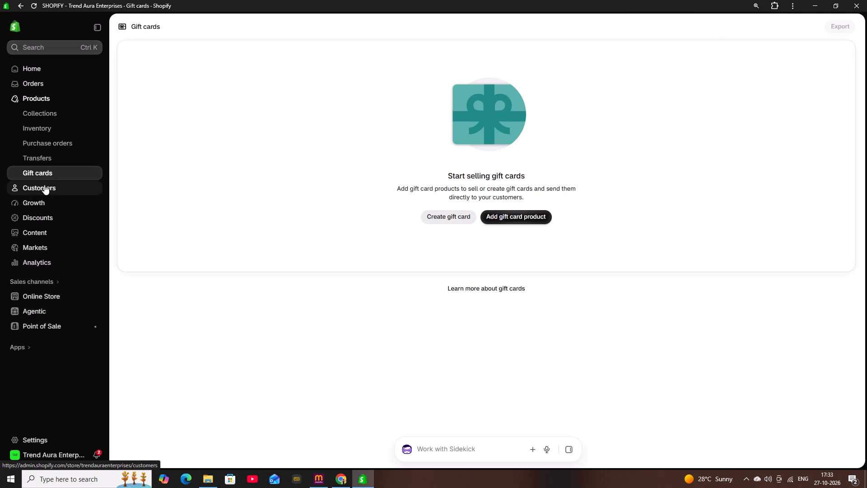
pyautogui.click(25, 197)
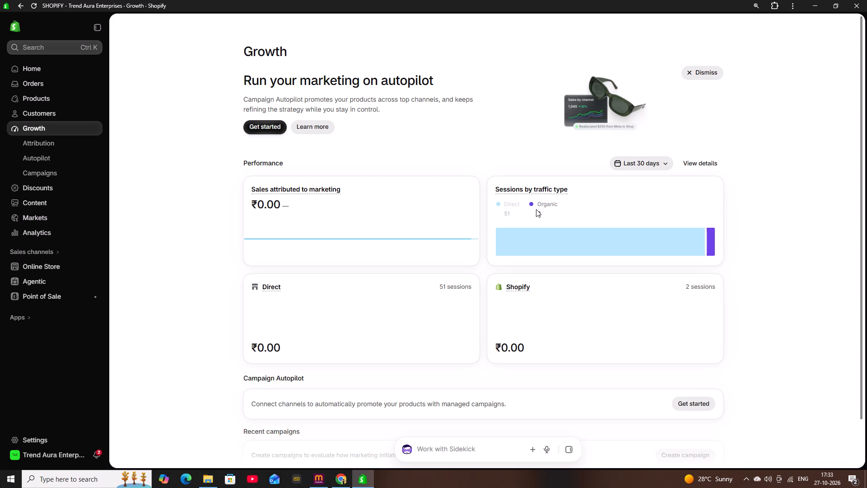
pyautogui.click(866, 0)
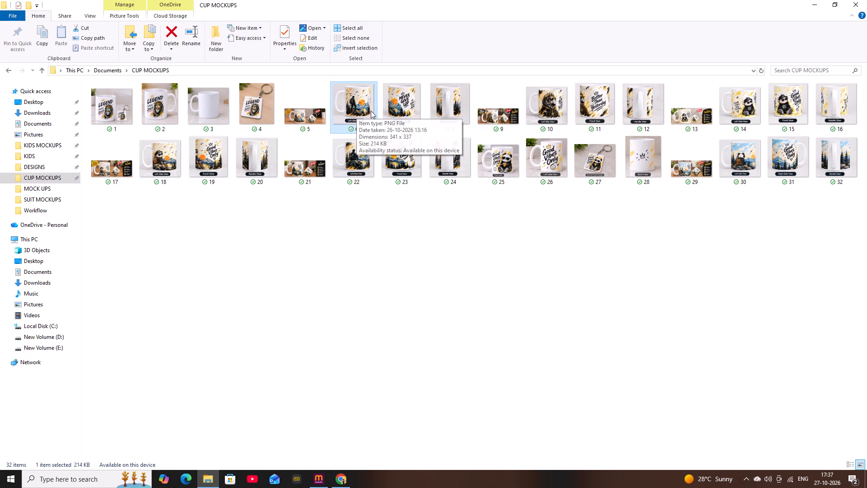
pyautogui.rightClick(511, 114)
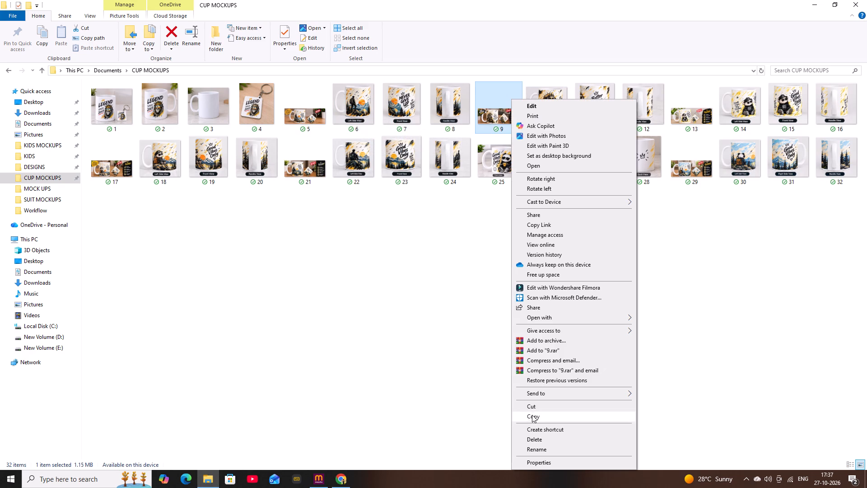
pyautogui.click(533, 419)
# Launch another application from Windows search with the mug image copied.
pyautogui.click(101, 474)
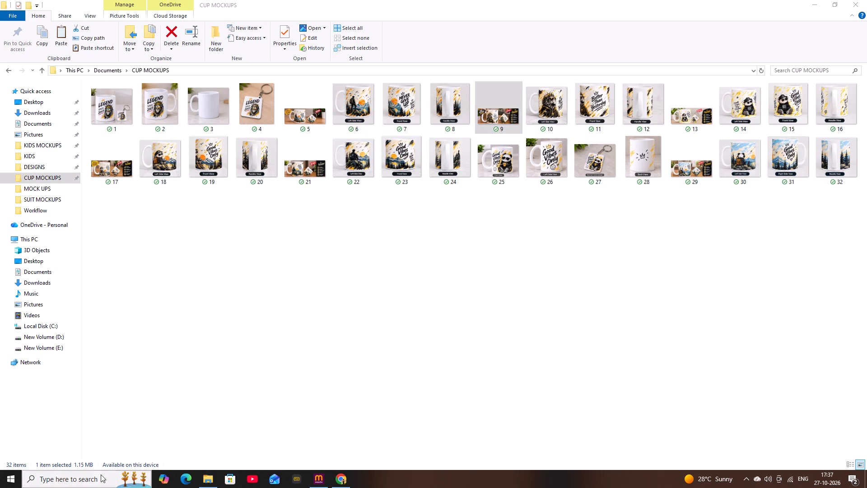
pyautogui.click(89, 346)
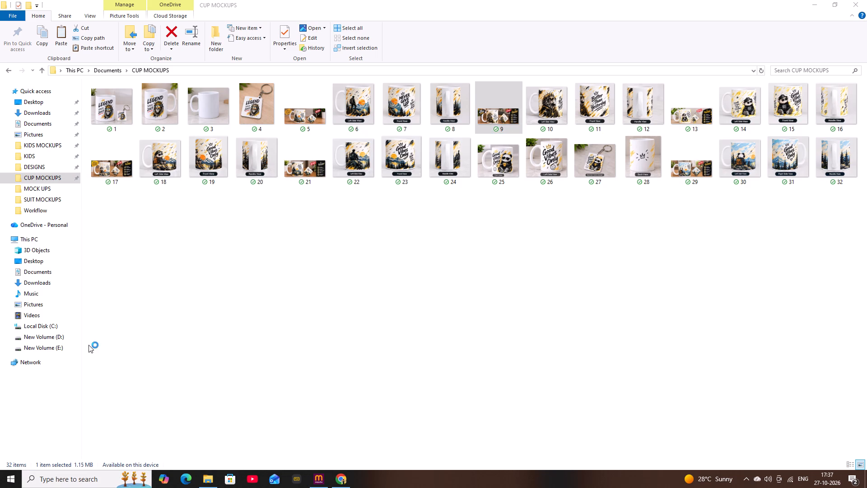
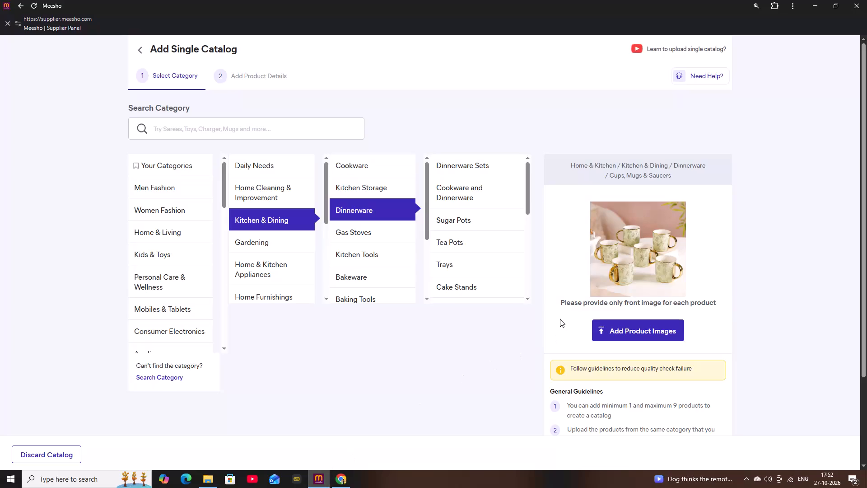
# Add image 9 from the CUP MOCKUPS folder as the front product image and continue to the product details.
pyautogui.click(636, 333)
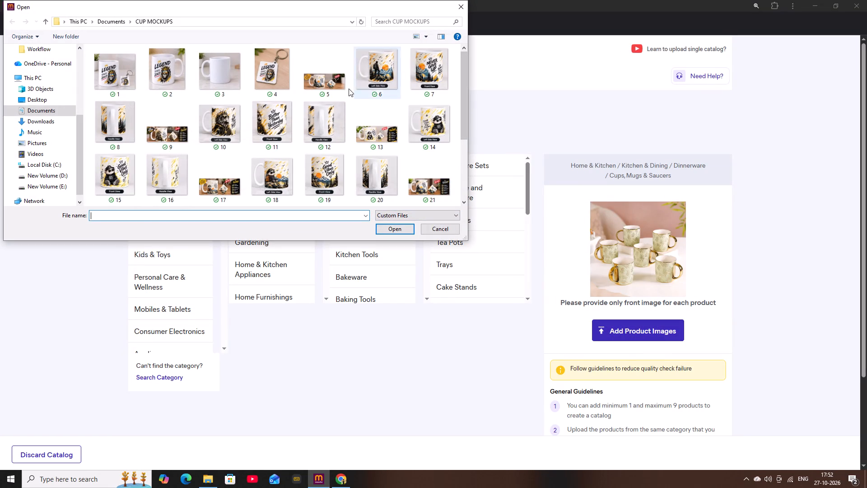
pyautogui.doubleClick(162, 137)
pyautogui.click(587, 372)
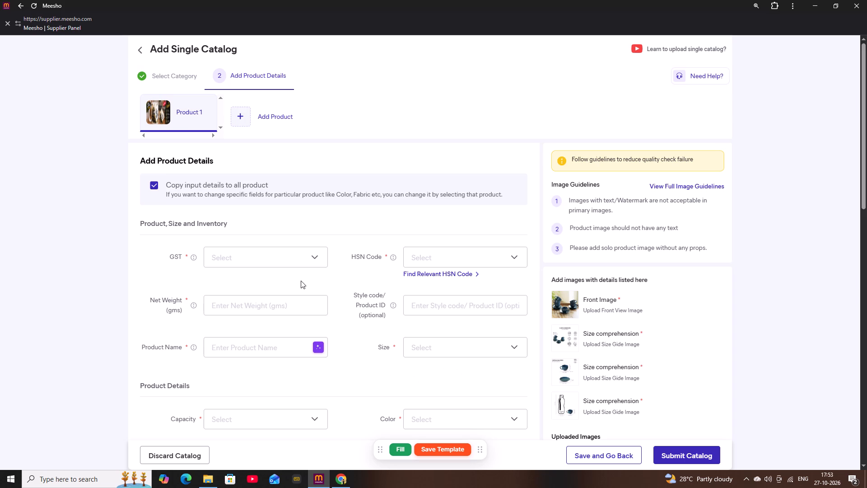
# Set the product's GST to 5 and its HSN code to 69120090.
pyautogui.click(300, 270)
pyautogui.click(302, 260)
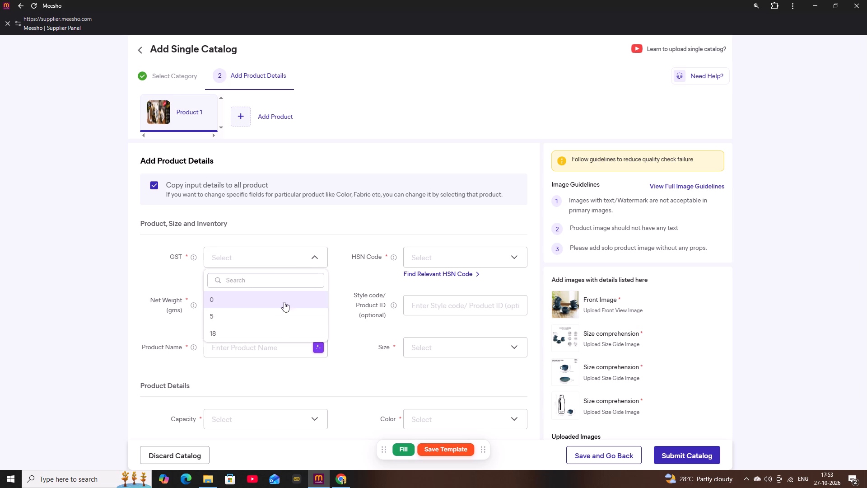
pyautogui.click(279, 314)
pyautogui.click(415, 264)
pyautogui.click(442, 306)
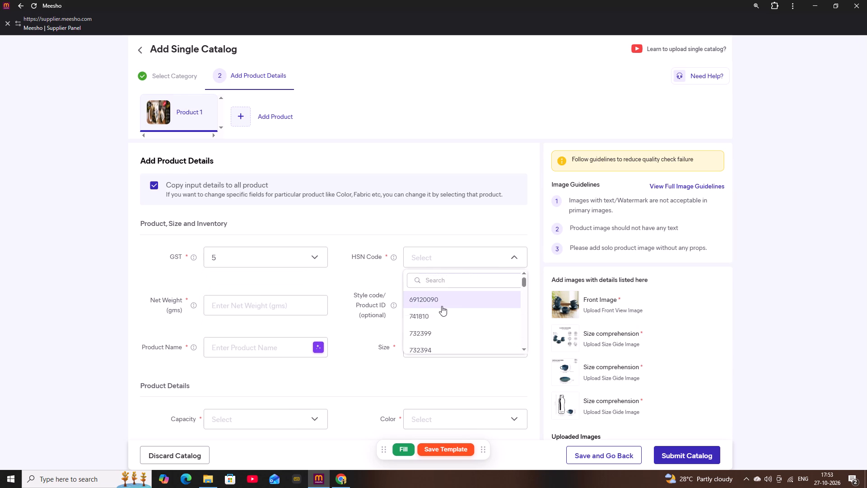
pyautogui.click(420, 309)
# Set the product's size to Free Size and its net weight to 350 gms.
pyautogui.click(428, 345)
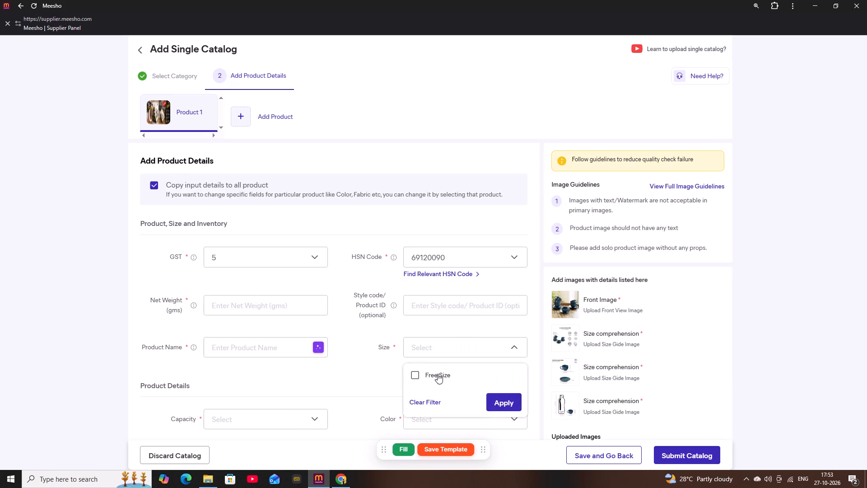
pyautogui.click(414, 376)
pyautogui.click(489, 404)
pyautogui.click(244, 301)
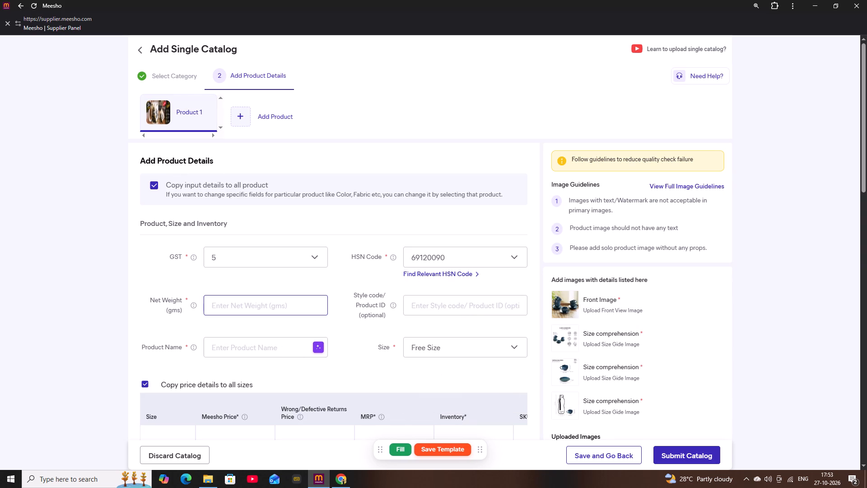
pyautogui.click(247, 301)
pyautogui.press('3')
pyautogui.press('5')
pyautogui.press('0')
pyautogui.click(350, 374)
# Fill in the Free Size pricing with Meesho price 106, wrong/defective returns price 100 and MRP 499.
pyautogui.scroll(-2, 352, 365)
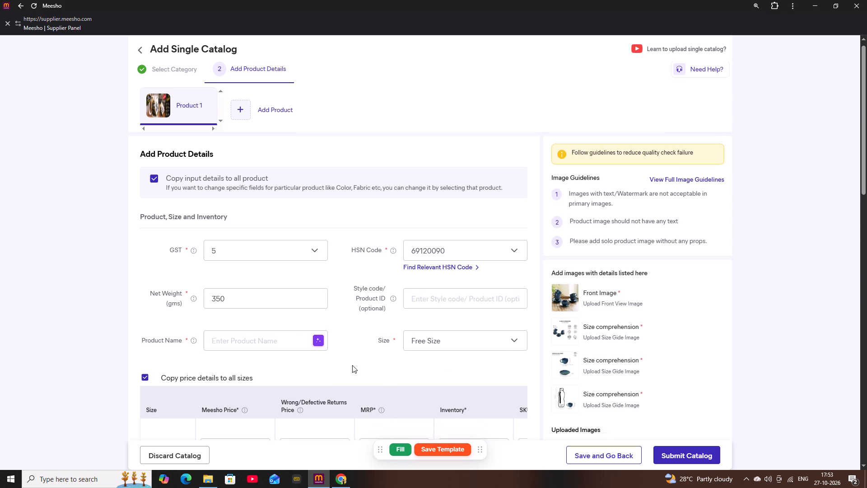
pyautogui.scroll(-1, 352, 365)
pyautogui.click(214, 322)
pyautogui.press('1')
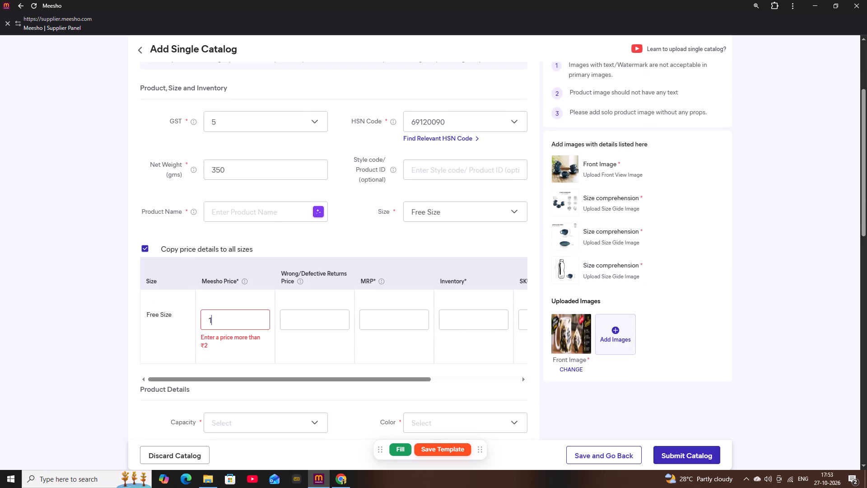
pyautogui.write('06')
pyautogui.click(313, 321)
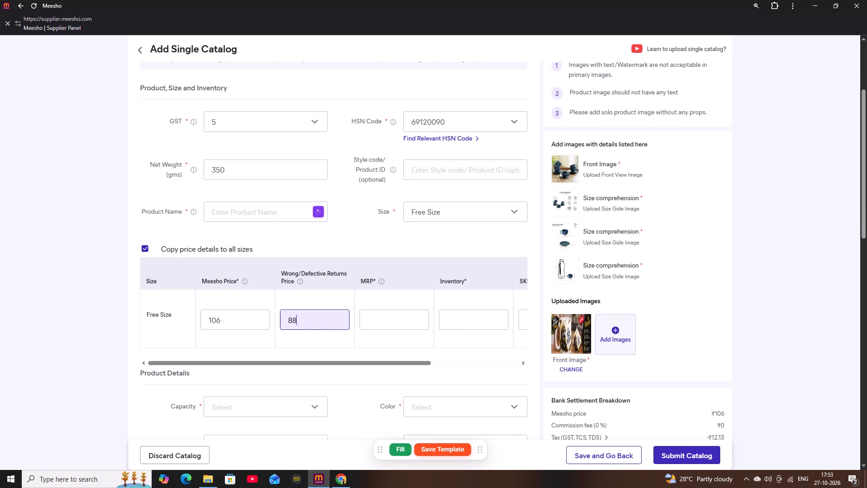
pyautogui.press('BackSpace')
pyautogui.press('BackSpace')
pyautogui.write('100')
pyautogui.click(370, 320)
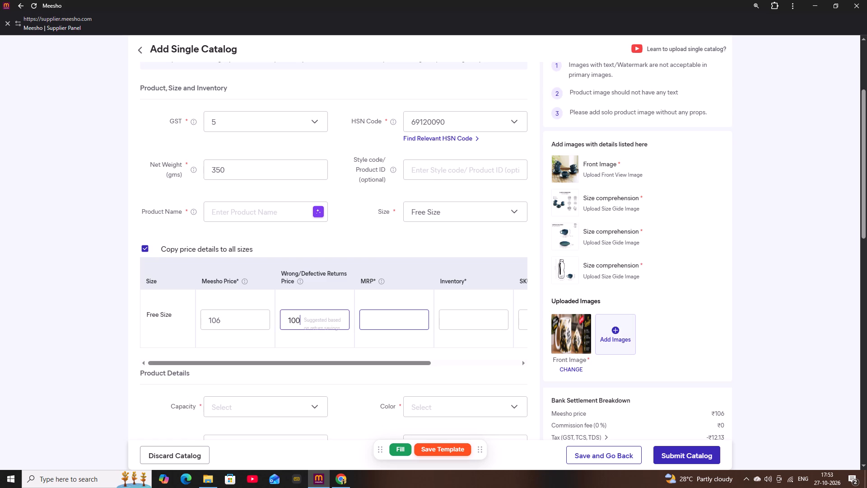
pyautogui.write('499')
pyautogui.click(400, 257)
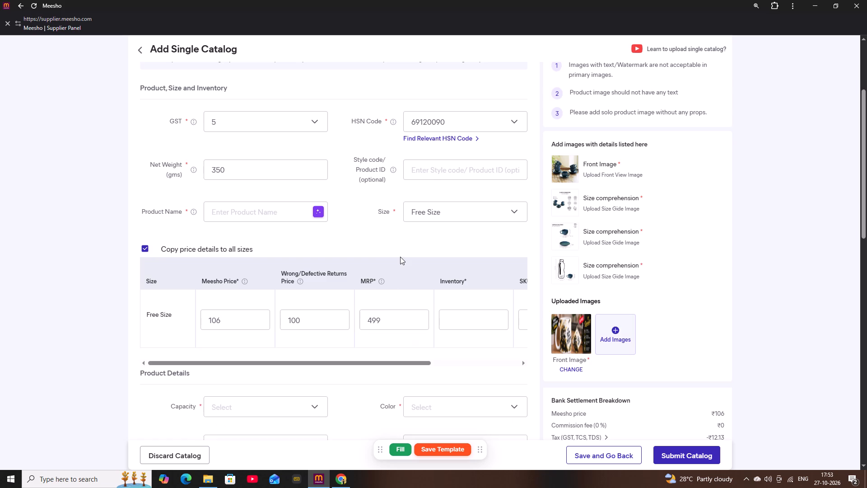
# Set the Free Size inventory to 50.
pyautogui.scroll(-3, 404, 247)
pyautogui.click(483, 179)
pyautogui.press('5')
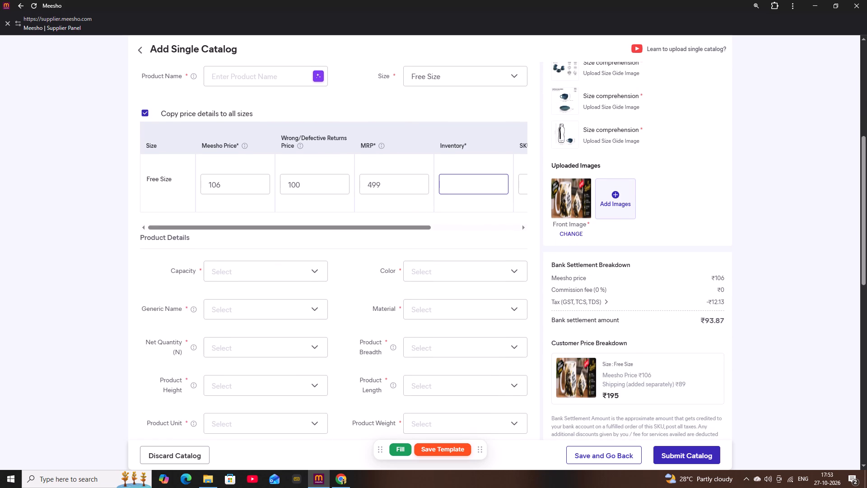
pyautogui.press('0')
pyautogui.click(480, 234)
# Set the mug's capacity to 350 in the product details.
pyautogui.scroll(-2, 480, 234)
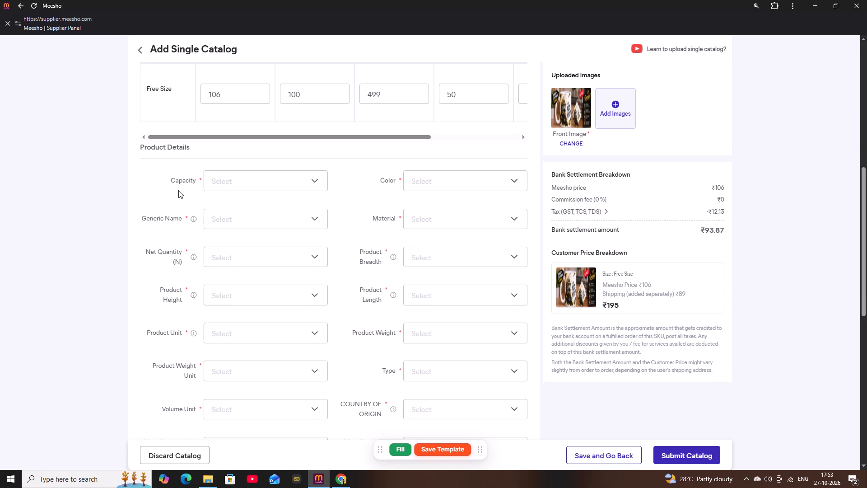
pyautogui.click(215, 178)
pyautogui.scroll(-5, 268, 248)
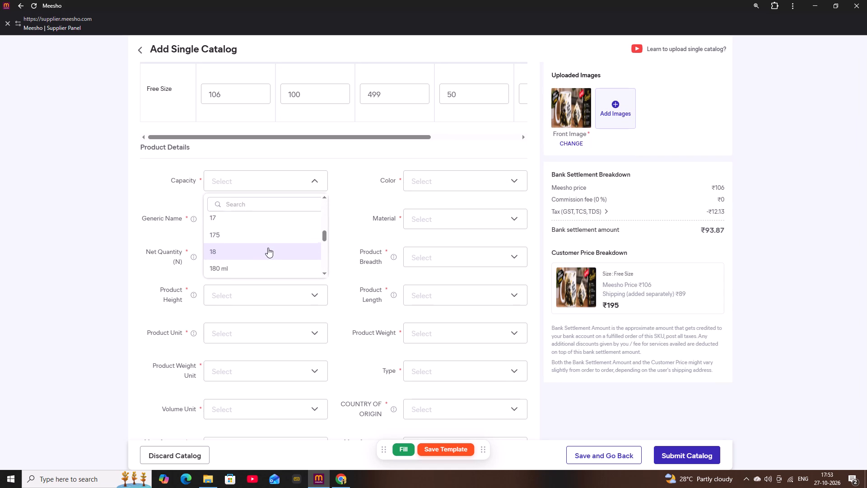
pyautogui.scroll(-6, 268, 248)
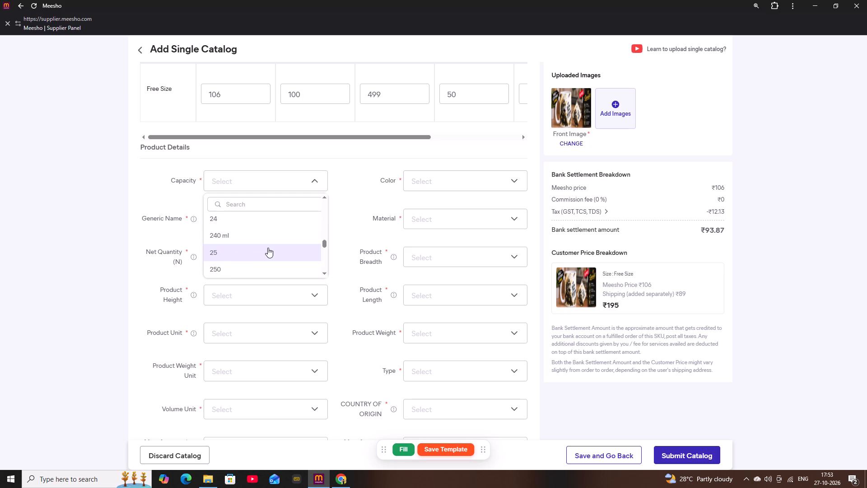
pyautogui.scroll(-7, 268, 248)
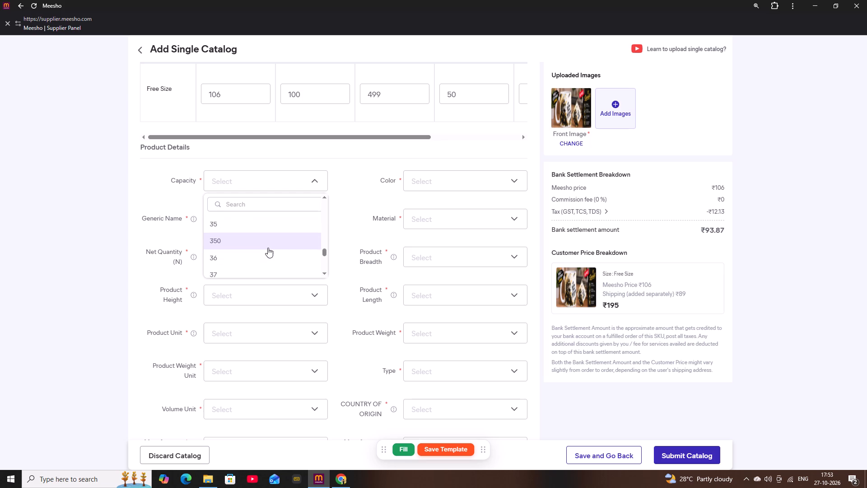
pyautogui.scroll(-1, 268, 248)
pyautogui.scroll(1, 268, 248)
pyautogui.click(267, 246)
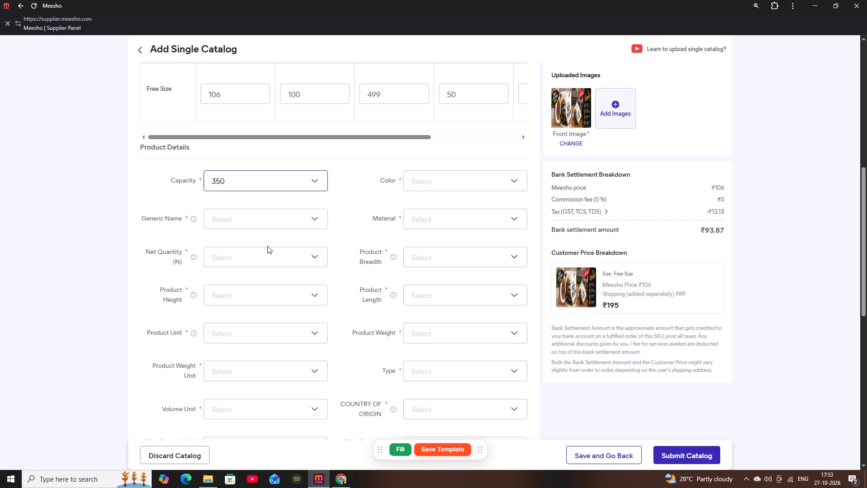
# Set the color to White and the generic name to Cups, Mugs & Saucers.
pyautogui.click(433, 172)
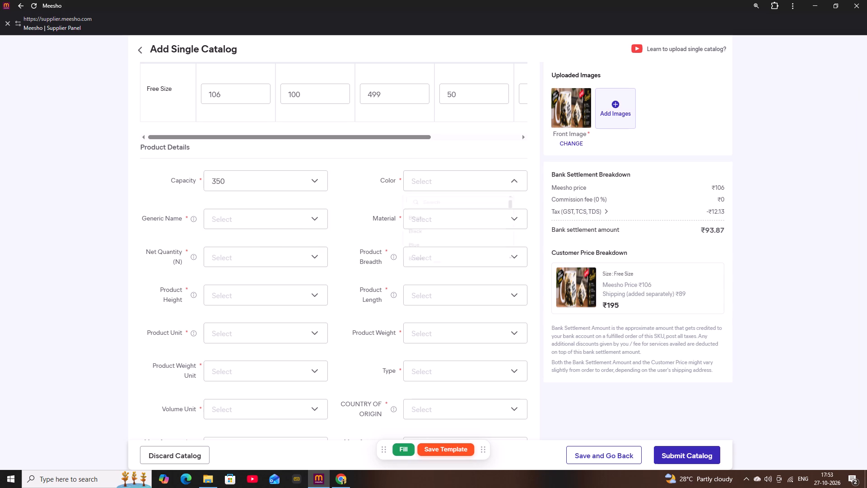
pyautogui.scroll(-10, 449, 215)
pyautogui.click(437, 264)
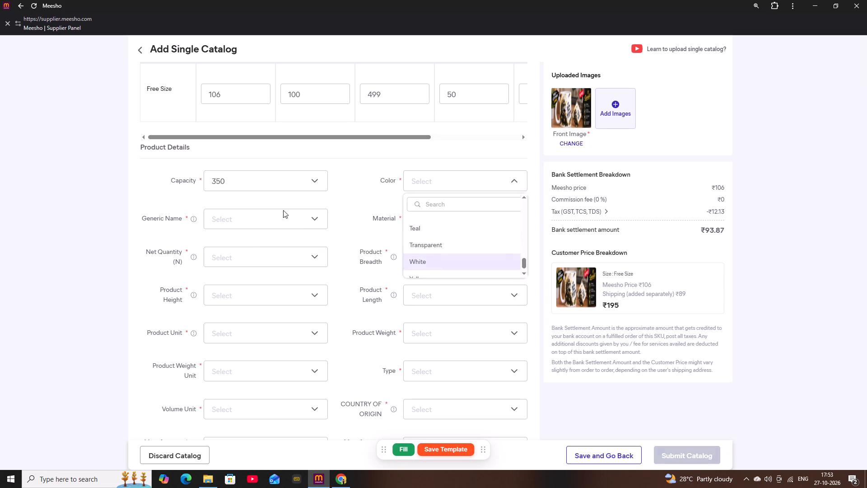
pyautogui.click(256, 214)
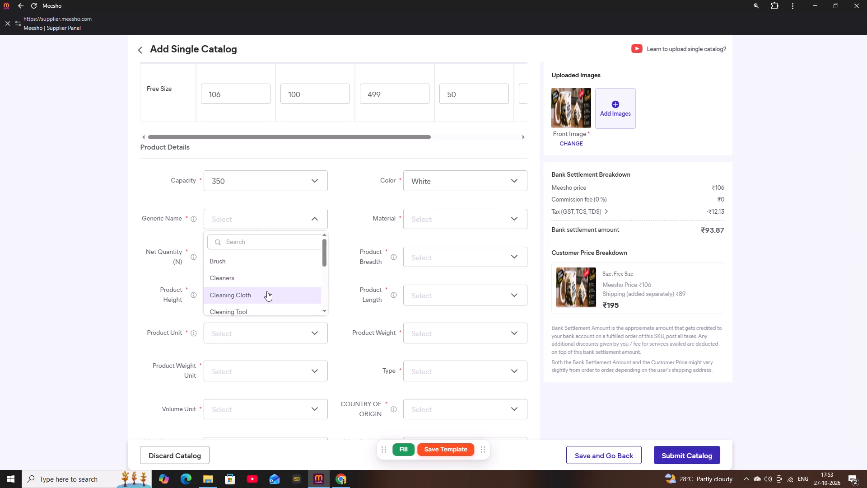
pyautogui.scroll(-1, 267, 291)
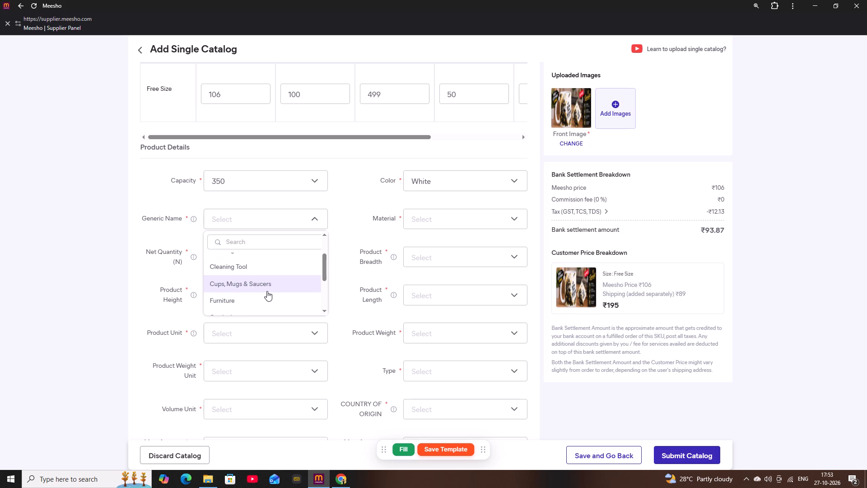
pyautogui.click(267, 291)
# Set the material to Ceramic and the net quantity to Pack Of 1.
pyautogui.click(467, 210)
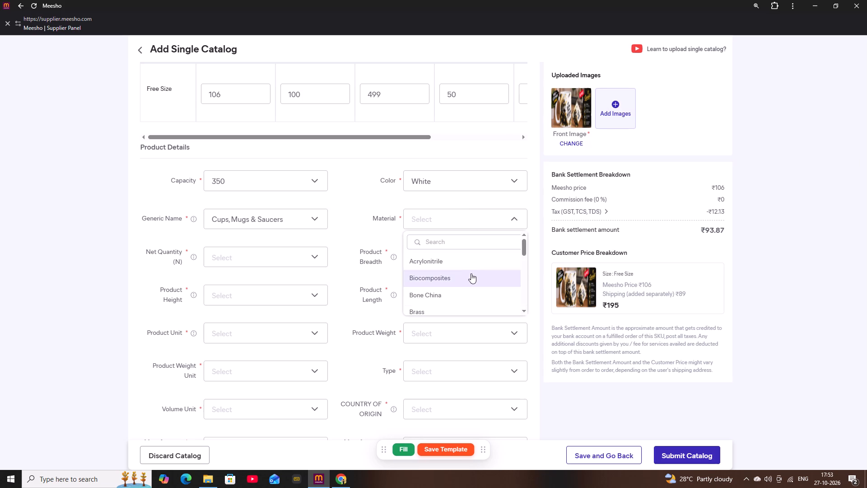
pyautogui.scroll(-1, 471, 289)
pyautogui.click(471, 286)
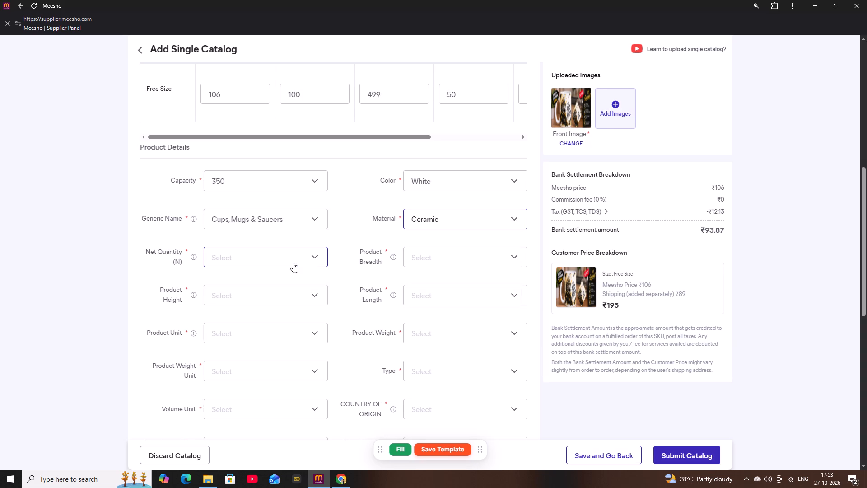
pyautogui.click(289, 256)
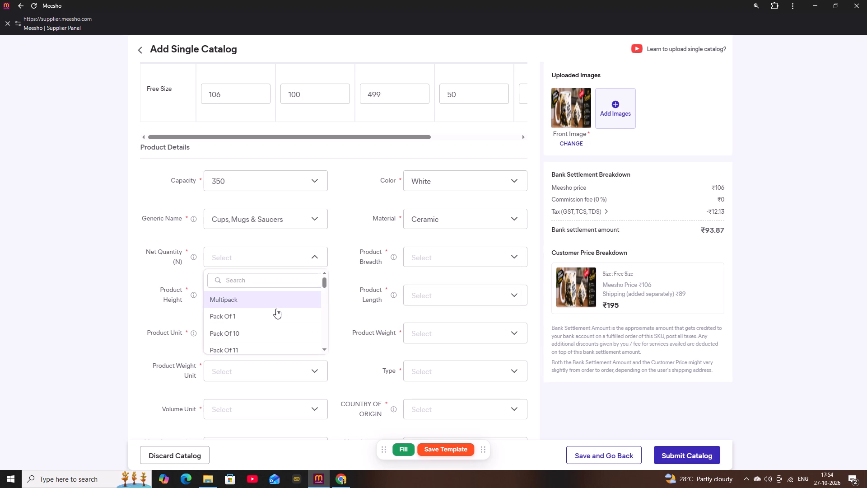
pyautogui.click(275, 314)
pyautogui.click(430, 259)
pyautogui.click(250, 255)
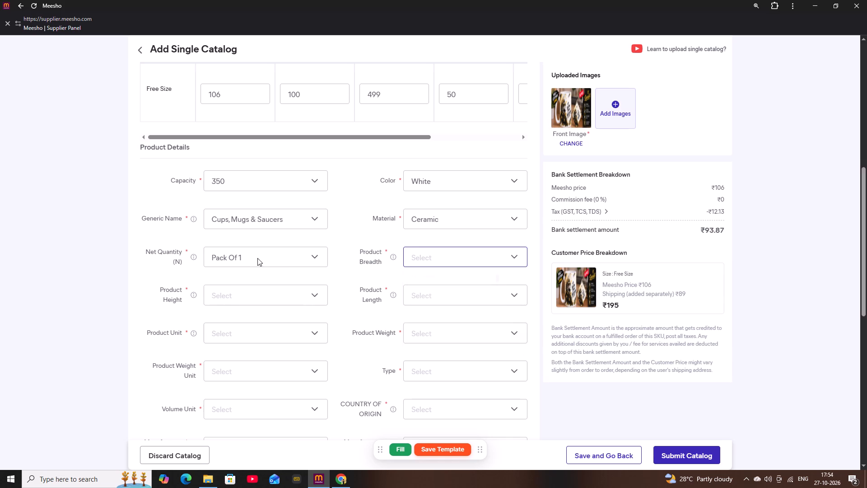
pyautogui.click(257, 258)
pyautogui.click(419, 253)
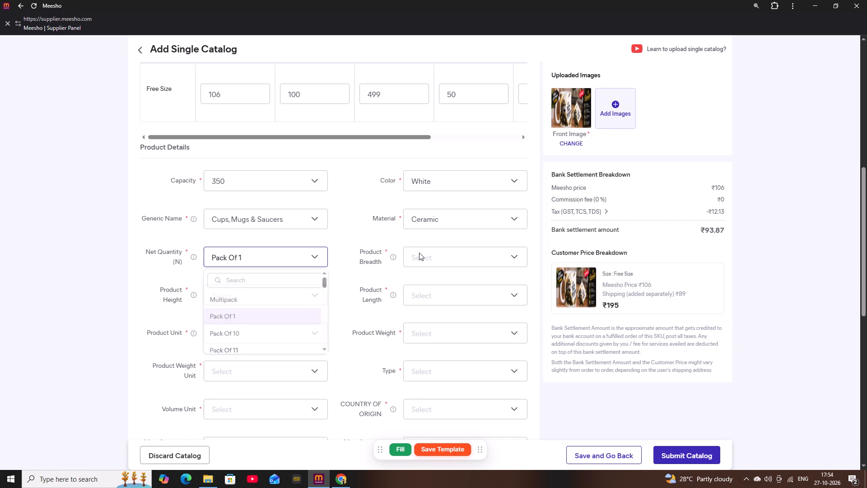
# Set the product breadth to 3.5 and the product height to 4.
pyautogui.click(438, 253)
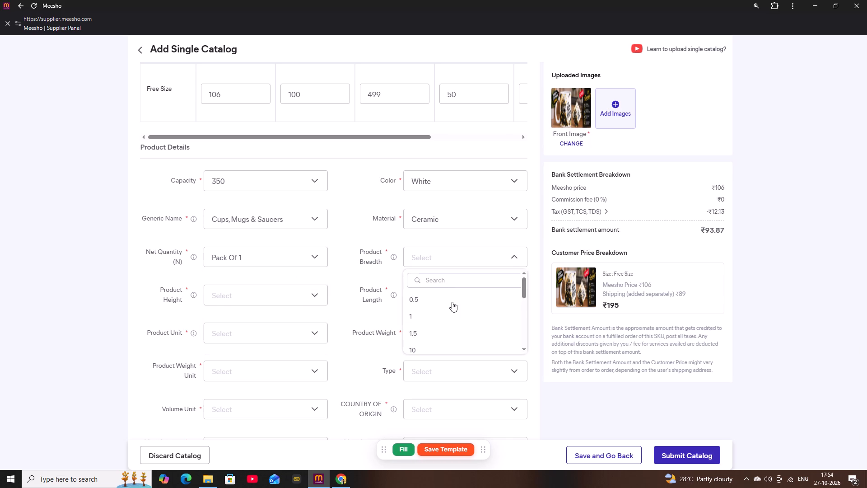
pyautogui.click(475, 284)
pyautogui.write('3.5')
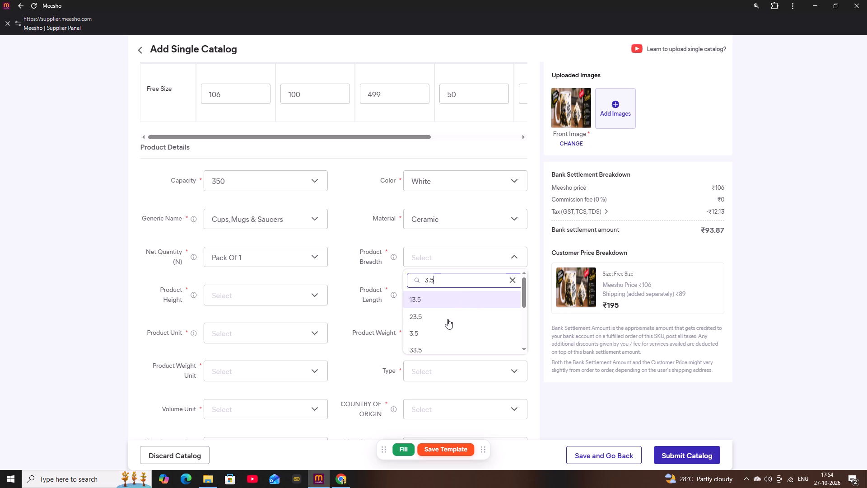
pyautogui.click(445, 330)
pyautogui.click(274, 296)
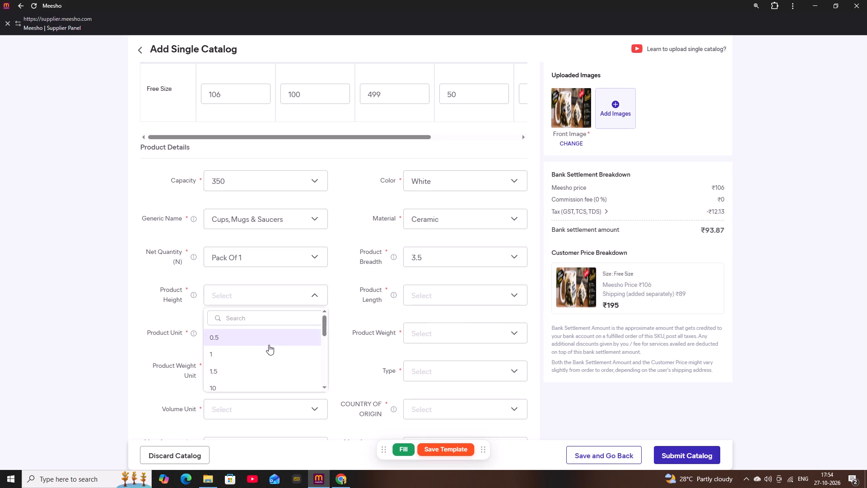
pyautogui.click(269, 308)
pyautogui.click(269, 315)
pyautogui.press('4')
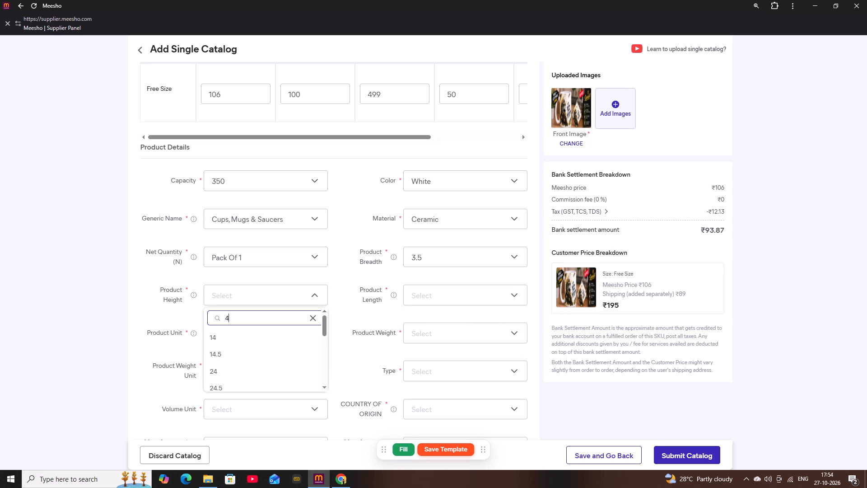
pyautogui.scroll(-2, 249, 369)
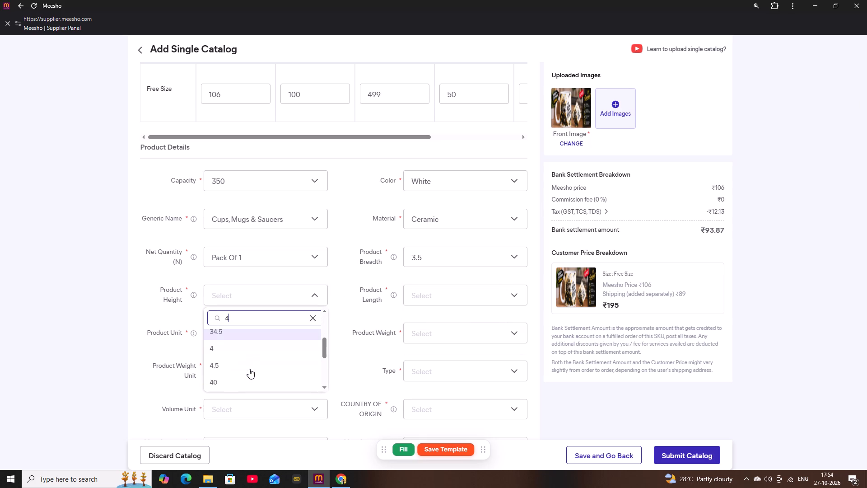
pyautogui.click(247, 353)
# Set the product length to 10 and the product unit to Inch.
pyautogui.click(429, 286)
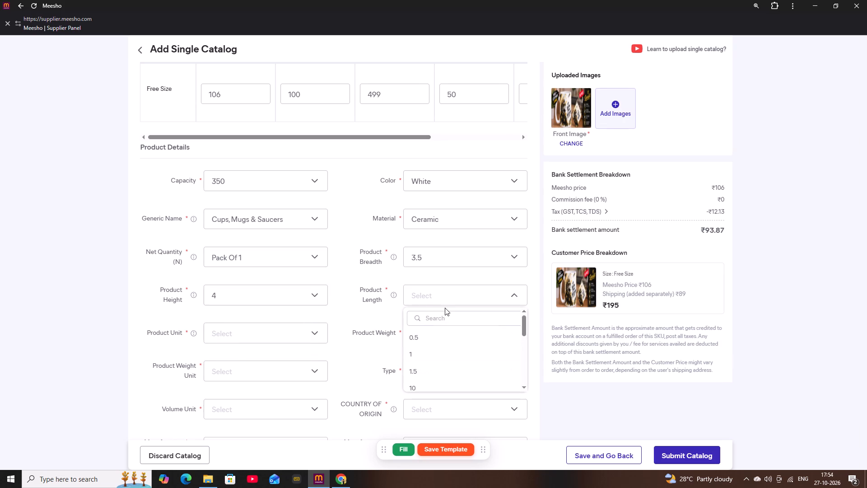
pyautogui.click(458, 325)
pyautogui.write('10')
pyautogui.click(444, 348)
pyautogui.click(463, 293)
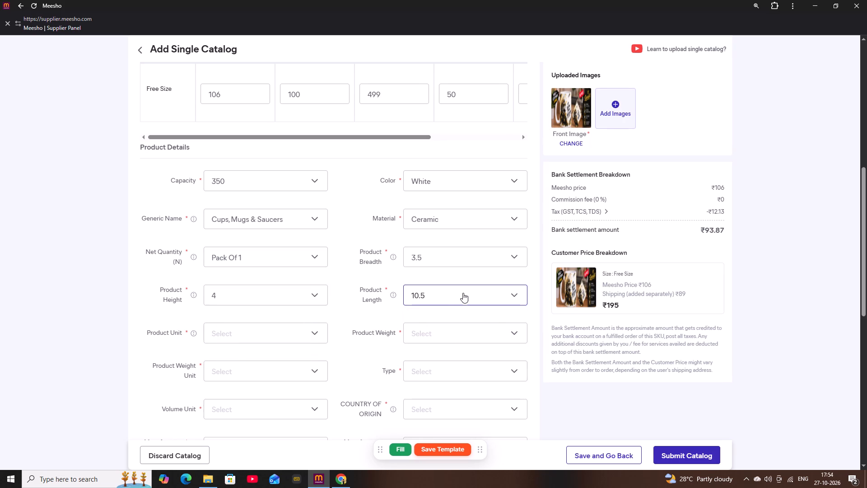
pyautogui.click(461, 322)
pyautogui.write('10')
pyautogui.click(447, 333)
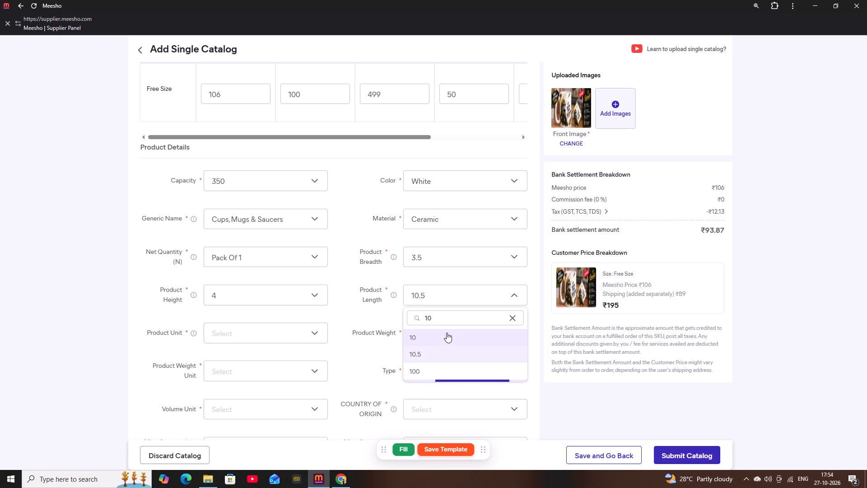
pyautogui.click(263, 332)
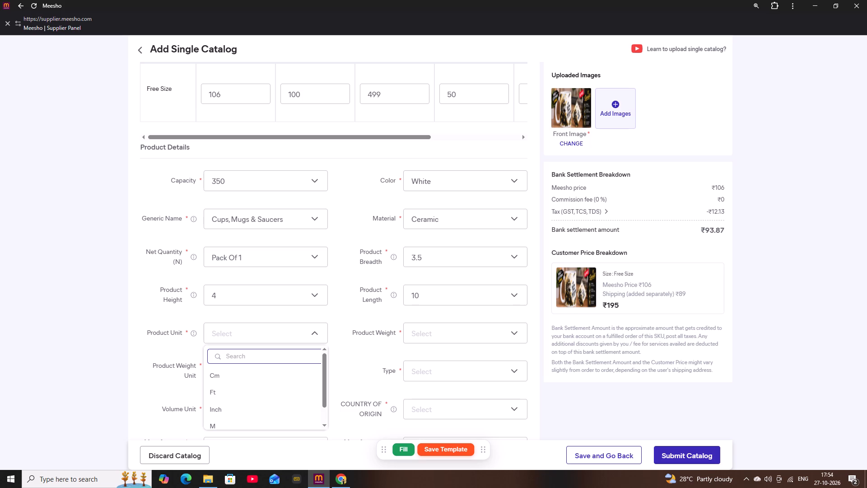
pyautogui.click(255, 408)
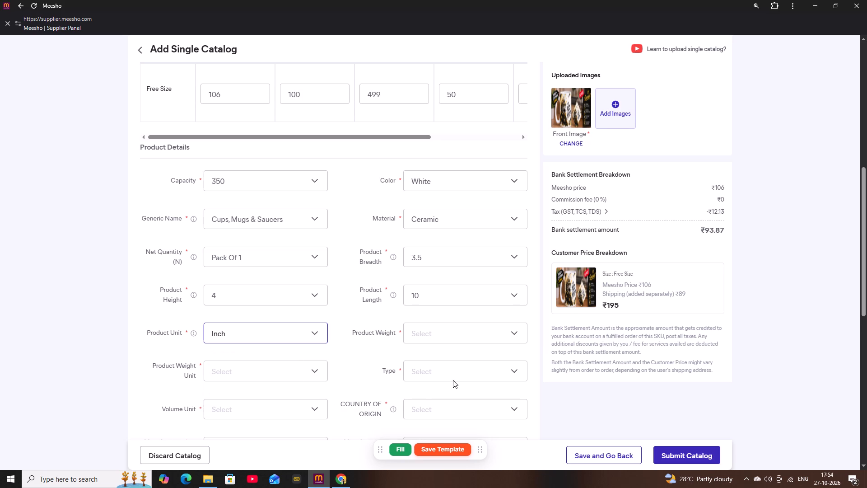
# Set the product weight to 350 and the product weight unit to G.
pyautogui.click(476, 333)
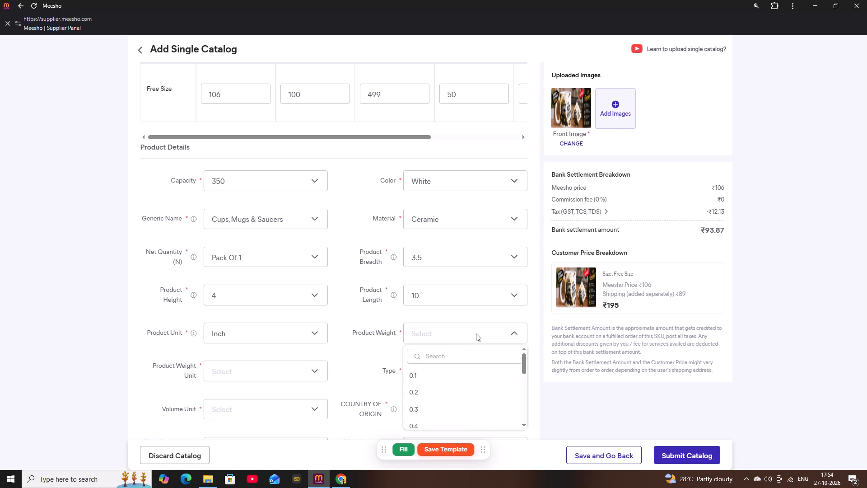
pyautogui.click(479, 348)
pyautogui.press('3')
pyautogui.press('5')
pyautogui.press('0')
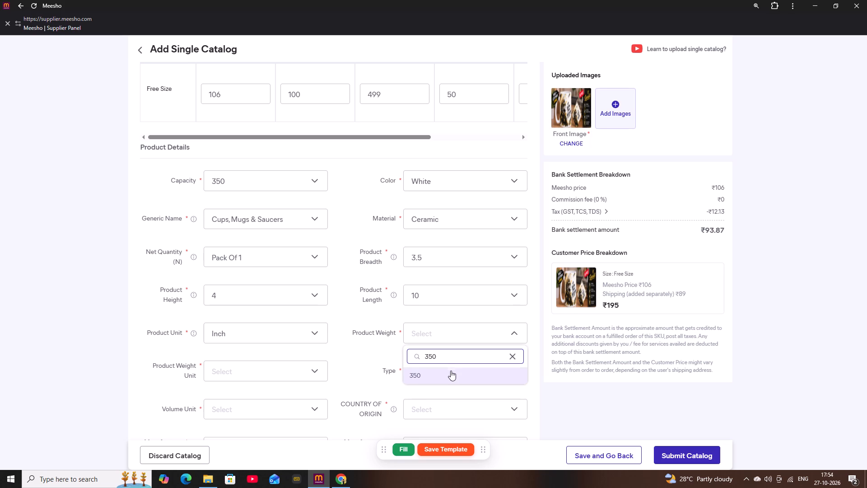
pyautogui.click(448, 378)
pyautogui.click(331, 332)
pyautogui.scroll(-3, 331, 332)
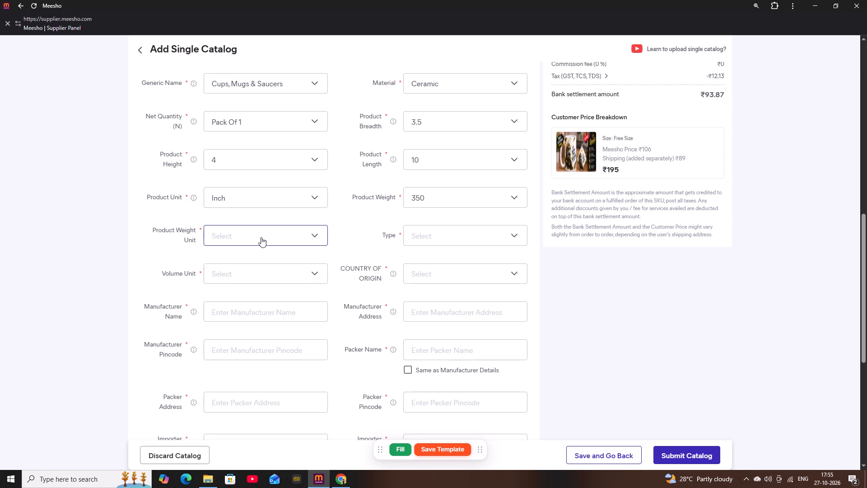
pyautogui.click(261, 237)
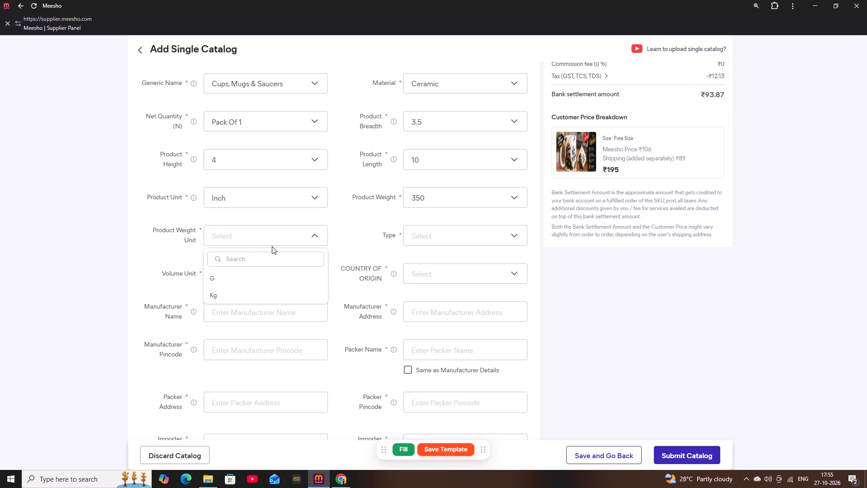
pyautogui.click(275, 272)
# Set the product type to Coffee Mug.
pyautogui.click(466, 229)
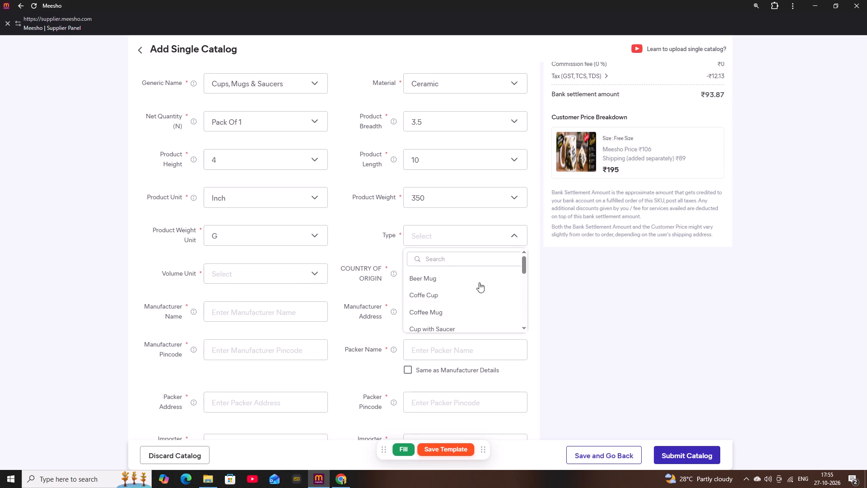
pyautogui.scroll(-1, 482, 288)
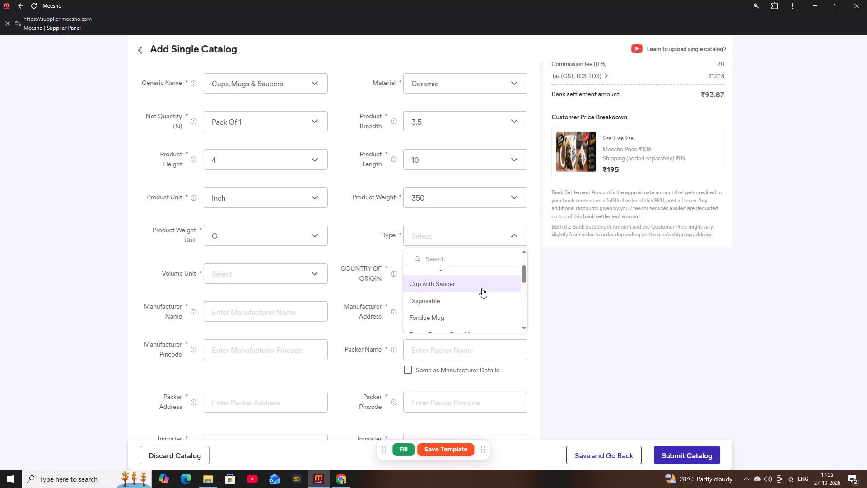
pyautogui.scroll(-1, 482, 288)
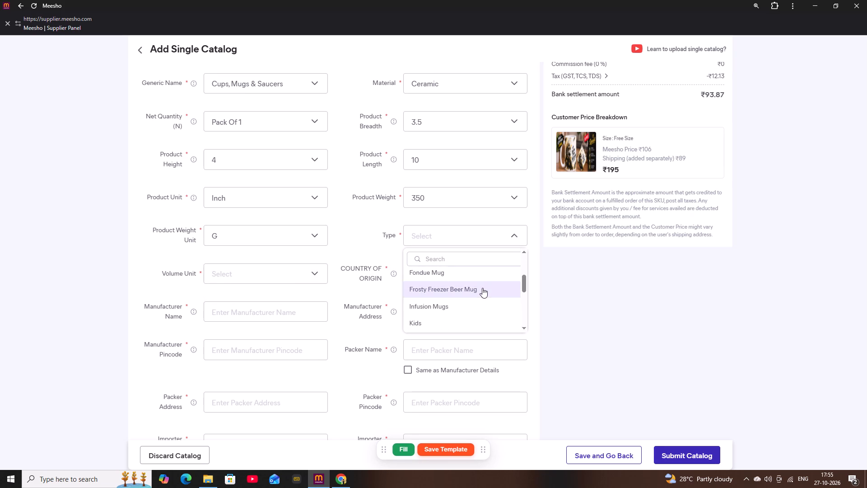
pyautogui.scroll(-3, 482, 288)
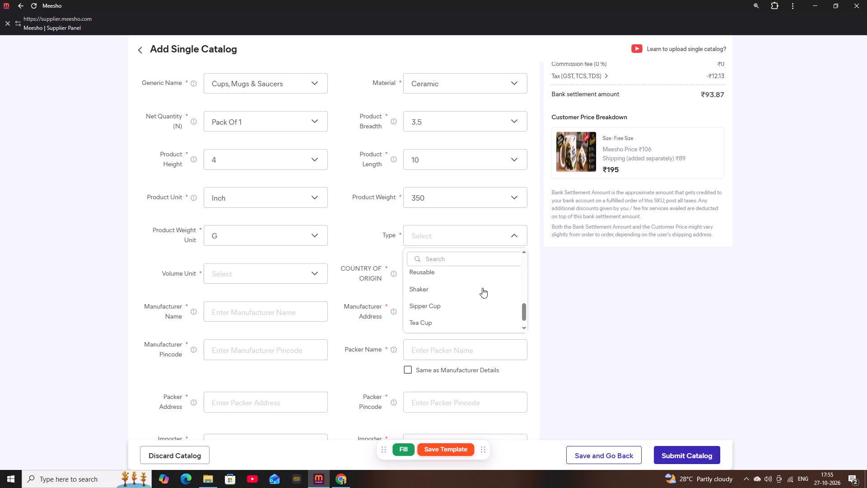
pyautogui.scroll(-2, 482, 288)
pyautogui.scroll(10, 482, 287)
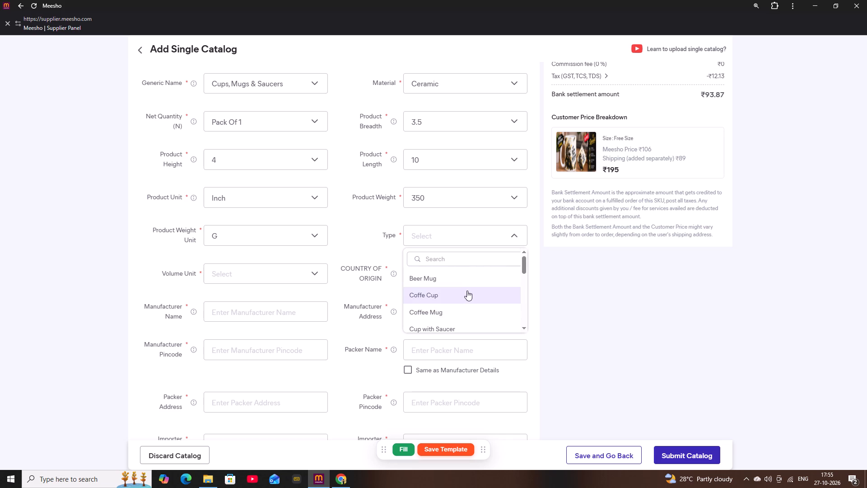
pyautogui.click(455, 311)
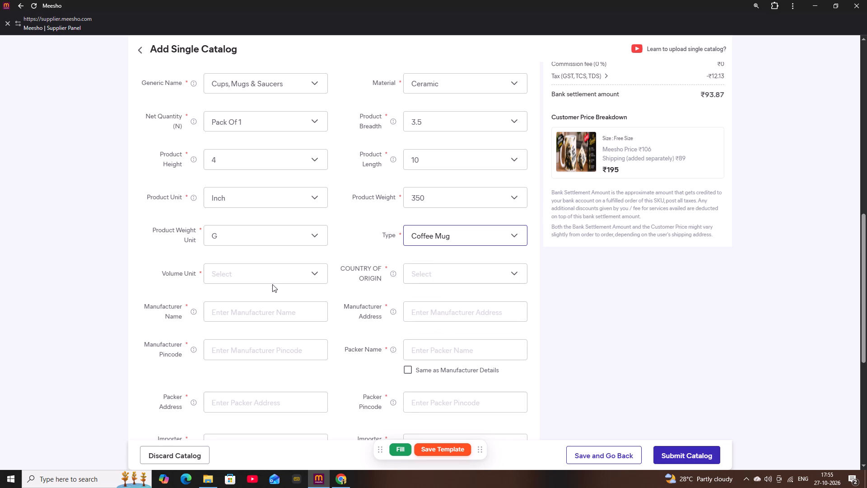
# Set the volume unit to ml and the country of origin to India.
pyautogui.click(267, 283)
pyautogui.click(277, 312)
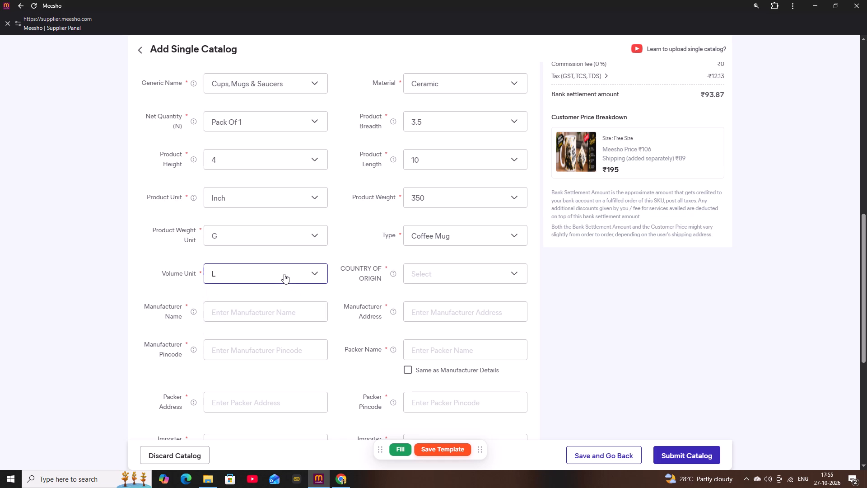
pyautogui.click(284, 274)
pyautogui.click(272, 334)
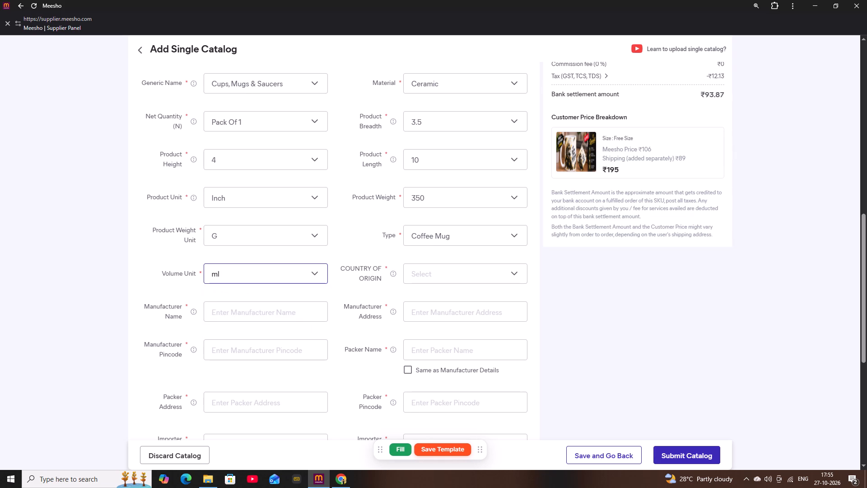
pyautogui.click(357, 305)
pyautogui.scroll(-1, 359, 303)
pyautogui.click(469, 239)
pyautogui.click(471, 231)
pyautogui.click(462, 262)
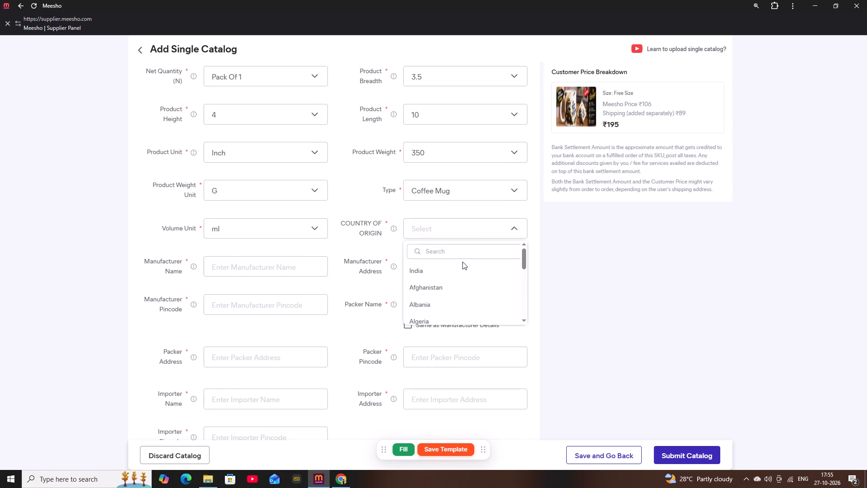
pyautogui.click(451, 267)
# Fill in the manufacturer details with the name Sharma Fashions Hub, the saved manufacturer address and its pincode.
pyautogui.click(269, 269)
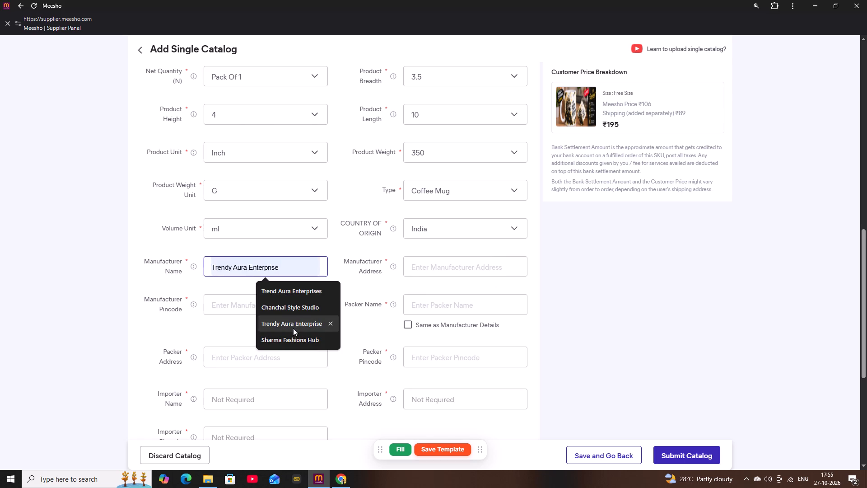
pyautogui.click(293, 336)
pyautogui.click(479, 266)
pyautogui.click(489, 287)
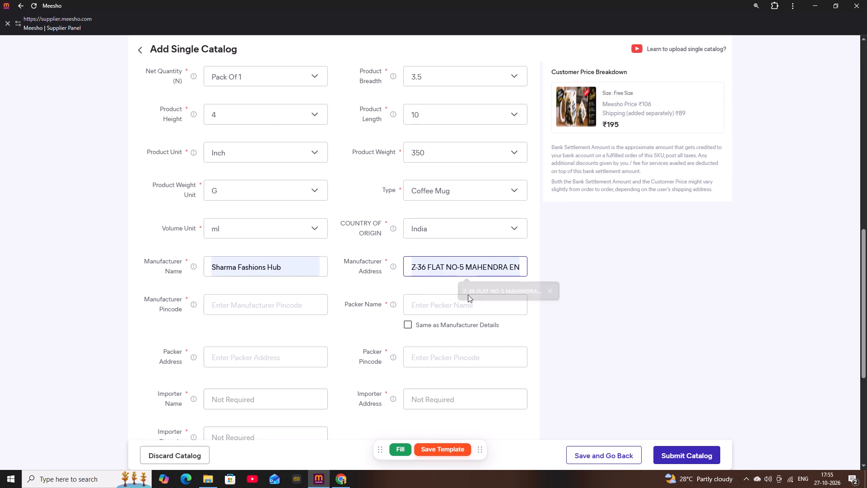
pyautogui.click(266, 295)
pyautogui.press('2')
pyautogui.press('0')
pyautogui.write('1002')
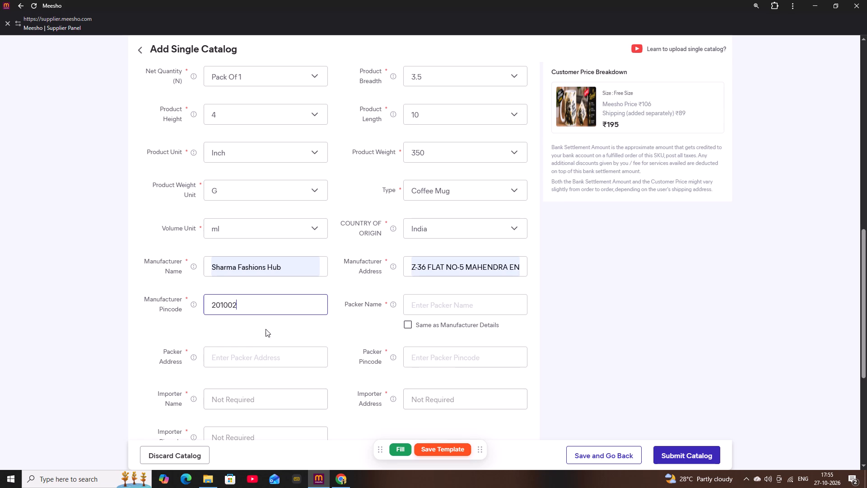
# Make the packer details the same as the manufacturer details.
pyautogui.click(411, 334)
pyautogui.click(410, 331)
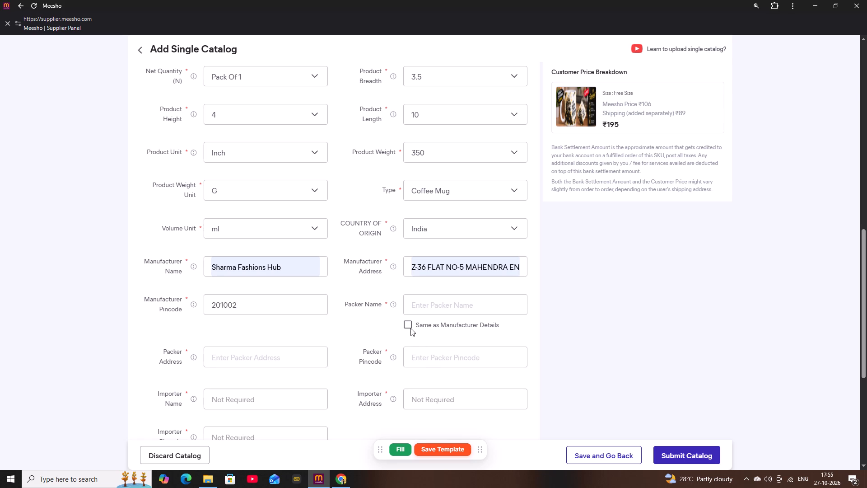
pyautogui.click(410, 327)
pyautogui.click(359, 321)
pyautogui.scroll(-4, 356, 323)
pyautogui.scroll(4, 355, 324)
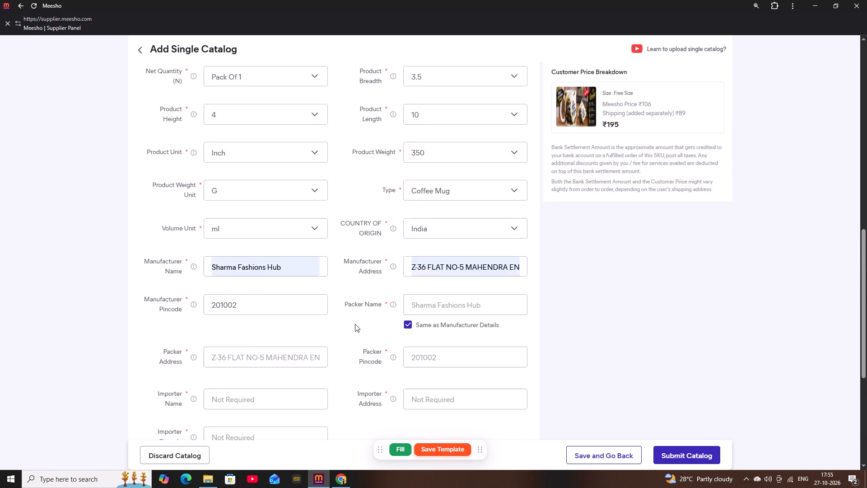
# Add mockup images 10, 11 and 12 from the CUP MOCKUPS folder as the catalog's second to fourth images.
pyautogui.scroll(5, 354, 324)
pyautogui.click(601, 146)
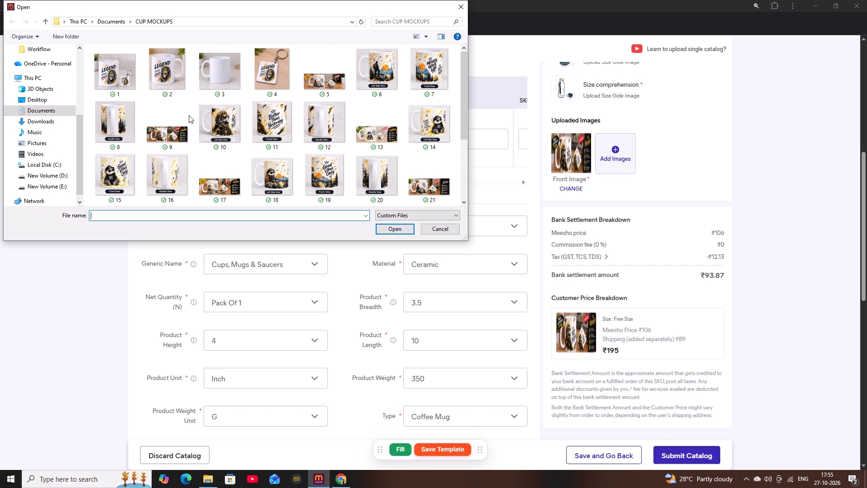
pyautogui.doubleClick(228, 122)
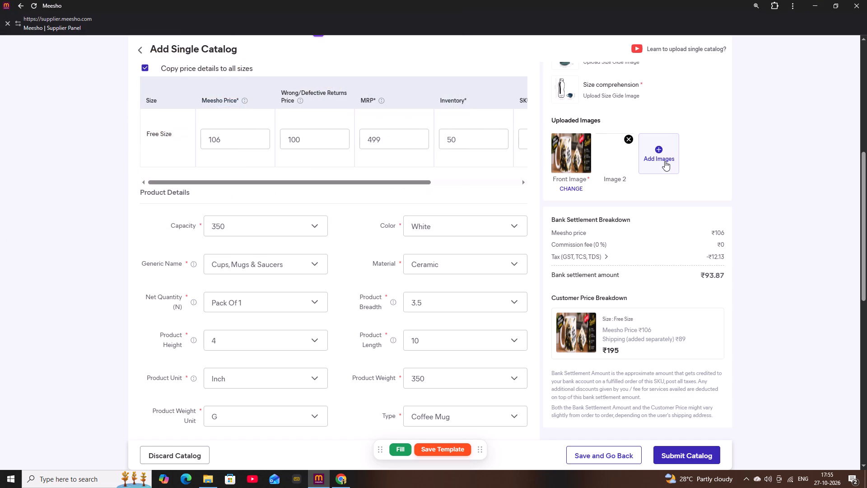
pyautogui.click(665, 161)
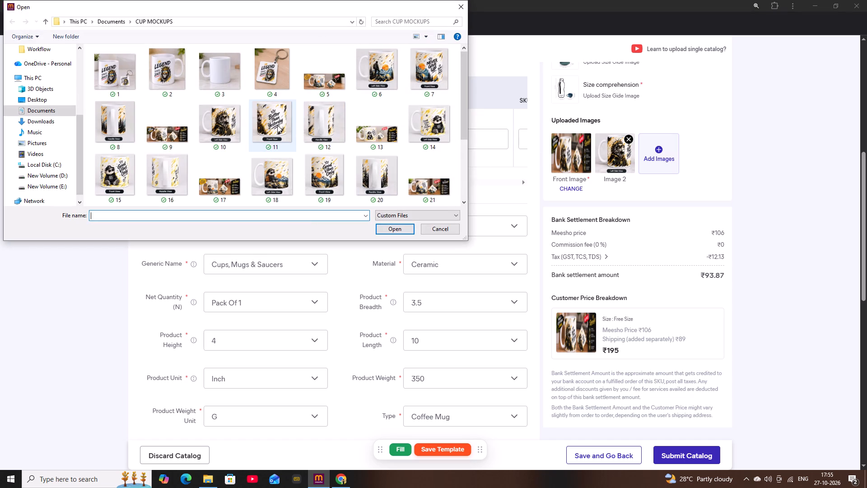
pyautogui.doubleClick(277, 125)
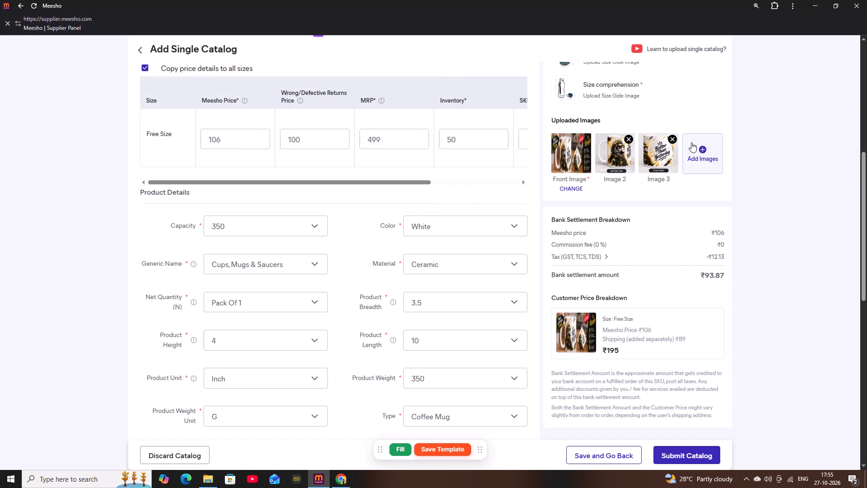
pyautogui.click(691, 142)
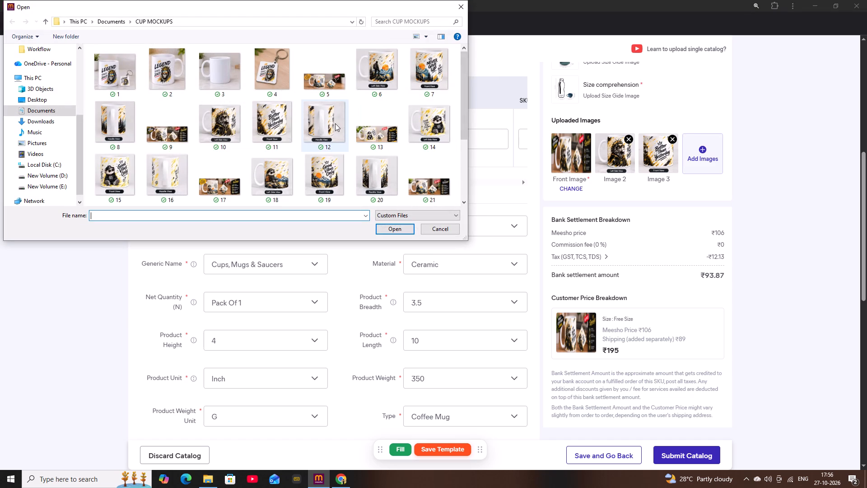
pyautogui.doubleClick(335, 123)
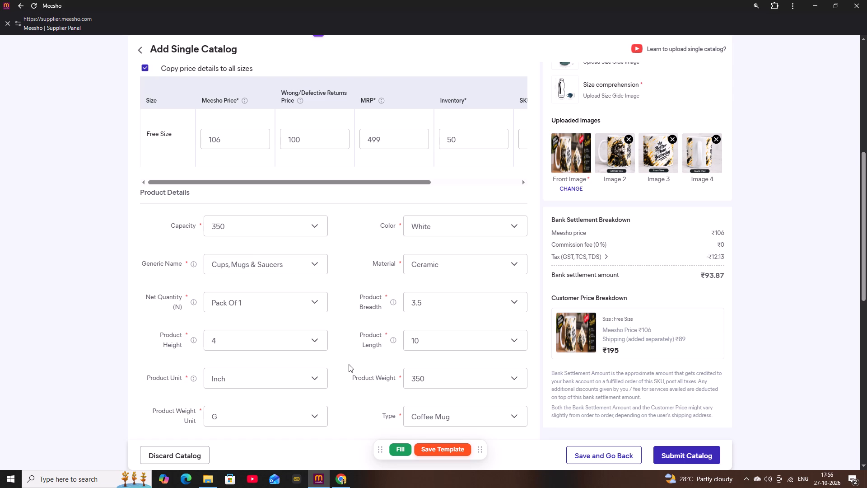
# Set image 3 of the Good Vibes Only keychain batch in the Lisstify image library as the catalog's front image.
pyautogui.scroll(4, 367, 234)
pyautogui.click(779, 5)
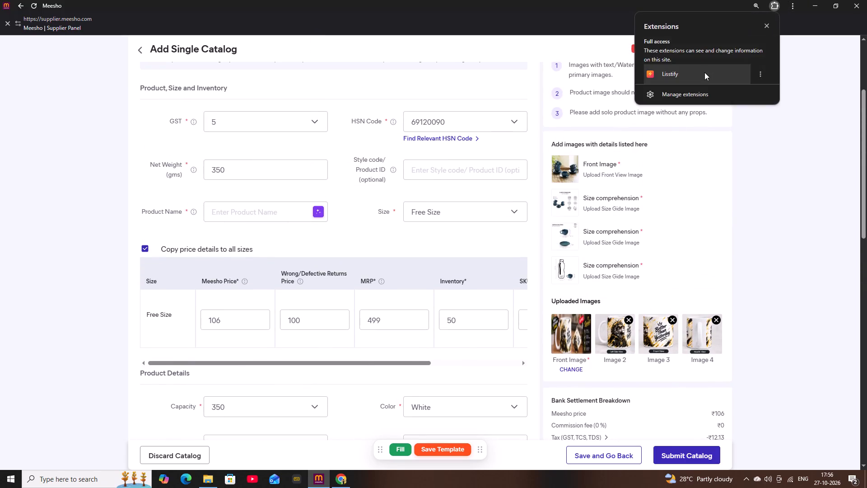
pyautogui.click(704, 72)
pyautogui.click(820, 119)
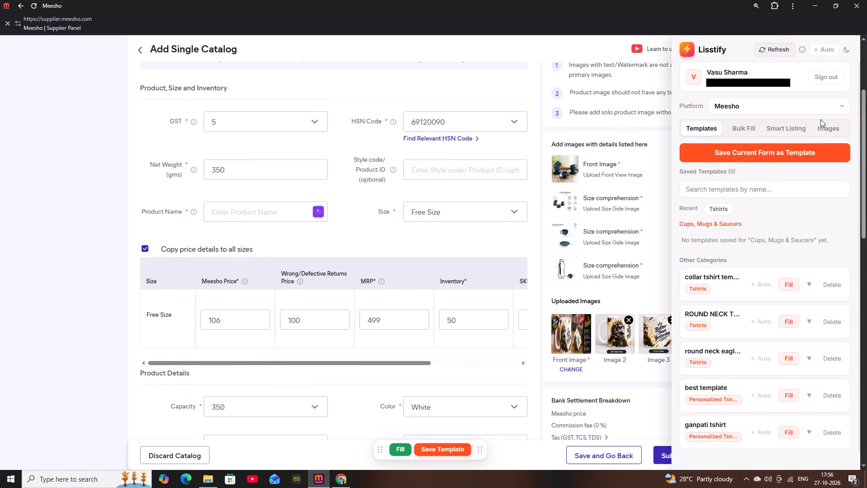
pyautogui.click(822, 132)
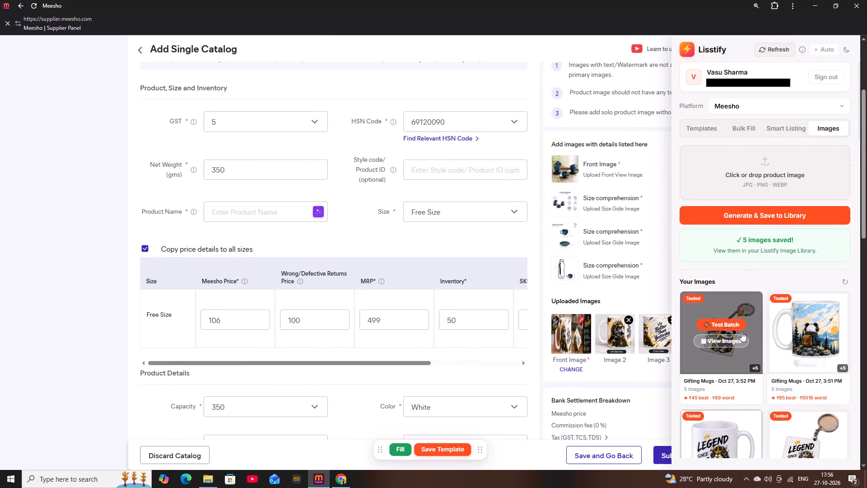
pyautogui.click(729, 339)
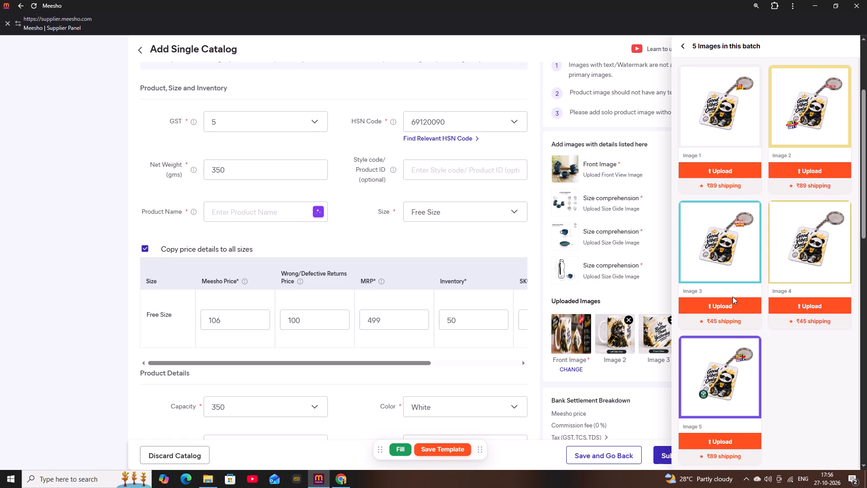
pyautogui.click(733, 303)
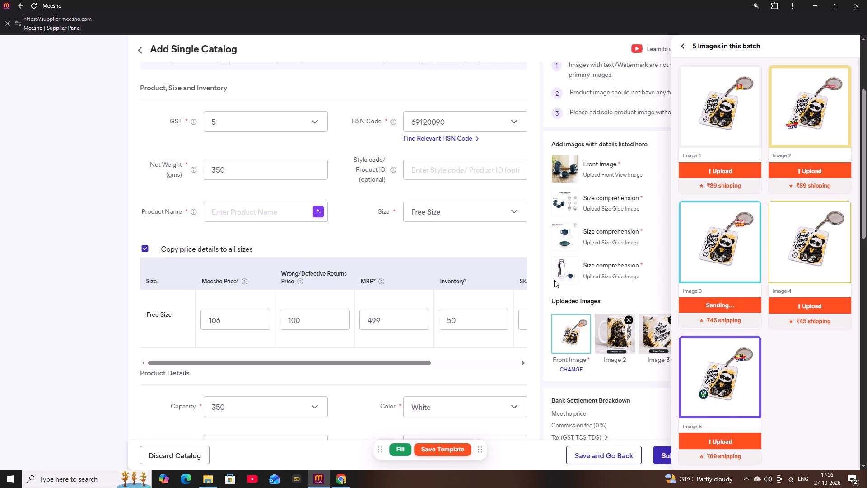
pyautogui.click(540, 276)
pyautogui.scroll(-3, 542, 274)
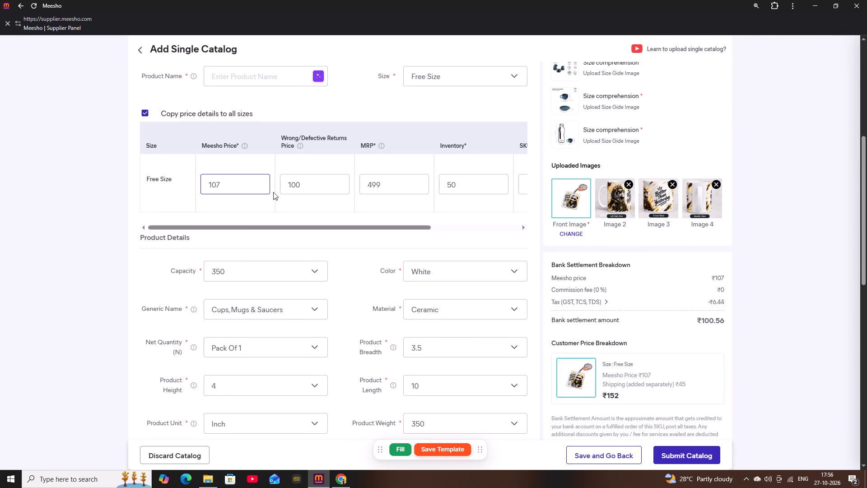
pyautogui.click(526, 248)
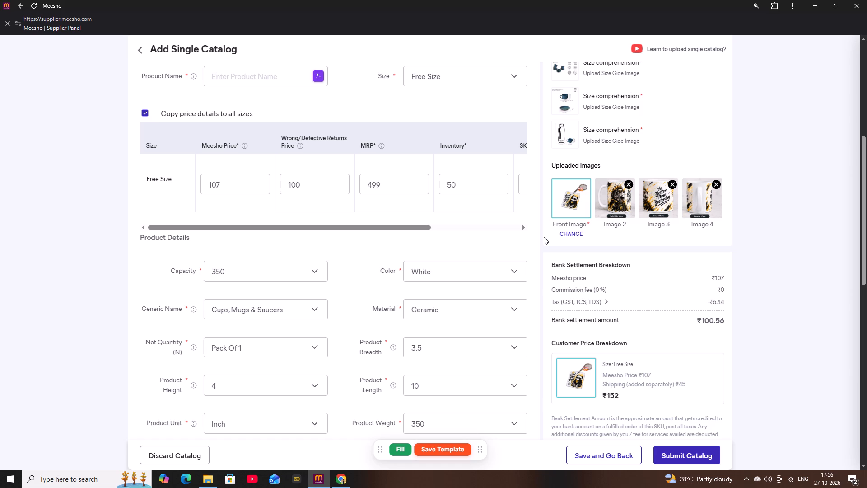
# Change the catalog's front image to mockup image 9 from the CUP MOCKUPS folder.
pyautogui.scroll(1, 544, 237)
pyautogui.click(573, 280)
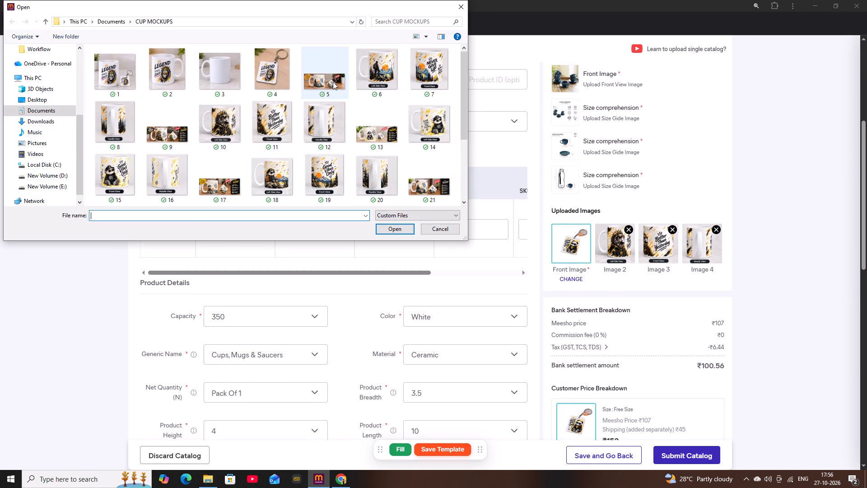
pyautogui.doubleClick(165, 131)
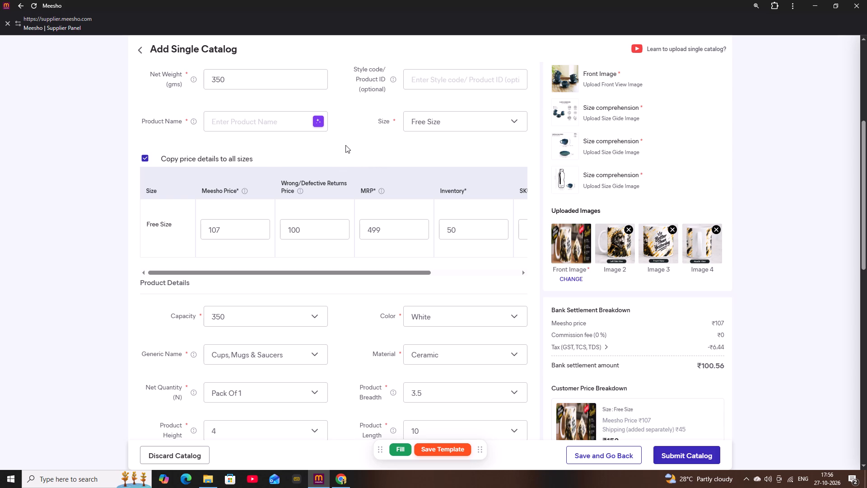
# Review the catalog form's product, size and inventory fields, the full price table including the SKU column, and the product details.
pyautogui.scroll(-2, 351, 145)
pyautogui.scroll(5, 351, 145)
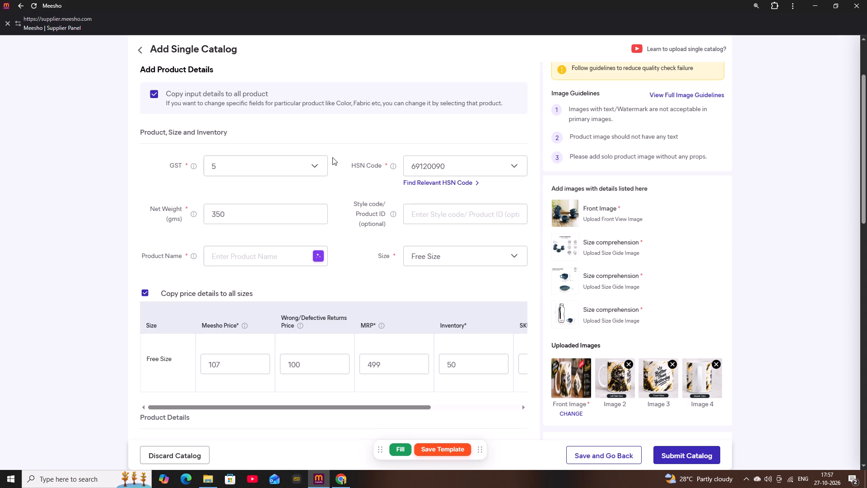
pyautogui.scroll(-1, 340, 160)
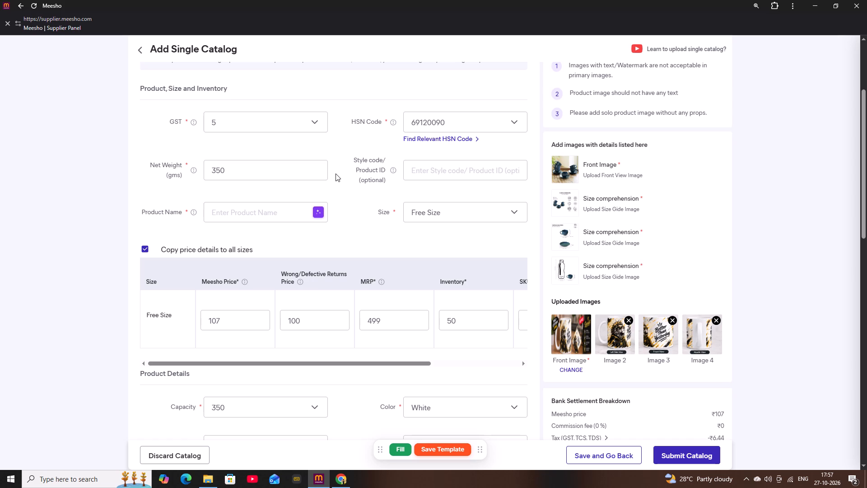
pyautogui.scroll(-1, 336, 174)
pyautogui.scroll(-2, 364, 211)
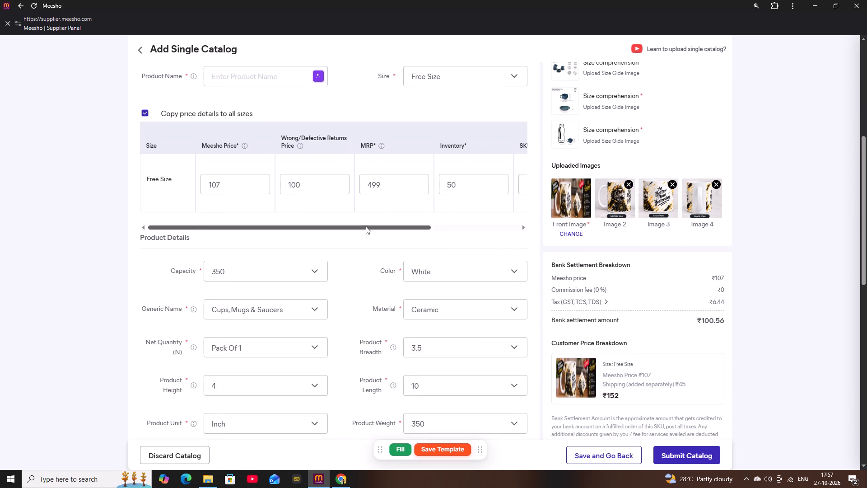
pyautogui.moveTo(366, 226); pyautogui.dragTo(480, 243)
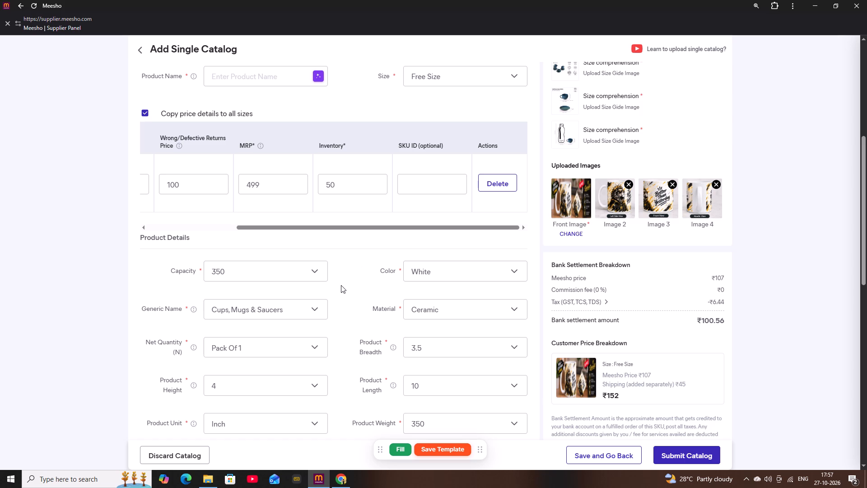
pyautogui.scroll(-2, 341, 285)
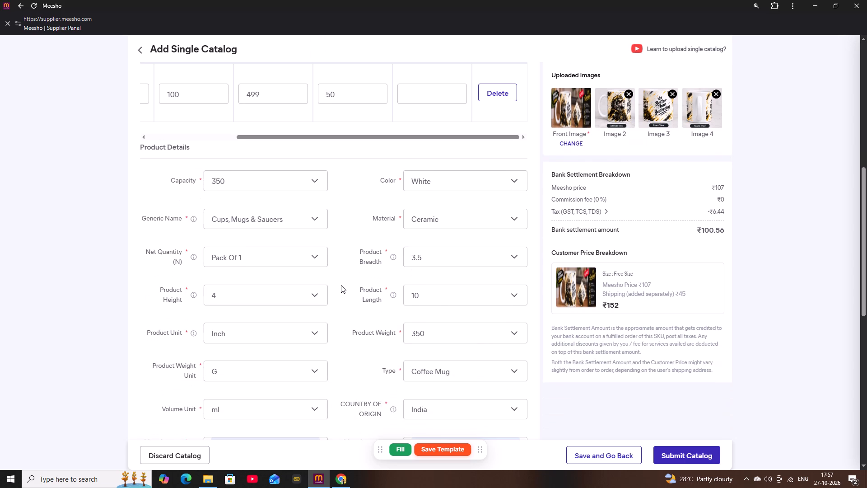
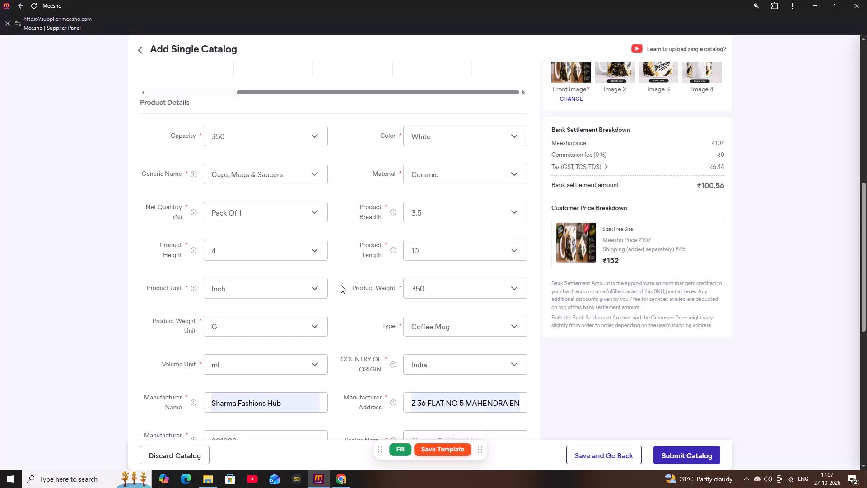
pyautogui.scroll(-8, 341, 285)
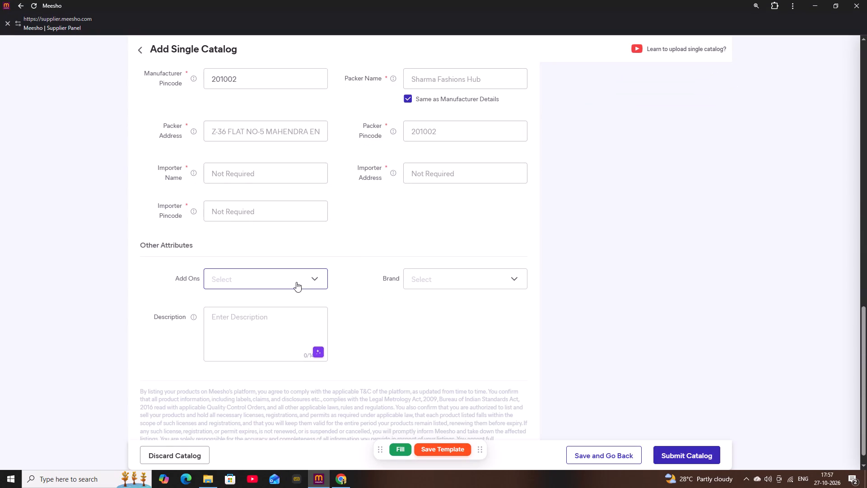
pyautogui.click(296, 282)
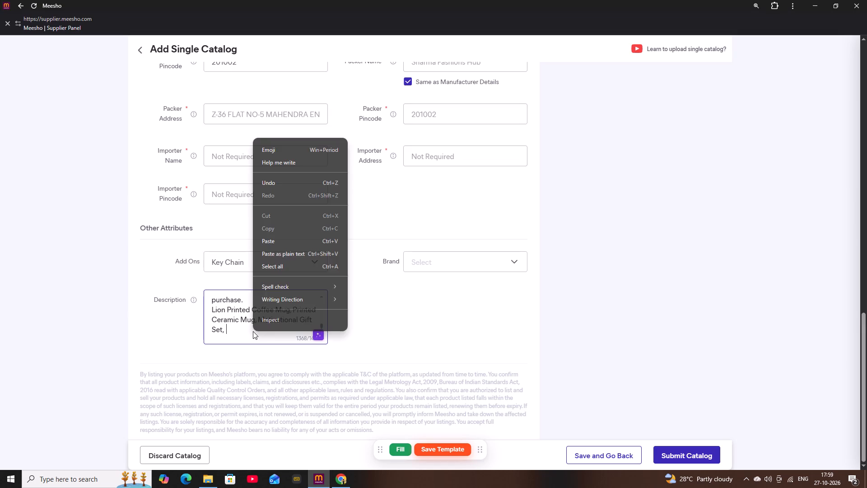
pyautogui.click(267, 243)
pyautogui.click(345, 310)
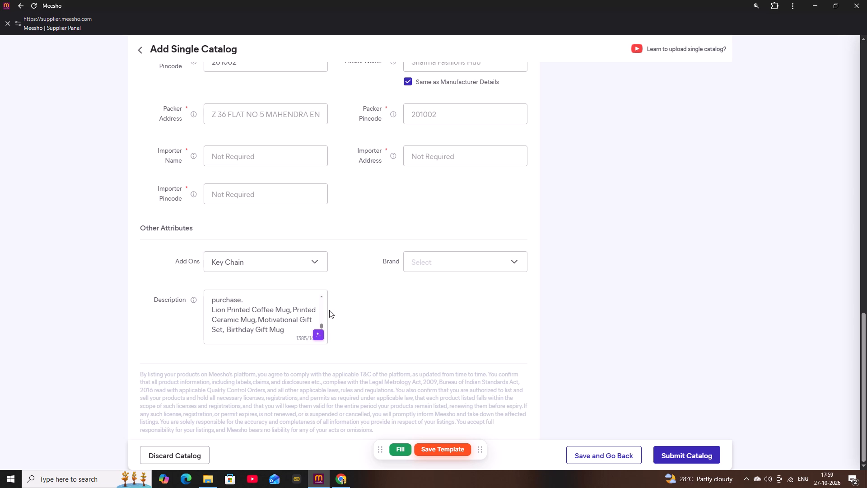
# Review the catalog's product details, pricing, inventory, product name and uploaded images before submission.
pyautogui.scroll(2, 329, 310)
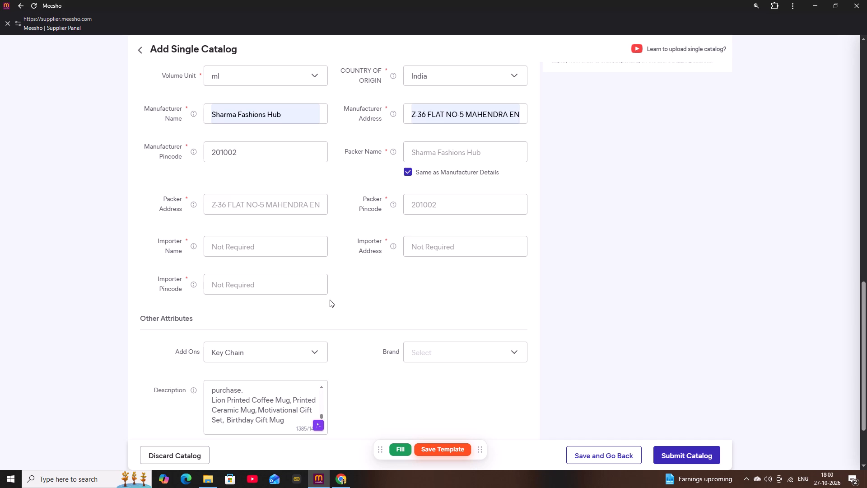
pyautogui.click(345, 308)
pyautogui.scroll(4, 345, 308)
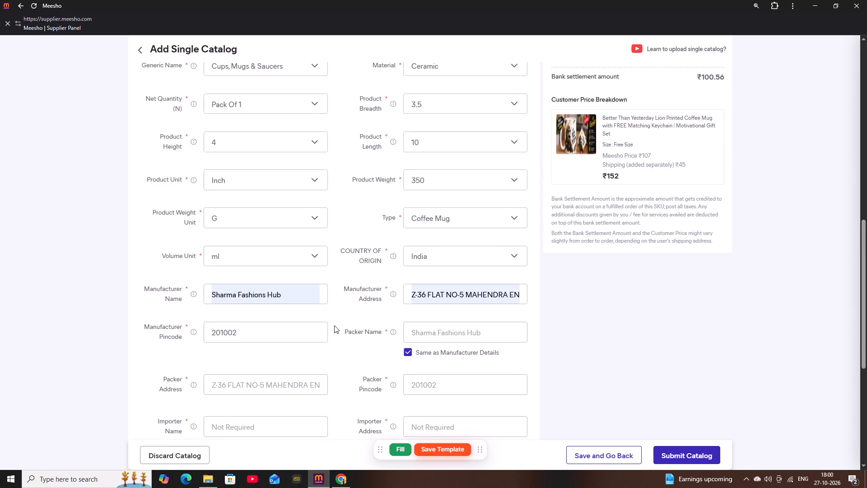
pyautogui.scroll(2, 334, 325)
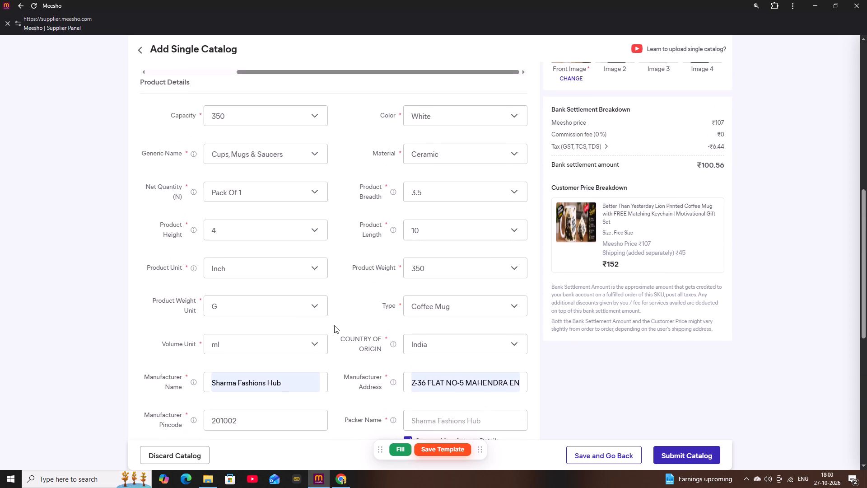
pyautogui.scroll(2, 334, 325)
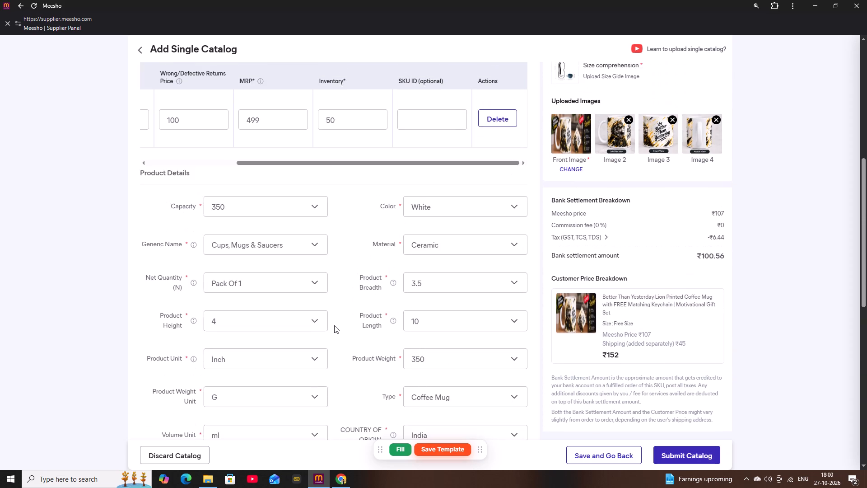
pyautogui.scroll(3, 334, 325)
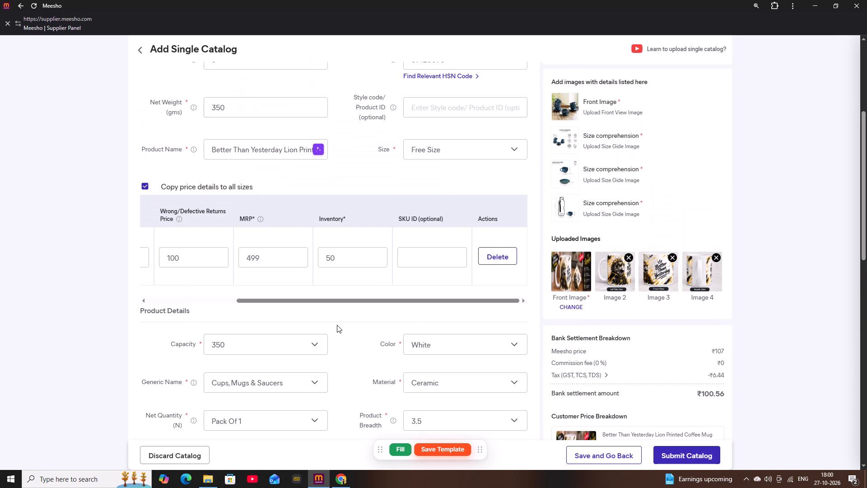
pyautogui.scroll(3, 338, 324)
pyautogui.scroll(-3, 415, 332)
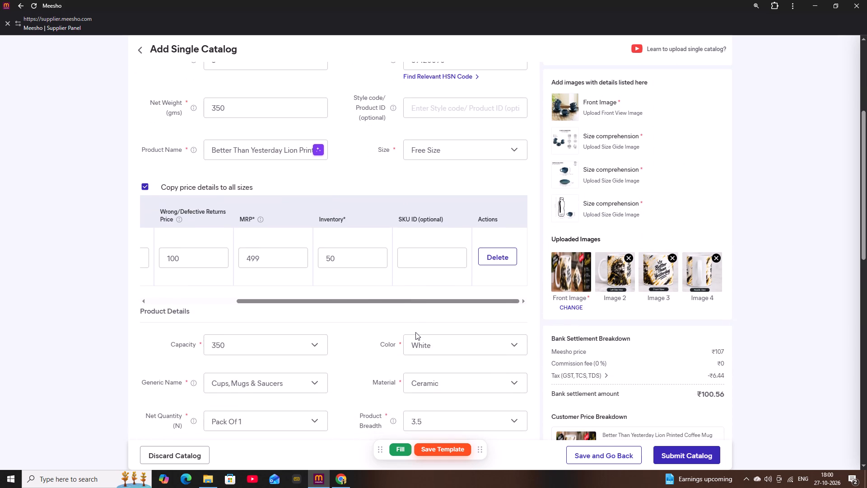
pyautogui.scroll(-2, 417, 333)
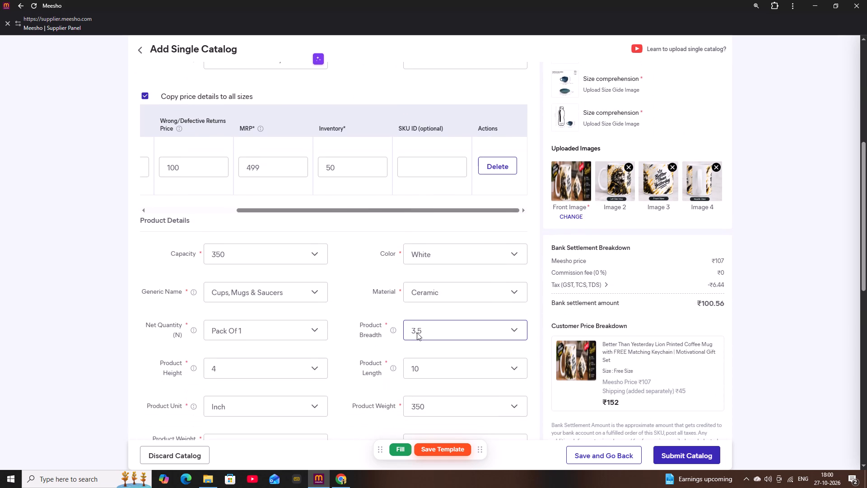
pyautogui.scroll(-2, 417, 333)
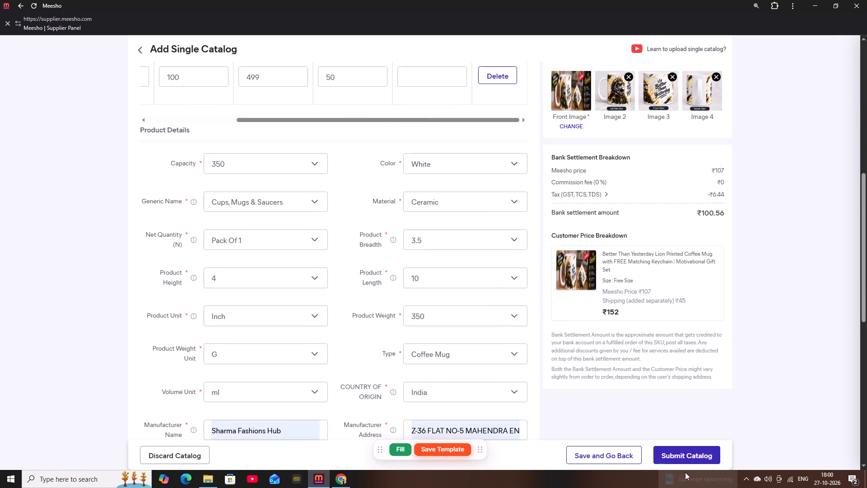
pyautogui.scroll(-14, 564, 371)
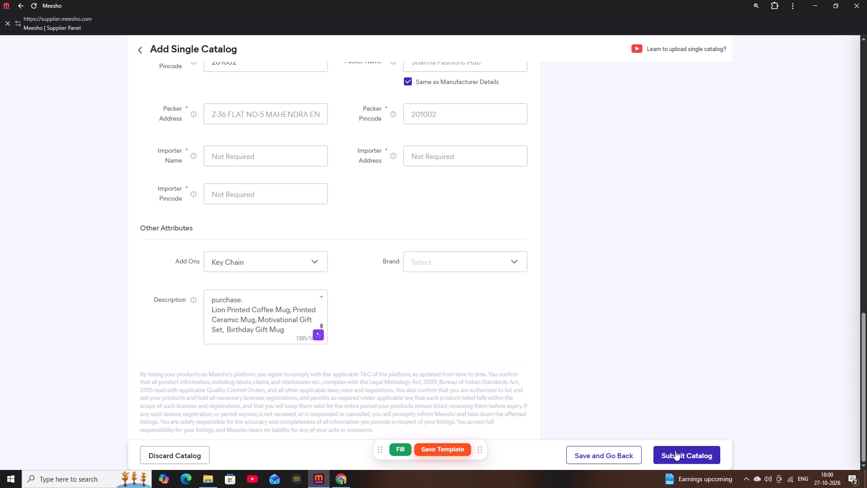
# Submit the Better Than Yesterday mug catalog for quality check, declaring all products not branded or illegal to sell, and close the visibility suggestions.
pyautogui.click(680, 453)
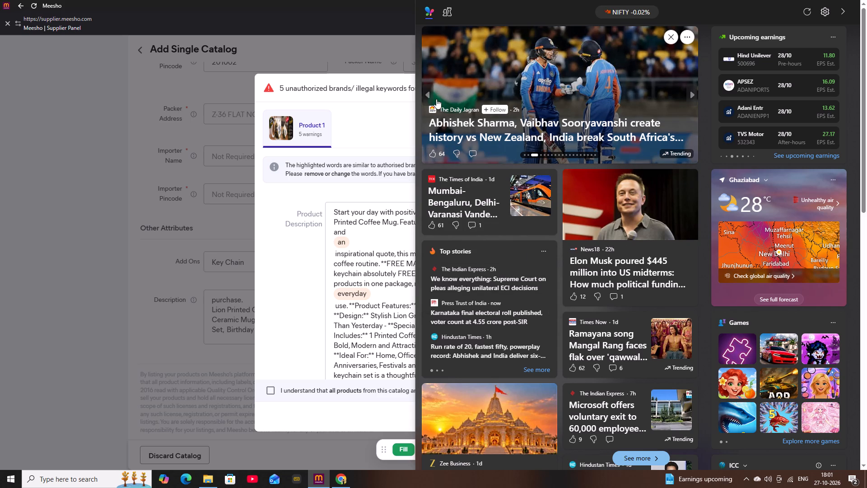
pyautogui.click(425, 95)
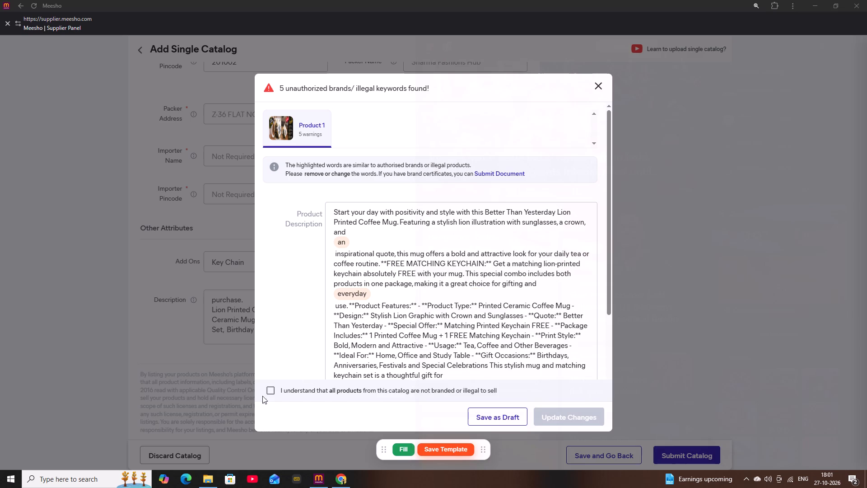
pyautogui.click(270, 391)
pyautogui.click(561, 417)
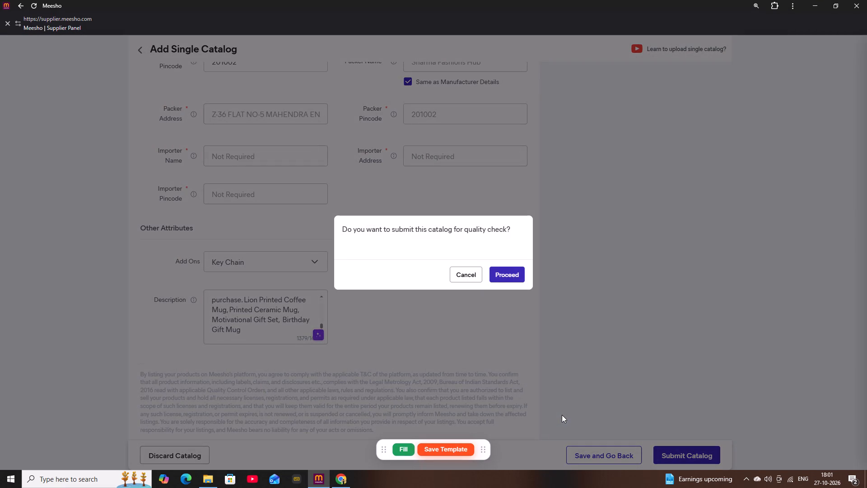
pyautogui.click(512, 271)
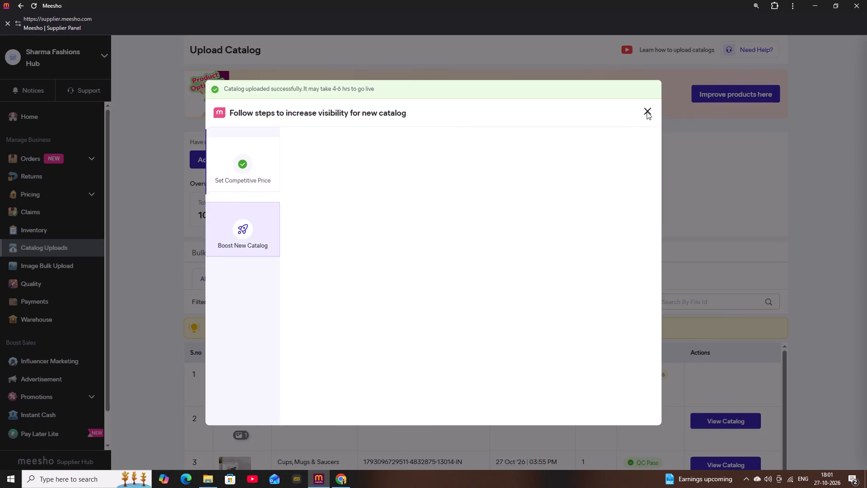
pyautogui.click(647, 112)
# Check the list of single catalog uploads and open the Meesho Inventory.
pyautogui.scroll(-2, 348, 341)
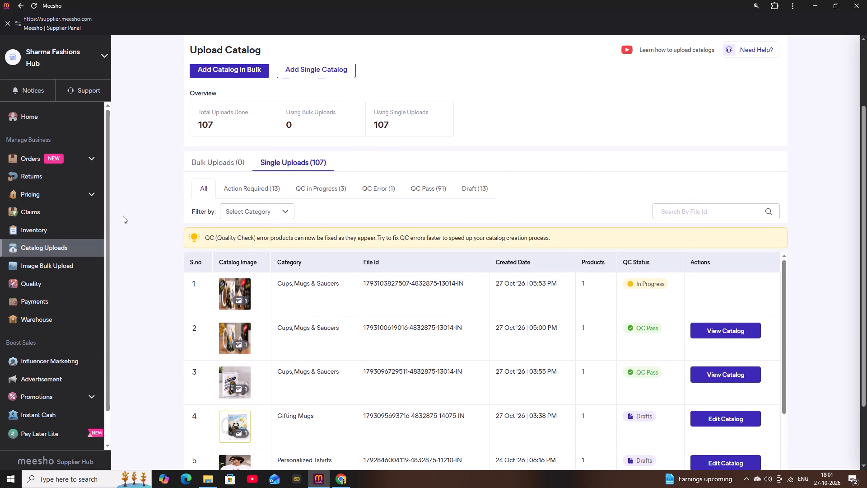
pyautogui.click(59, 228)
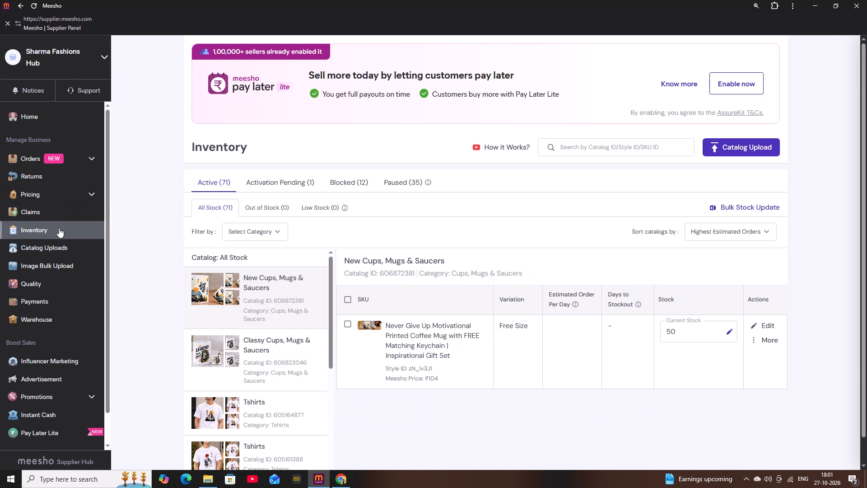
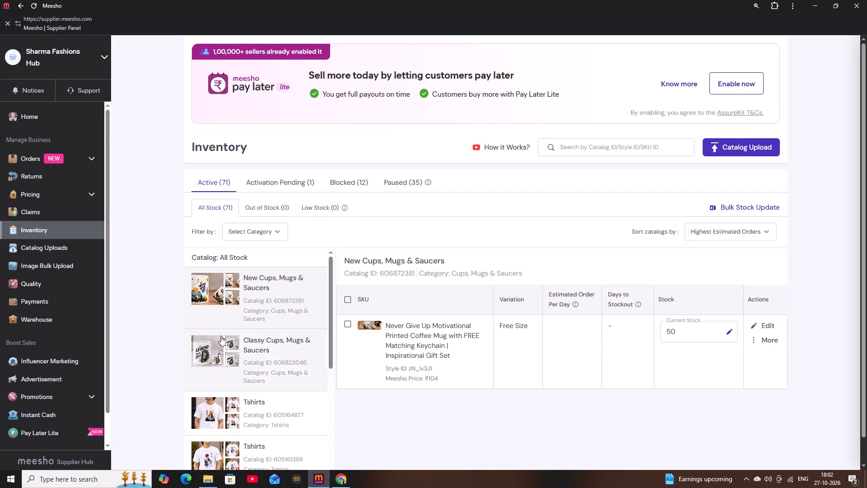
# Check the blocked, activation pending and active catalogs in the Meesho inventory and reload the page.
pyautogui.click(332, 184)
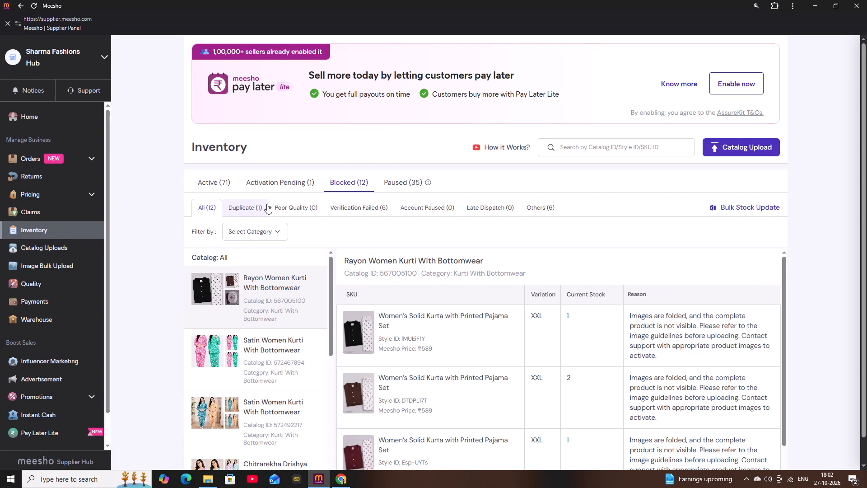
pyautogui.click(267, 185)
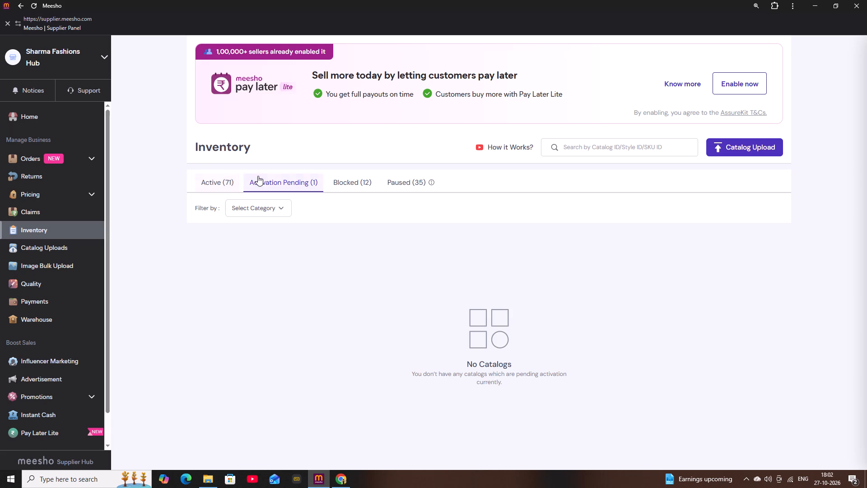
pyautogui.click(233, 180)
pyautogui.rightClick(150, 156)
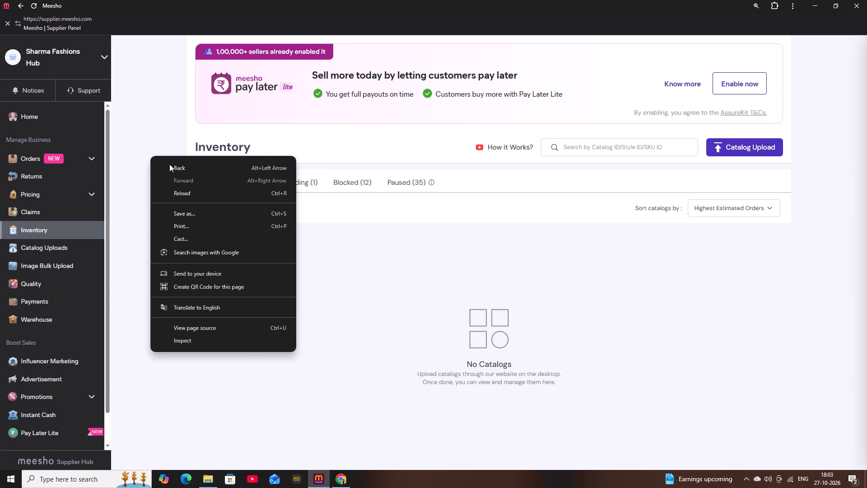
pyautogui.click(172, 191)
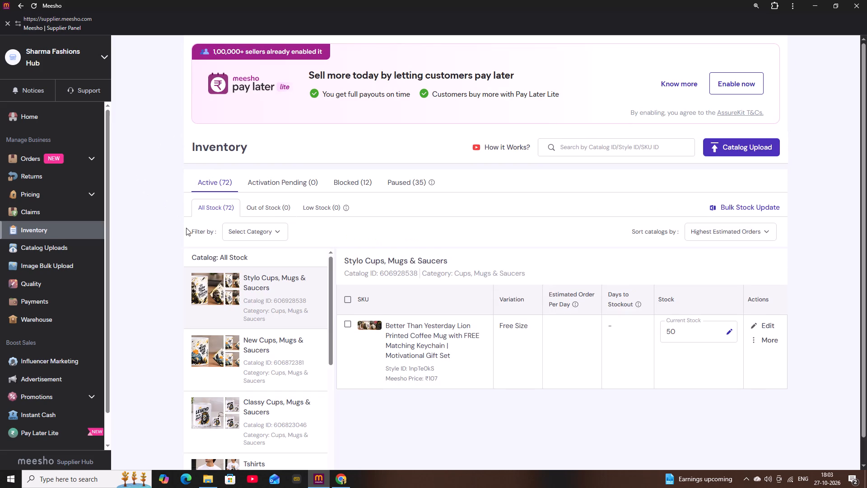
# Examine the product details of the Better Than Yesterday and Never Give Up mug listings.
pyautogui.click(366, 327)
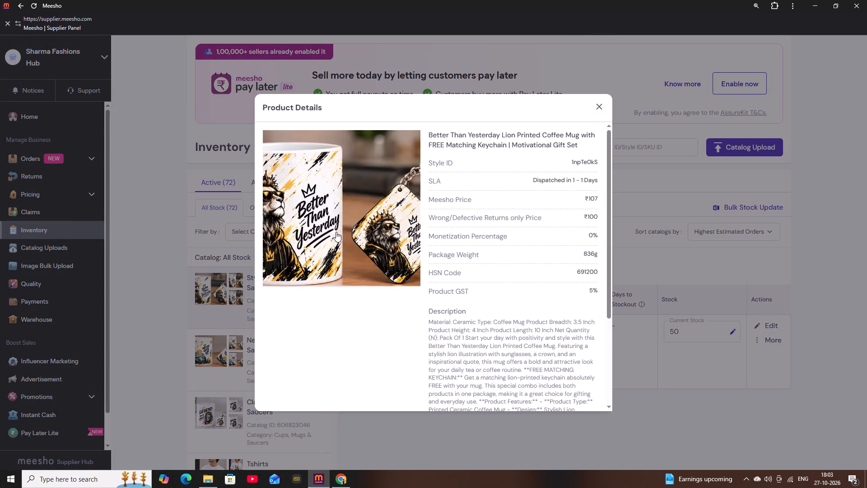
pyautogui.click(601, 106)
pyautogui.click(265, 344)
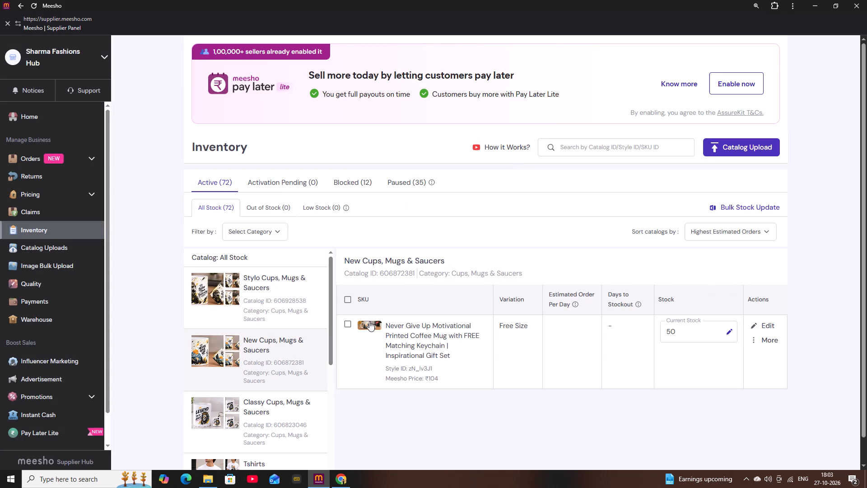
pyautogui.click(369, 321)
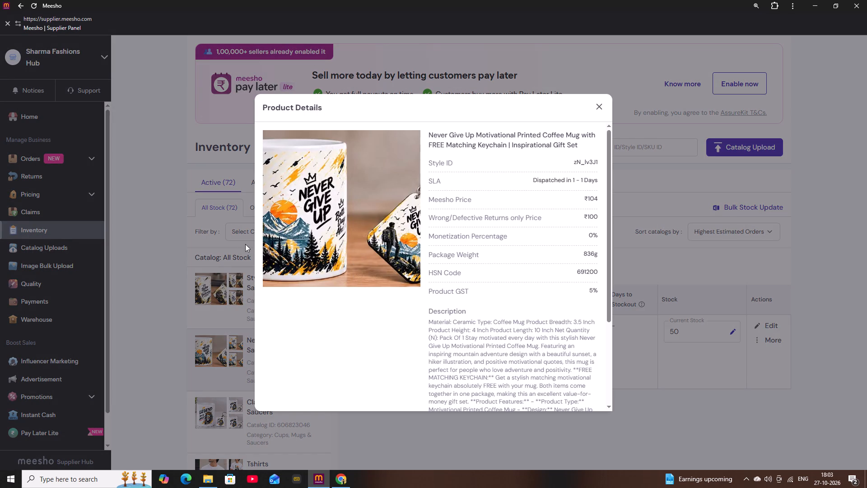
pyautogui.click(596, 103)
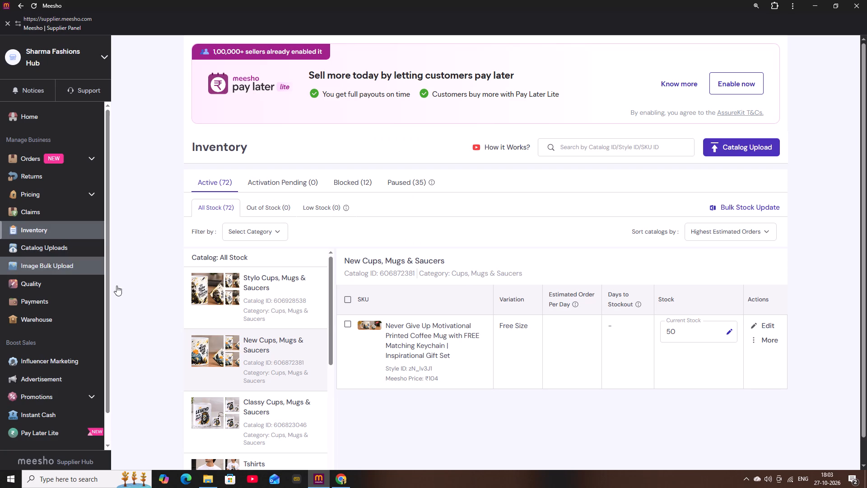
# Start a new single catalog in the Cups, Mugs & Saucers category with image 13 from CUP MOCKUPS as the front image.
pyautogui.click(26, 243)
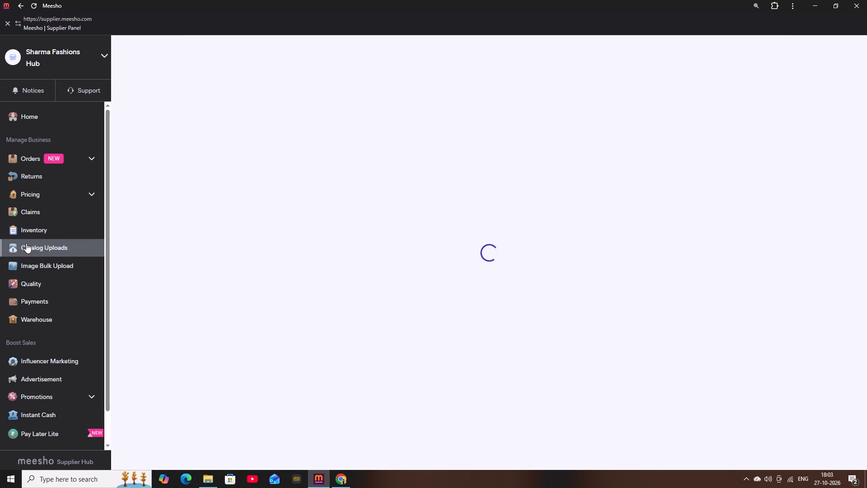
pyautogui.click(312, 161)
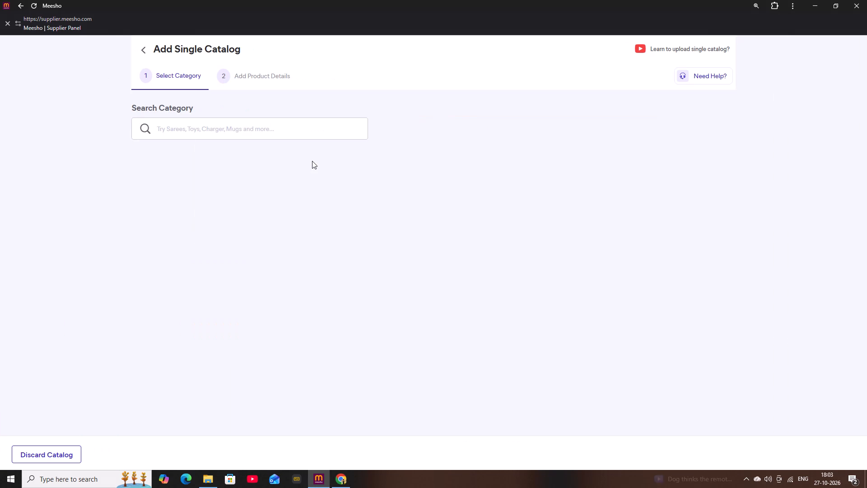
pyautogui.click(312, 161)
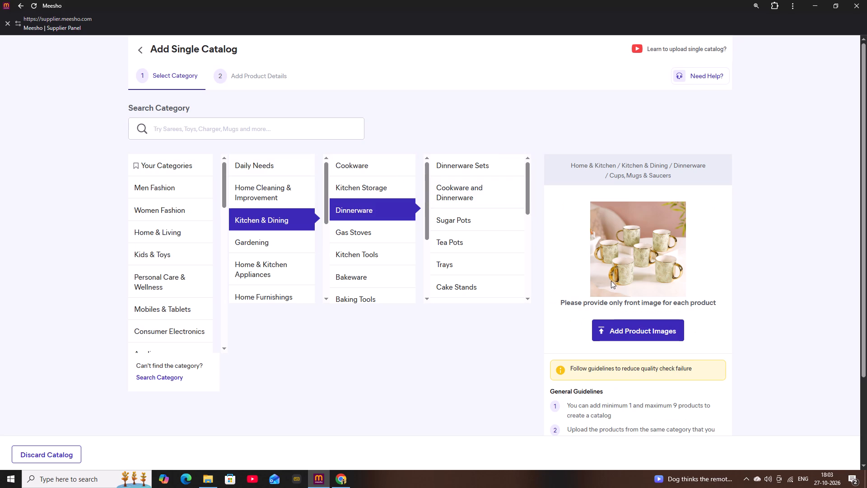
pyautogui.click(644, 329)
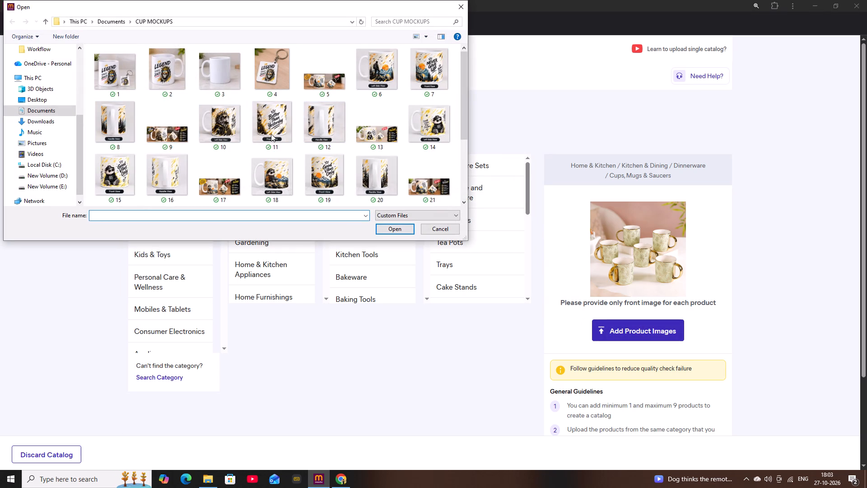
pyautogui.doubleClick(378, 132)
pyautogui.click(582, 376)
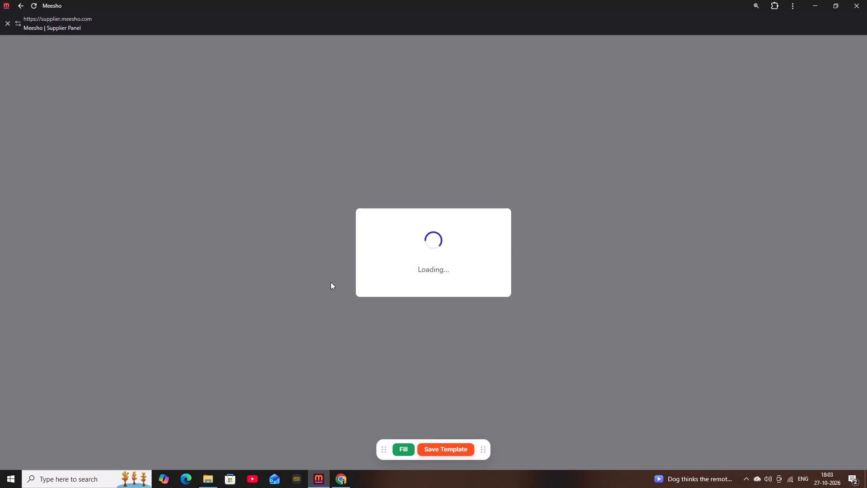
# Set the product's GST to 5, HSN code to 69120090, size to Free Size and net weight to 350 gms.
pyautogui.click(256, 256)
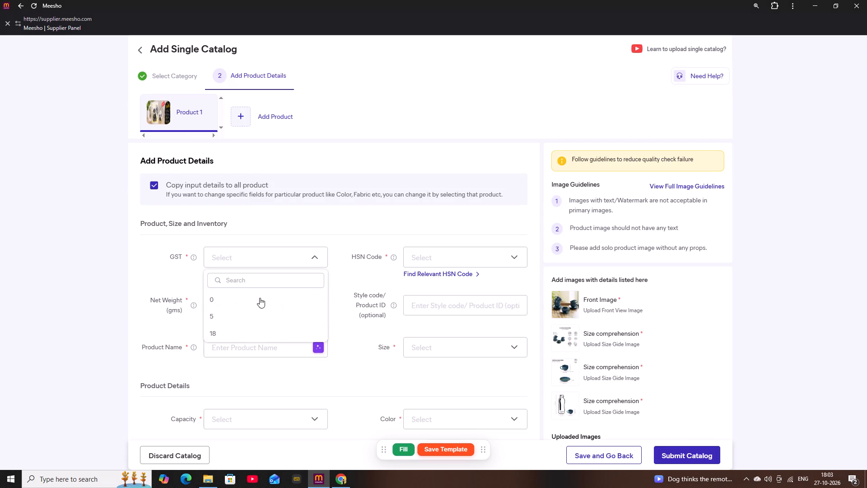
pyautogui.click(261, 314)
pyautogui.click(416, 253)
pyautogui.click(447, 299)
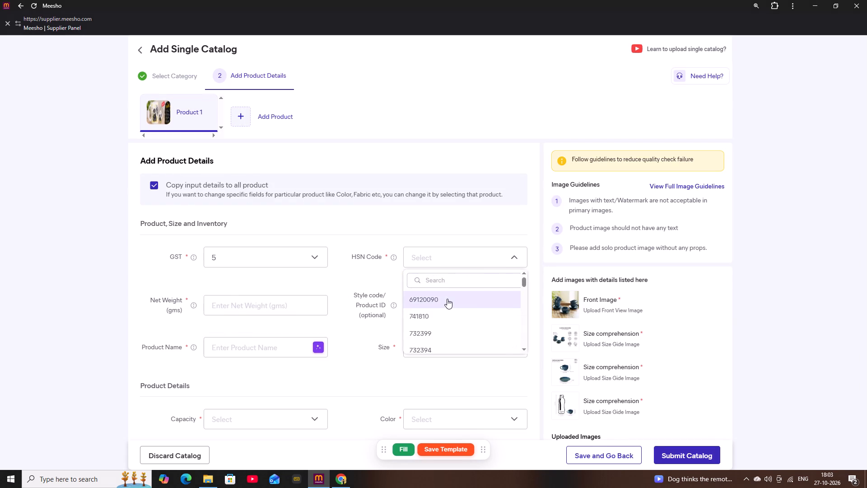
pyautogui.click(462, 353)
pyautogui.click(408, 383)
pyautogui.click(419, 375)
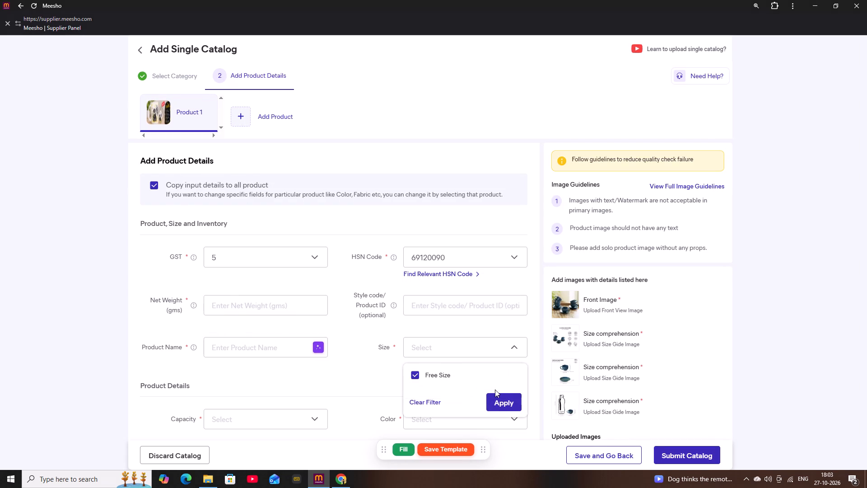
pyautogui.click(497, 398)
pyautogui.click(249, 305)
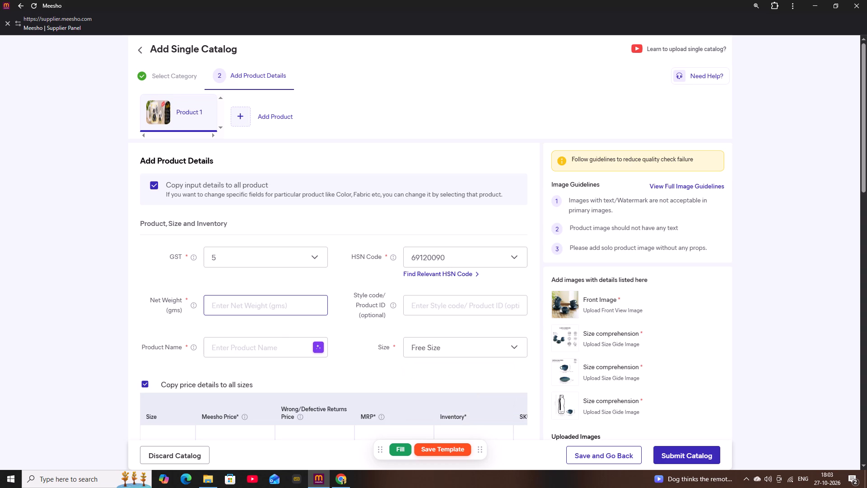
pyautogui.write('350')
pyautogui.click(367, 217)
# Set the Meesho price of the Free Size variant to 107.
pyautogui.scroll(-2, 350, 225)
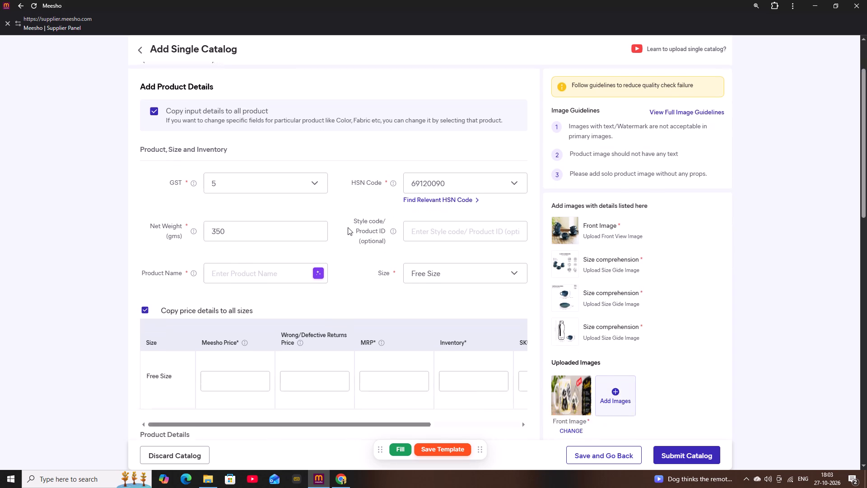
pyautogui.scroll(-3, 348, 227)
pyautogui.click(245, 218)
pyautogui.click(243, 229)
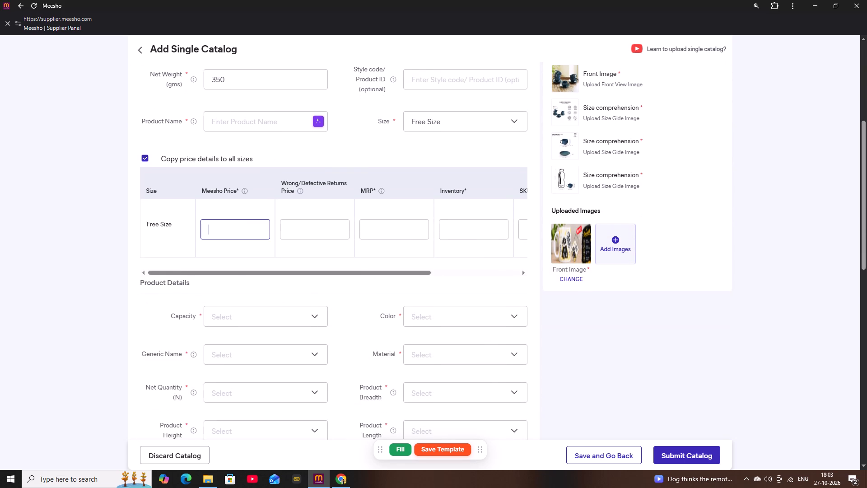
pyautogui.write('100')
pyautogui.press('BackSpace')
pyautogui.press('BackSpace')
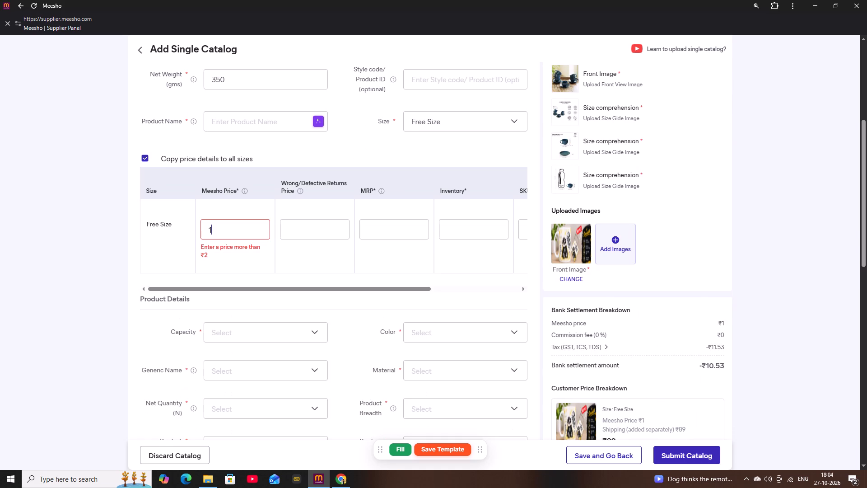
pyautogui.write('07')
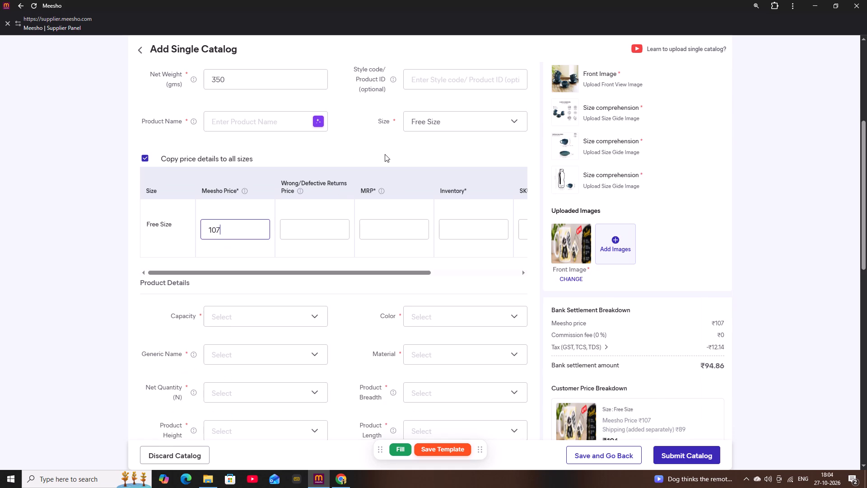
pyautogui.click(385, 154)
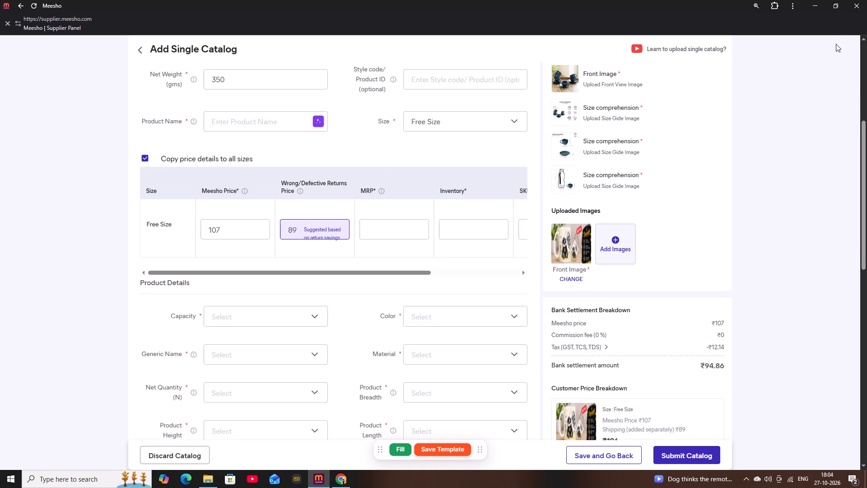
# Switch to the Lisstify extension, set its platform to Meesho, and use an image from the first Gifting Mugs batch as the front image.
pyautogui.click(778, 6)
pyautogui.click(692, 78)
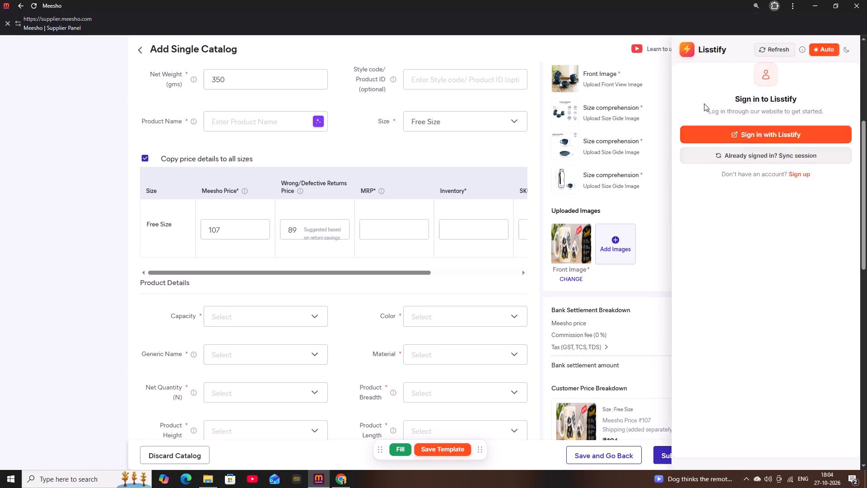
pyautogui.click(823, 112)
pyautogui.click(823, 129)
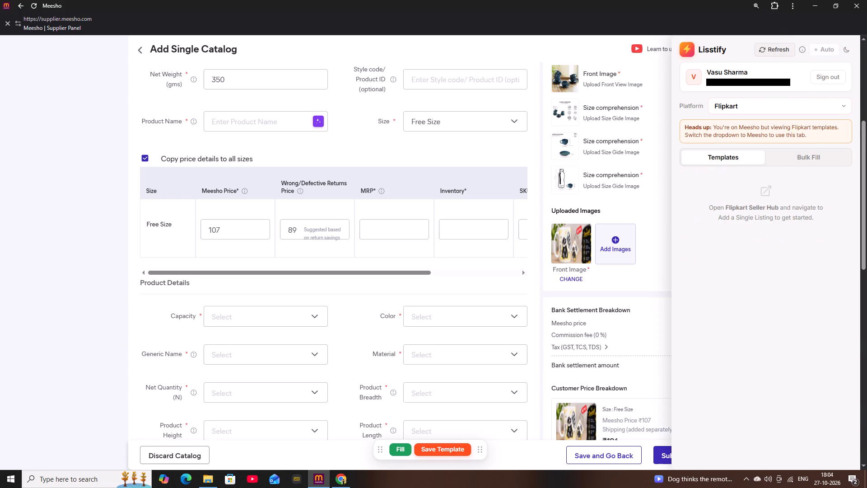
pyautogui.click(799, 101)
pyautogui.click(794, 123)
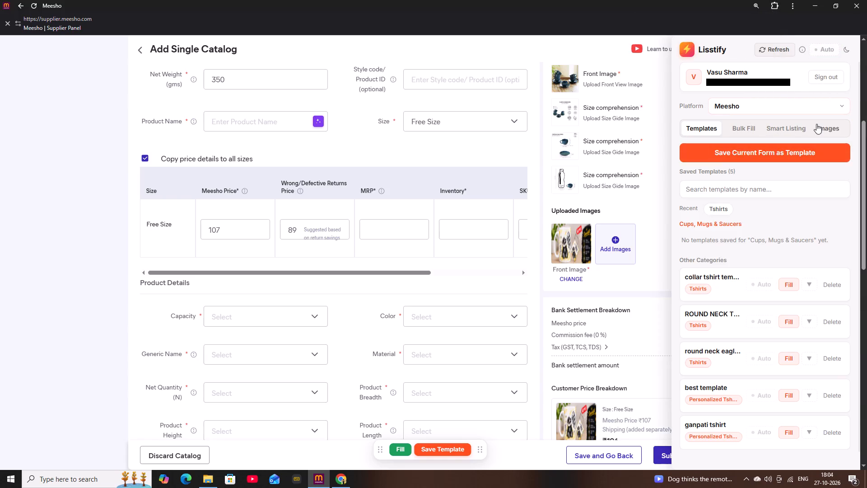
pyautogui.click(816, 124)
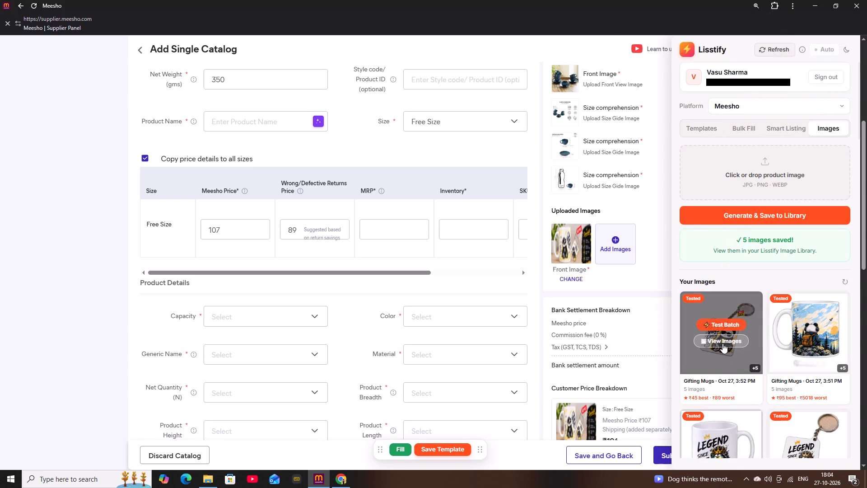
pyautogui.click(722, 343)
pyautogui.click(738, 306)
pyautogui.click(602, 299)
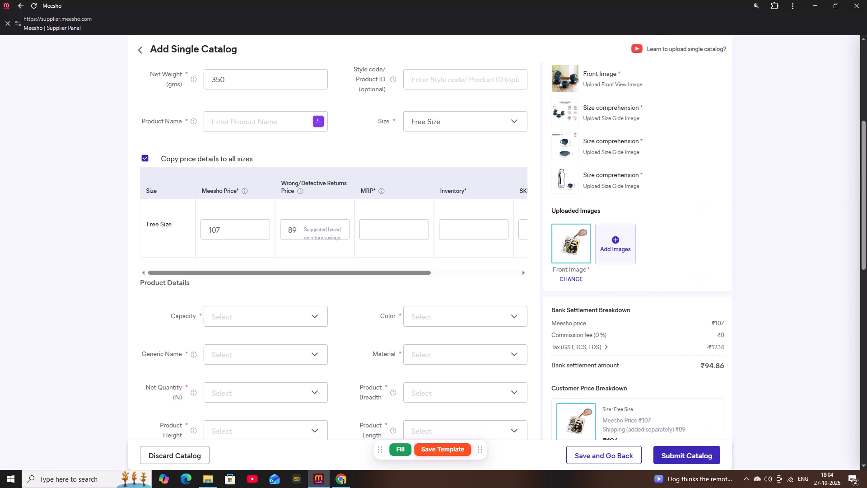
# Replace the catalog's front image with image 13 from CUP MOCKUPS.
pyautogui.scroll(-1, 571, 270)
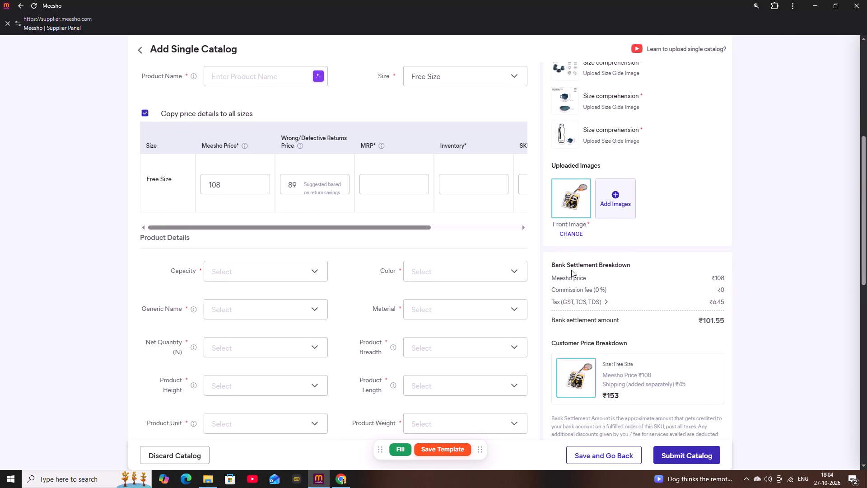
pyautogui.scroll(-1, 571, 270)
pyautogui.click(569, 191)
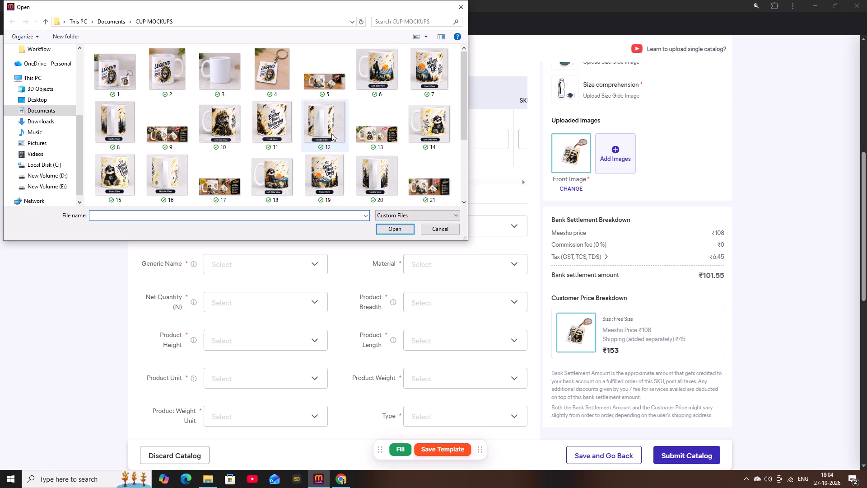
pyautogui.doubleClick(370, 131)
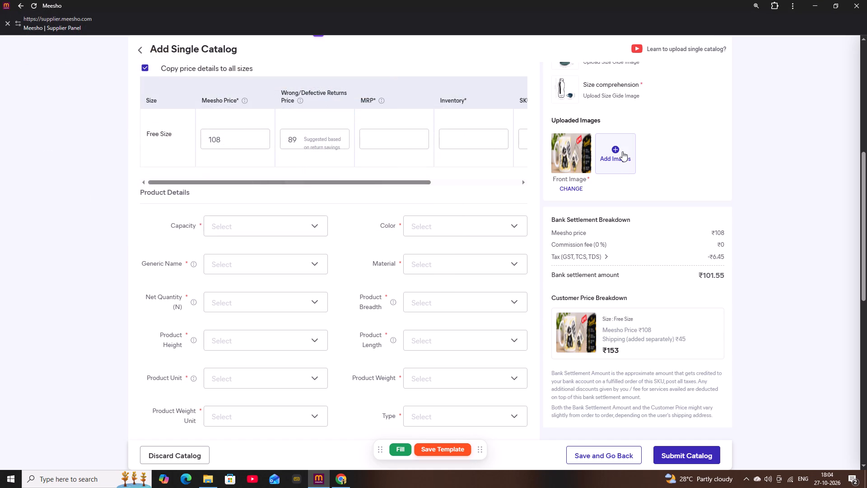
# Add images 14, 15 and 16 from CUP MOCKUPS to the catalog as its second, third and fourth images.
pyautogui.click(621, 151)
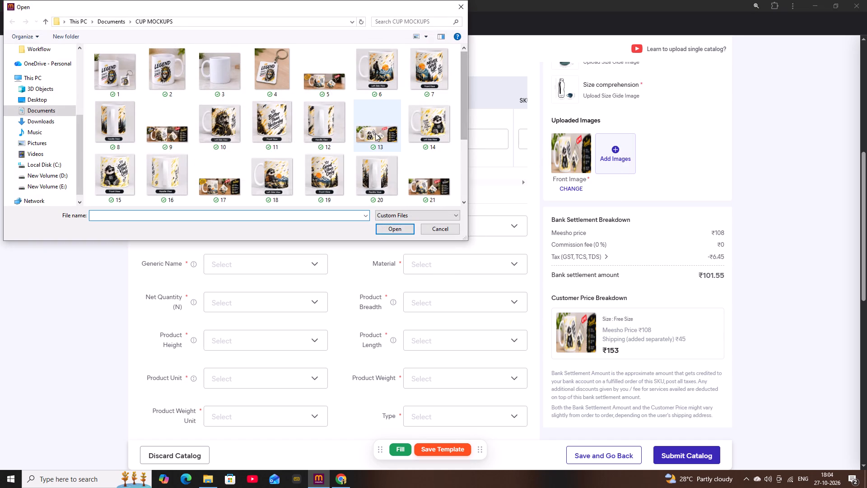
pyautogui.doubleClick(426, 127)
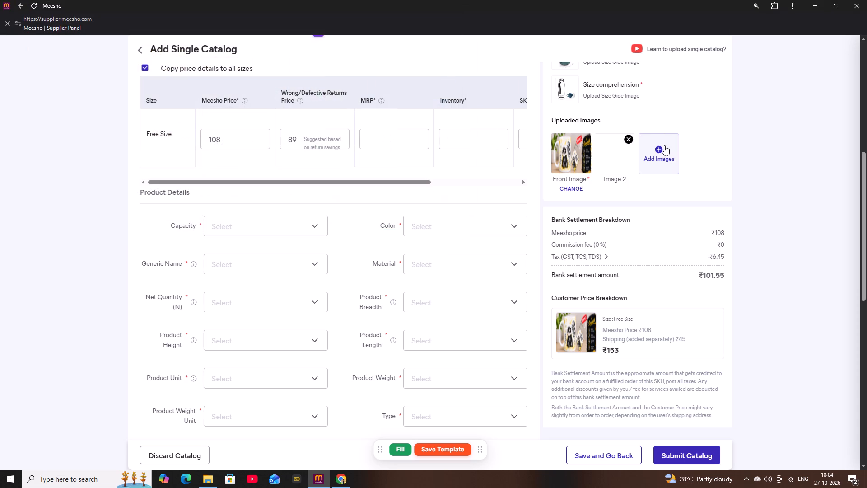
pyautogui.click(664, 145)
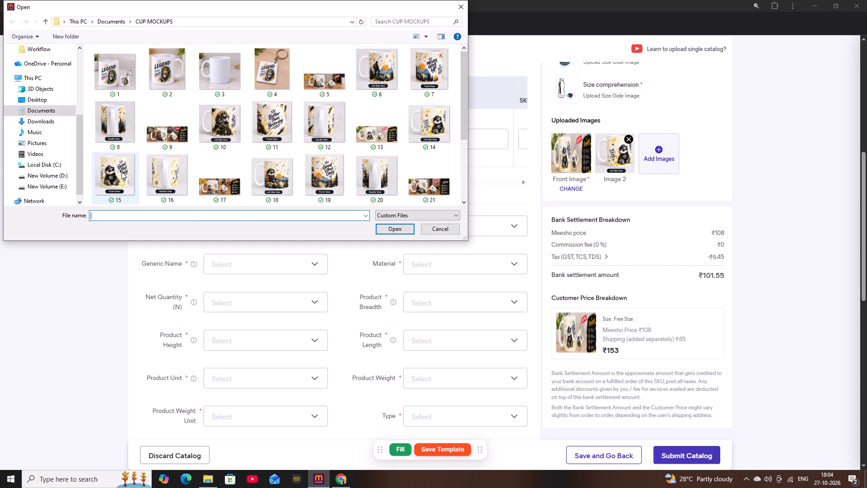
pyautogui.doubleClick(120, 172)
pyautogui.click(709, 148)
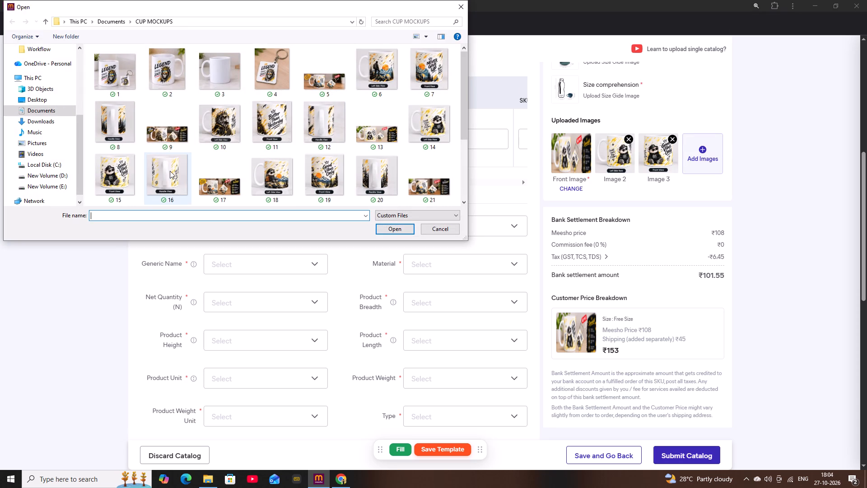
pyautogui.doubleClick(170, 171)
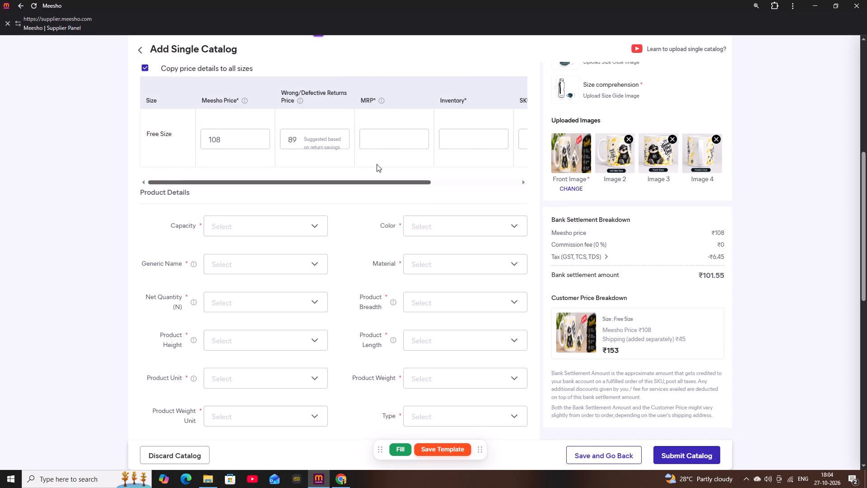
# Set the Free Size variant's MRP to 499 and its inventory to 50.
pyautogui.click(385, 143)
pyautogui.write('499')
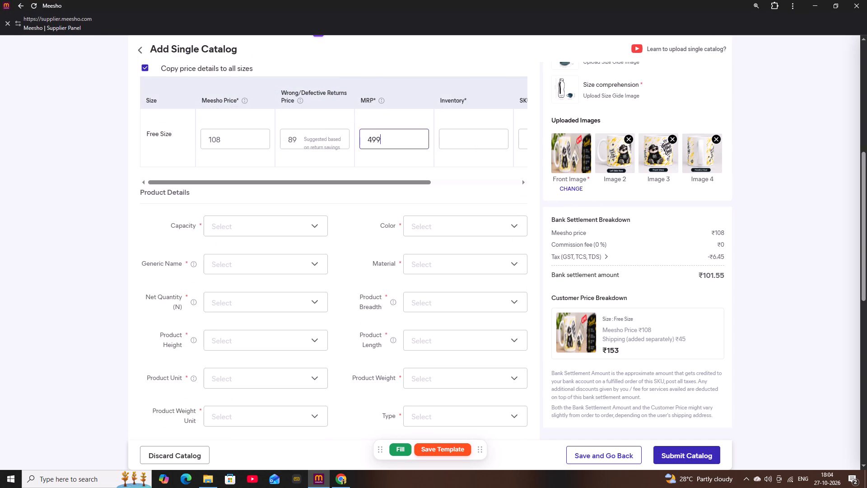
pyautogui.click(465, 133)
pyautogui.write('50')
# Open the Capacity choices in the mug's product details.
pyautogui.click(446, 226)
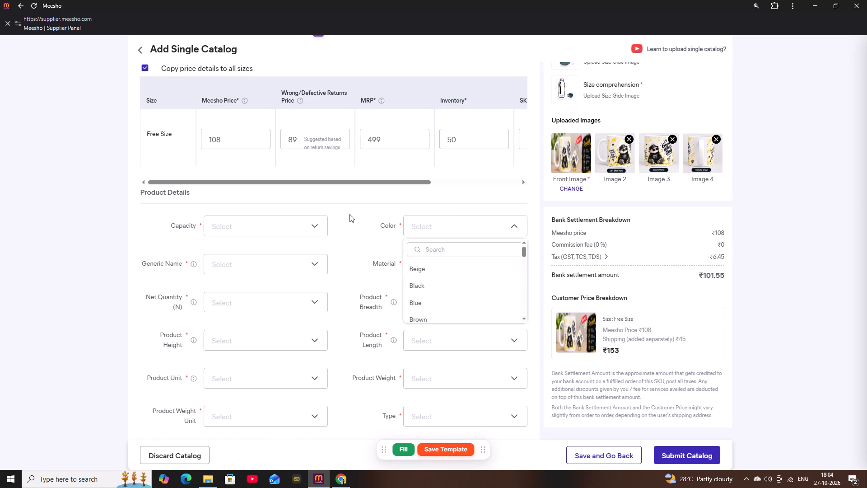
pyautogui.click(350, 214)
pyautogui.click(299, 223)
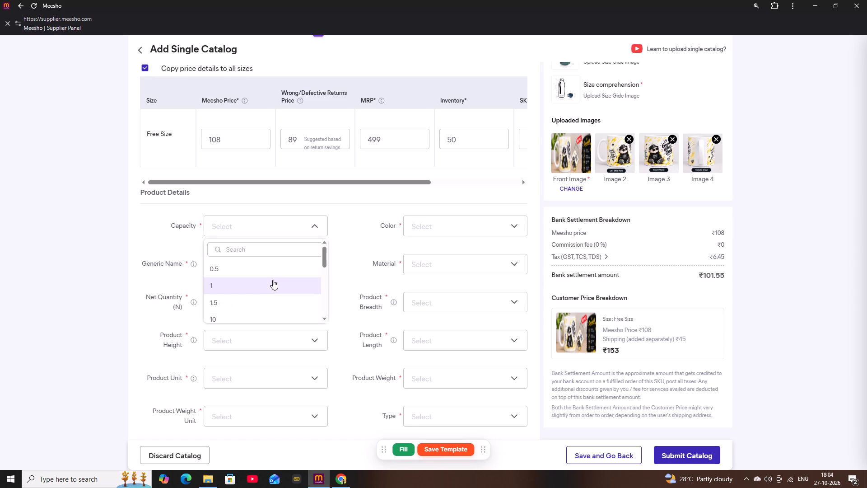
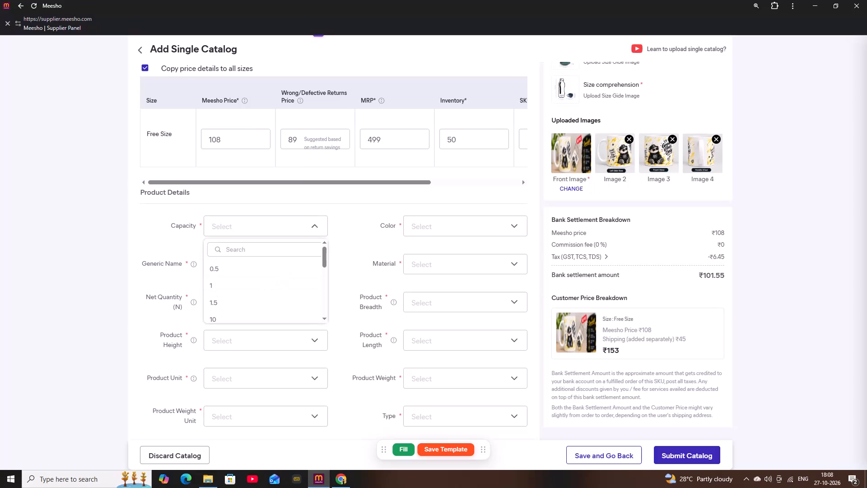
# Set the mug's Capacity to 300 and its Color to White in the product details.
pyautogui.click(274, 256)
pyautogui.write('30')
pyautogui.click(243, 285)
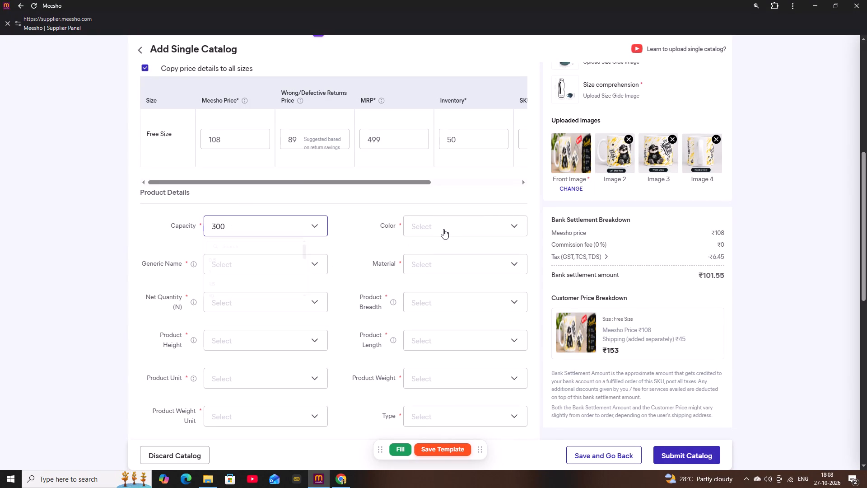
pyautogui.click(443, 229)
pyautogui.scroll(-1, 454, 283)
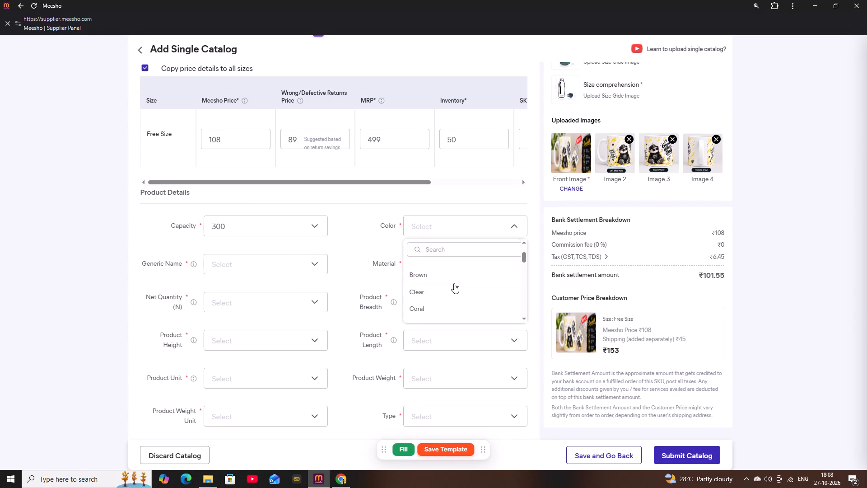
pyautogui.scroll(-1, 453, 289)
pyautogui.scroll(3, 453, 289)
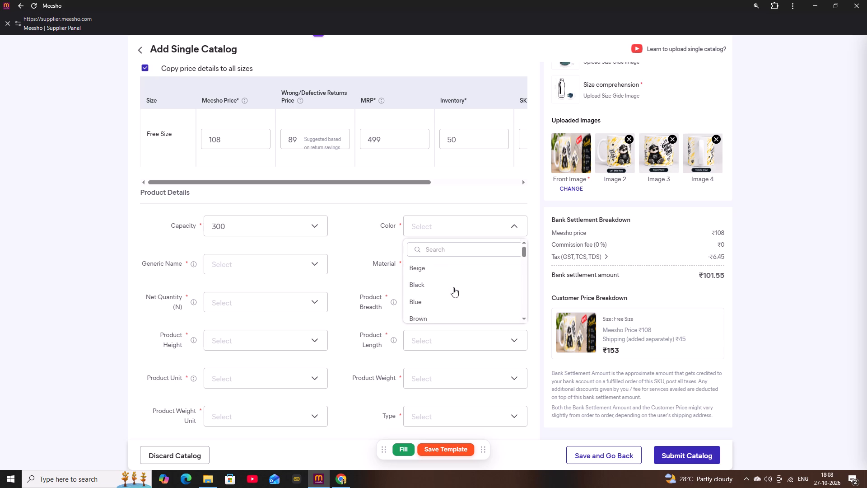
pyautogui.scroll(-17, 456, 298)
pyautogui.click(455, 296)
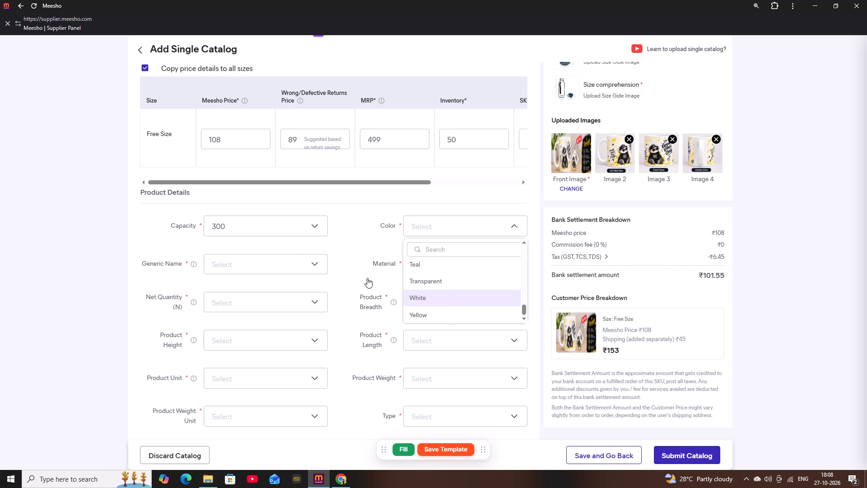
# Set the Generic Name to Cups, Mugs & Saucers and the Material to Ceramic.
pyautogui.click(285, 262)
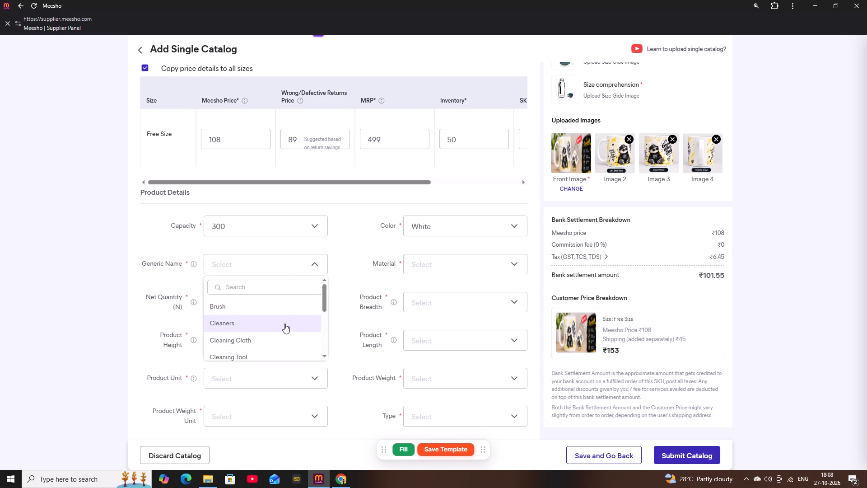
pyautogui.scroll(-1, 279, 331)
pyautogui.click(278, 331)
pyautogui.click(430, 258)
pyautogui.scroll(-1, 444, 306)
pyautogui.click(441, 329)
# Set the mug's Net Quantity (N) to Pack Of 1.
pyautogui.click(228, 295)
pyautogui.click(250, 294)
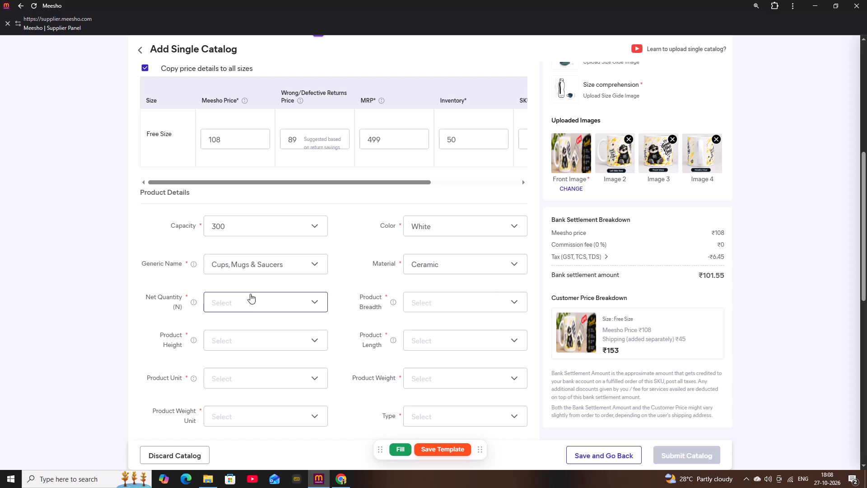
pyautogui.scroll(-1, 257, 348)
pyautogui.scroll(1, 259, 340)
pyautogui.click(256, 354)
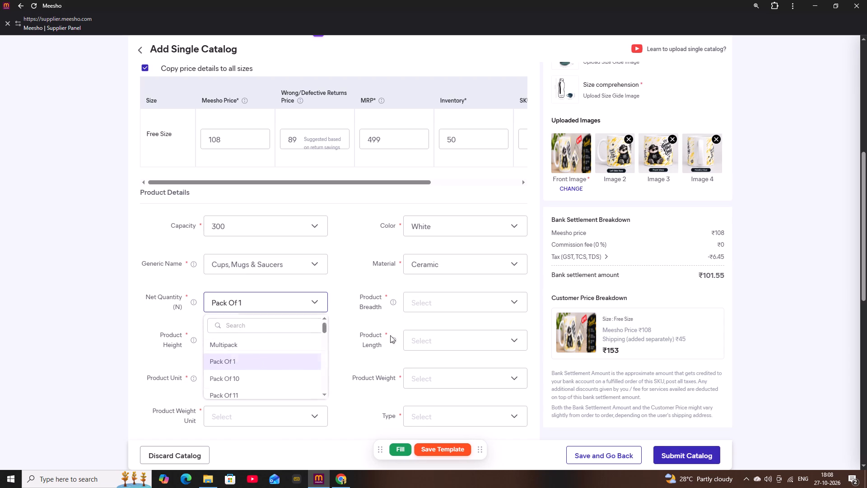
# Open the Product Breadth choices and browse the available values.
pyautogui.click(450, 289)
pyautogui.click(451, 305)
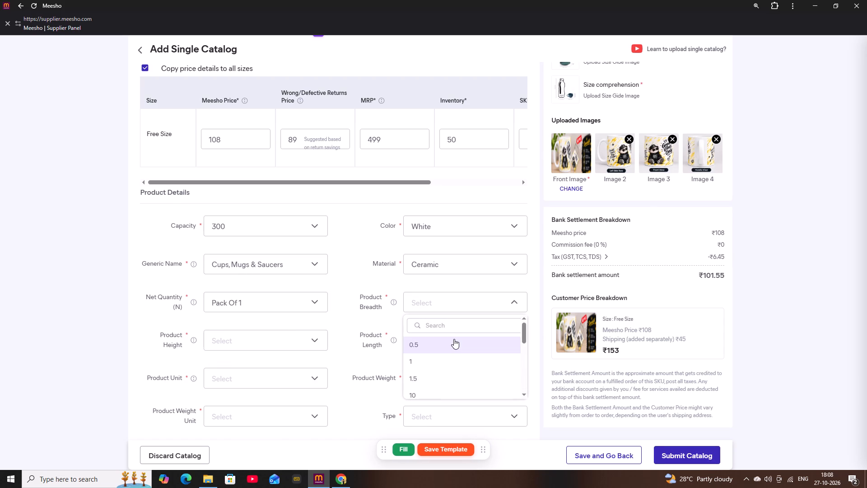
pyautogui.scroll(-1, 458, 363)
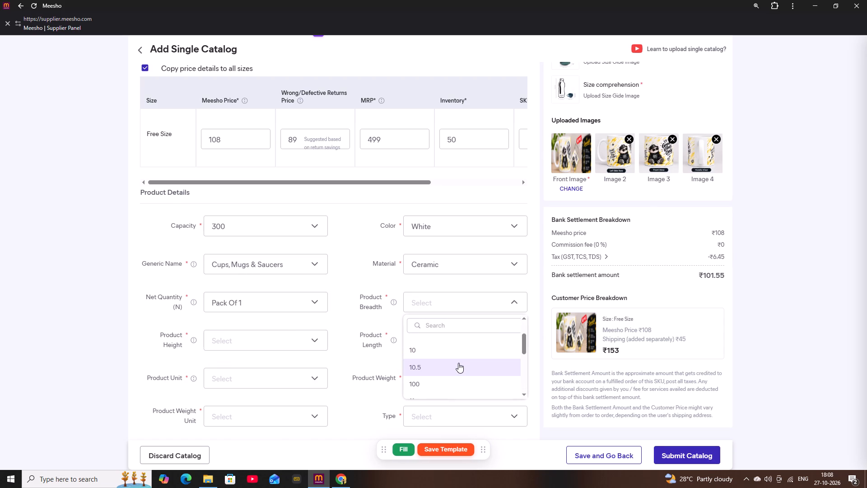
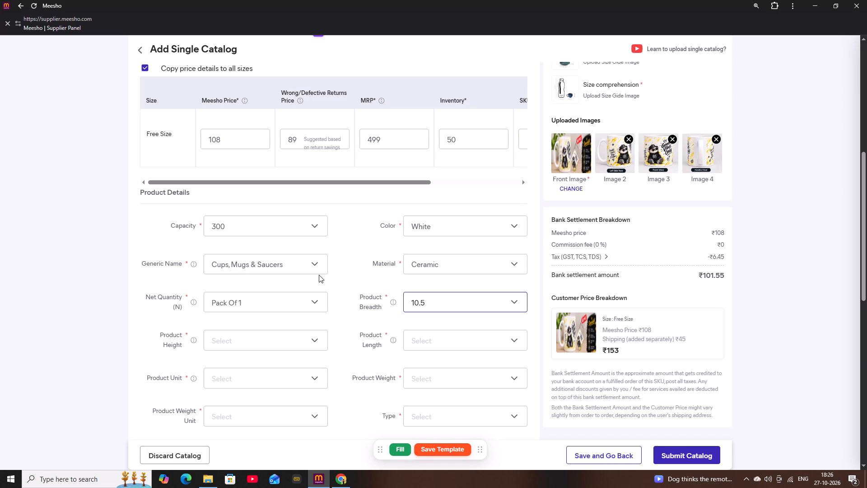
# Set the mug's Product Breadth to 3.5 and its Product Height to 4.
pyautogui.click(458, 301)
pyautogui.click(474, 323)
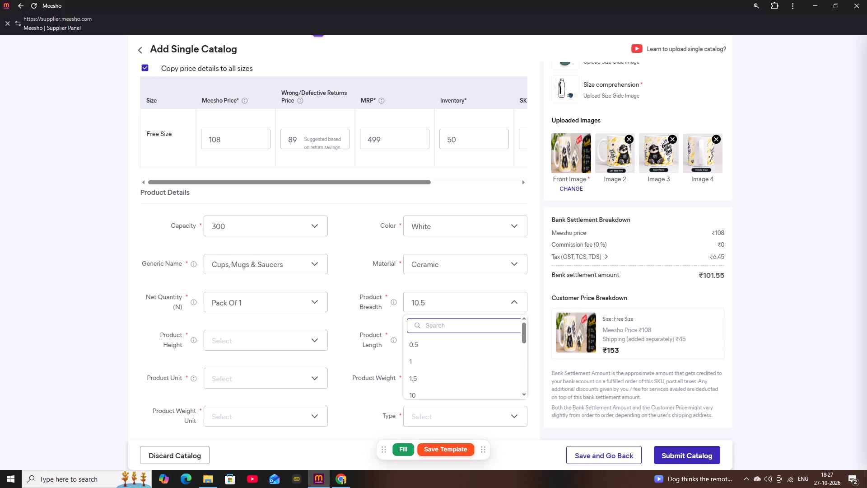
pyautogui.write('3.5')
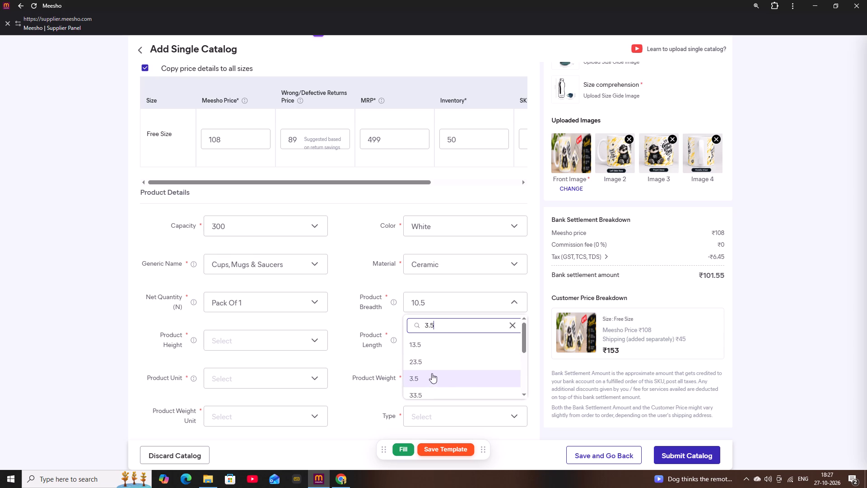
pyautogui.click(432, 380)
pyautogui.click(240, 346)
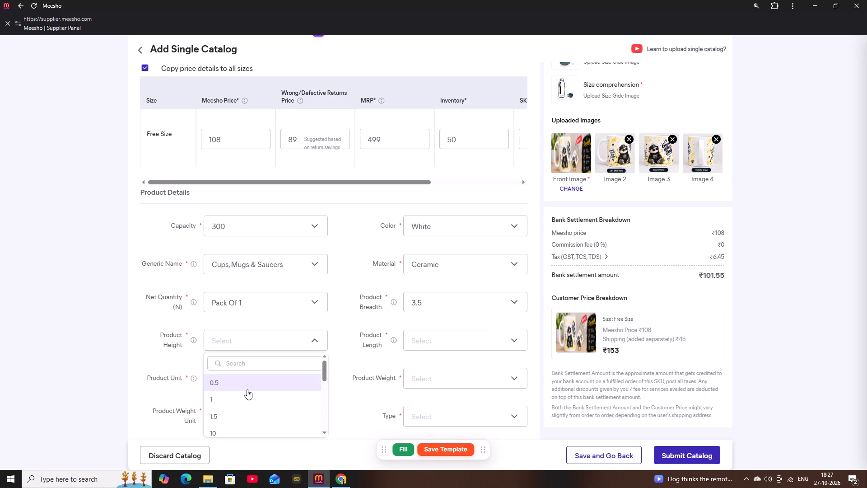
pyautogui.click(252, 362)
pyautogui.press('4')
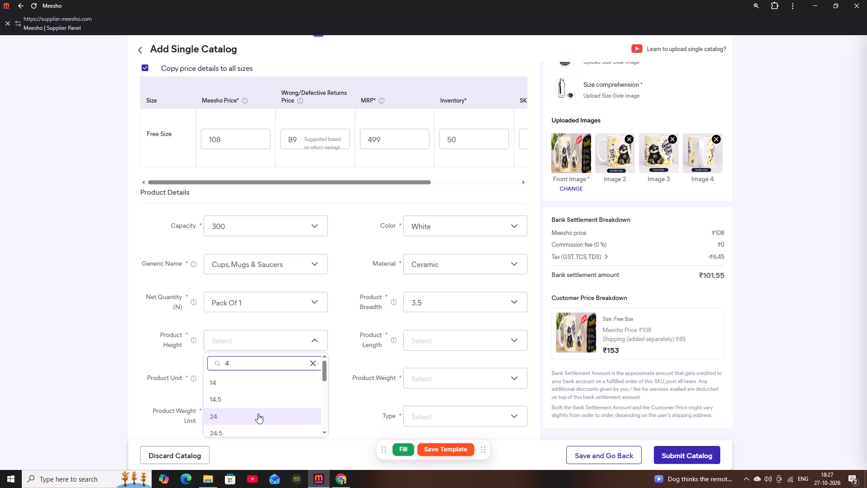
pyautogui.scroll(-2, 257, 413)
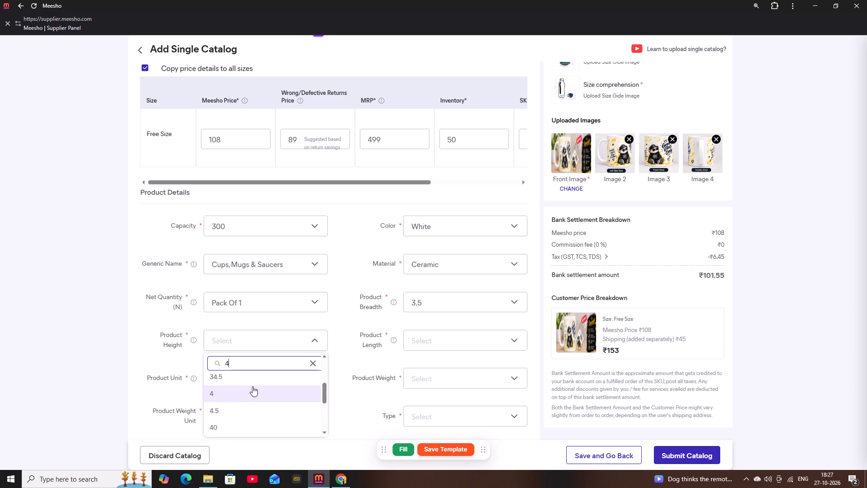
pyautogui.click(252, 389)
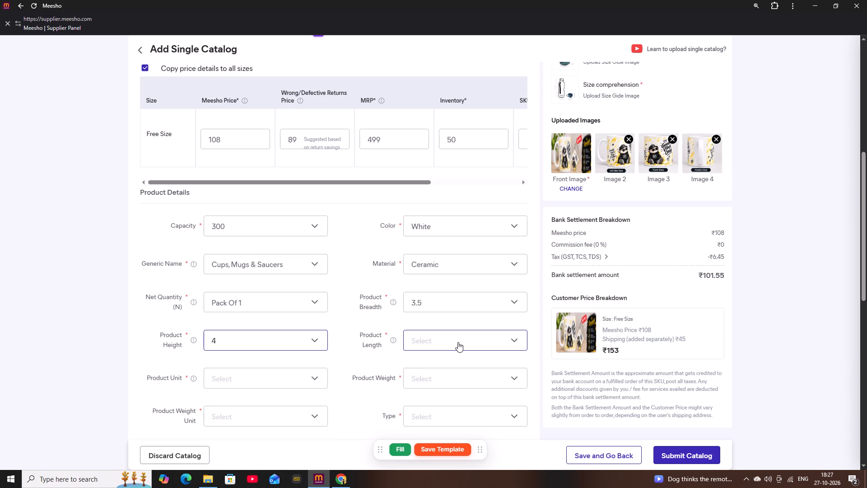
# Set the mug's Product Length to 10 and the Product Unit to Inch.
pyautogui.doubleClick(458, 342)
pyautogui.click(462, 350)
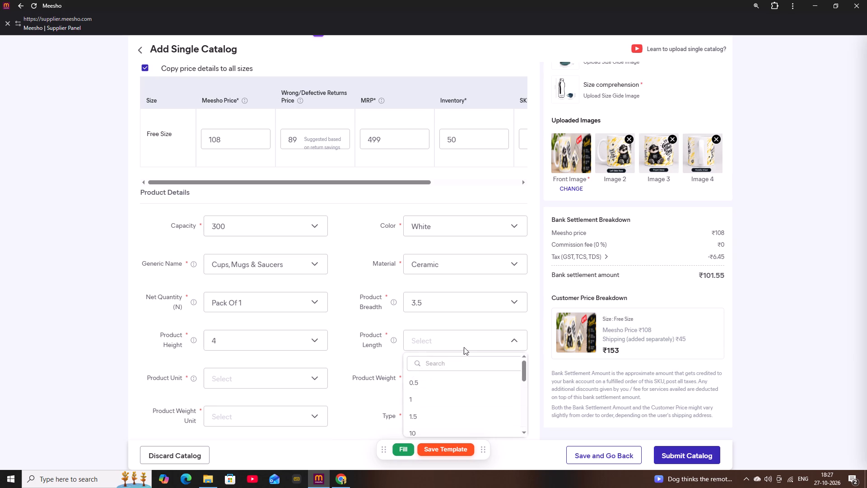
pyautogui.click(463, 365)
pyautogui.write('10')
pyautogui.click(461, 386)
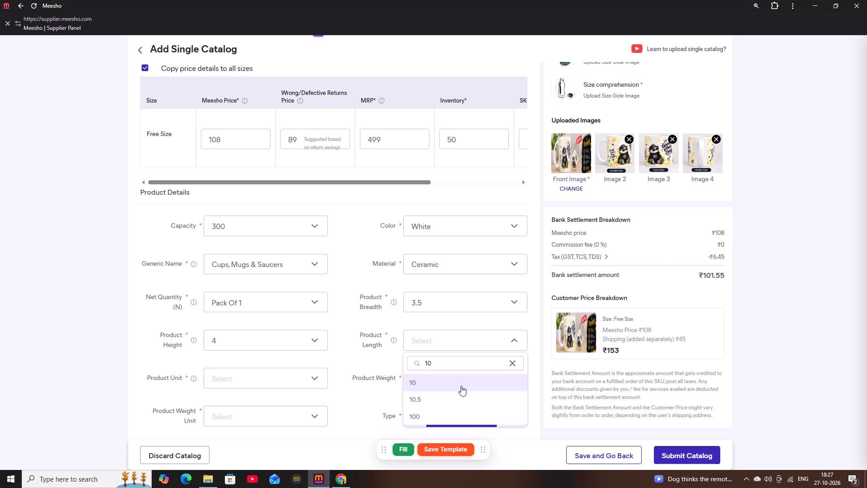
pyautogui.click(284, 385)
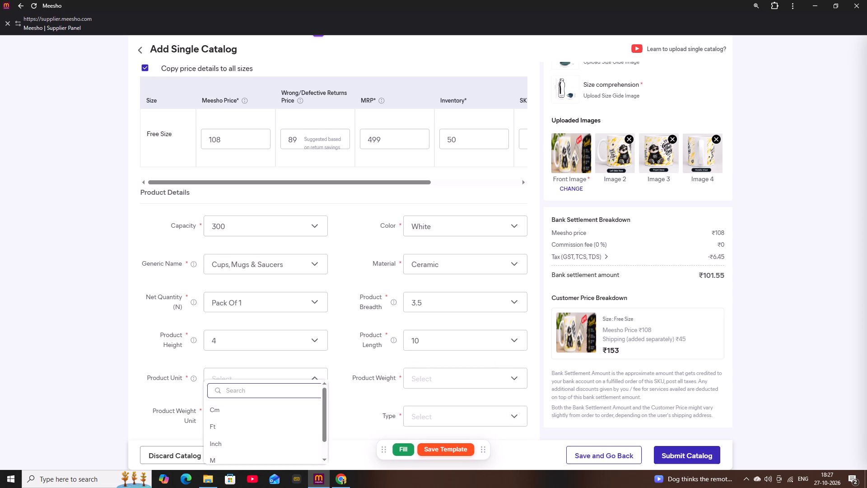
pyautogui.click(274, 441)
pyautogui.click(363, 345)
# Set the Product Weight to 350 and the Product Weight Unit to G.
pyautogui.scroll(-2, 364, 342)
pyautogui.click(431, 291)
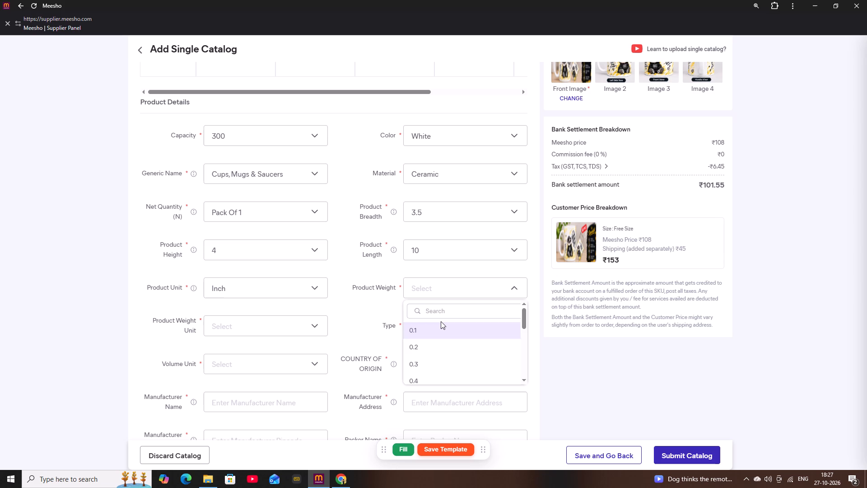
pyautogui.click(445, 312)
pyautogui.write('350')
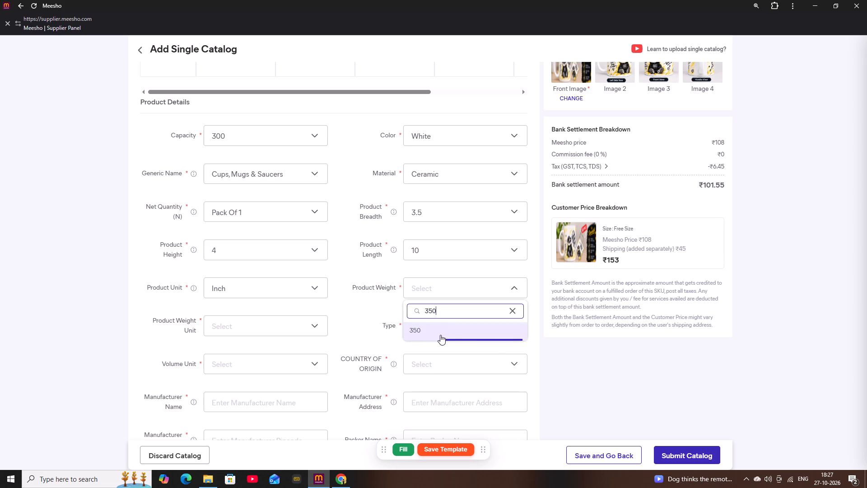
pyautogui.click(440, 335)
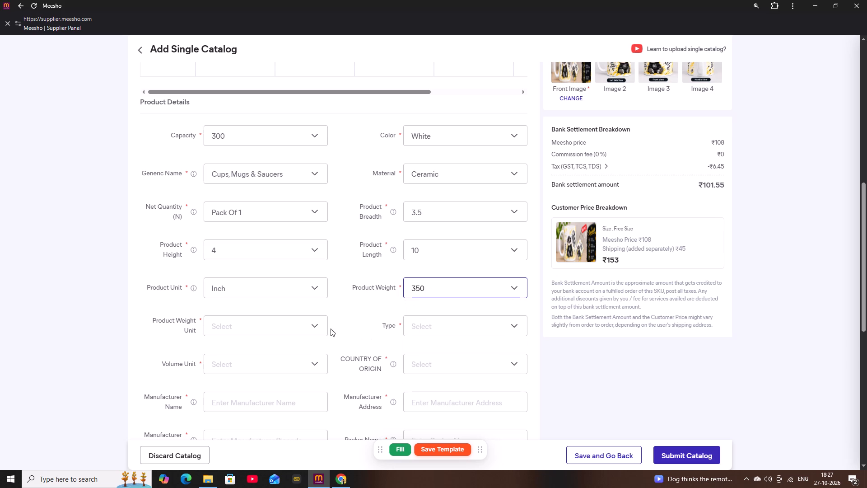
pyautogui.click(311, 330)
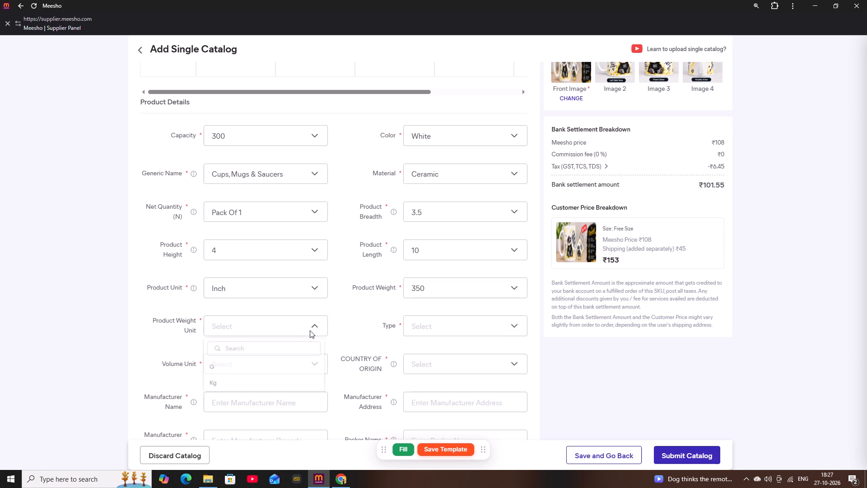
pyautogui.click(283, 373)
# Set the product Type to Coffee Mug.
pyautogui.click(455, 323)
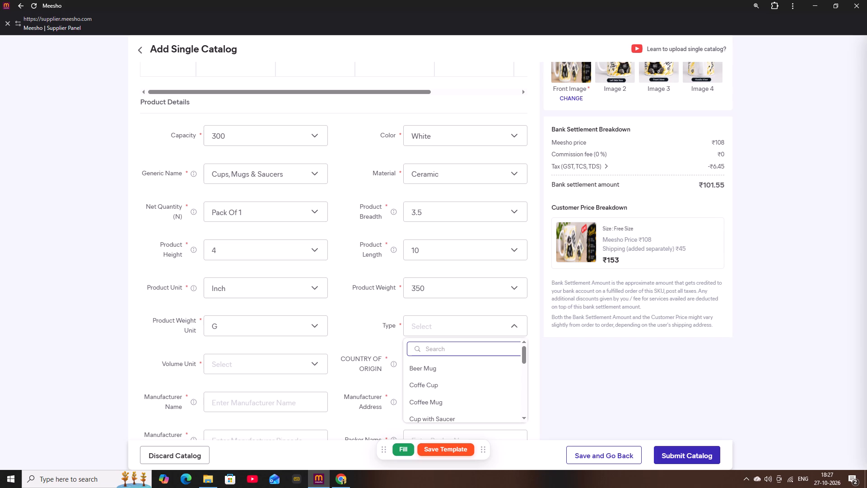
pyautogui.click(448, 350)
pyautogui.click(443, 399)
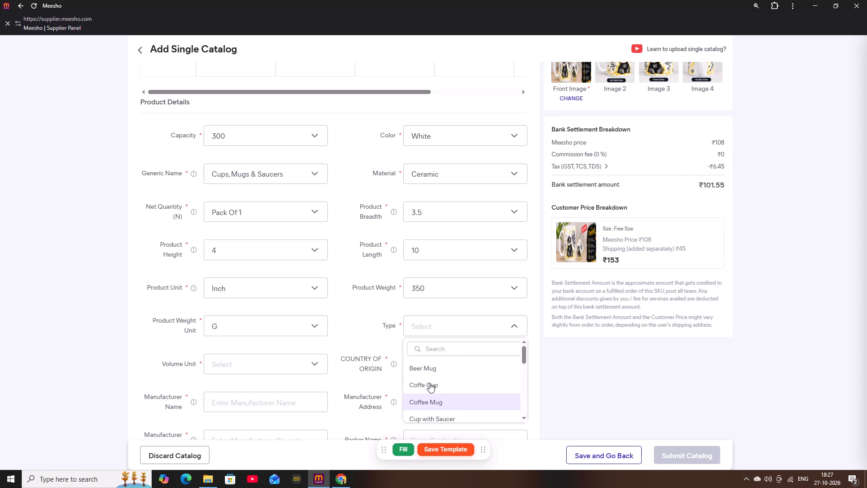
pyautogui.click(305, 310)
pyautogui.click(338, 310)
# Set the Volume Unit to ml and the Country of Origin to India.
pyautogui.scroll(-2, 340, 310)
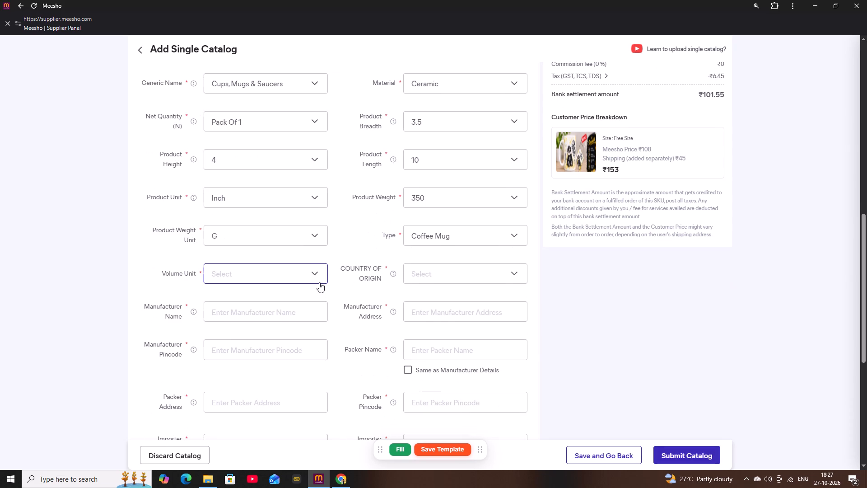
pyautogui.click(319, 282)
pyautogui.click(287, 326)
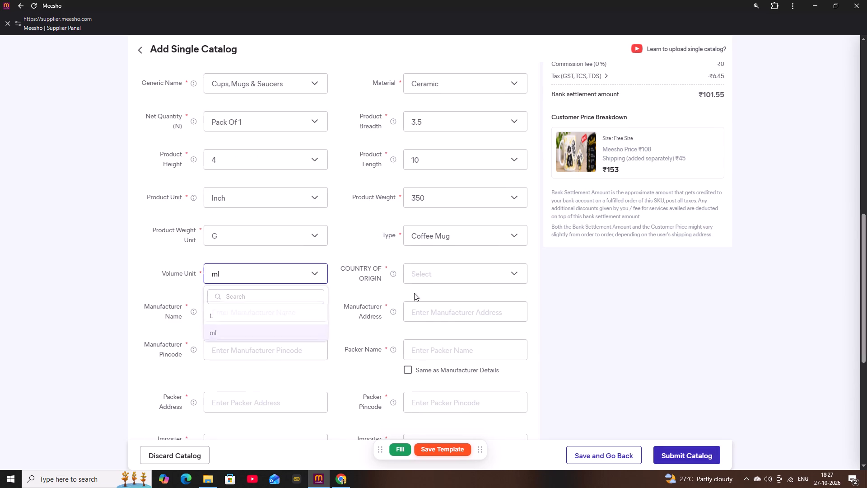
pyautogui.click(442, 272)
pyautogui.click(448, 318)
# Fill in the manufacturer name Sharma Fashions Hub with its saved address and pincode.
pyautogui.click(270, 317)
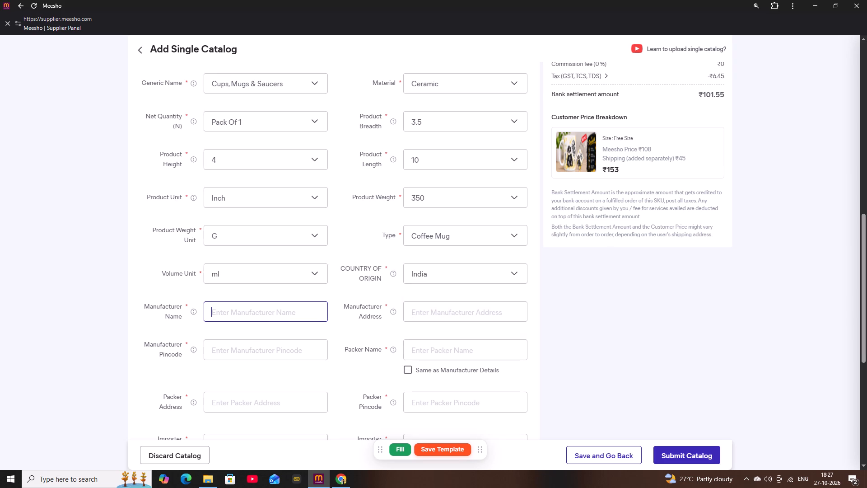
pyautogui.click(307, 382)
pyautogui.click(458, 312)
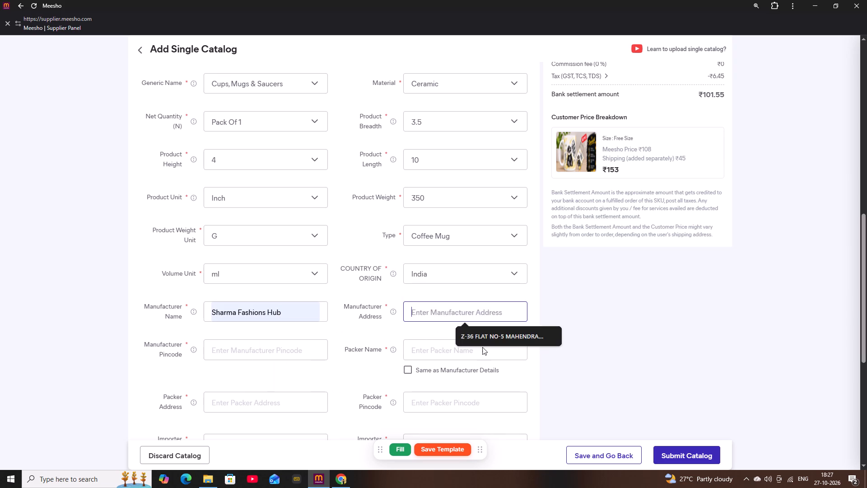
pyautogui.click(482, 347)
pyautogui.click(482, 340)
pyautogui.click(283, 339)
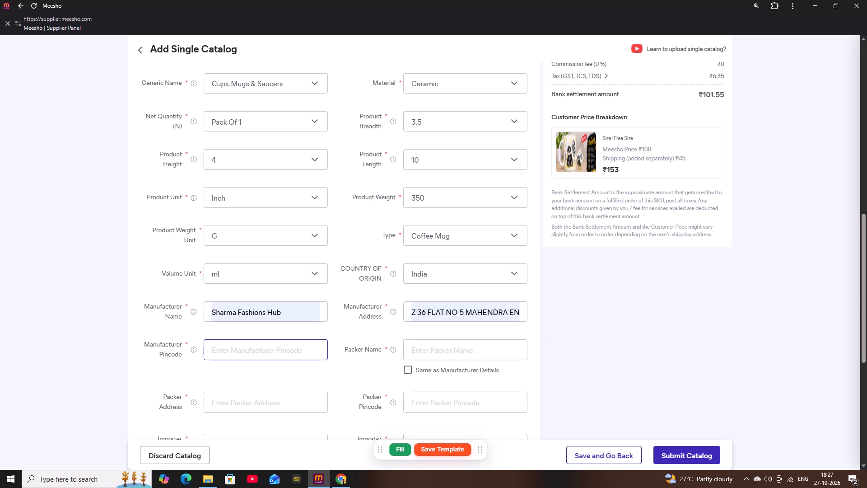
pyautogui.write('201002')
pyautogui.click(364, 355)
# Make the packer details the same as the manufacturer details.
pyautogui.click(411, 374)
pyautogui.click(326, 338)
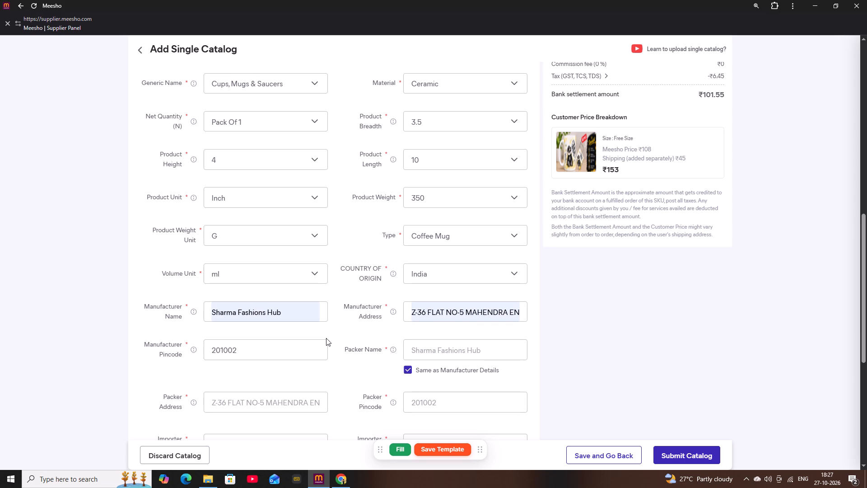
# Review the catalog form from the product name and pricing through the importer fields for missing entries.
pyautogui.scroll(-2, 326, 338)
pyautogui.scroll(6, 326, 338)
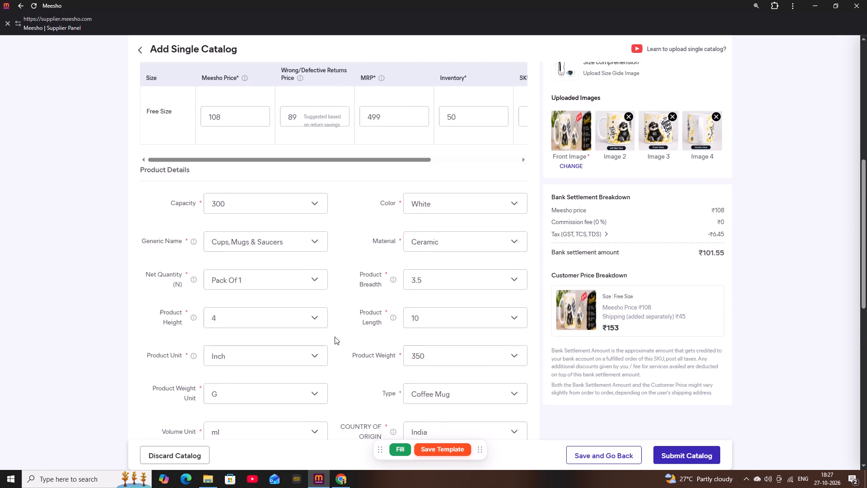
pyautogui.scroll(2, 335, 337)
pyautogui.scroll(-1, 338, 332)
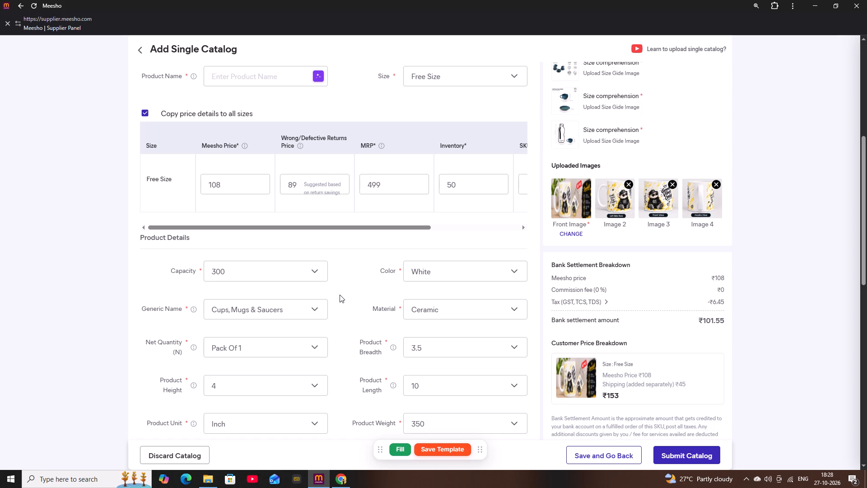
pyautogui.scroll(-2, 346, 316)
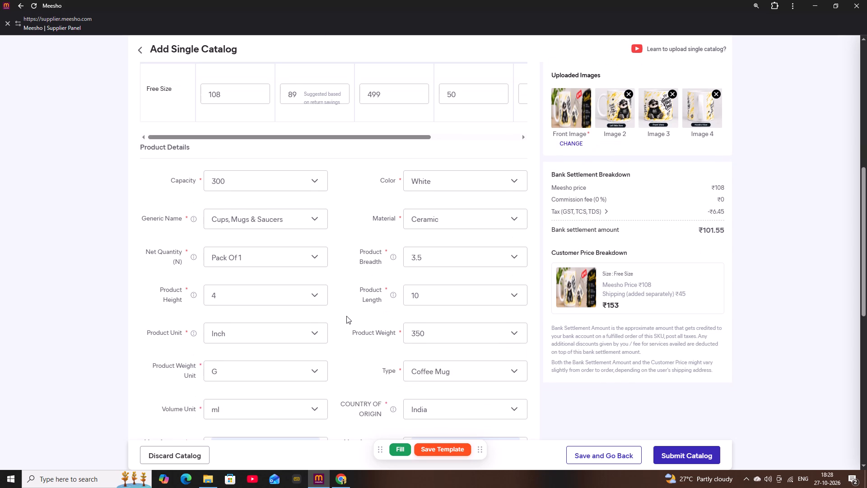
pyautogui.scroll(-1, 346, 316)
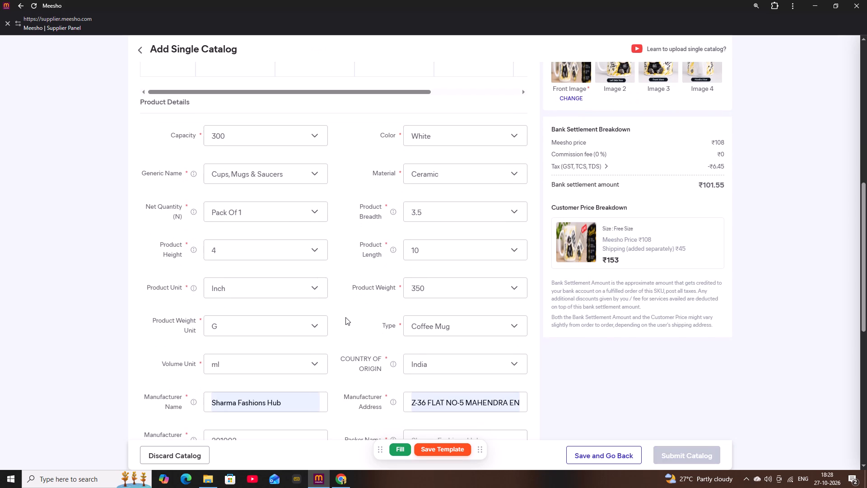
pyautogui.scroll(-6, 345, 317)
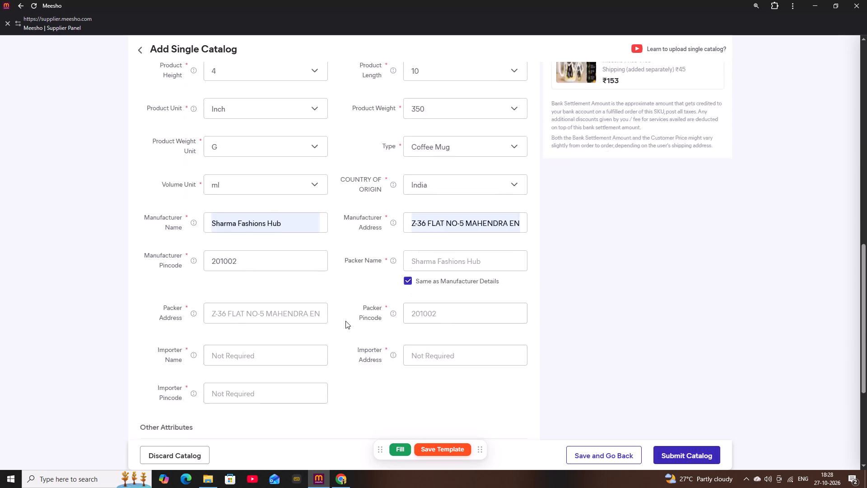
pyautogui.scroll(-1, 345, 321)
pyautogui.scroll(4, 373, 389)
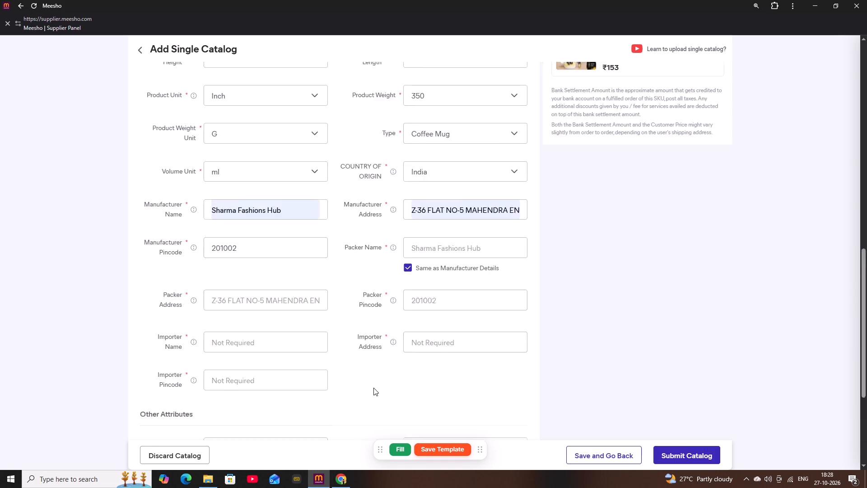
pyautogui.scroll(8, 373, 388)
pyautogui.scroll(-2, 435, 372)
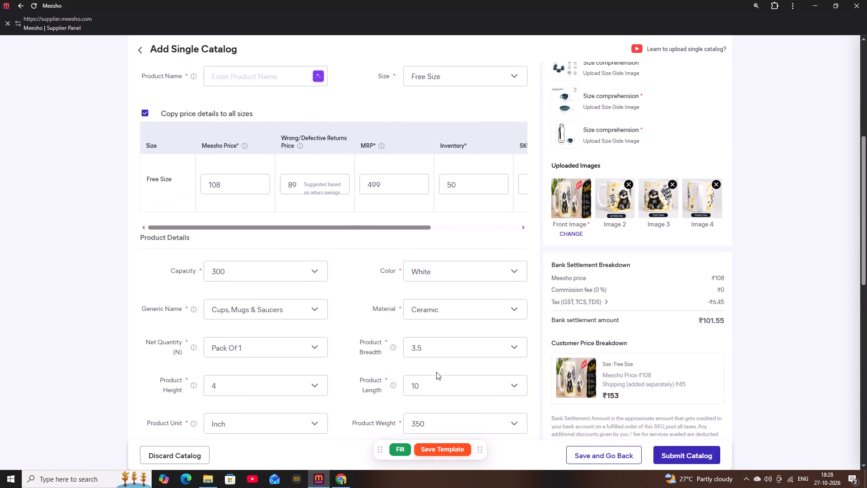
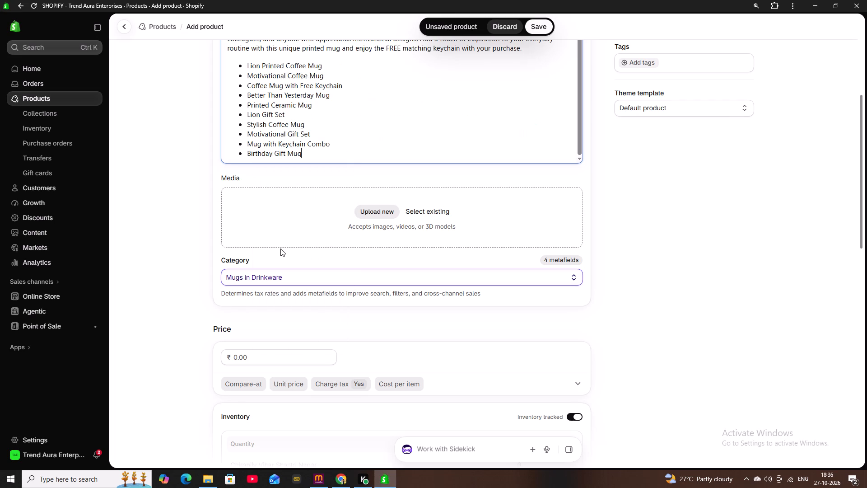
# Upload the four Better Than Yesterday mug images, files 9 to 12 in the CUP MOCKUPS folder, to the product media.
pyautogui.click(326, 215)
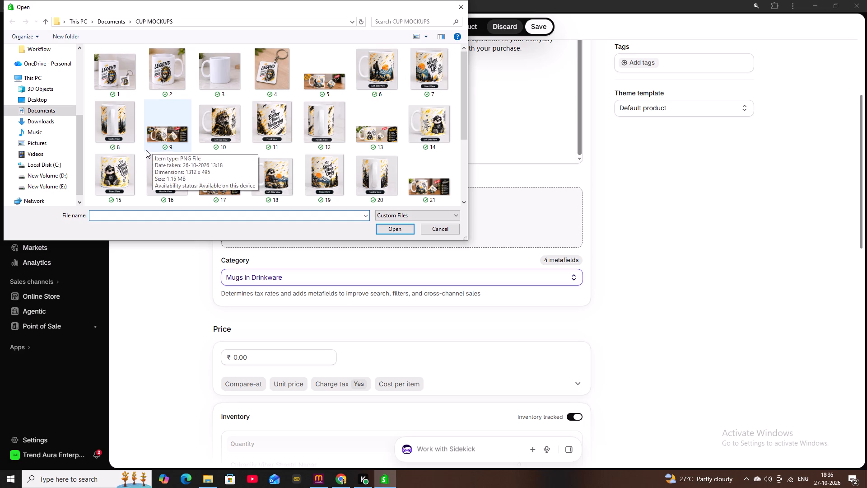
pyautogui.moveTo(146, 150); pyautogui.dragTo(321, 147)
pyautogui.click(384, 230)
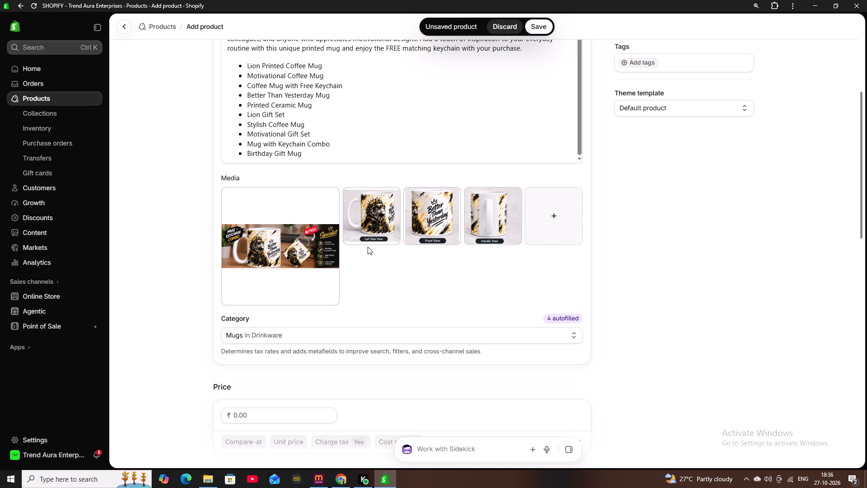
# Set the product price to ₹110.
pyautogui.scroll(-1, 395, 266)
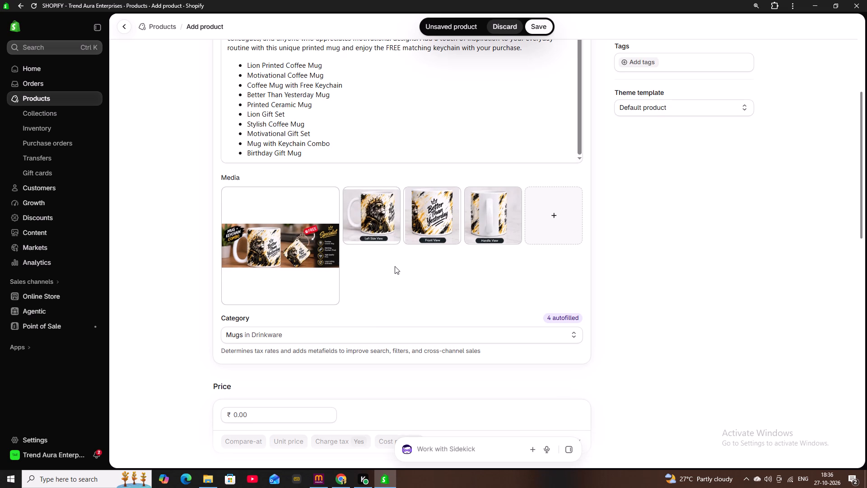
pyautogui.scroll(-2, 395, 266)
pyautogui.click(267, 282)
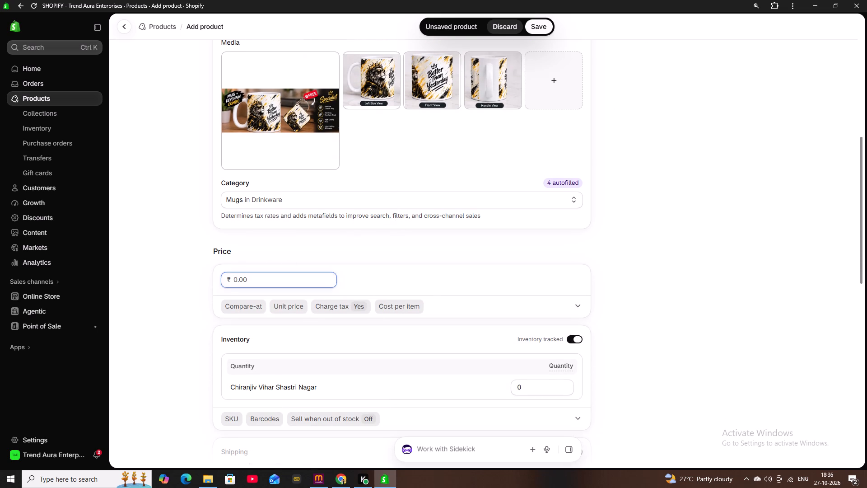
pyautogui.write('110')
pyautogui.click(359, 248)
# Set the inventory quantity at the store location to 50.
pyautogui.scroll(-2, 357, 256)
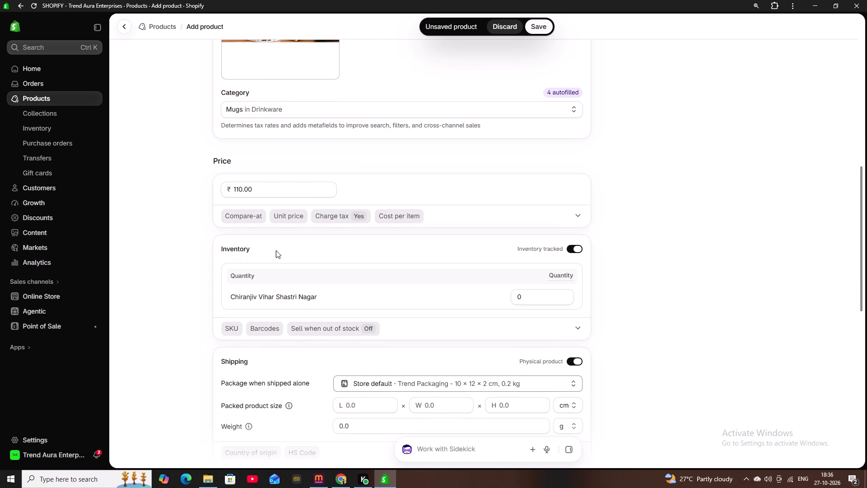
pyautogui.scroll(-2, 401, 249)
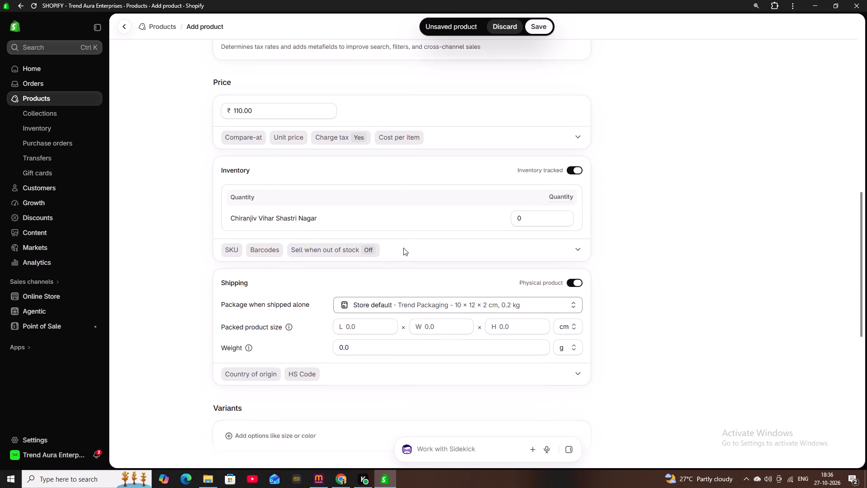
pyautogui.click(537, 206)
pyautogui.write('50')
# Choose the CUPS shipping package and set the packed product size to 8 × 3.5 × 2 cm.
pyautogui.click(439, 290)
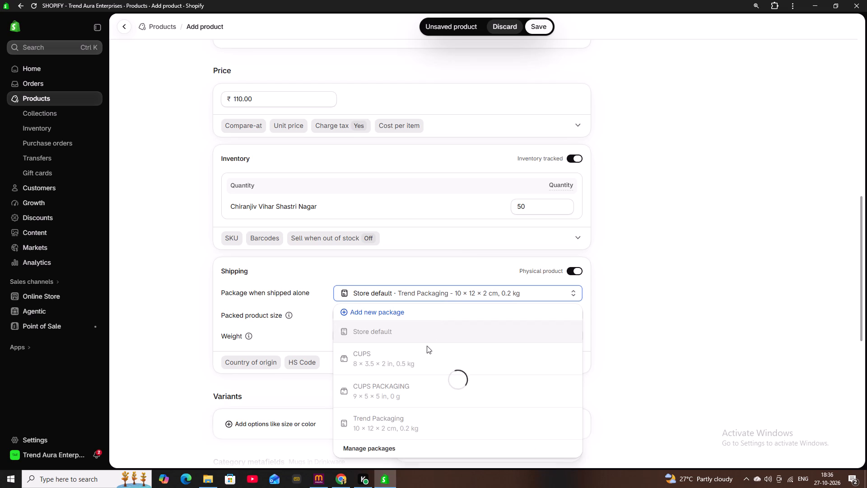
pyautogui.click(415, 355)
pyautogui.click(370, 317)
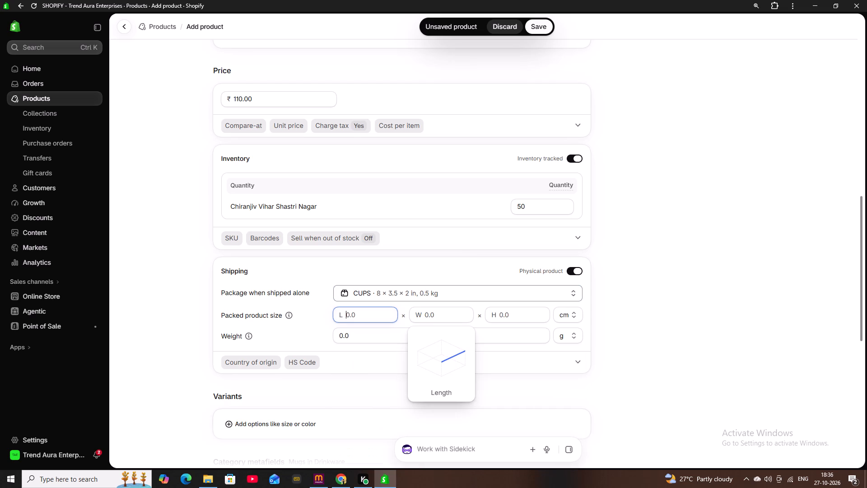
pyautogui.press('8')
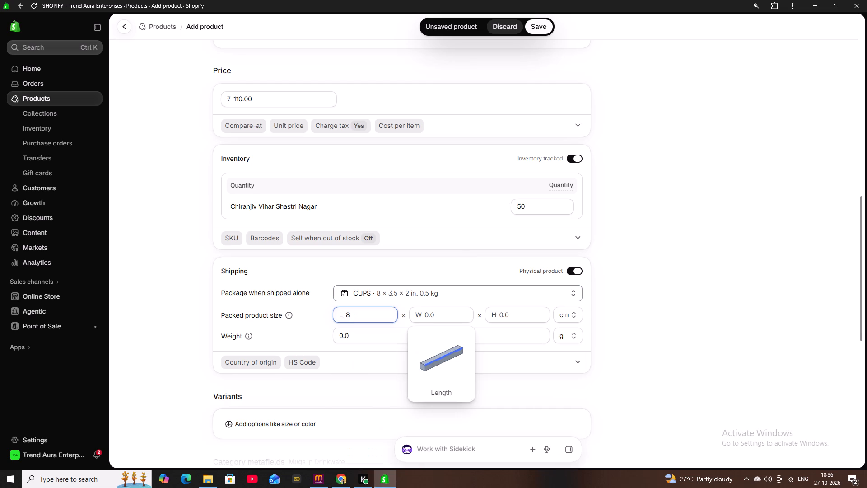
pyautogui.press('Right')
pyautogui.click(457, 311)
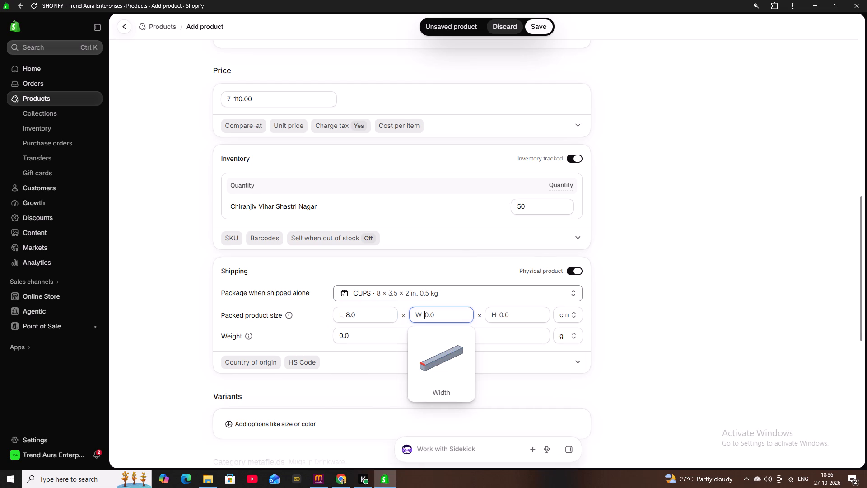
pyautogui.write('3.5')
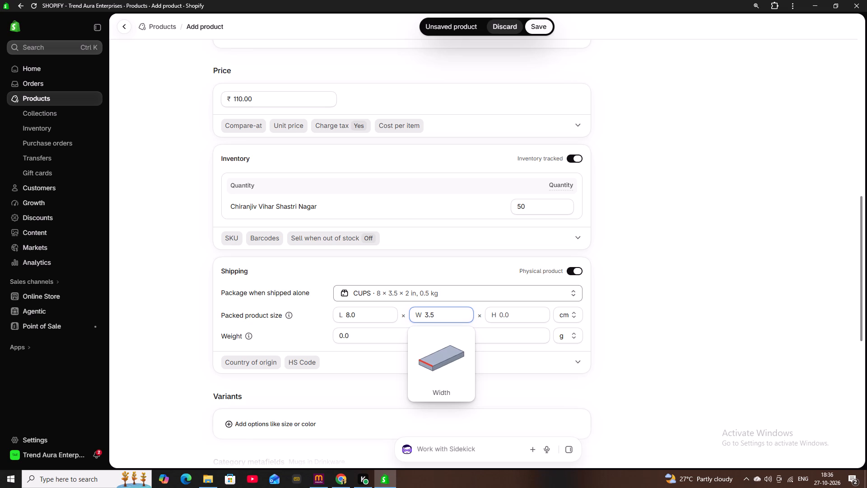
pyautogui.click(512, 309)
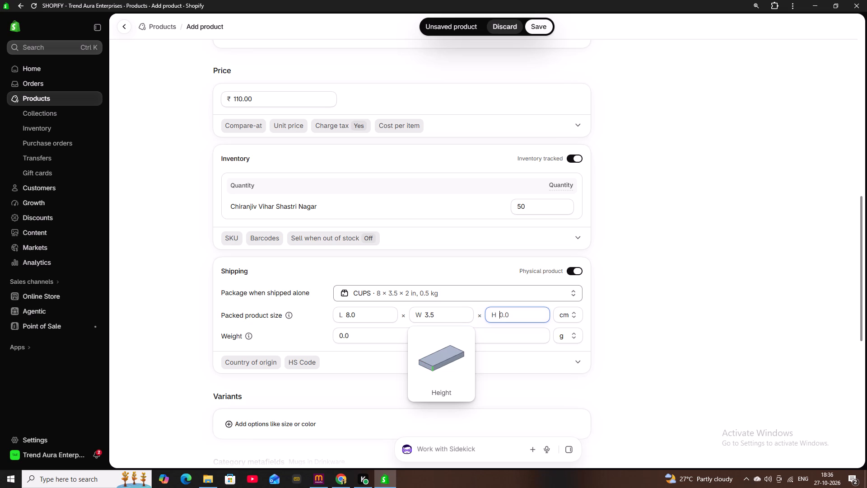
pyautogui.press('2')
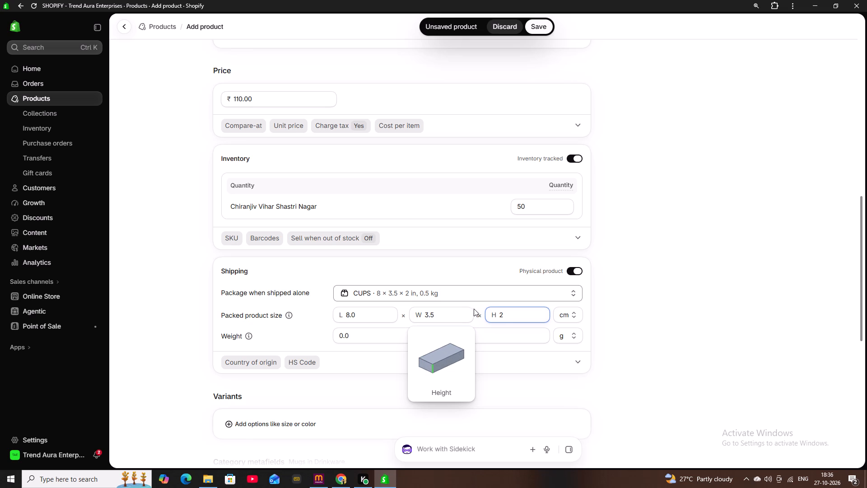
# Set the product's shipping weight to 350 g.
pyautogui.click(371, 338)
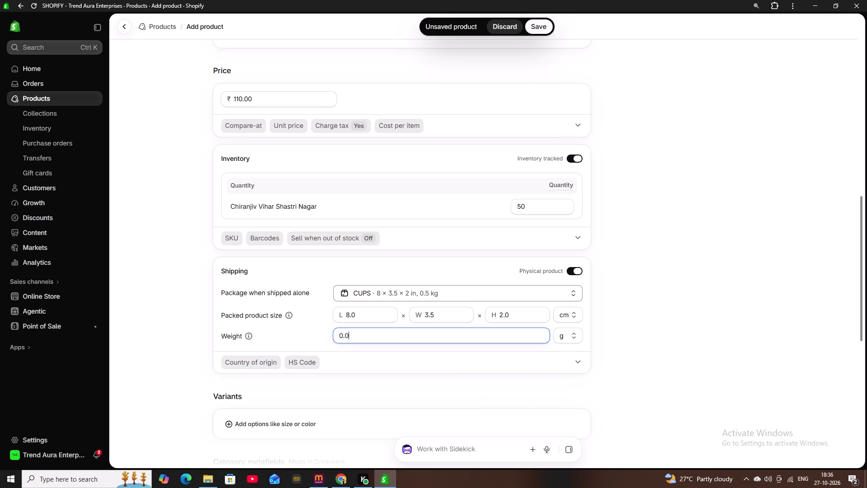
pyautogui.write('350')
pyautogui.press('BackSpace')
pyautogui.press('BackSpace')
pyautogui.press('BackSpace')
pyautogui.press('BackSpace')
pyautogui.press('BackSpace')
pyautogui.press('BackSpace')
pyautogui.write('350')
# Set the product's country of origin to India in the shipping details.
pyautogui.click(264, 373)
pyautogui.click(264, 367)
pyautogui.click(295, 394)
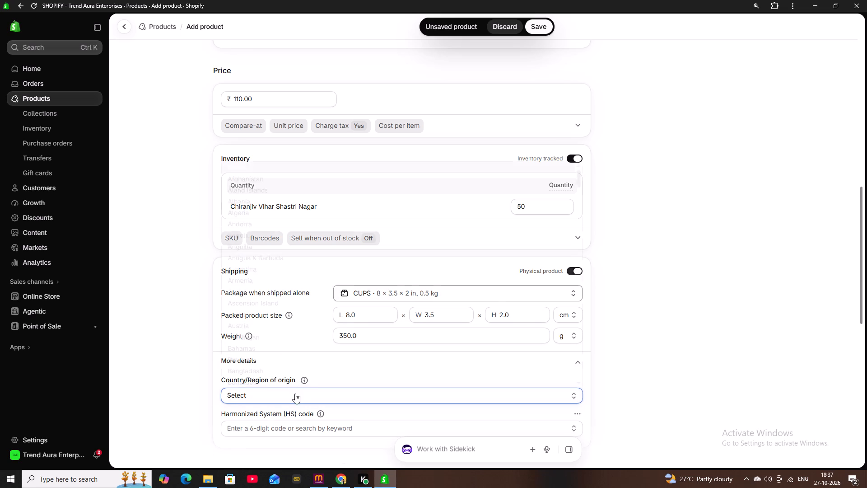
pyautogui.scroll(-10, 342, 333)
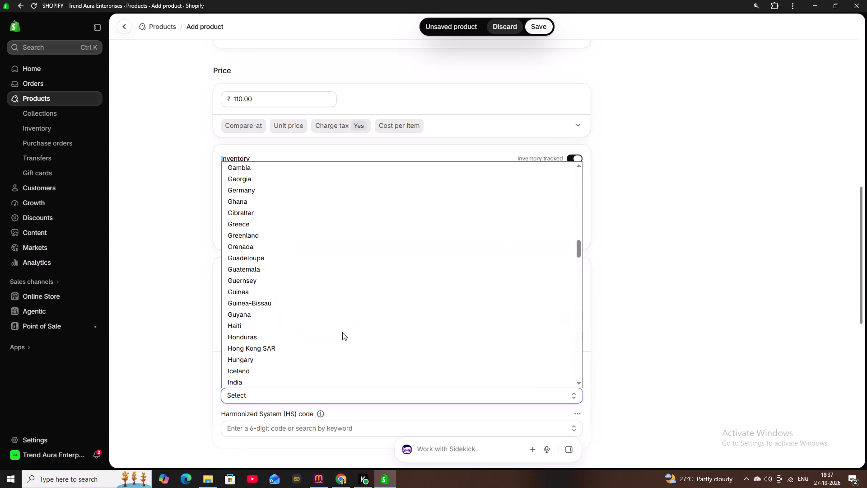
pyautogui.scroll(4, 342, 332)
pyautogui.scroll(-2, 342, 332)
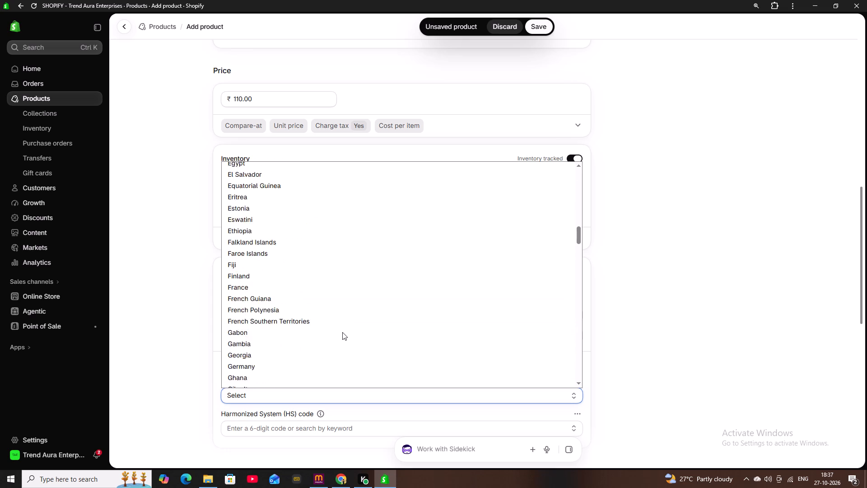
pyautogui.scroll(-5, 342, 332)
pyautogui.scroll(1, 342, 332)
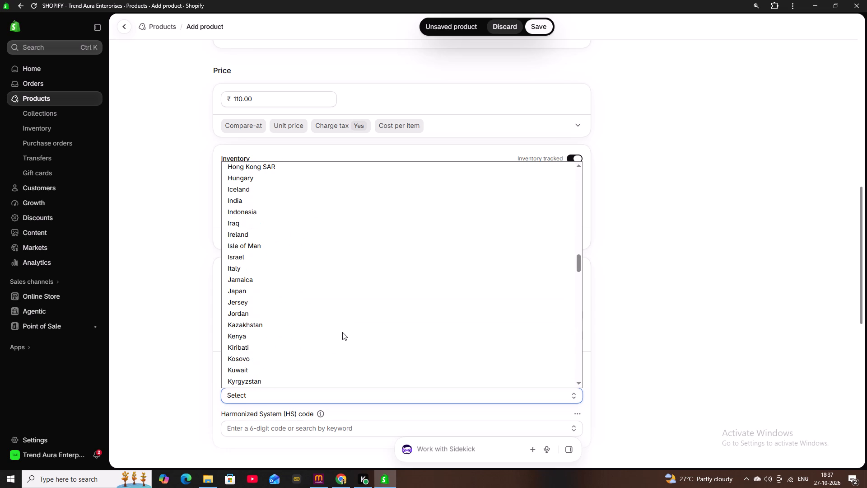
pyautogui.click(272, 203)
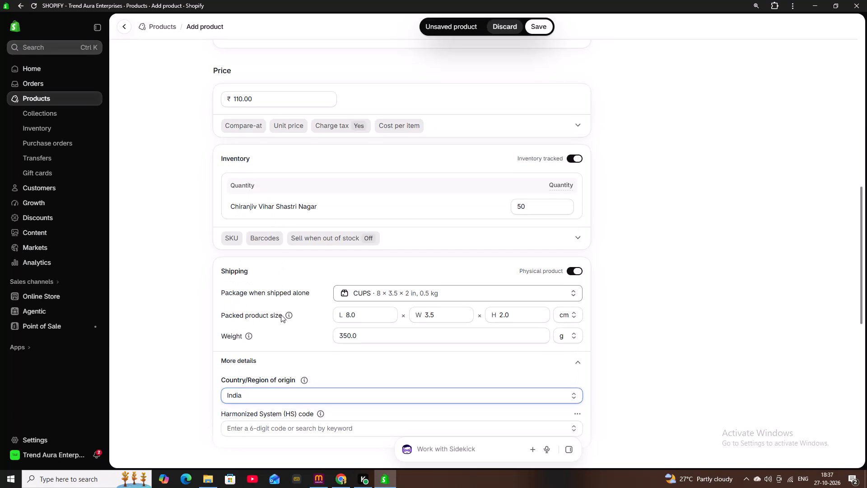
# Open the Harmonized System (HS) code for entry in the shipping details.
pyautogui.scroll(-3, 281, 314)
pyautogui.click(306, 293)
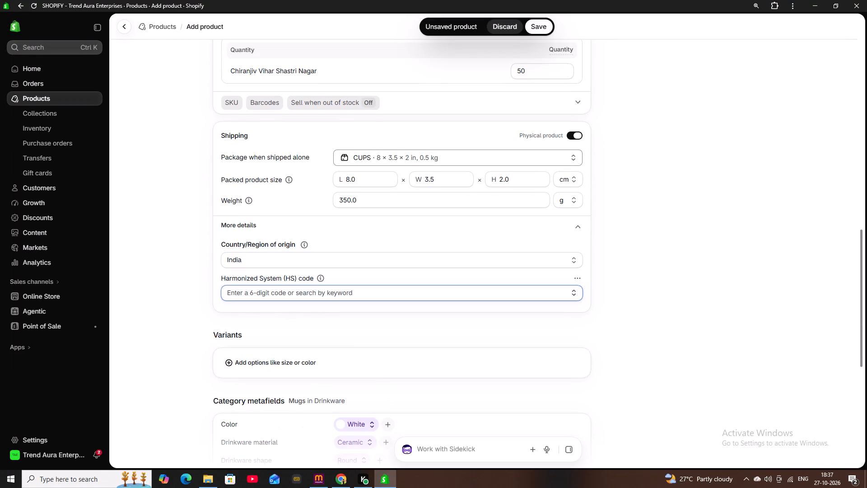
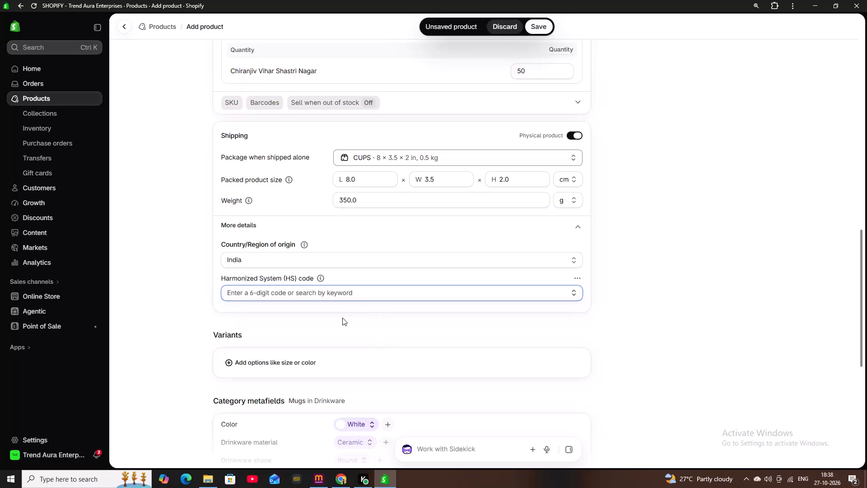
# Set the product's Harmonized System code to 6912.00, ceramic tableware and kitchenware other than porcelain or china.
pyautogui.write('6972')
pyautogui.press('BackSpace')
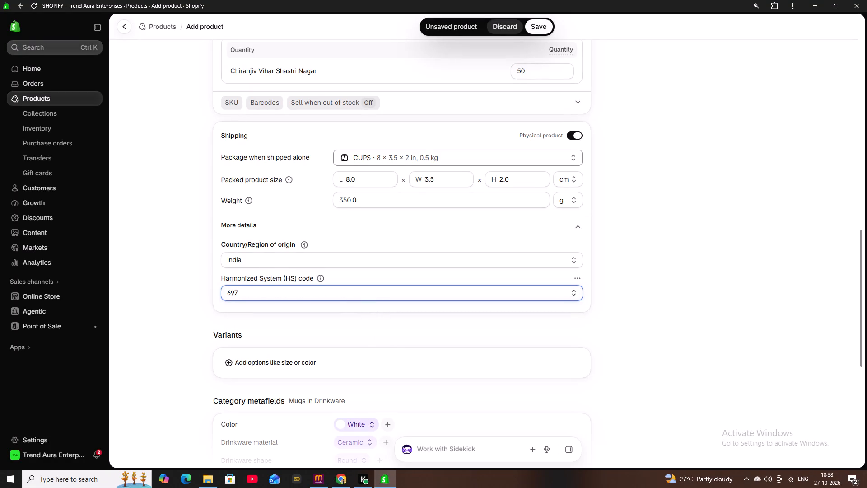
pyautogui.press('BackSpace')
pyautogui.write('12')
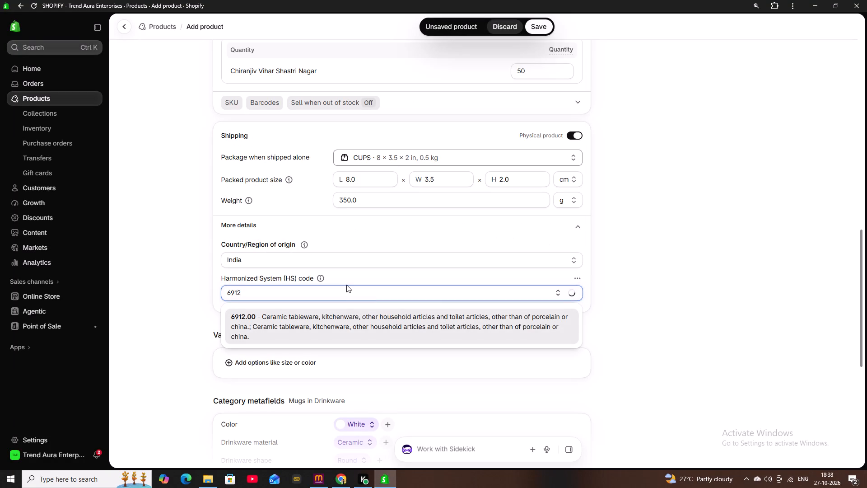
pyautogui.click(322, 334)
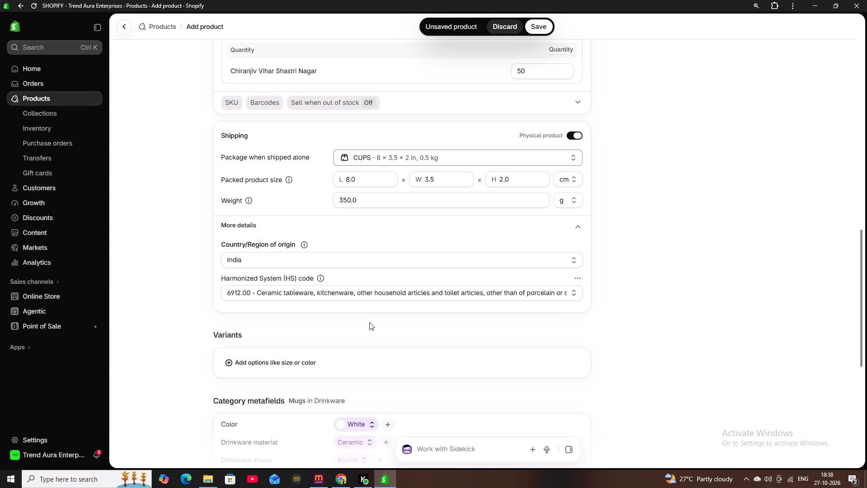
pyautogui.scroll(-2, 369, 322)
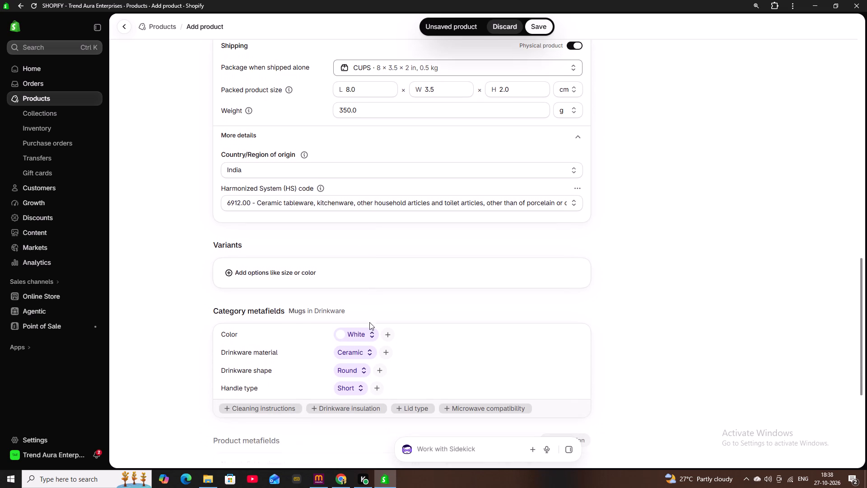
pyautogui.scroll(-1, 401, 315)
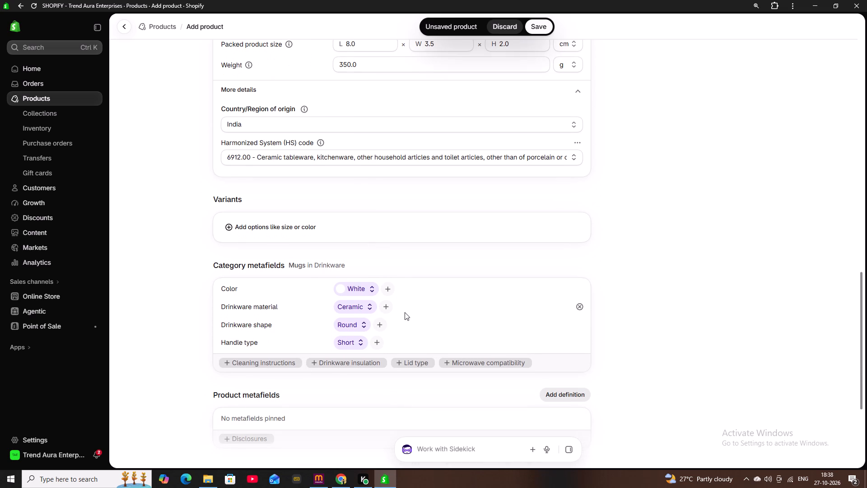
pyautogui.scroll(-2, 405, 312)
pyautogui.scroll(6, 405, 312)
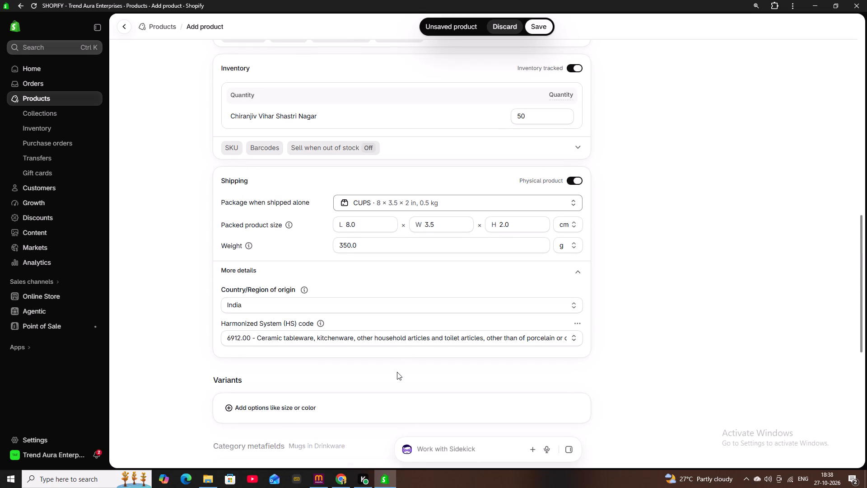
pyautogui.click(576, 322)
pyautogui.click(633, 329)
# Set the product type to MUGS in the product organization section.
pyautogui.scroll(1, 605, 317)
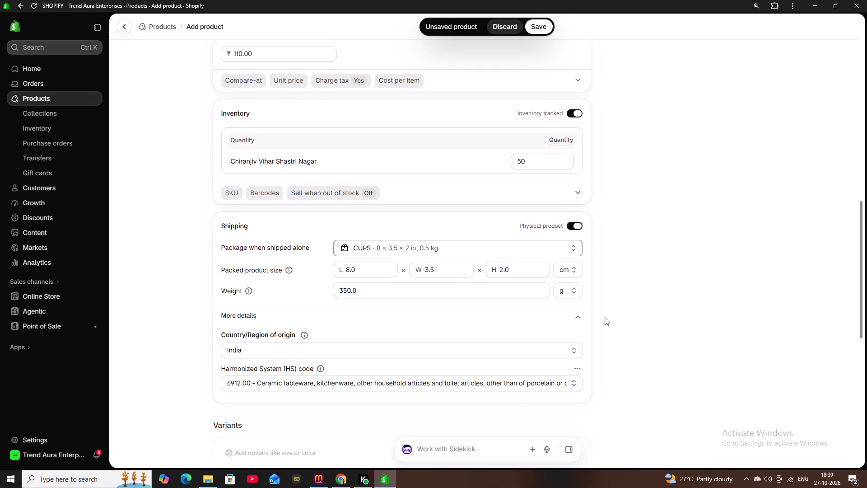
pyautogui.scroll(2, 605, 317)
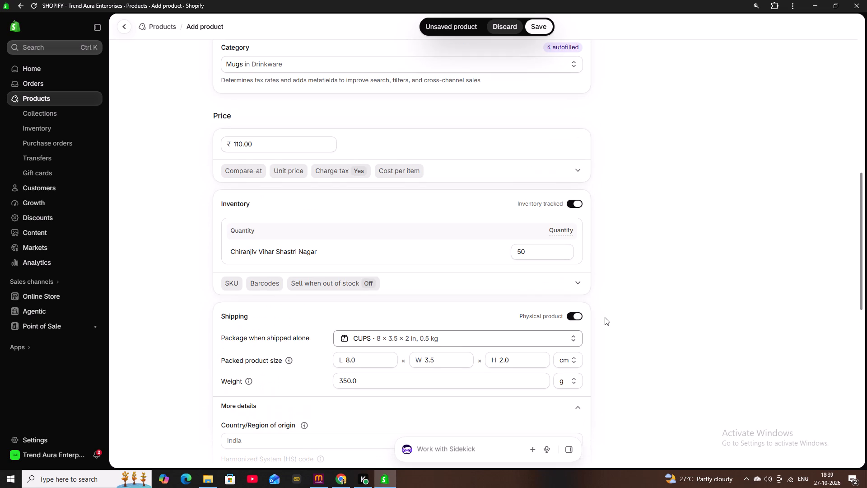
pyautogui.scroll(3, 605, 317)
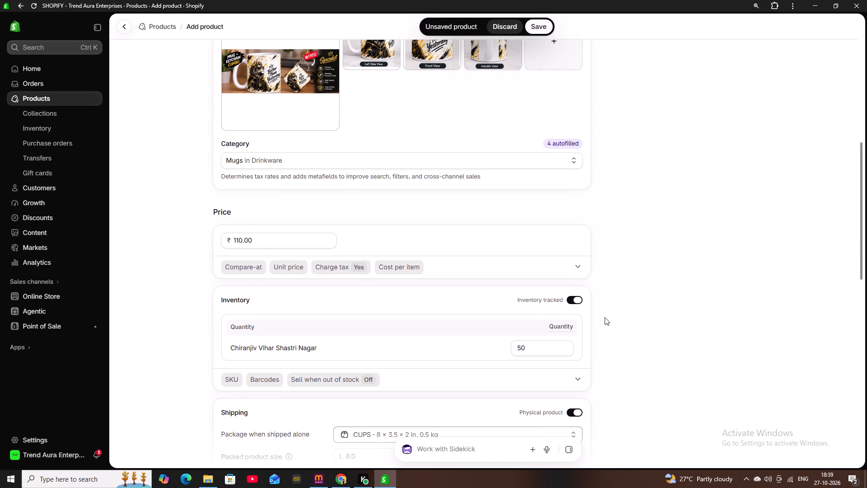
pyautogui.scroll(3, 605, 317)
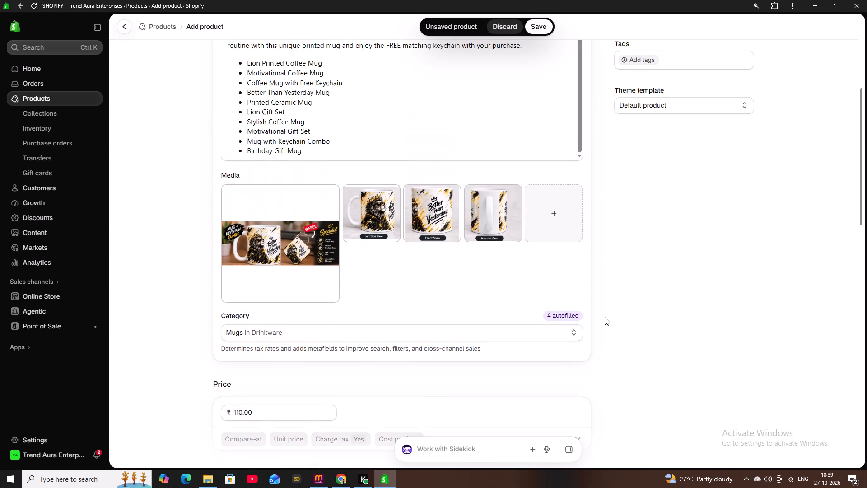
pyautogui.scroll(3, 605, 317)
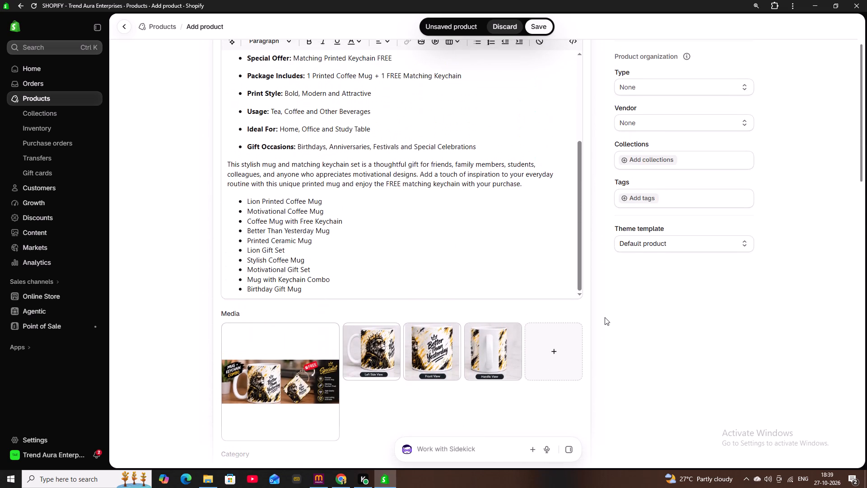
pyautogui.scroll(4, 605, 317)
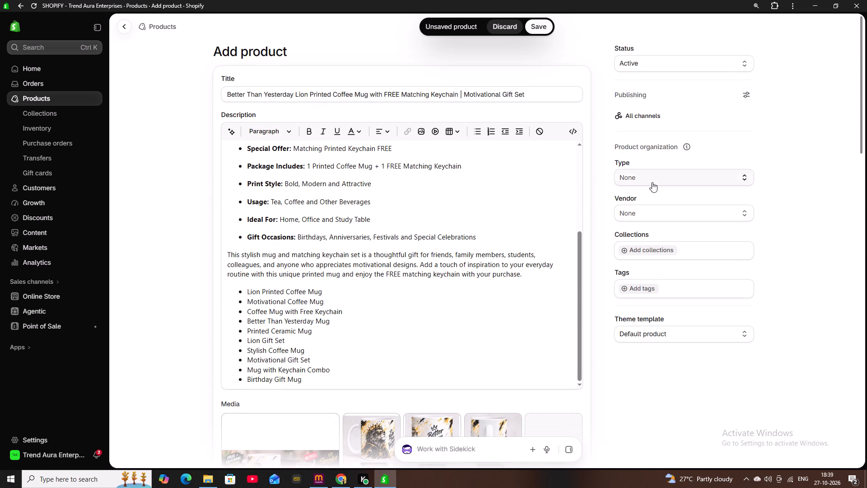
pyautogui.click(652, 181)
pyautogui.click(656, 196)
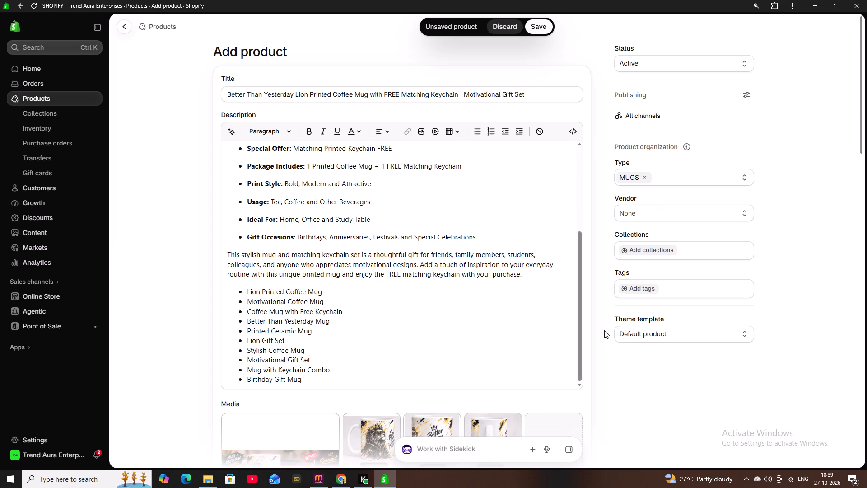
# Review the lower part of the product form, including category metafields, product metafields and the search engine listing.
pyautogui.scroll(-18, 604, 333)
pyautogui.scroll(-3, 606, 329)
pyautogui.scroll(3, 606, 329)
pyautogui.scroll(-2, 606, 329)
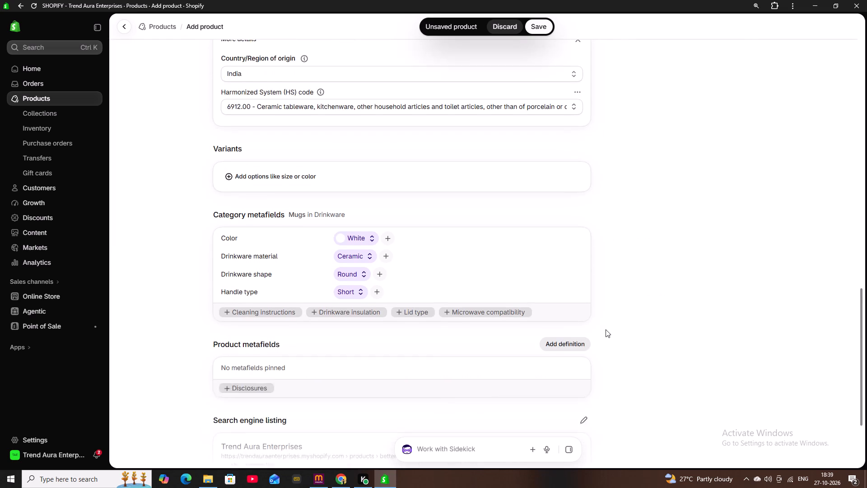
pyautogui.scroll(-4, 606, 329)
pyautogui.scroll(1, 606, 329)
pyautogui.scroll(-3, 606, 329)
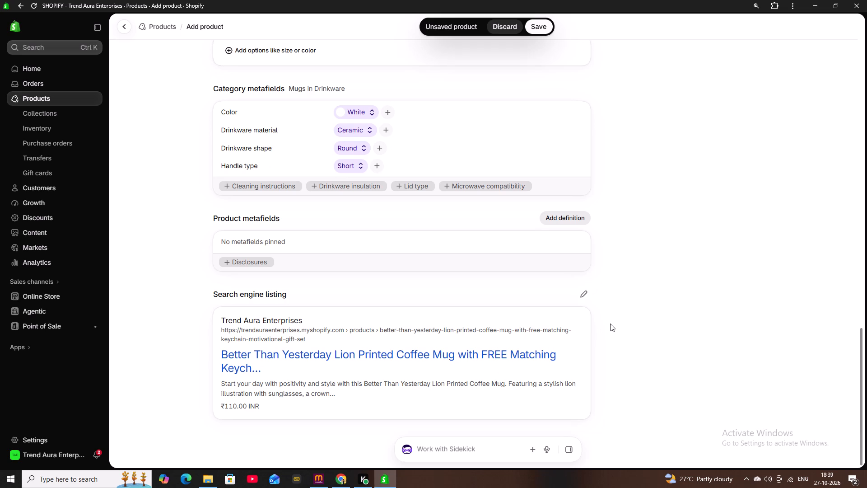
pyautogui.scroll(2, 610, 324)
pyautogui.scroll(-2, 610, 324)
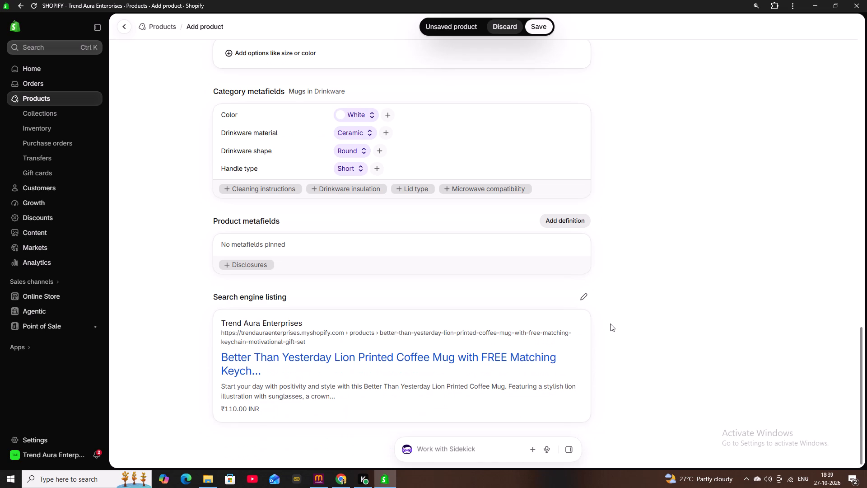
# Set the product's vendor to Trend Aura Enerprises.
pyautogui.scroll(3, 610, 324)
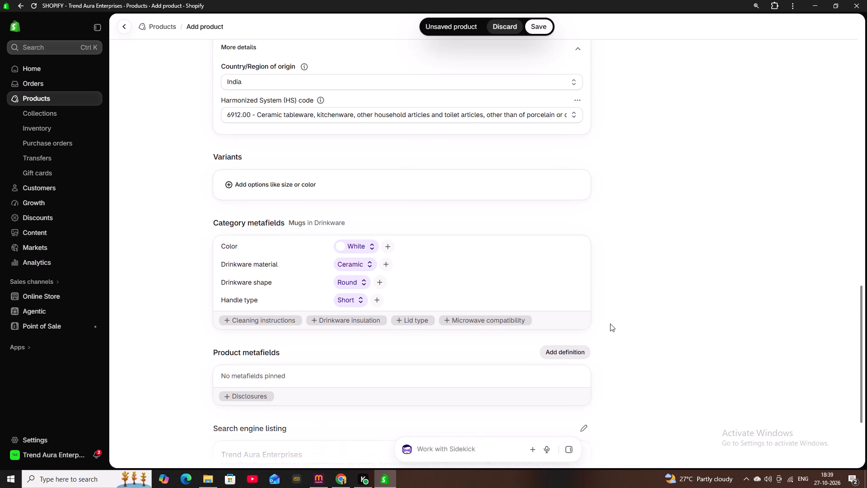
pyautogui.scroll(2, 610, 324)
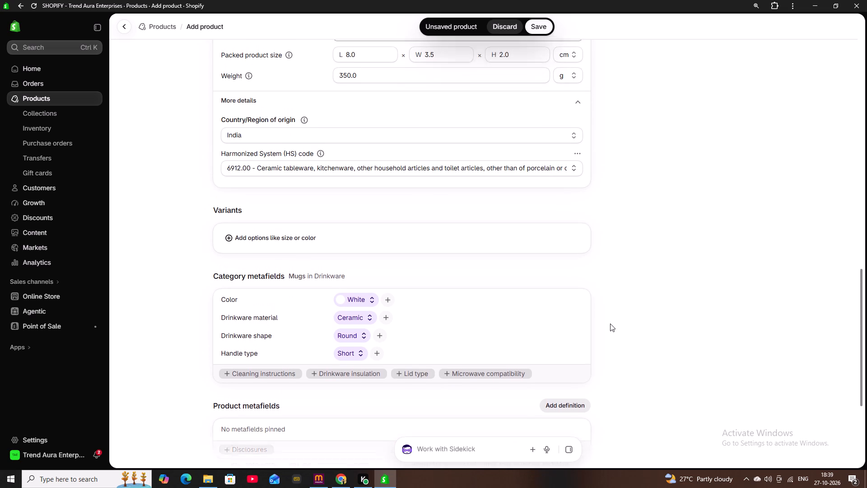
pyautogui.scroll(3, 591, 314)
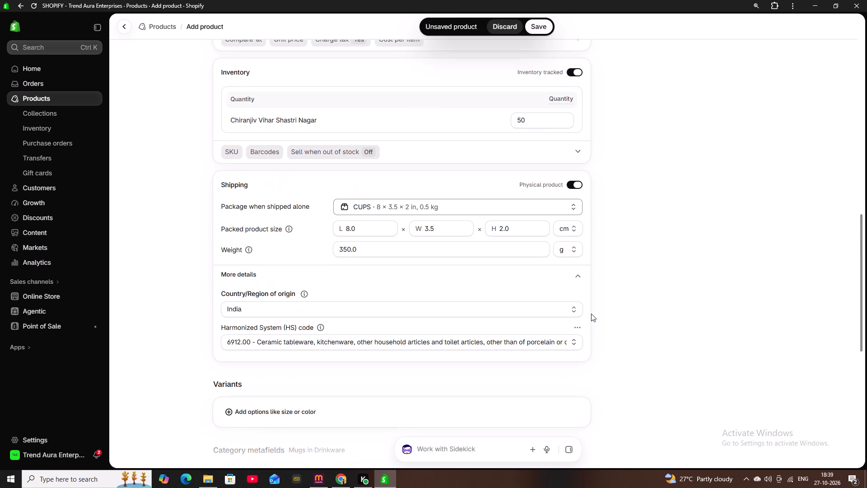
pyautogui.scroll(4, 591, 314)
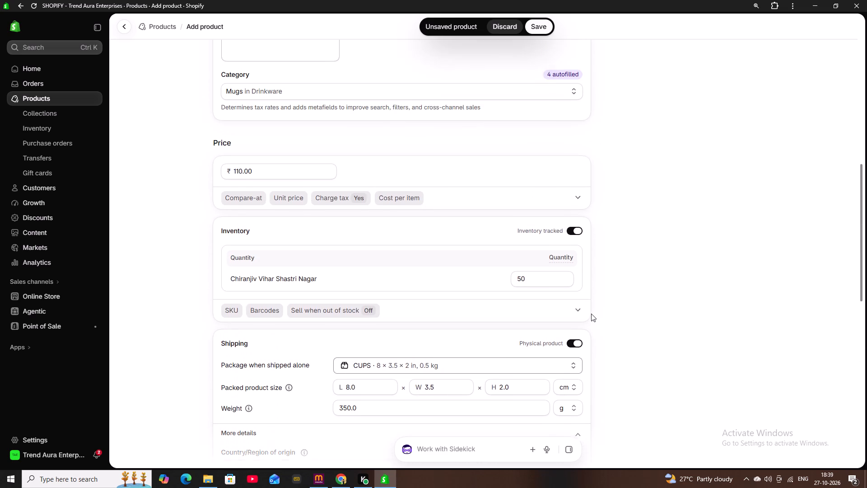
pyautogui.scroll(6, 591, 314)
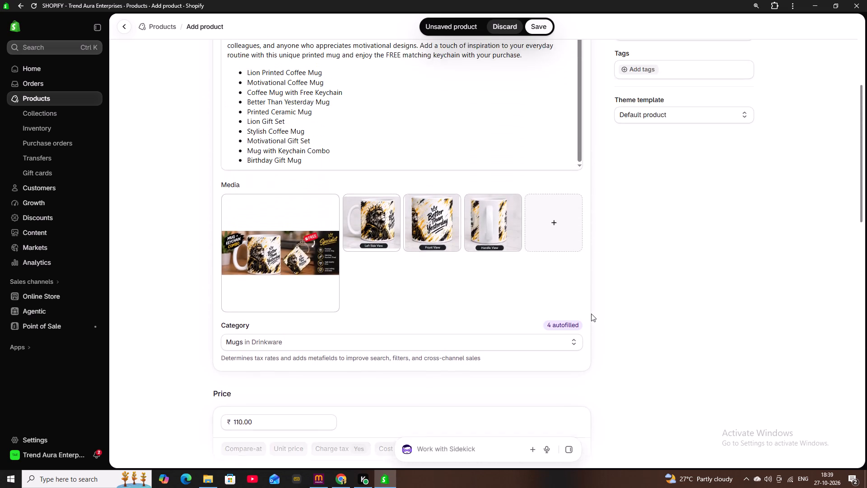
pyautogui.scroll(4, 591, 314)
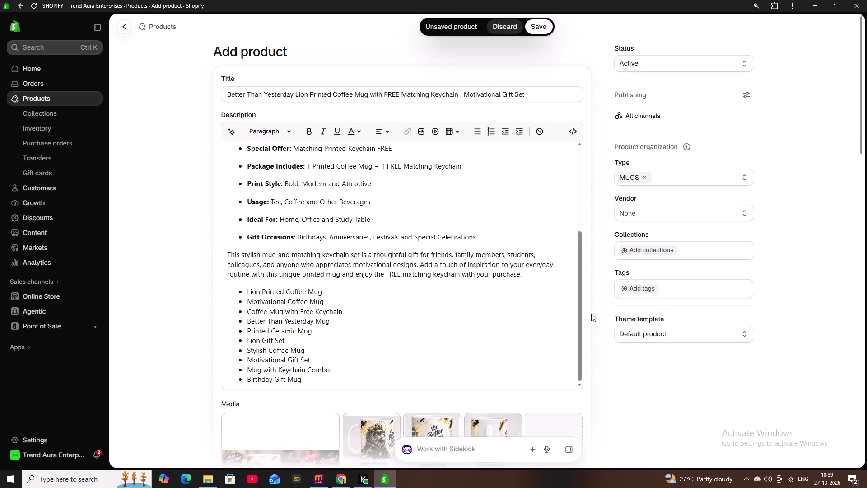
pyautogui.scroll(1, 591, 314)
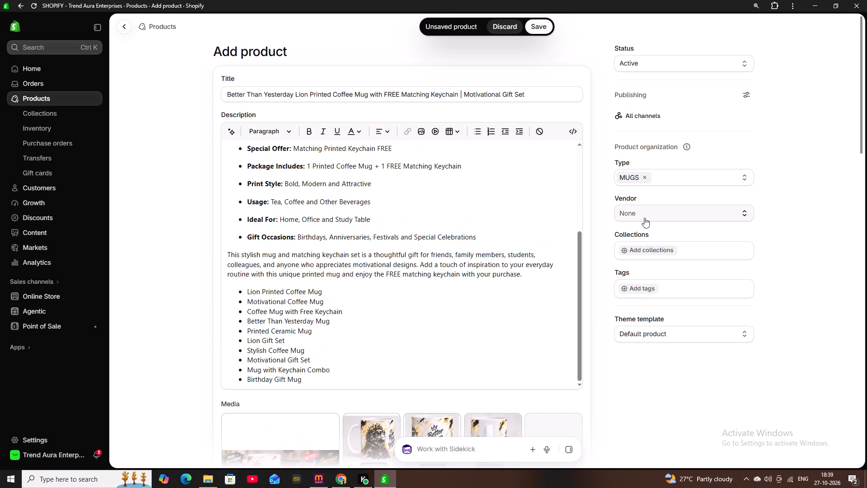
pyautogui.click(644, 218)
pyautogui.click(639, 229)
# Check the description and media of the Better Than Yesterday mug product and save it.
pyautogui.scroll(2, 598, 192)
pyautogui.scroll(-3, 455, 232)
pyautogui.scroll(3, 454, 232)
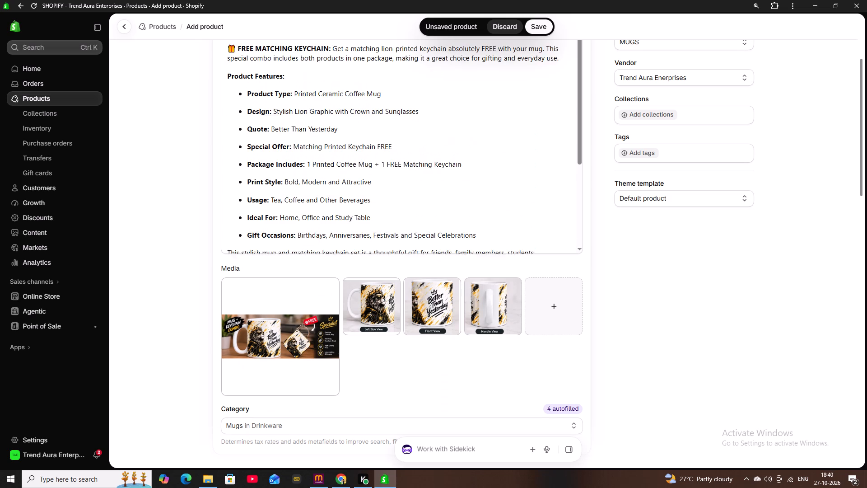
pyautogui.scroll(2, 457, 204)
pyautogui.scroll(4, 660, 240)
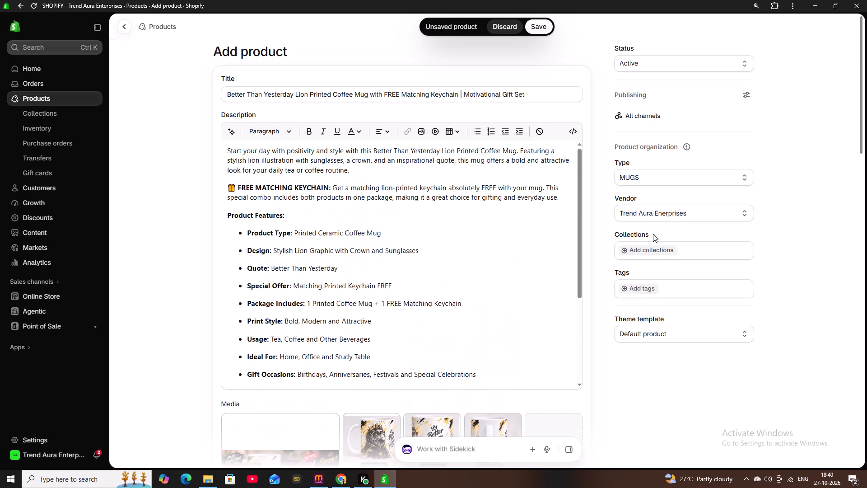
pyautogui.click(540, 23)
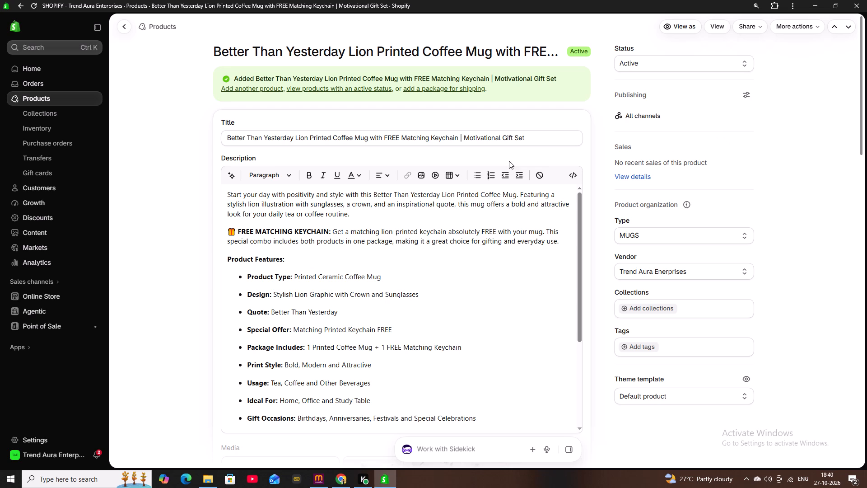
# Go back to the product list and start adding another product.
pyautogui.click(33, 98)
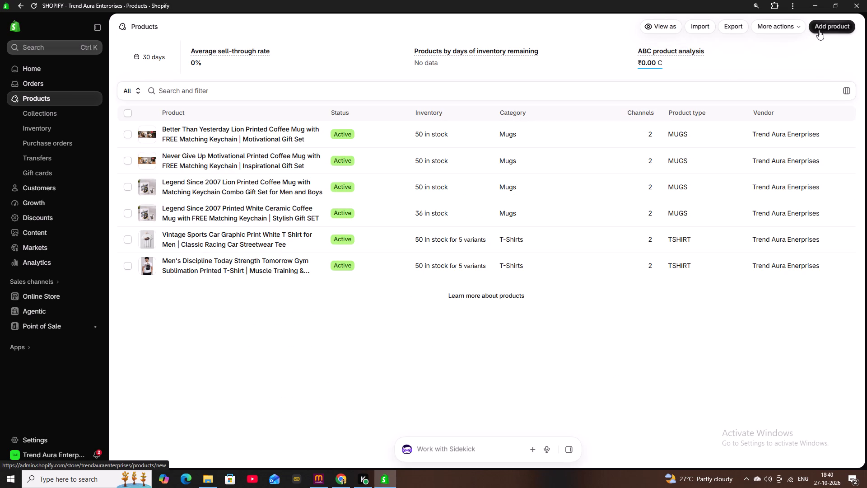
pyautogui.click(819, 30)
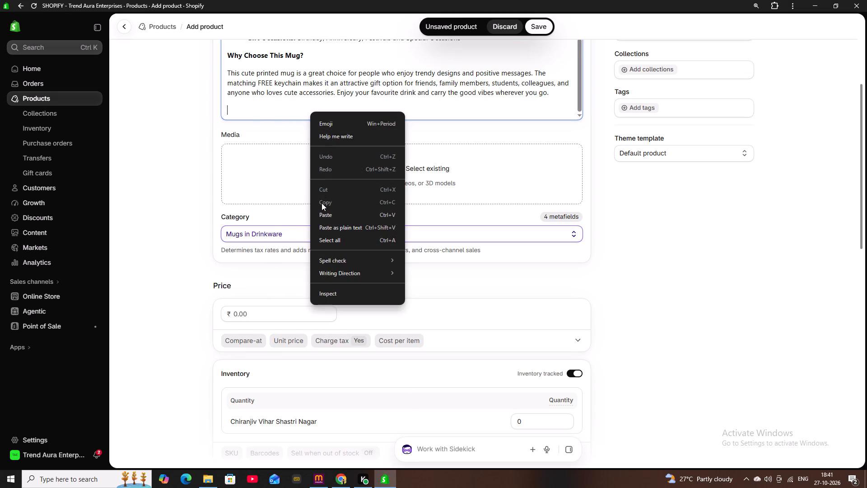
pyautogui.click(324, 216)
# Upload images 13 and 14 from the CUP MOCKUPS folder to the product's media.
pyautogui.click(328, 164)
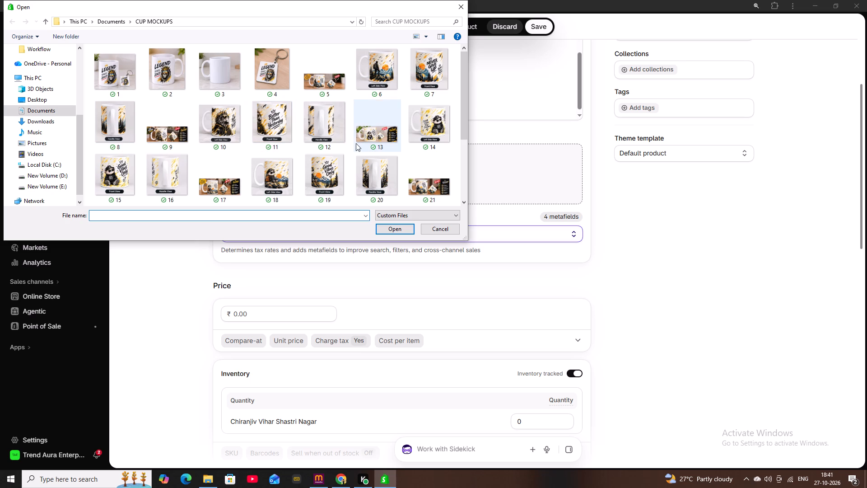
pyautogui.moveTo(356, 148); pyautogui.dragTo(433, 150)
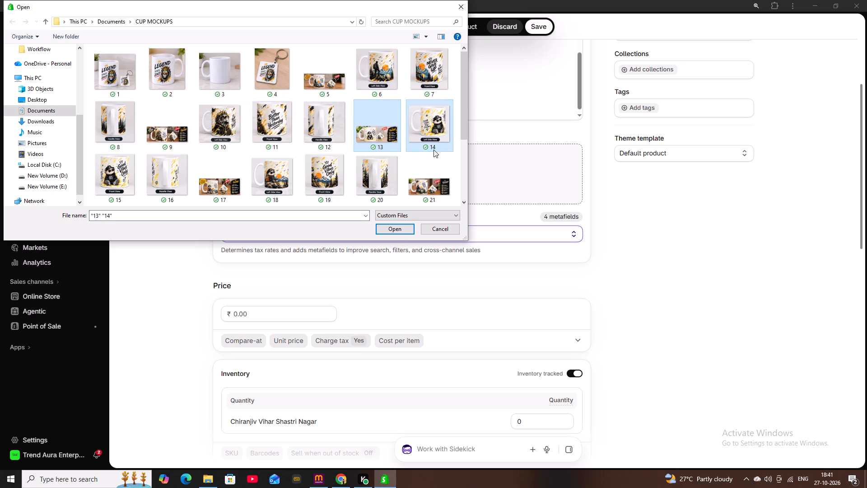
pyautogui.click(392, 232)
pyautogui.click(426, 192)
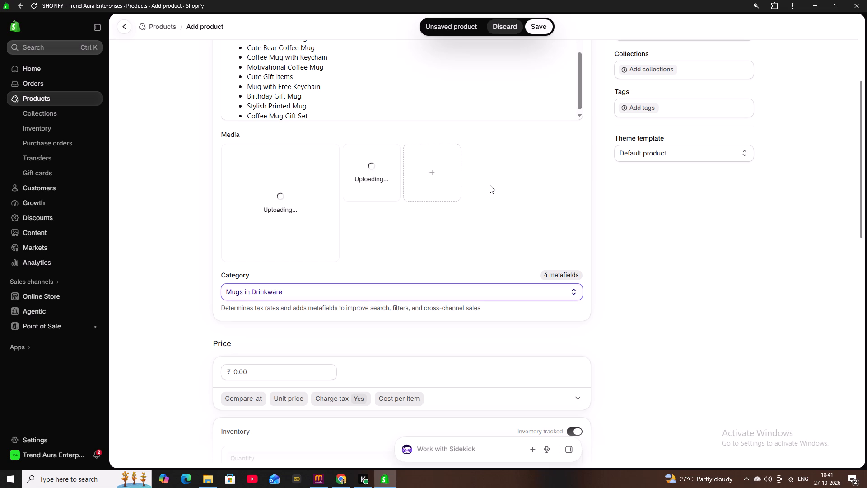
# Set the product type to MUGS and the vendor to Trend Aura Enerprises.
pyautogui.scroll(3, 751, 175)
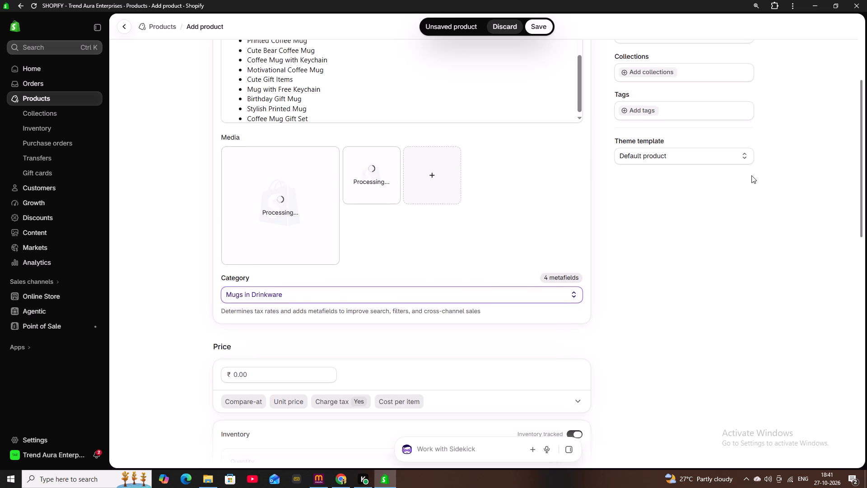
pyautogui.click(648, 136)
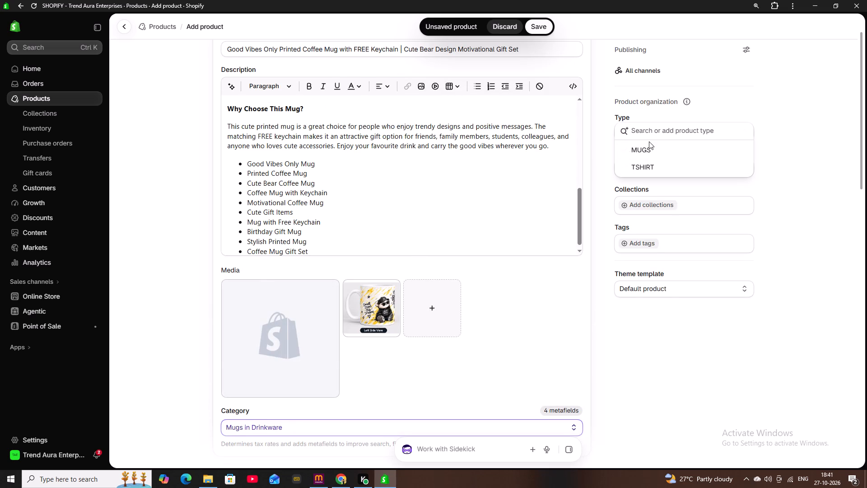
pyautogui.click(649, 141)
pyautogui.click(651, 152)
pyautogui.click(652, 168)
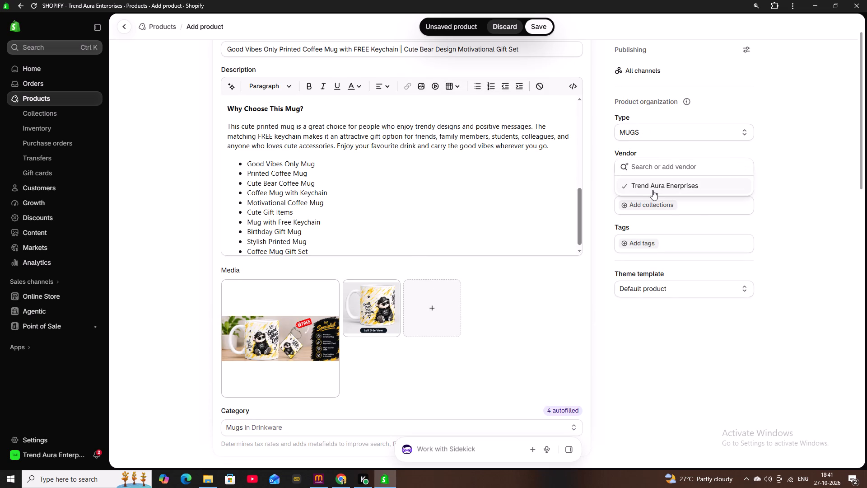
pyautogui.click(653, 190)
# Upload images 15 and 16 from CUP MOCKUPS, deselect images 14 and 13, and apply the selection to the product media.
pyautogui.click(432, 304)
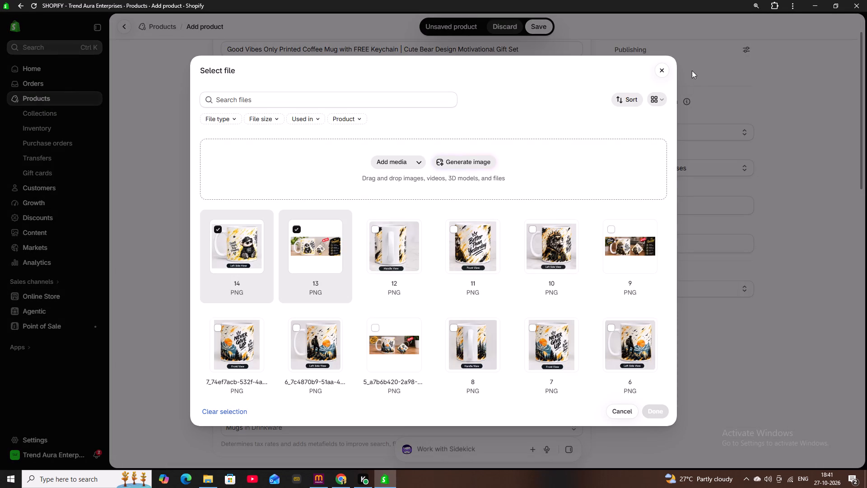
pyautogui.click(657, 68)
pyautogui.click(429, 300)
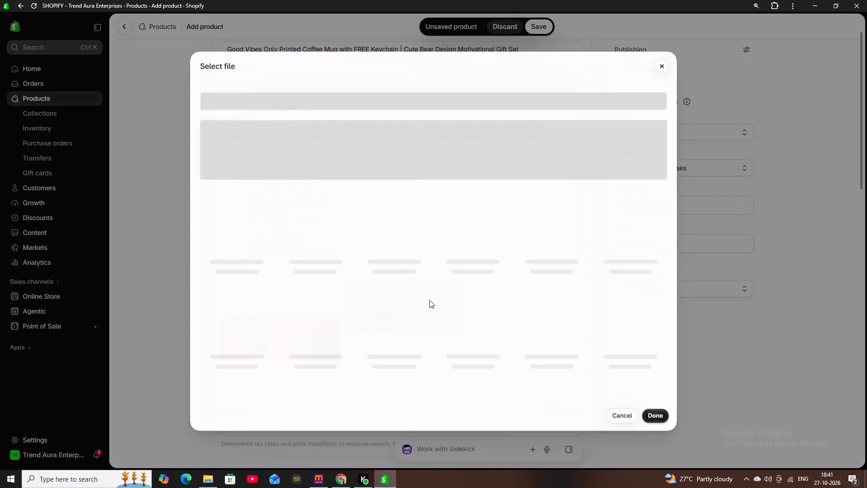
pyautogui.click(337, 162)
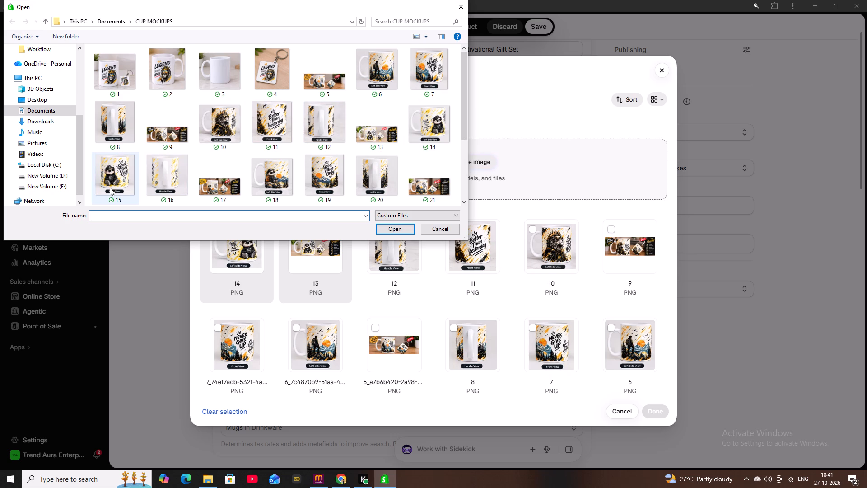
pyautogui.moveTo(93, 202); pyautogui.dragTo(172, 204)
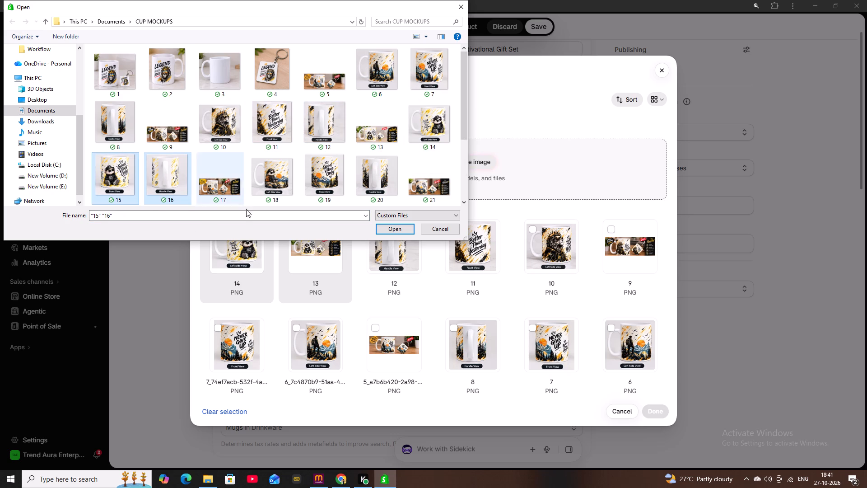
pyautogui.click(387, 229)
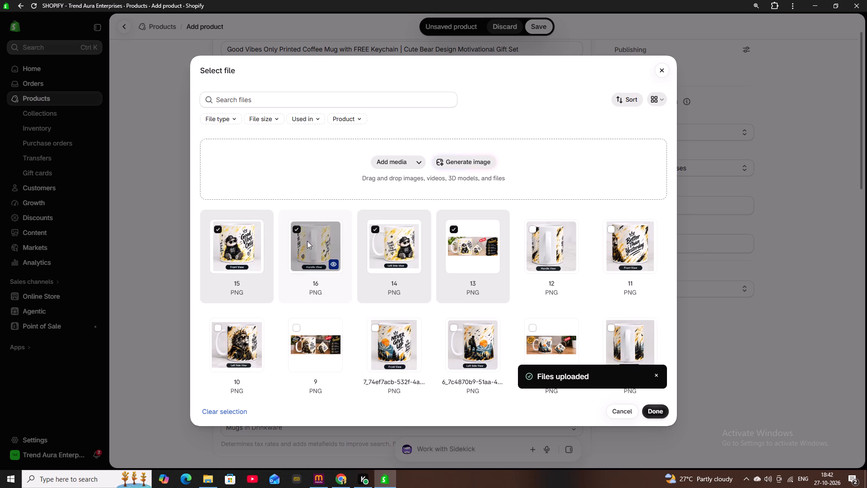
pyautogui.click(373, 226)
pyautogui.click(450, 229)
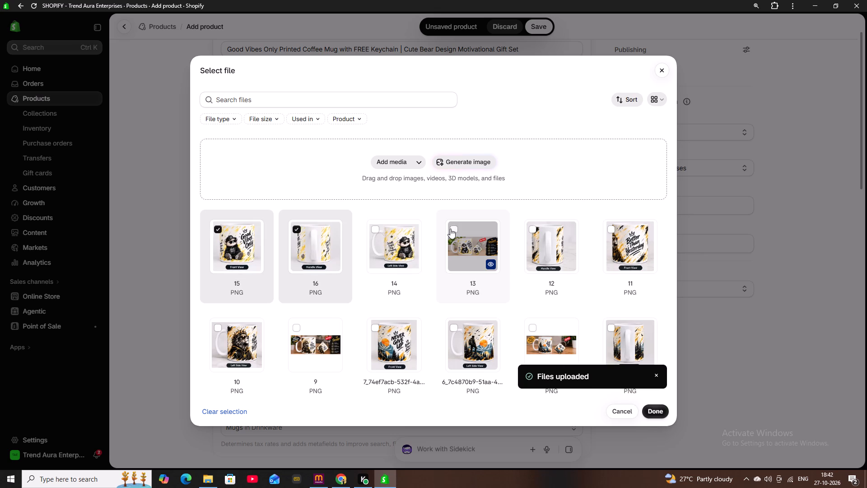
pyautogui.click(649, 409)
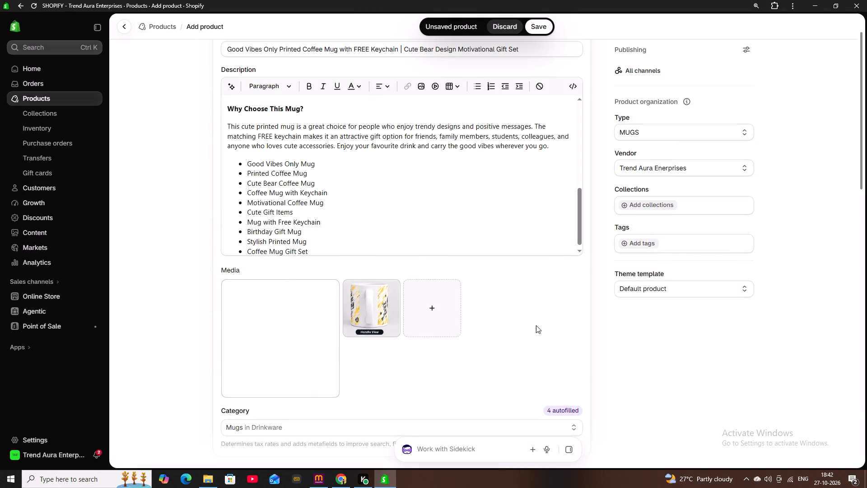
pyautogui.scroll(3, 522, 325)
pyautogui.scroll(-3, 522, 325)
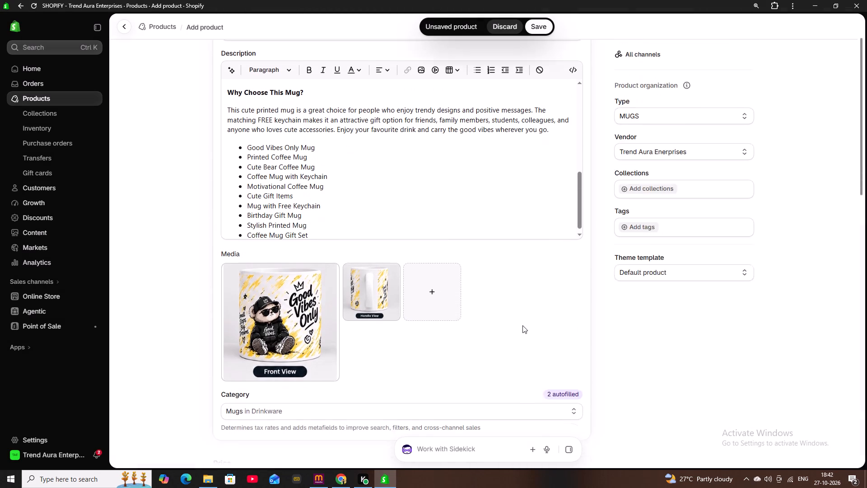
# Remove both the Front View and Handle View images from the product's media.
pyautogui.scroll(8, 478, 324)
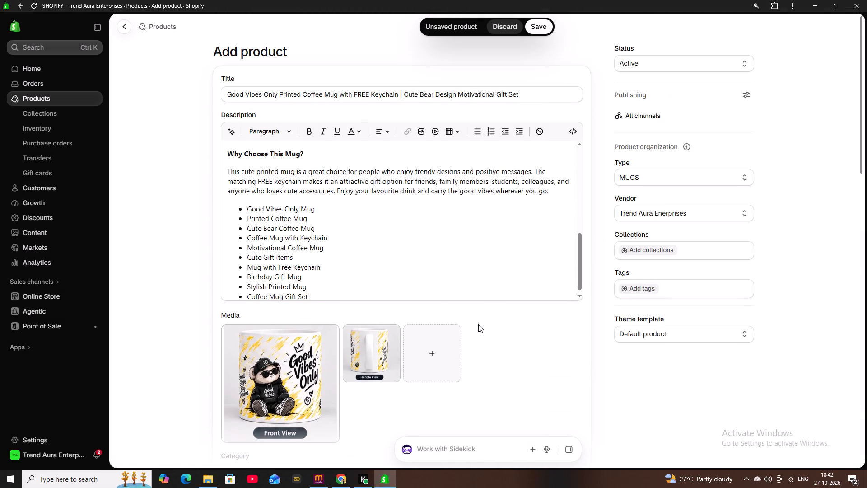
pyautogui.scroll(-2, 478, 324)
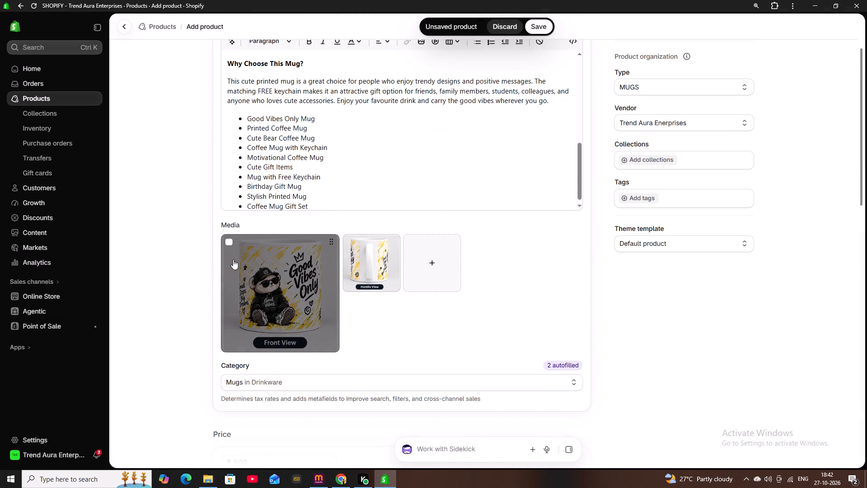
pyautogui.click(225, 244)
pyautogui.click(352, 244)
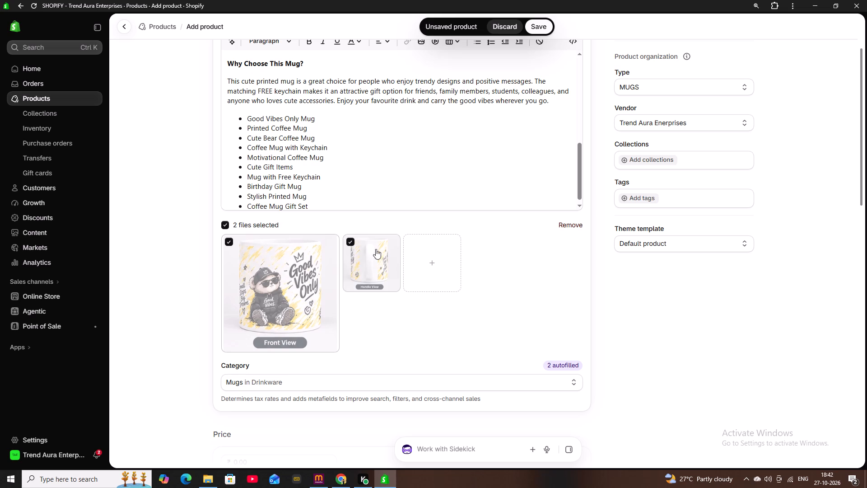
pyautogui.click(577, 227)
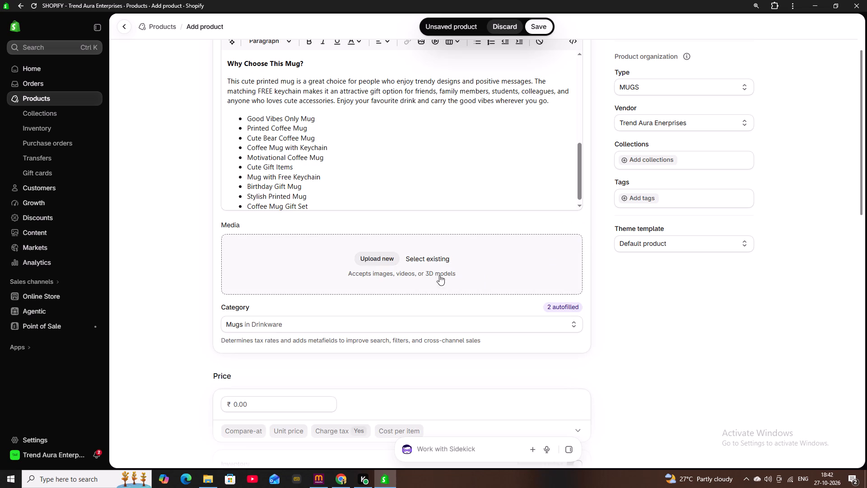
# Upload images 13 and 14 from the CUP MOCKUPS folder to the product's media.
pyautogui.click(368, 260)
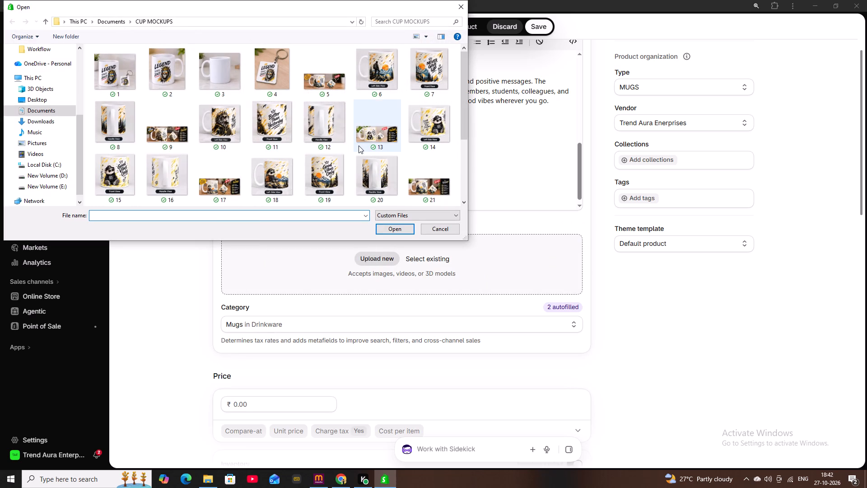
pyautogui.moveTo(355, 148); pyautogui.dragTo(445, 142)
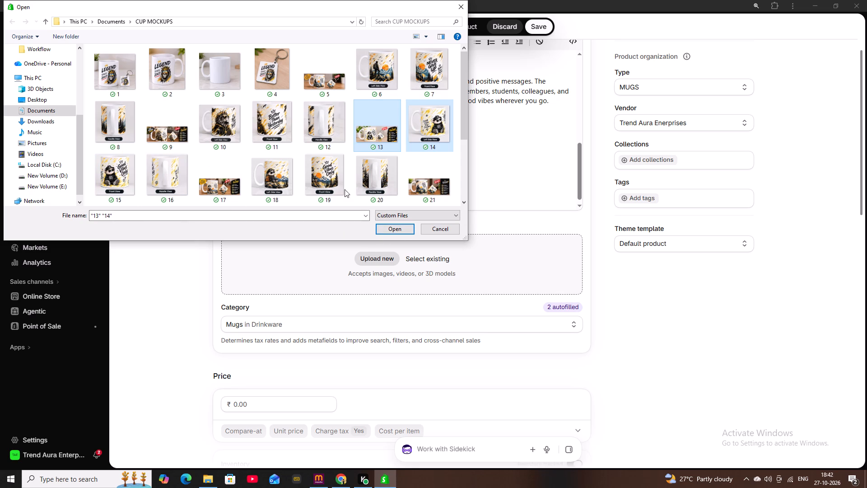
pyautogui.click(457, 166)
pyautogui.moveTo(355, 148); pyautogui.dragTo(391, 148)
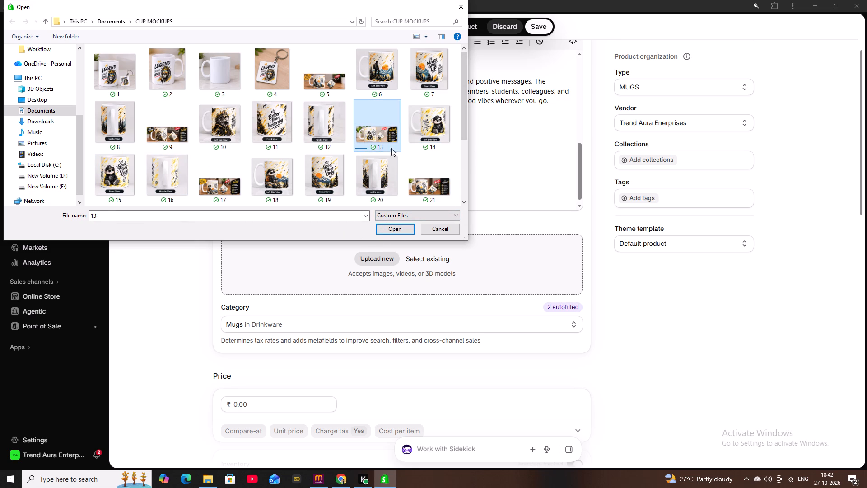
pyautogui.moveTo(391, 148); pyautogui.dragTo(443, 175)
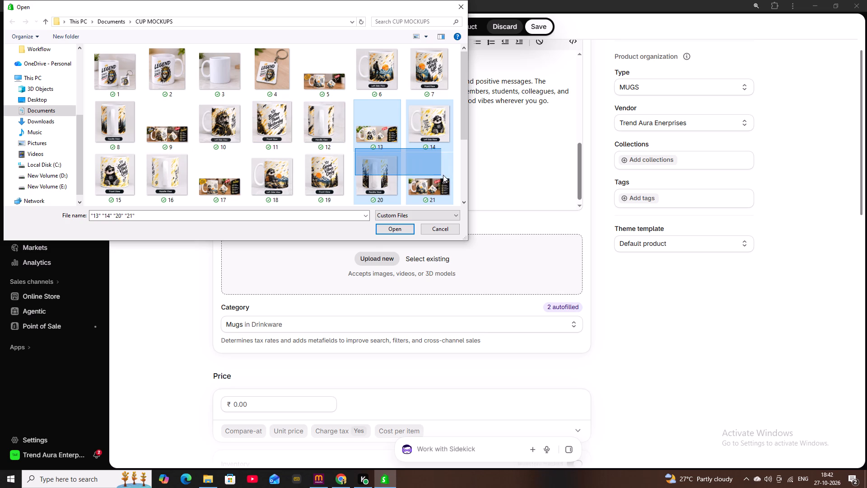
pyautogui.moveTo(443, 175); pyautogui.dragTo(430, 192)
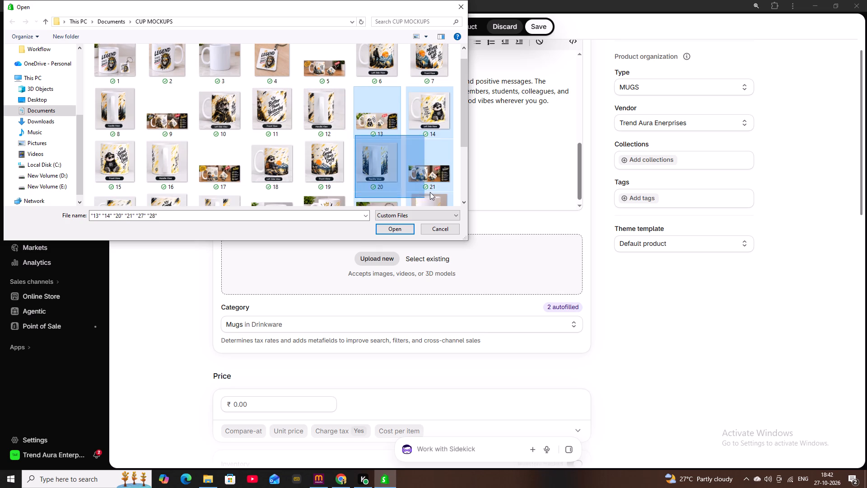
pyautogui.moveTo(430, 192); pyautogui.dragTo(261, 154)
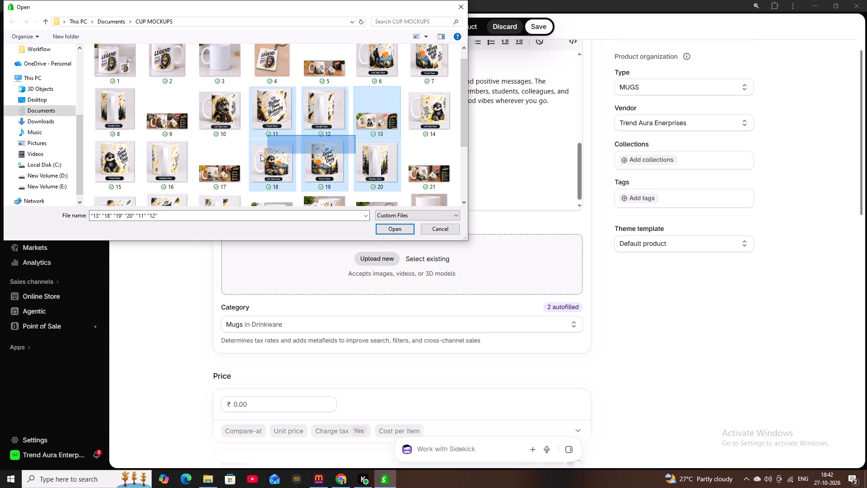
pyautogui.moveTo(261, 154); pyautogui.dragTo(381, 127)
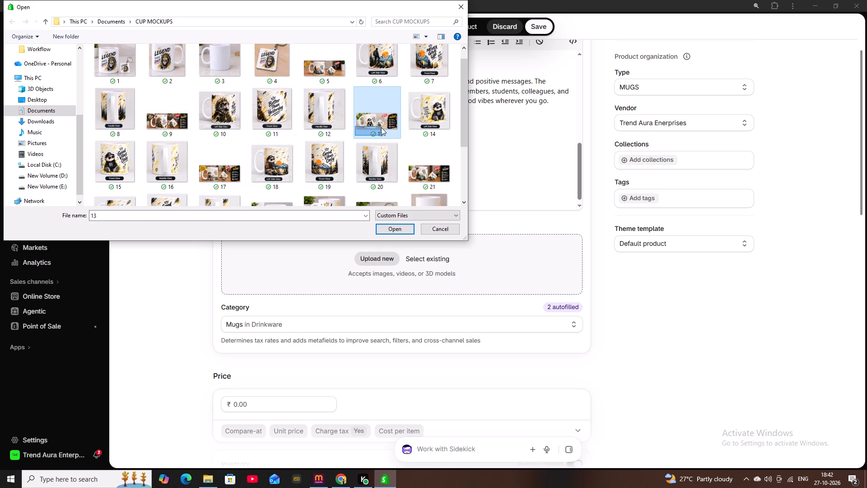
pyautogui.moveTo(381, 127); pyautogui.dragTo(444, 131)
pyautogui.click(399, 232)
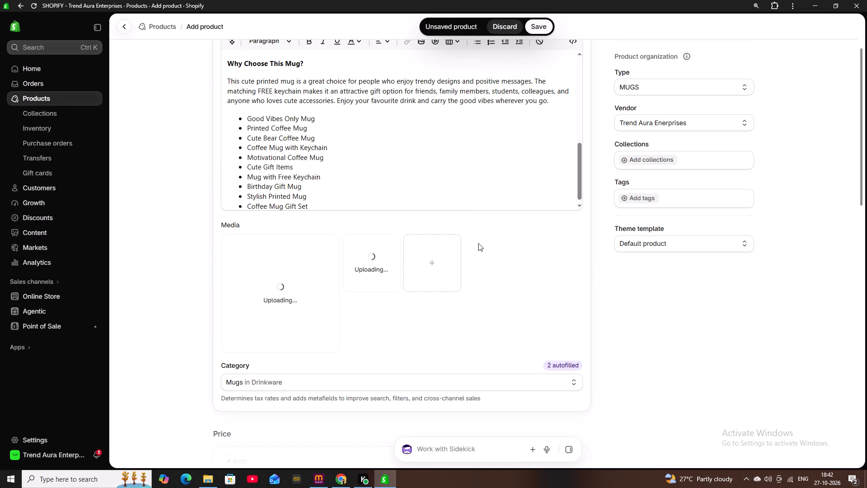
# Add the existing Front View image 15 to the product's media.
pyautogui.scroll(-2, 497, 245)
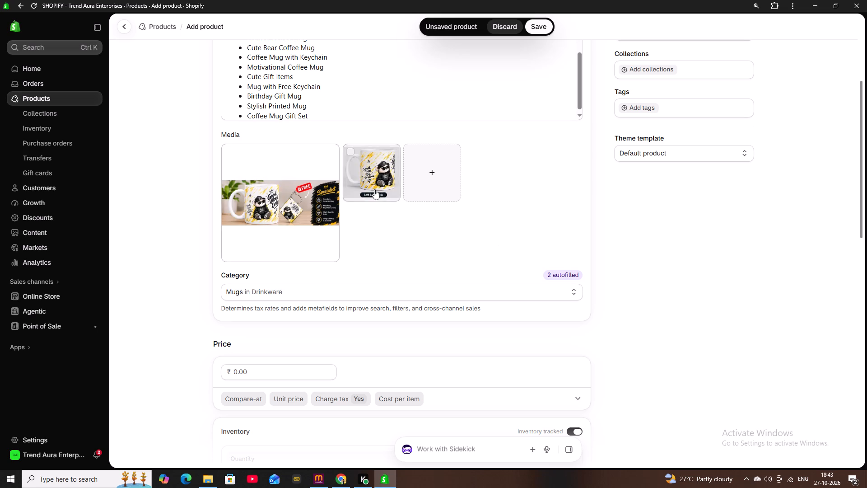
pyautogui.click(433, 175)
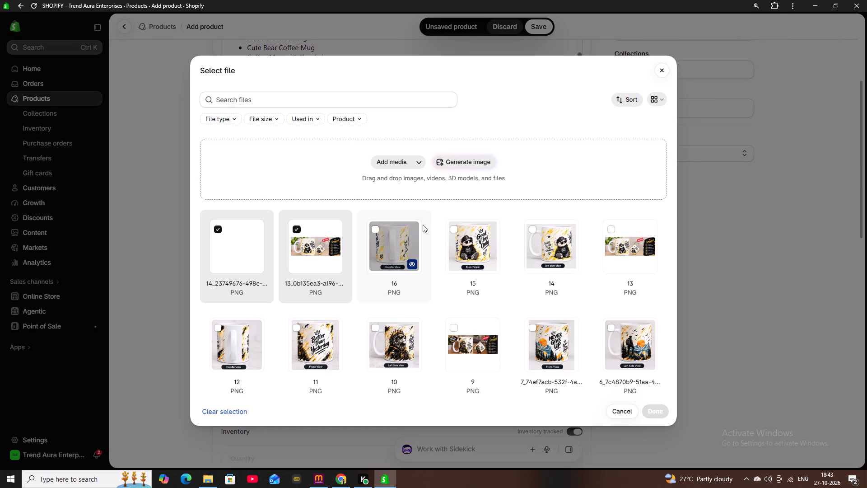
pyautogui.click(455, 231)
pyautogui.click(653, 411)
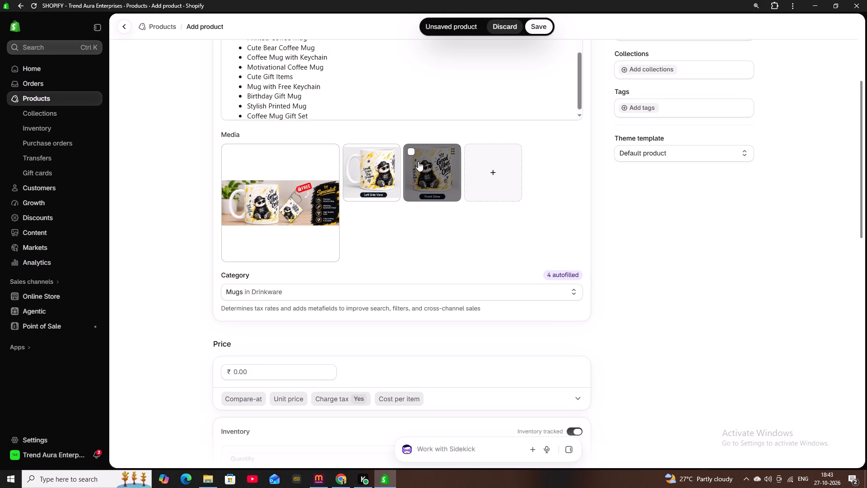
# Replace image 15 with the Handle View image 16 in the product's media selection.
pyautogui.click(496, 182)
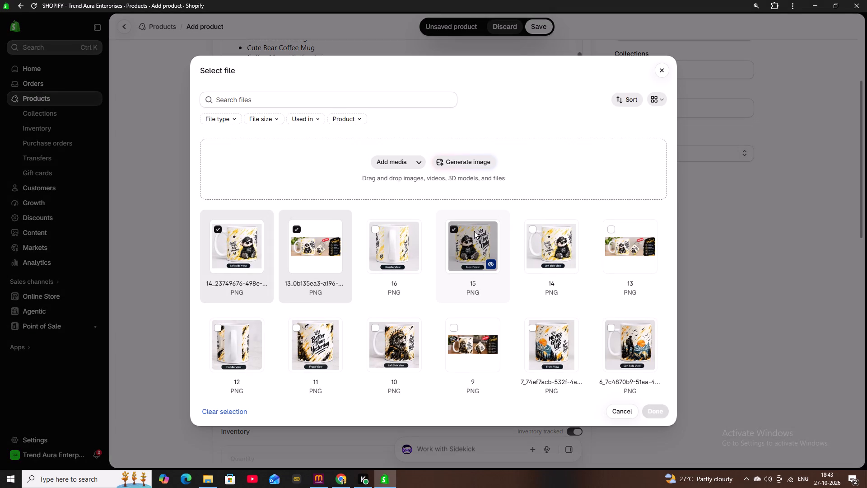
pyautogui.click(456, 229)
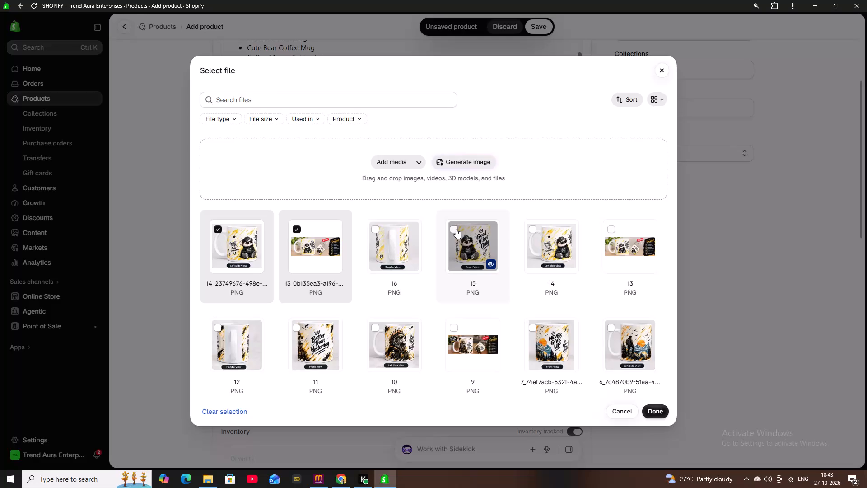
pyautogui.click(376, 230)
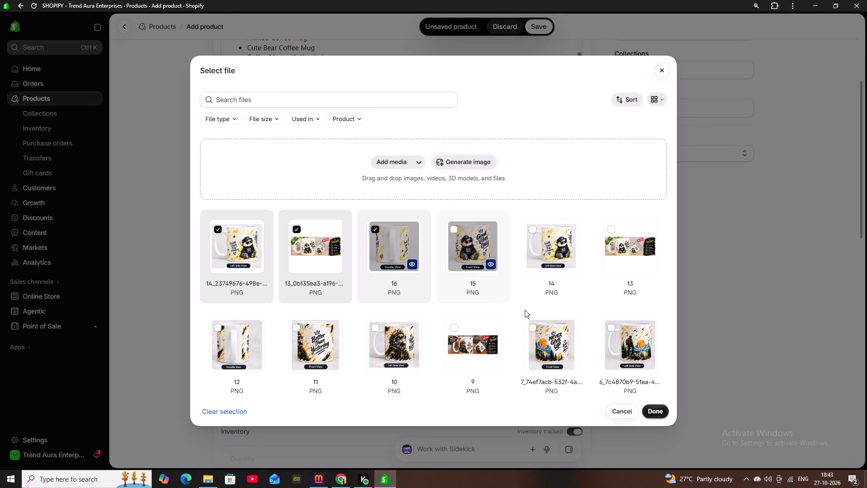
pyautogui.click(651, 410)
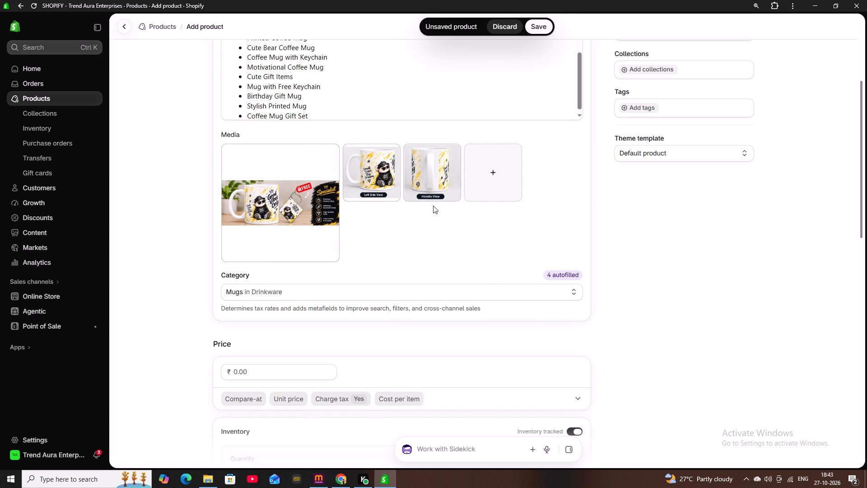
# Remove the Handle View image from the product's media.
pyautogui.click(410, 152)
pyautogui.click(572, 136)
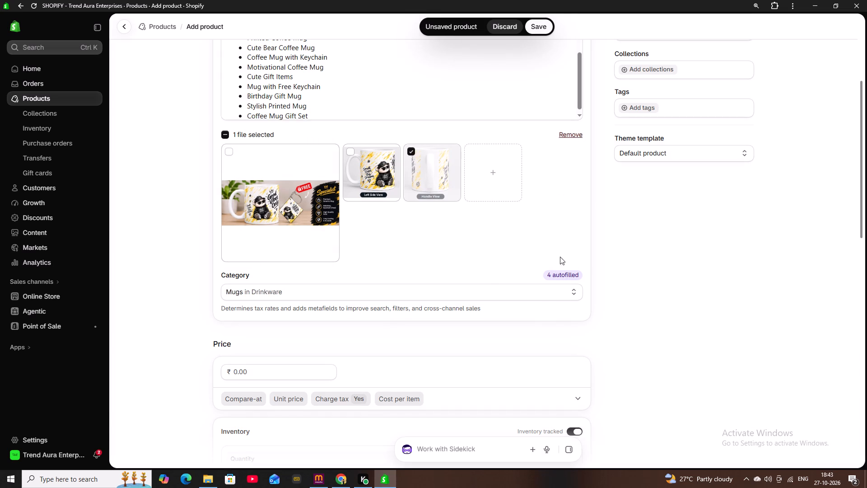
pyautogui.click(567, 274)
# Add the existing images 15 and 16 together to the product's media, selecting 15 first.
pyautogui.scroll(14, 564, 272)
pyautogui.click(443, 180)
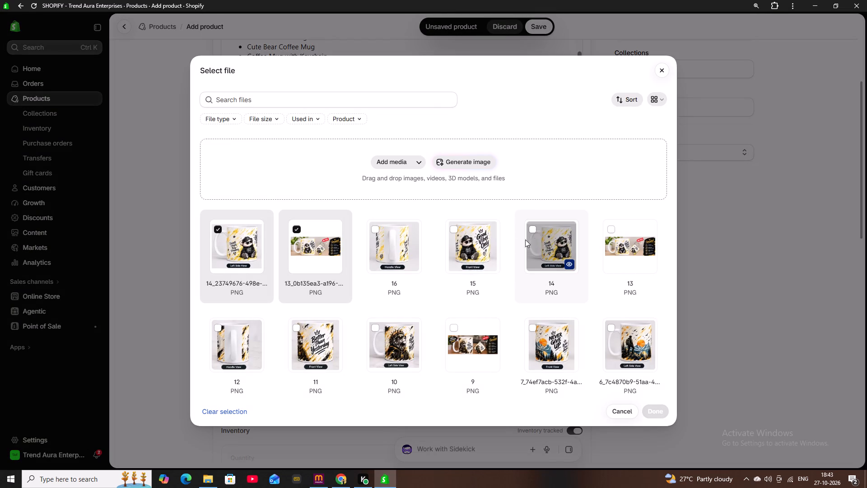
pyautogui.click(454, 230)
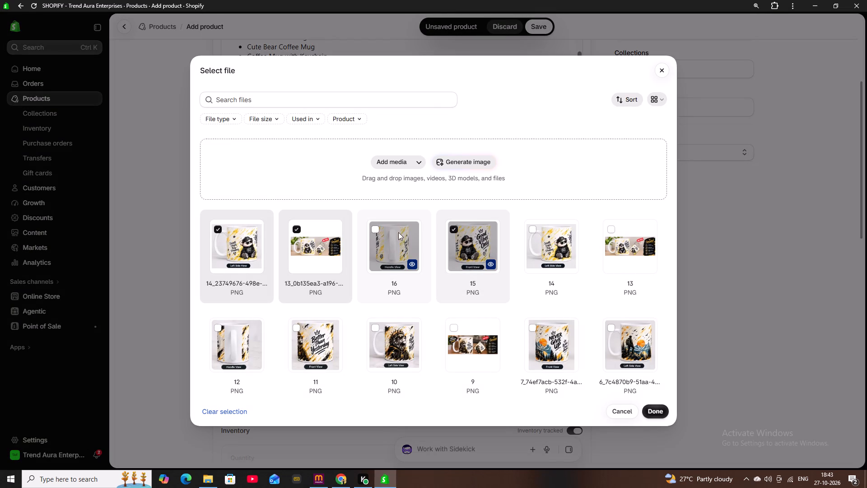
pyautogui.click(376, 230)
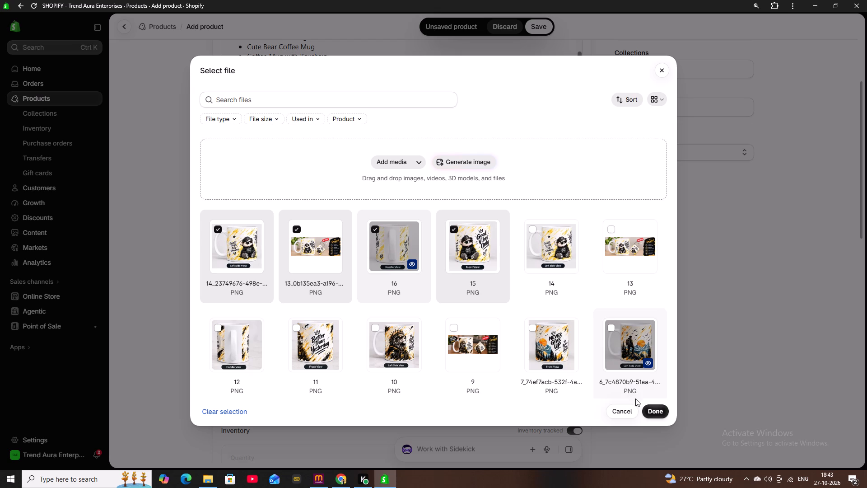
pyautogui.click(652, 410)
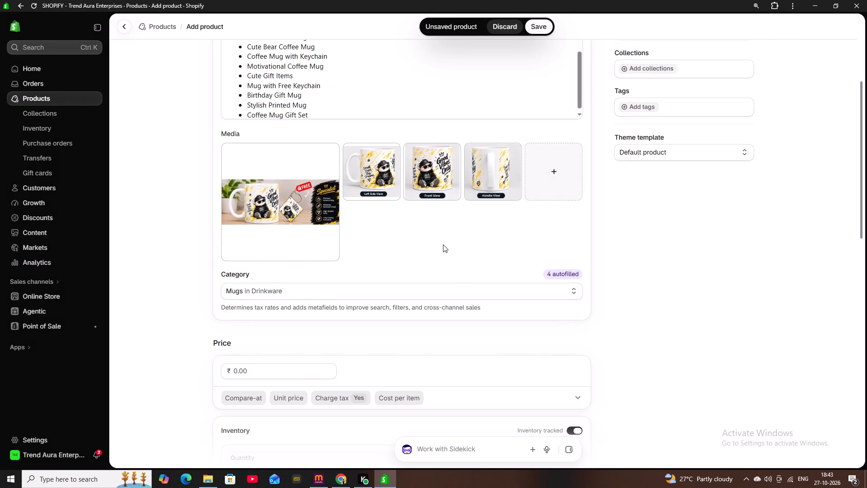
# Set the product price to ₹110.
pyautogui.scroll(-3, 382, 243)
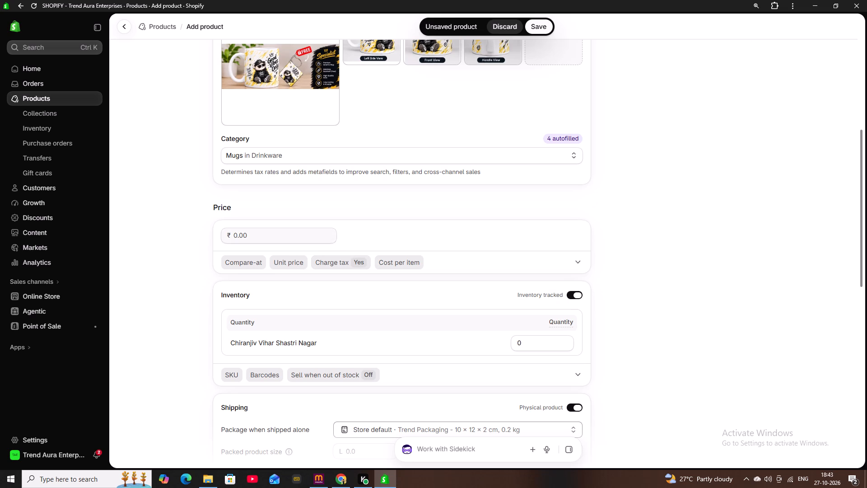
pyautogui.click(293, 240)
pyautogui.write('110')
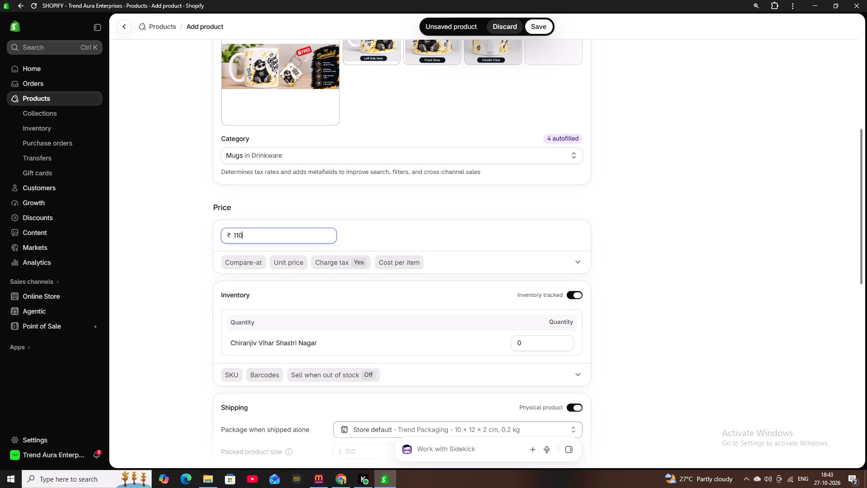
pyautogui.click(364, 212)
# Set the inventory quantity to 50.
pyautogui.scroll(-3, 364, 212)
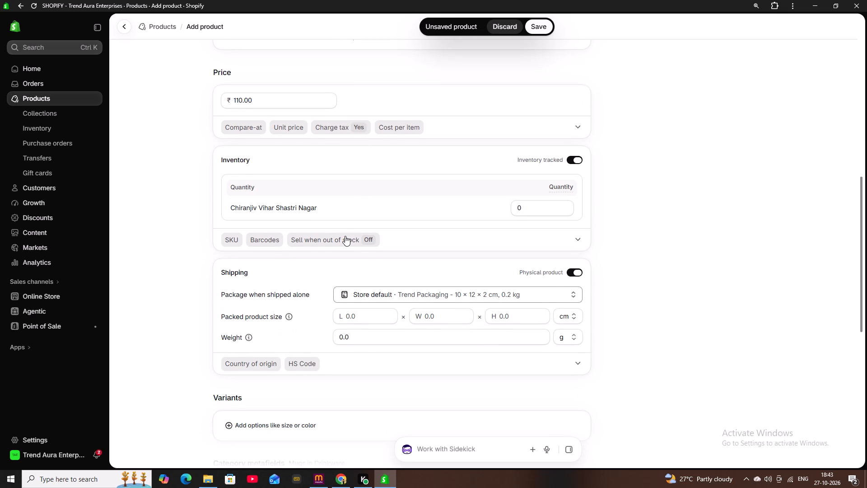
pyautogui.click(524, 210)
pyautogui.write('50')
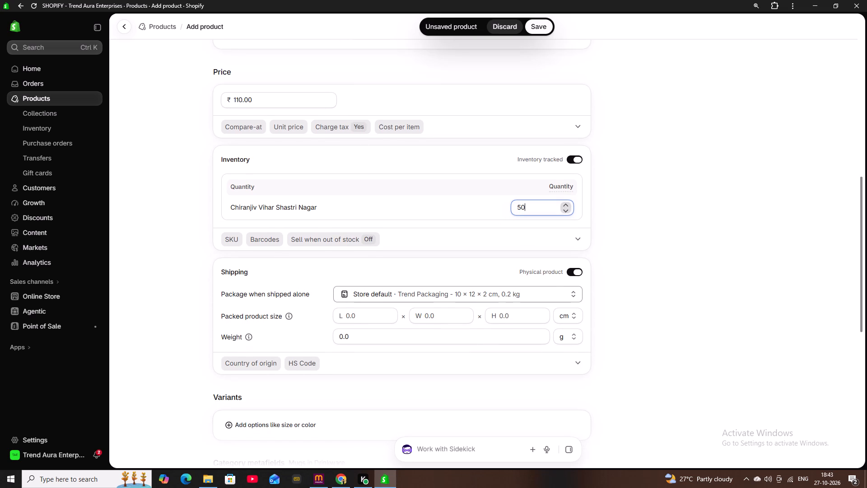
pyautogui.click(407, 262)
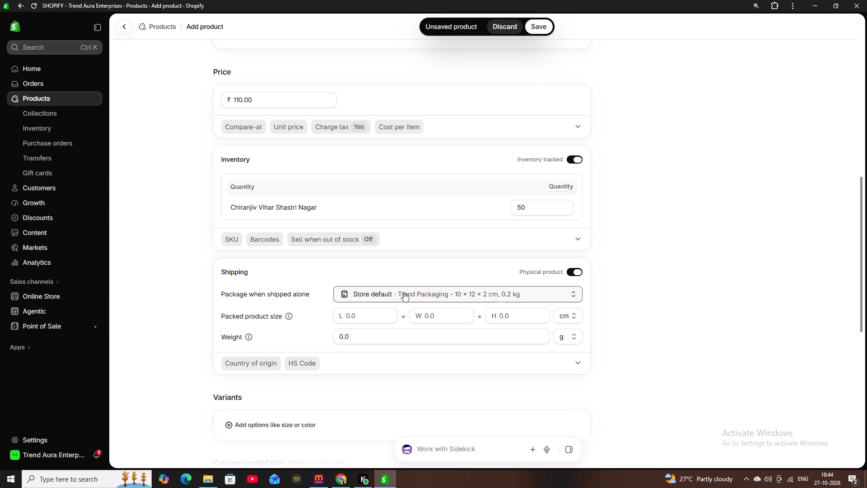
# Choose the CUPS shipping package and set the packed product size to 8 × 3.5 × 2 cm.
pyautogui.click(404, 292)
pyautogui.click(414, 357)
pyautogui.click(365, 318)
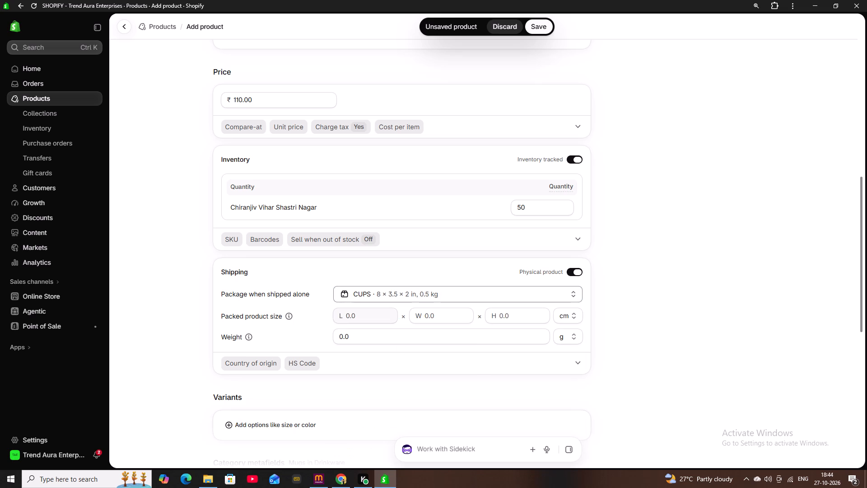
pyautogui.press('8')
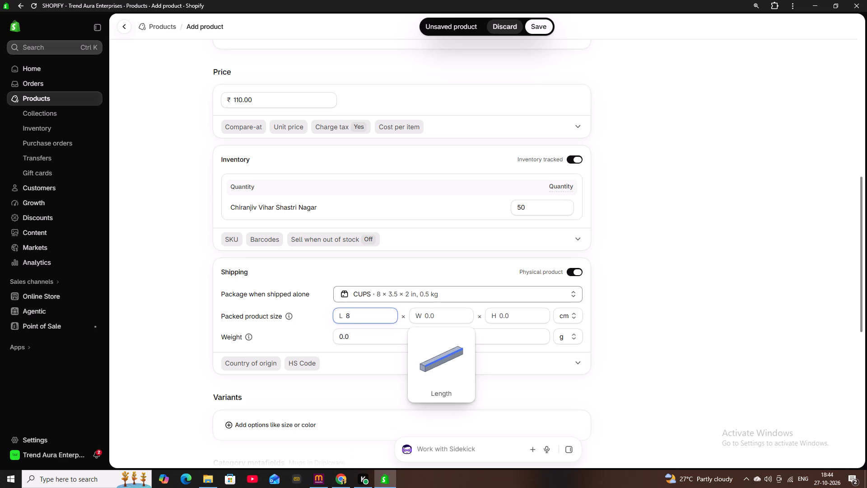
pyautogui.click(460, 317)
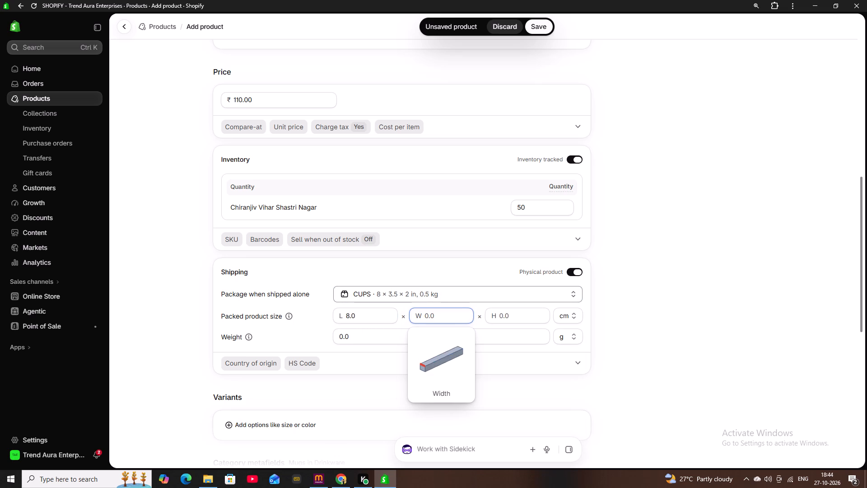
pyautogui.write('3.5')
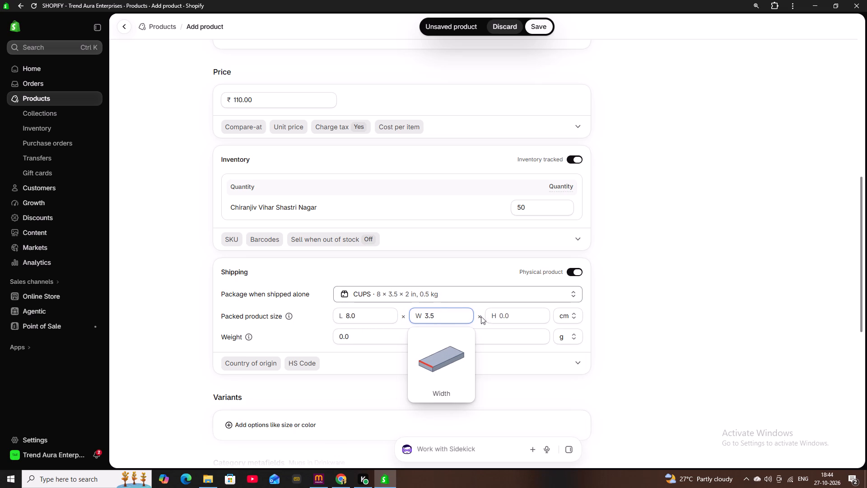
pyautogui.click(517, 316)
pyautogui.press('2')
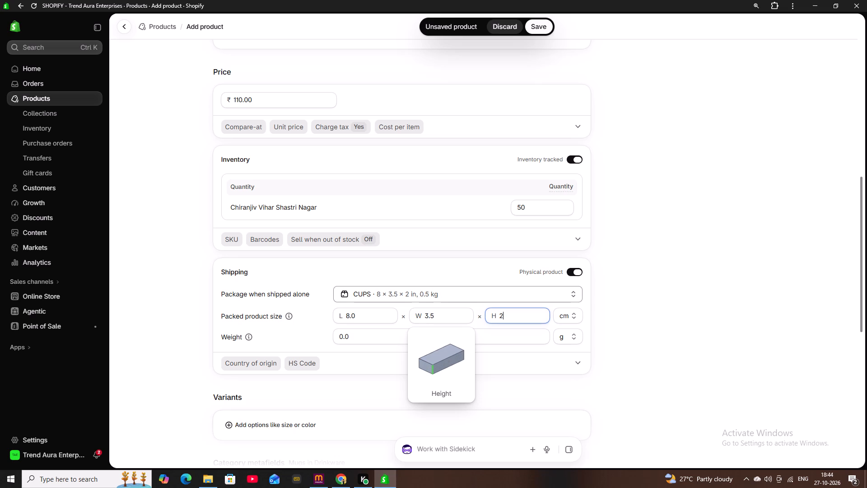
# Set the product's shipping weight to 350 g.
pyautogui.click(369, 338)
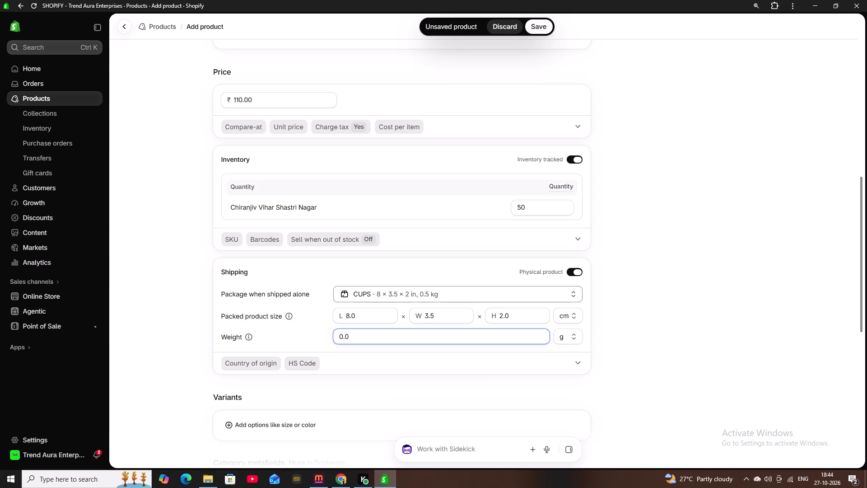
pyautogui.press('BackSpace')
pyautogui.press('BackSpace')
pyautogui.press('BackSpace')
pyautogui.write('350')
pyautogui.click(654, 239)
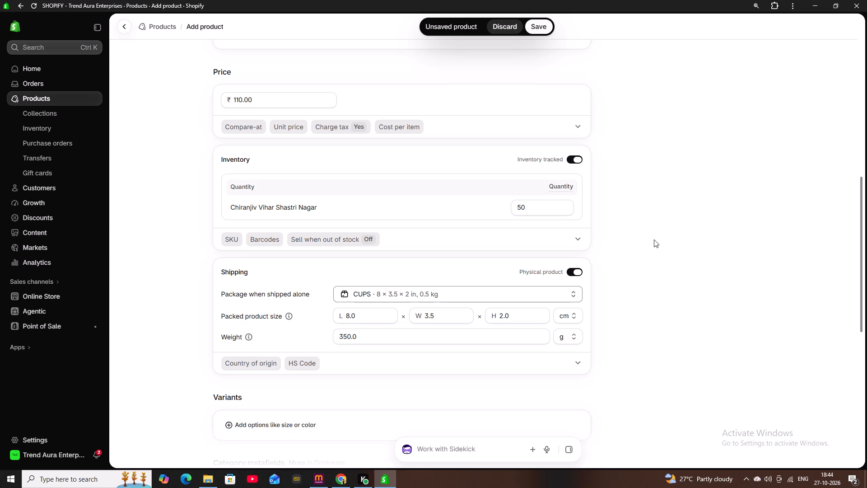
# Expand the extra shipping details and set the country of origin to India.
pyautogui.scroll(-3, 654, 239)
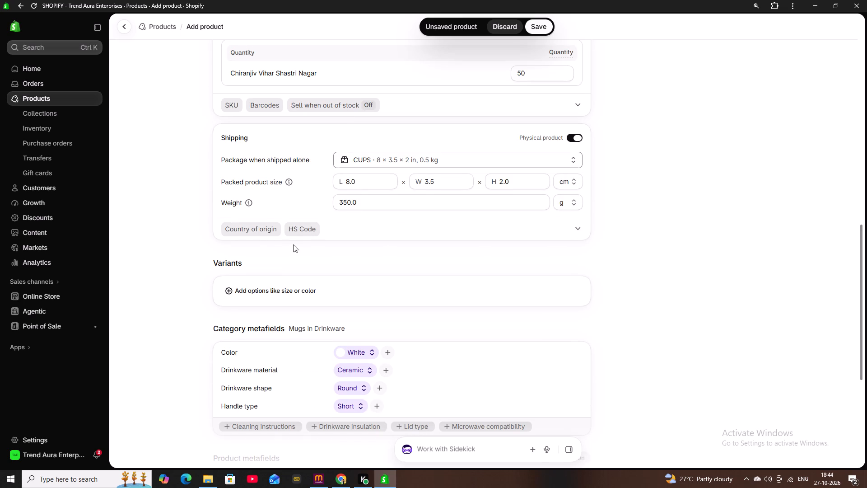
pyautogui.click(265, 235)
pyautogui.click(265, 232)
pyautogui.click(271, 263)
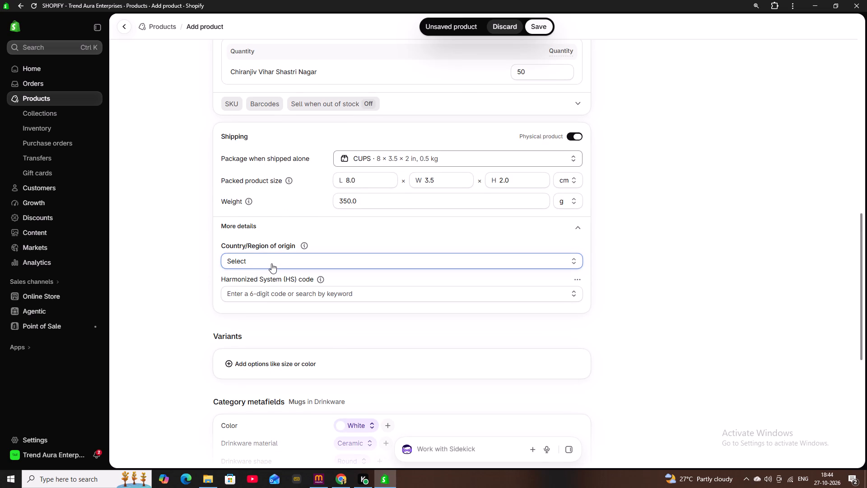
pyautogui.scroll(-5, 301, 204)
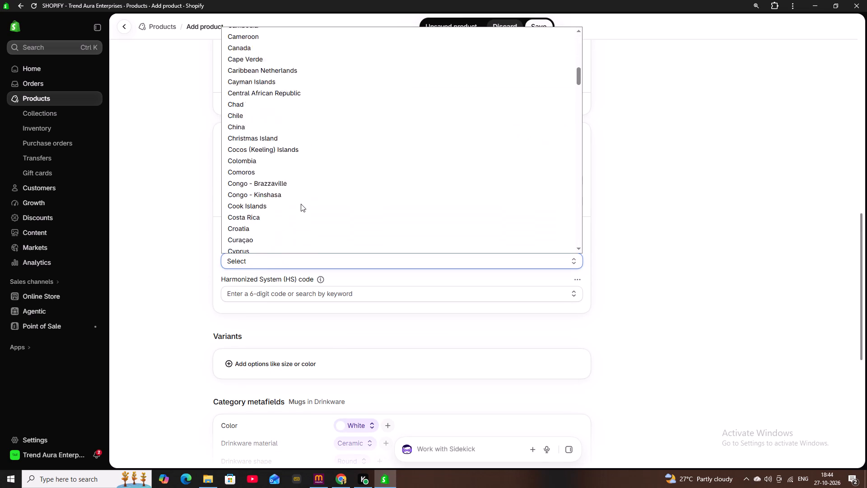
pyautogui.scroll(-6, 301, 204)
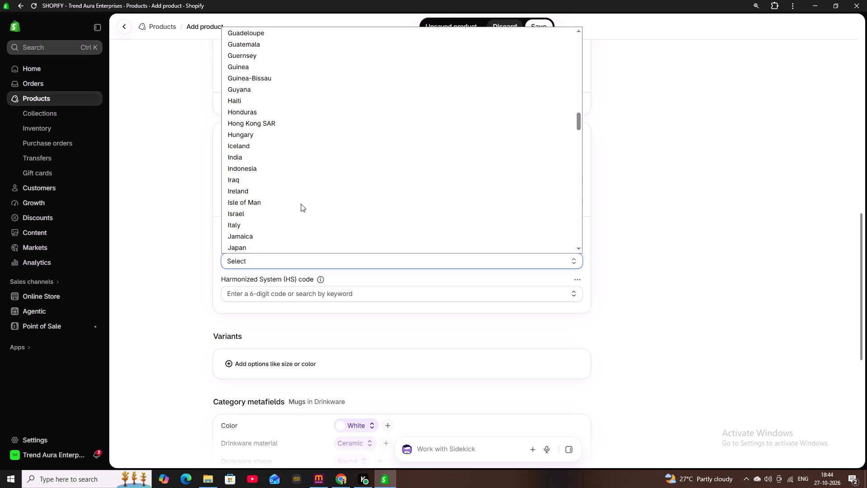
pyautogui.scroll(-1, 301, 204)
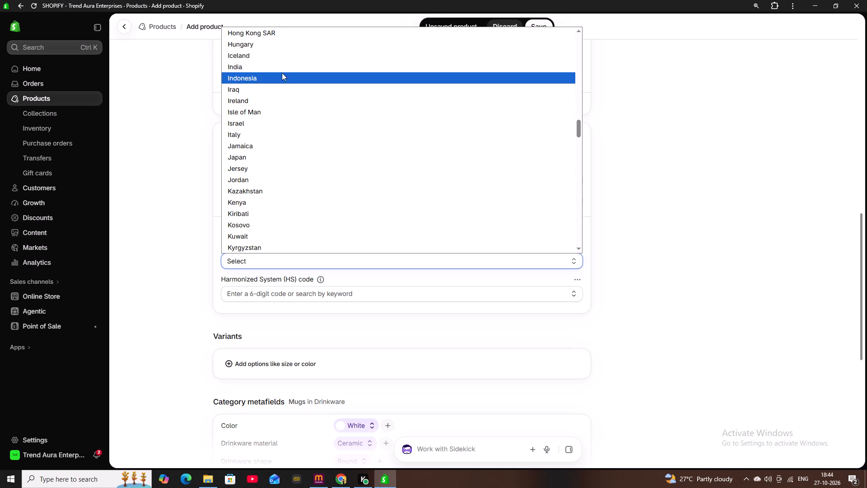
pyautogui.click(282, 71)
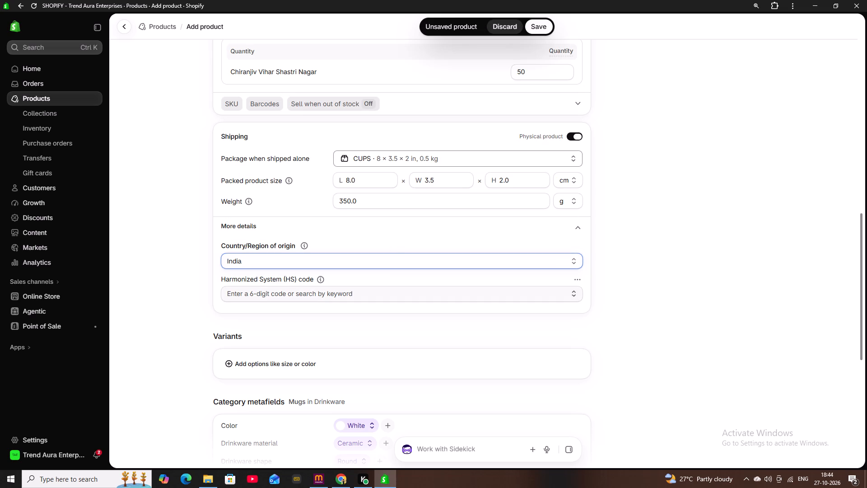
# Set the Harmonized System code to 6912.00, ceramic tableware and kitchenware other than porcelain or china.
pyautogui.click(320, 288)
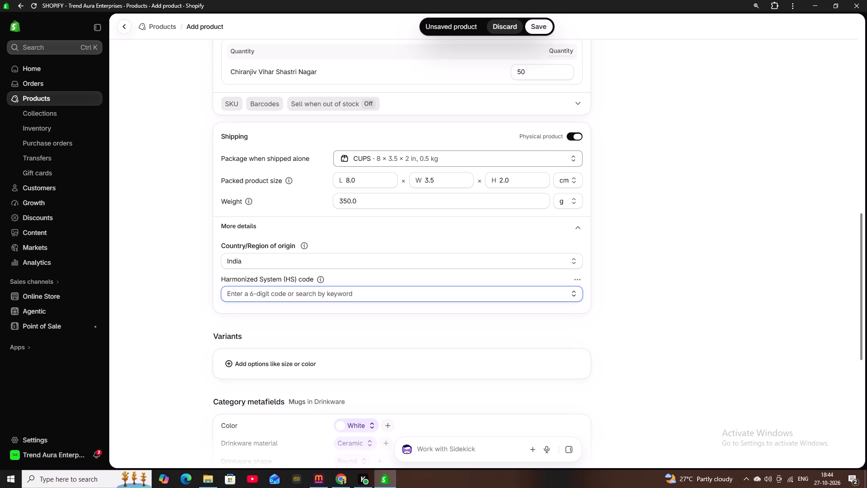
pyautogui.write('69123')
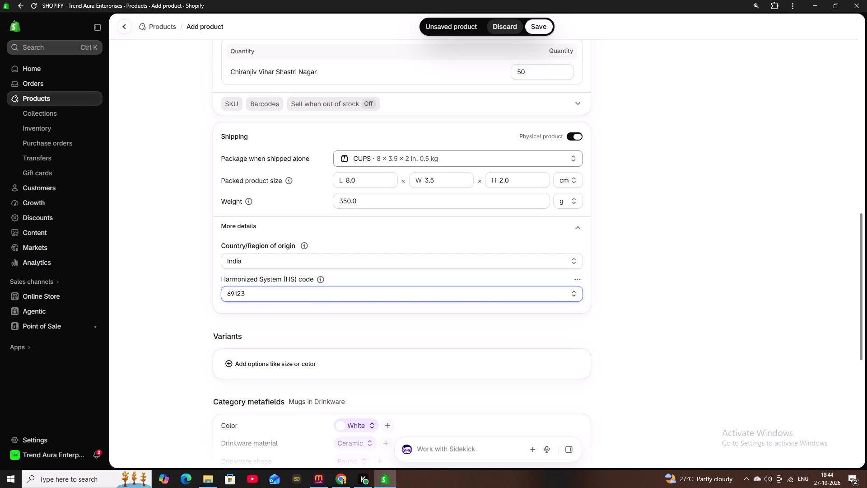
pyautogui.press('BackSpace')
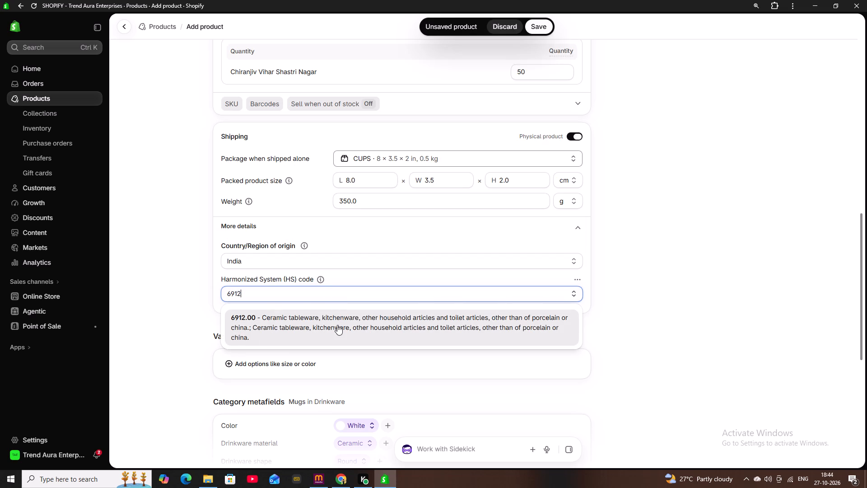
pyautogui.click(337, 325)
# Review the entire unsaved product form, from title, description and media to pricing, shipping, metafields and search engine listing.
pyautogui.scroll(-2, 339, 324)
pyautogui.scroll(-3, 298, 320)
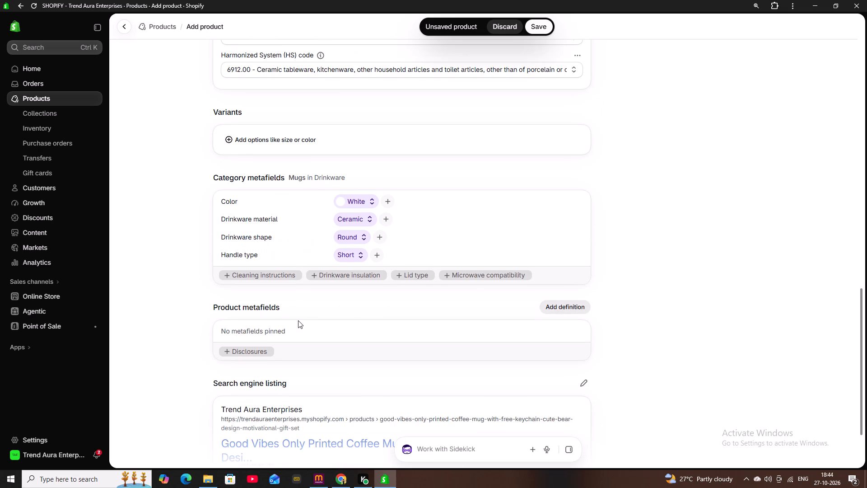
pyautogui.scroll(-1, 350, 304)
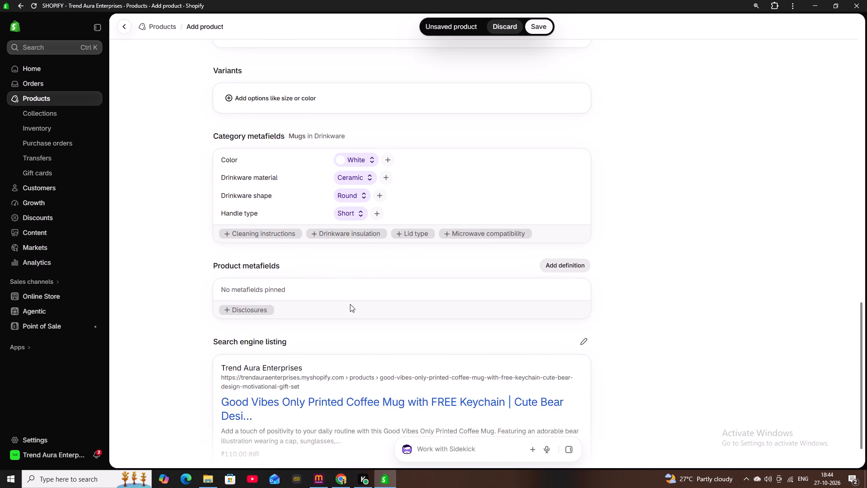
pyautogui.scroll(-1, 349, 307)
pyautogui.scroll(1, 349, 308)
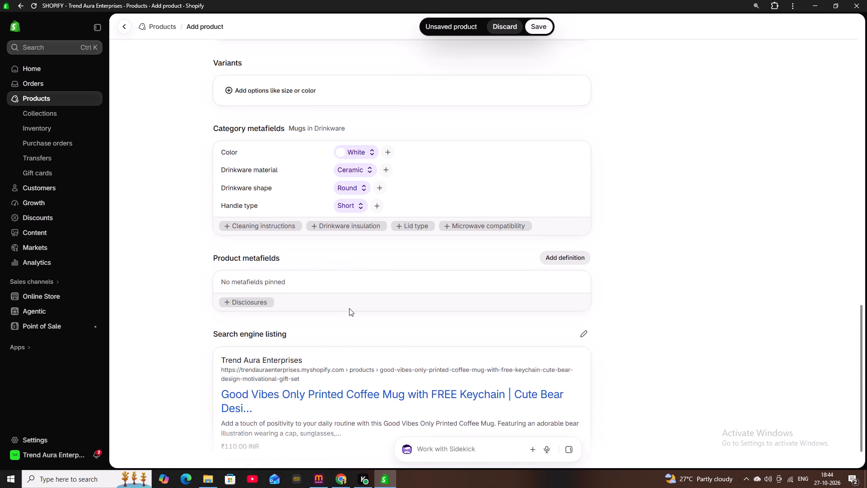
pyautogui.scroll(4, 349, 308)
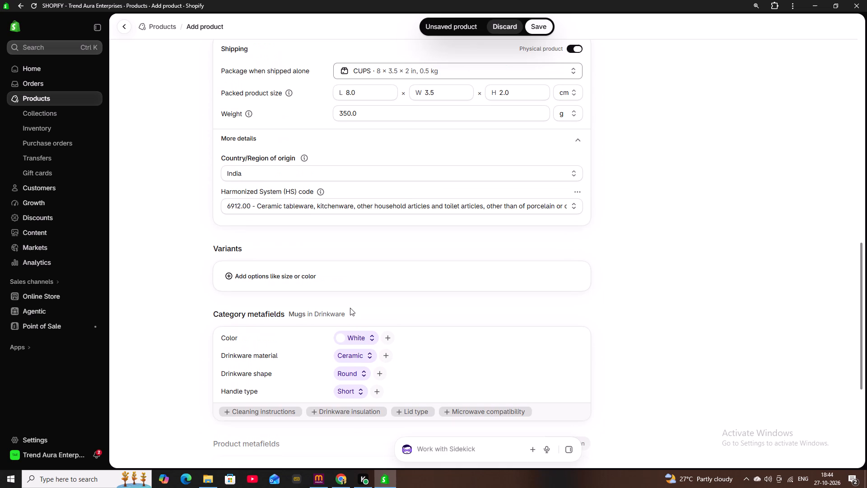
pyautogui.scroll(5, 350, 308)
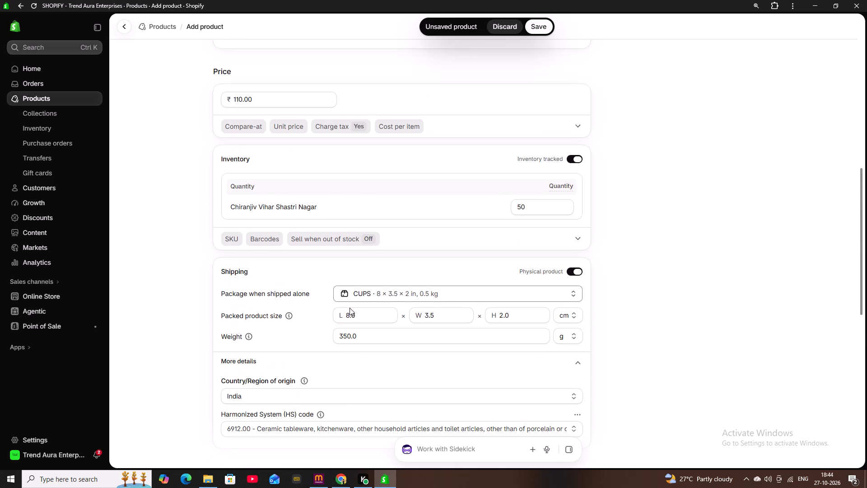
pyautogui.scroll(1, 409, 285)
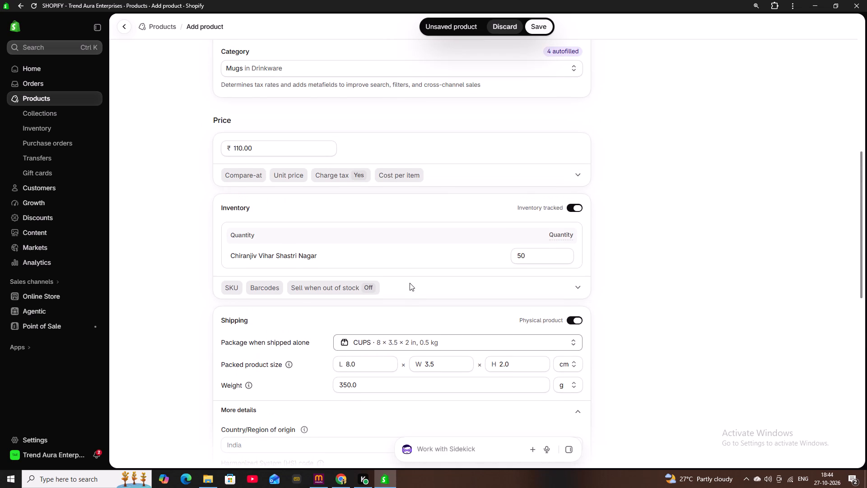
pyautogui.scroll(3, 410, 283)
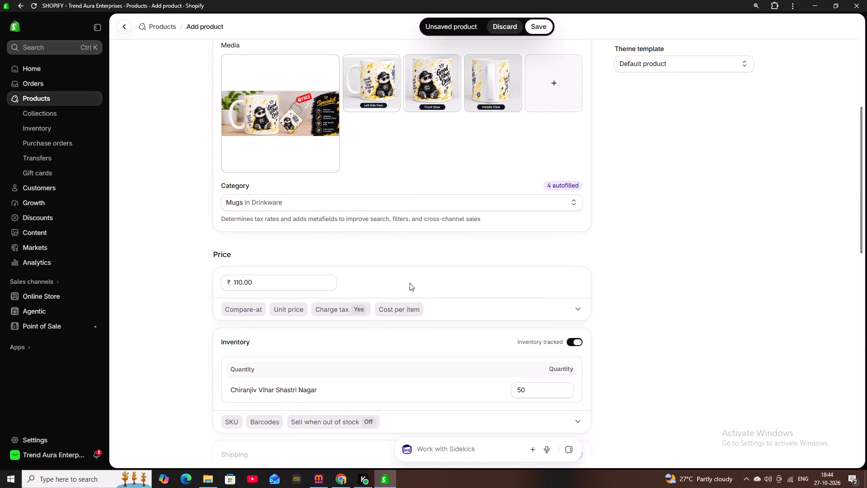
pyautogui.scroll(3, 410, 283)
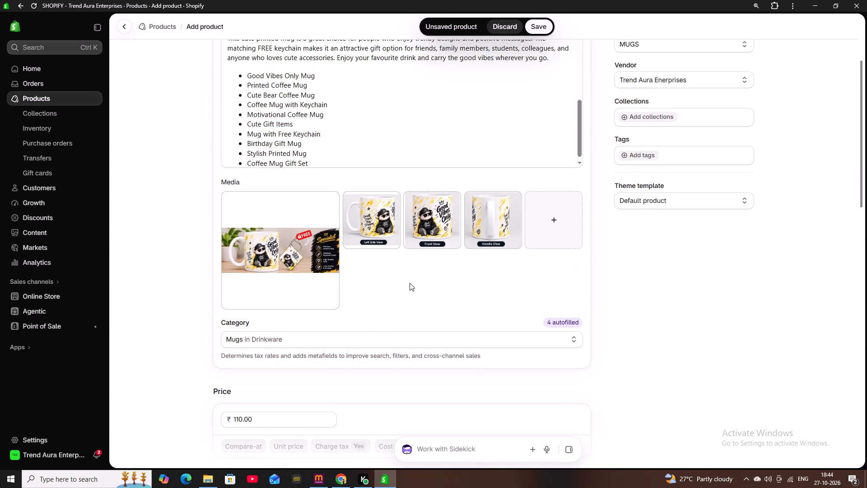
pyautogui.scroll(4, 410, 283)
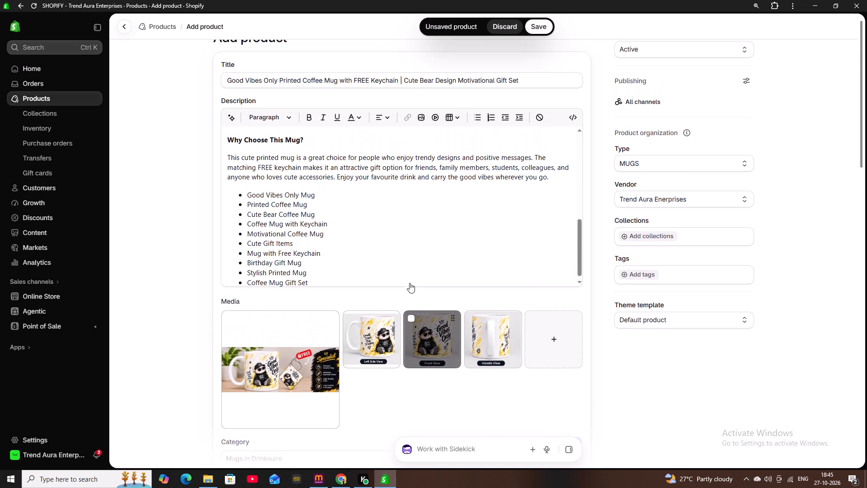
pyautogui.scroll(7, 410, 283)
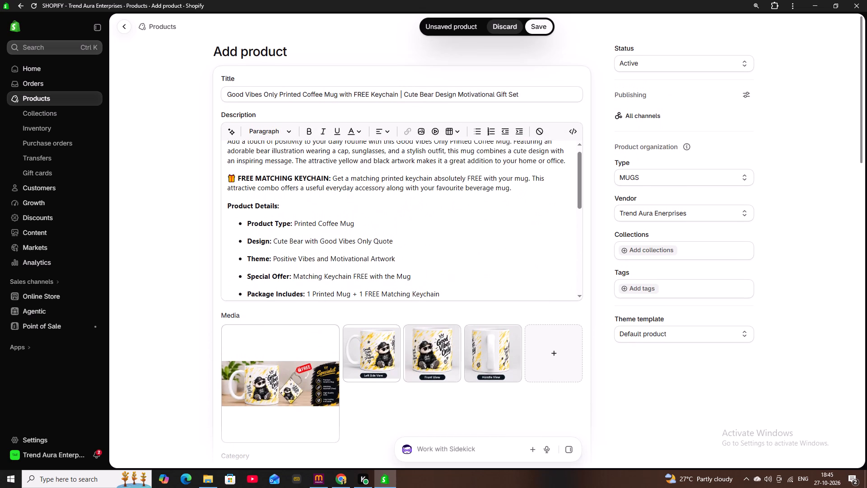
pyautogui.scroll(4, 410, 283)
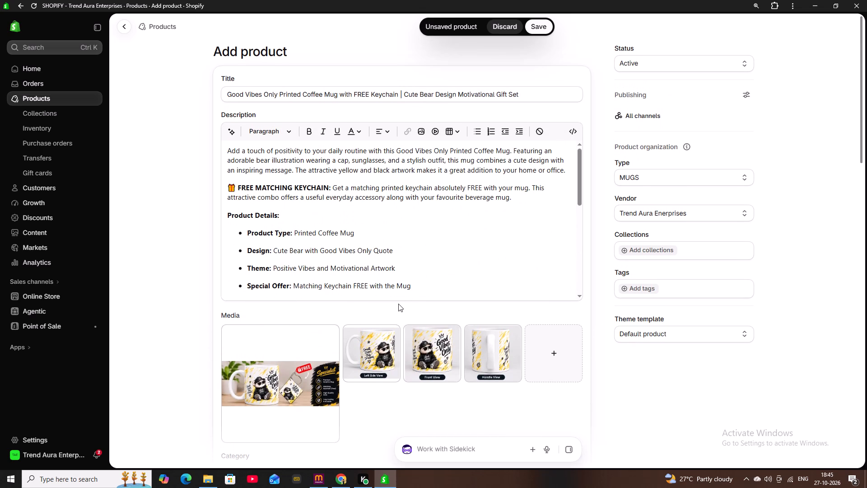
pyautogui.scroll(-2, 615, 375)
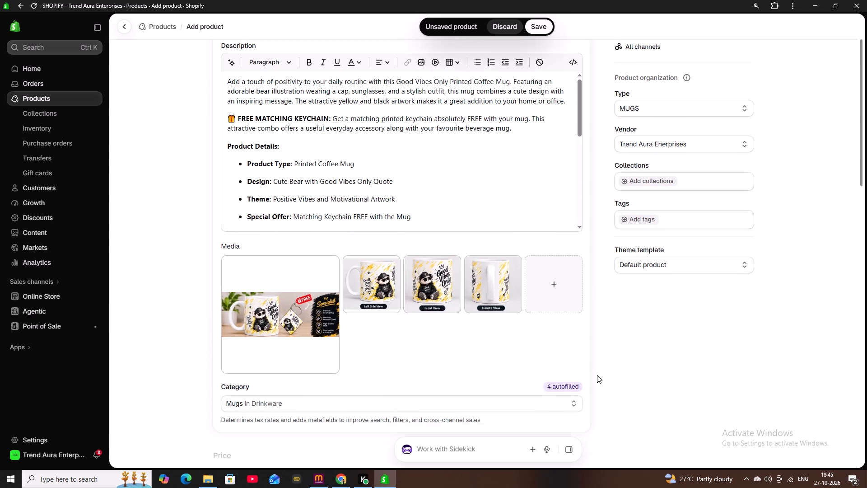
pyautogui.scroll(-2, 597, 375)
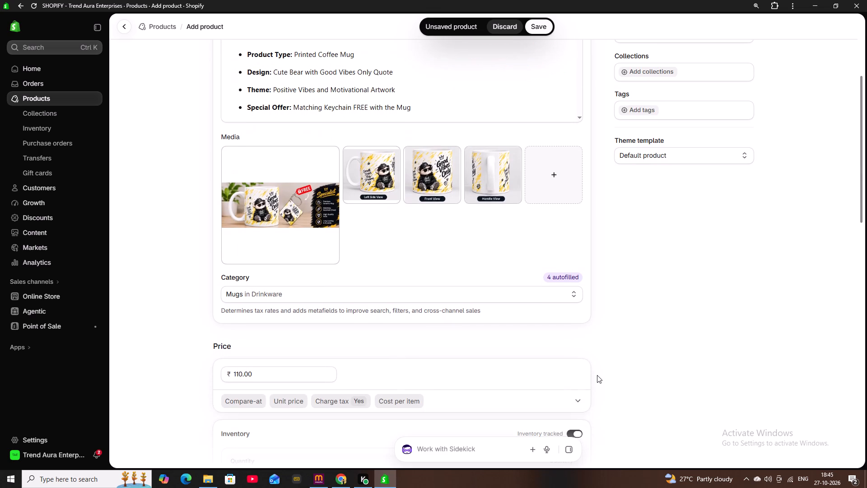
pyautogui.scroll(-3, 597, 375)
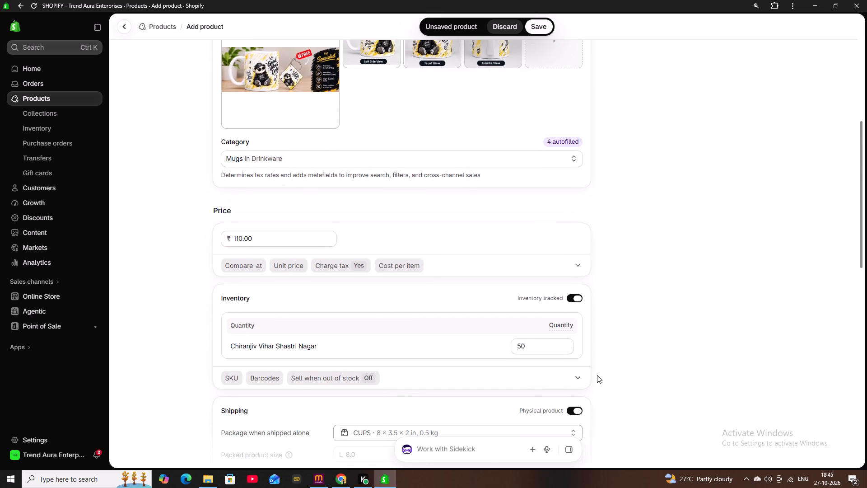
pyautogui.scroll(-2, 597, 375)
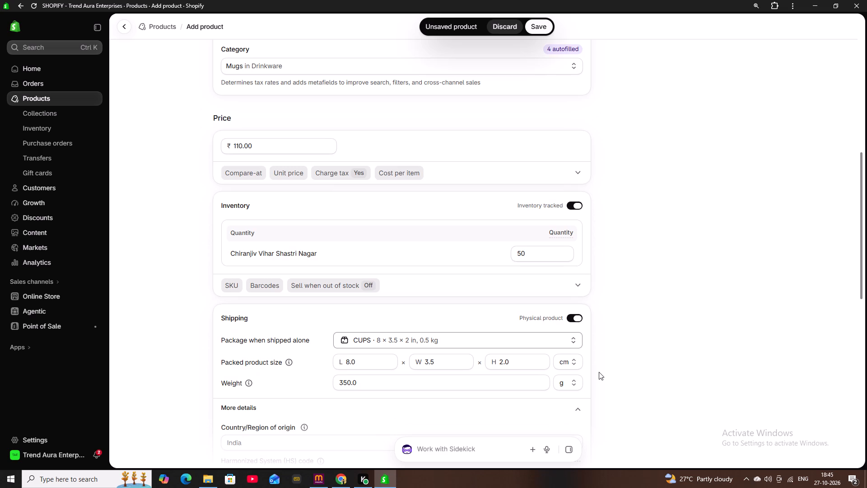
pyautogui.scroll(-1, 599, 368)
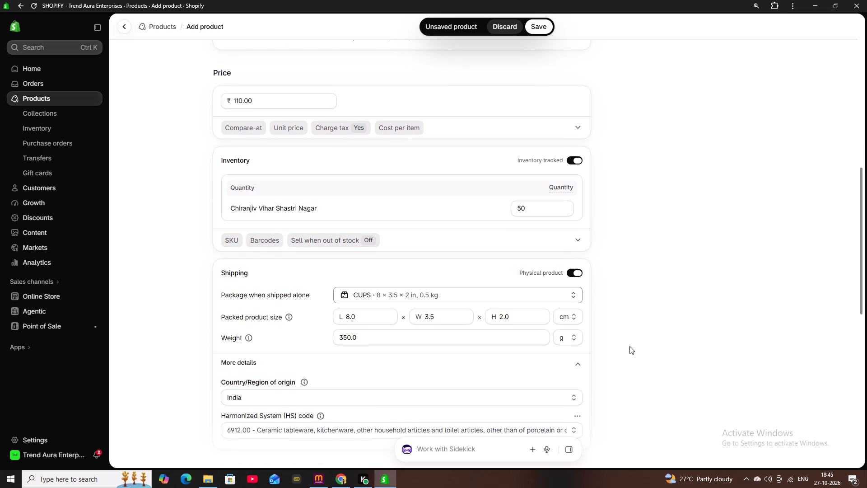
pyautogui.scroll(-4, 629, 346)
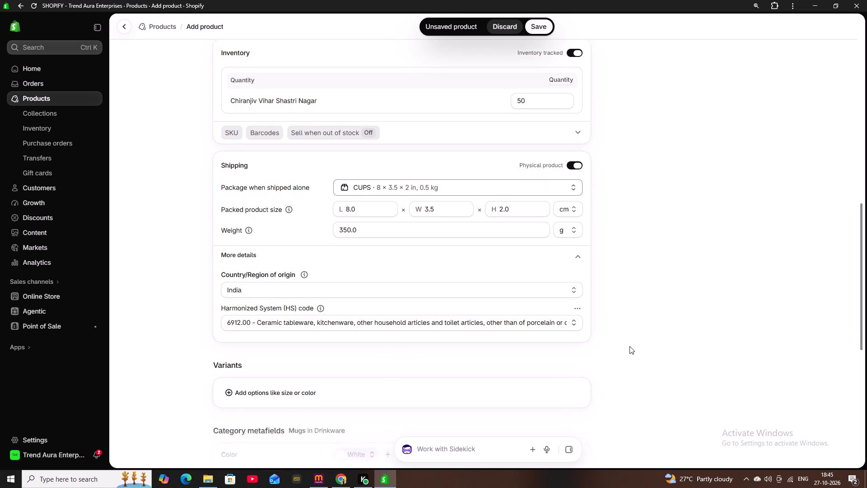
pyautogui.scroll(-4, 629, 346)
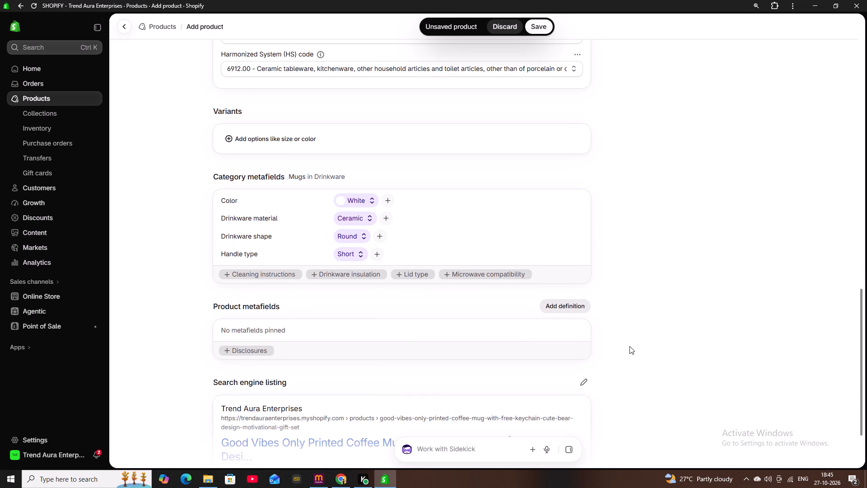
pyautogui.scroll(-3, 629, 346)
pyautogui.scroll(9, 629, 346)
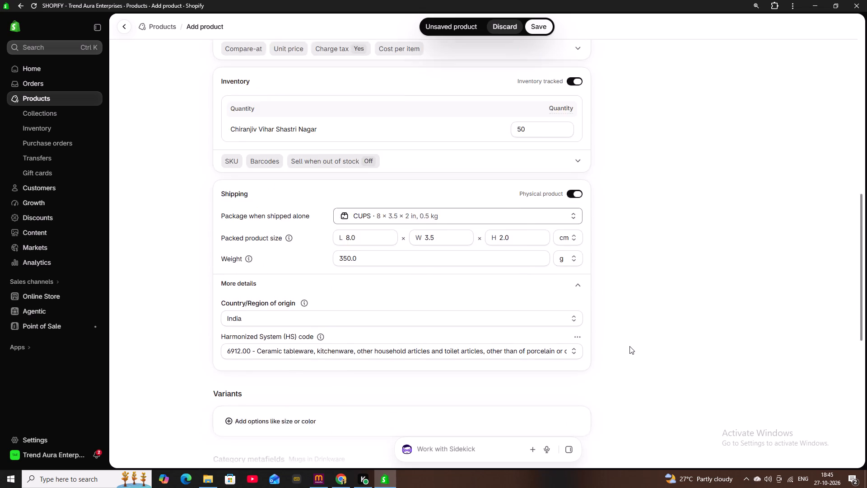
pyautogui.scroll(11, 629, 346)
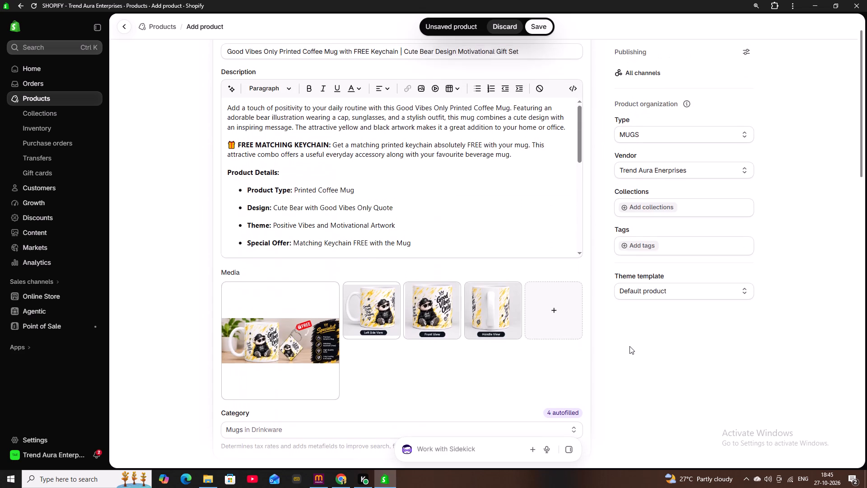
pyautogui.scroll(-14, 629, 346)
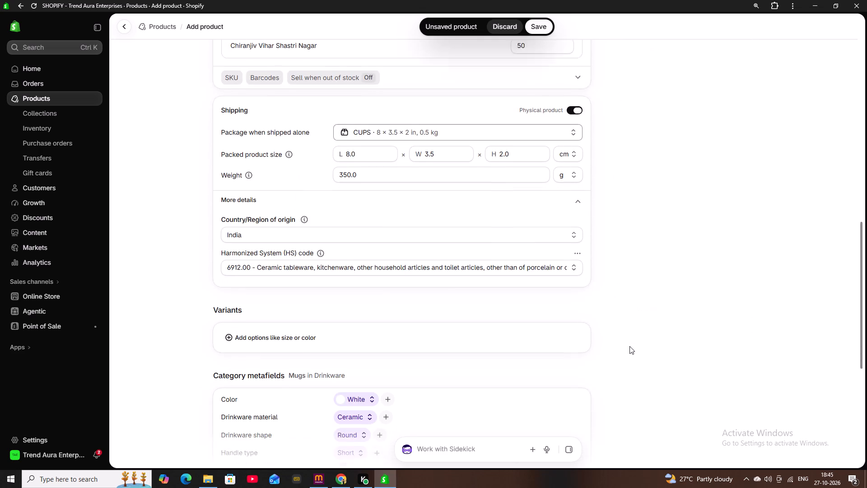
# Save the new Good Vibes Only mug product.
pyautogui.click(545, 23)
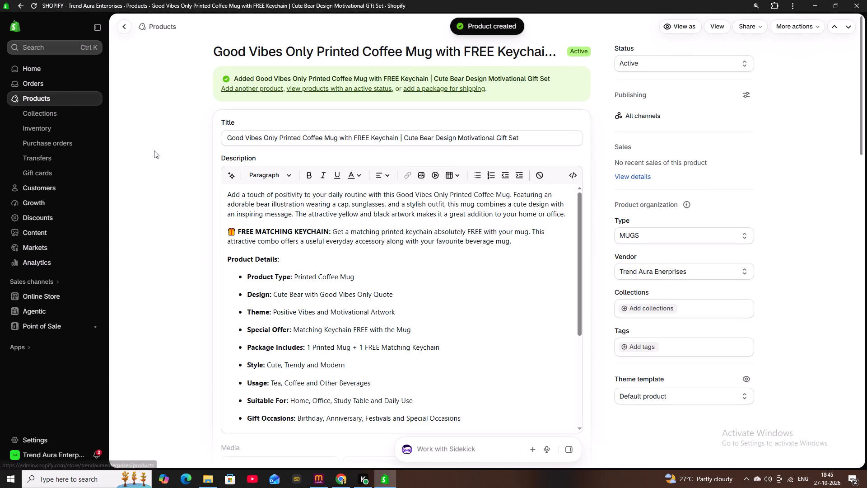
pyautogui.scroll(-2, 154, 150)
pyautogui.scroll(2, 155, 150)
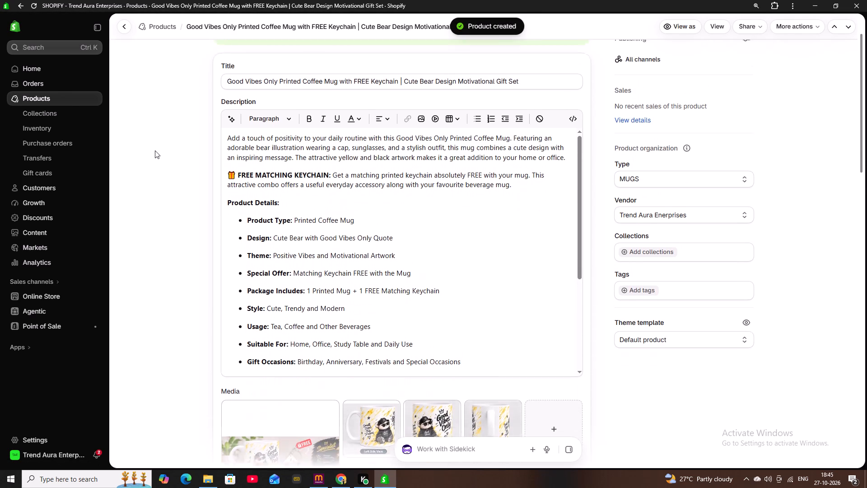
# Return to the store's product list to check the listed products.
pyautogui.scroll(1, 155, 150)
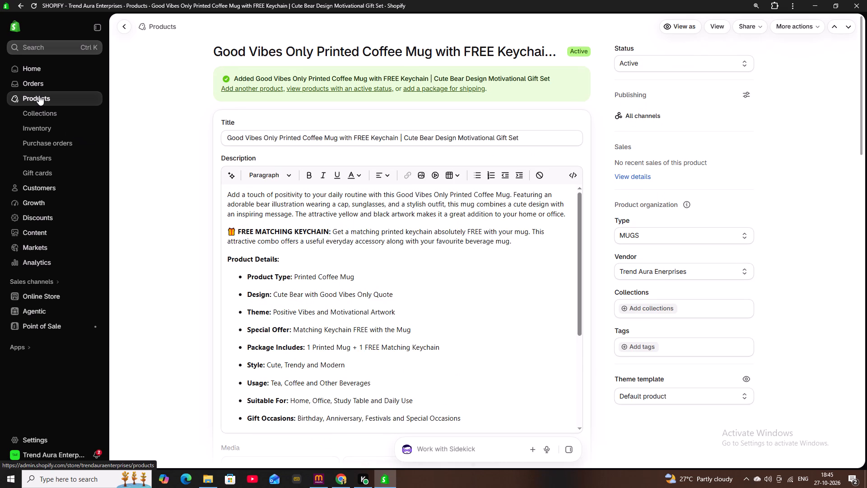
pyautogui.click(39, 95)
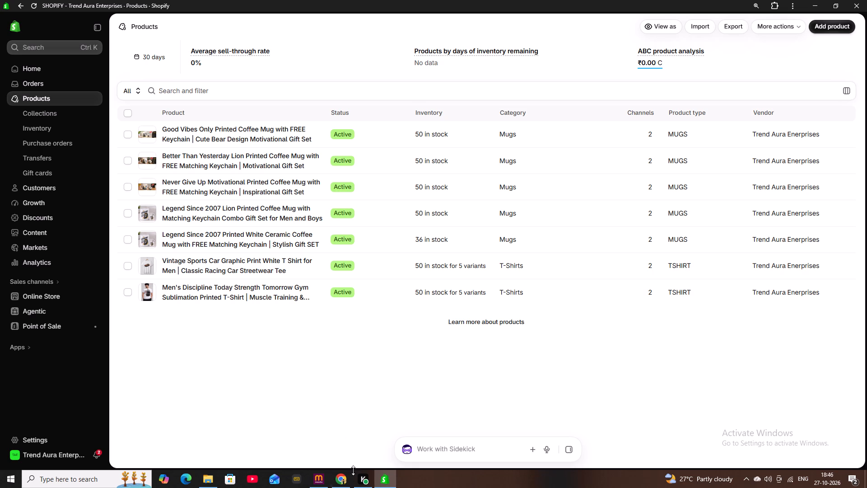
# Switch to the Meesho supplier panel, reload it and open the inventory of active catalogs.
pyautogui.click(319, 479)
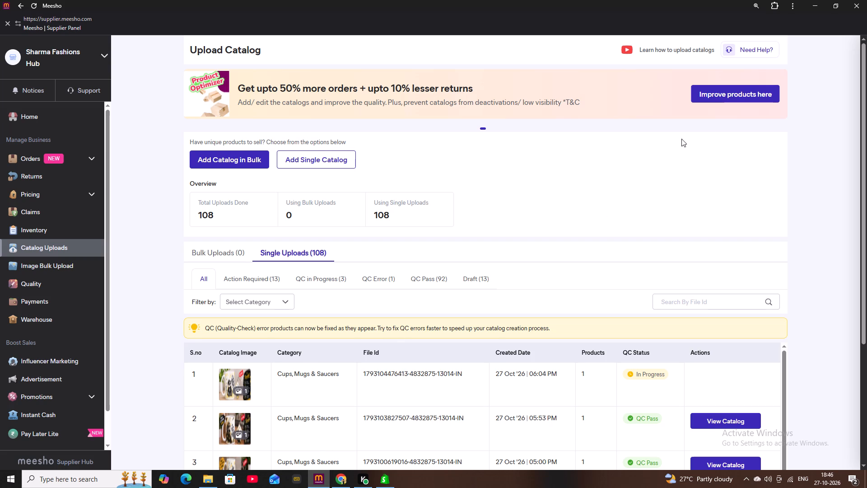
pyautogui.rightClick(642, 151)
pyautogui.click(648, 189)
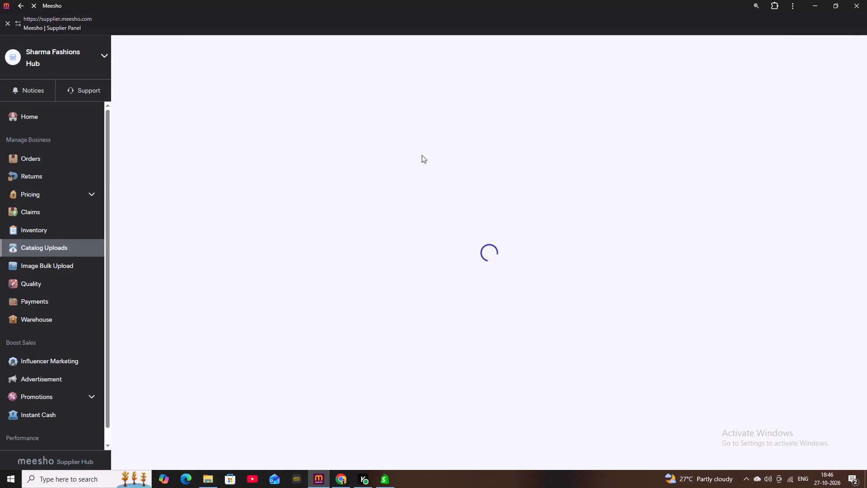
pyautogui.click(55, 225)
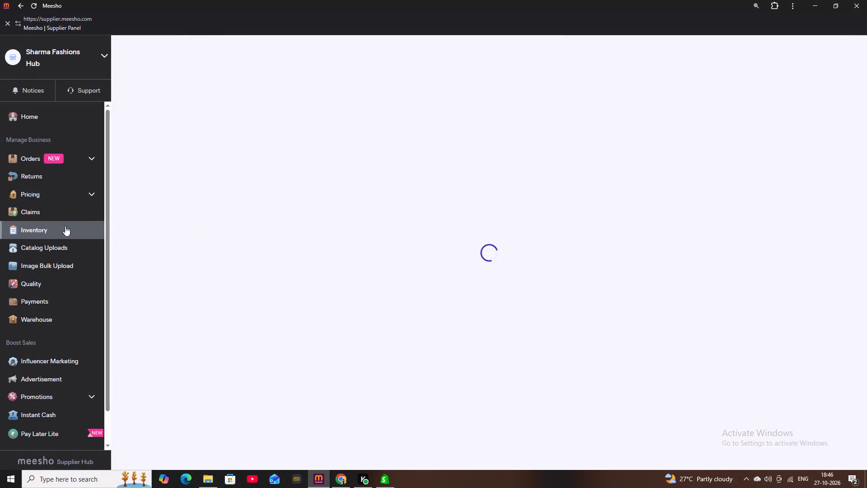
pyautogui.scroll(-1, 172, 202)
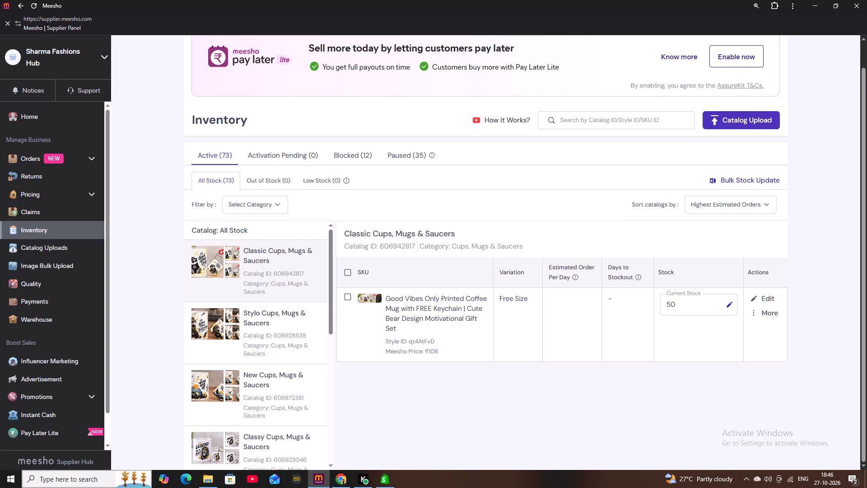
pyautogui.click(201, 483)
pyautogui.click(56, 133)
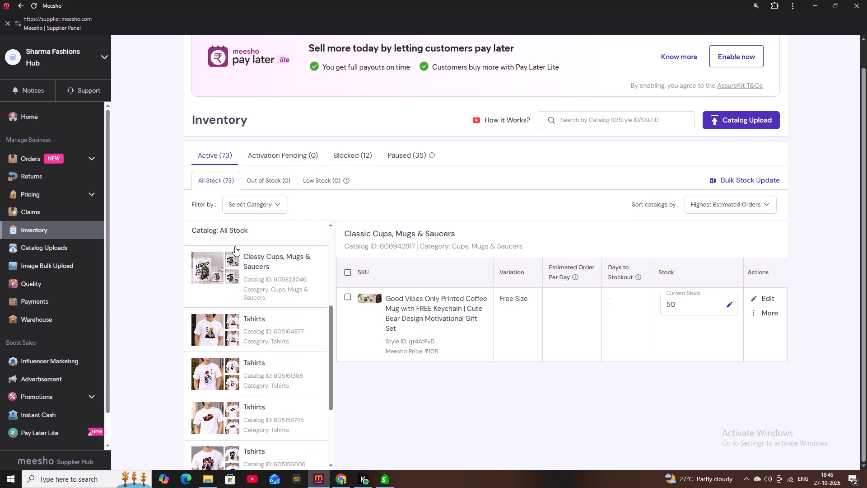
pyautogui.scroll(7, 237, 254)
pyautogui.scroll(-2, 243, 259)
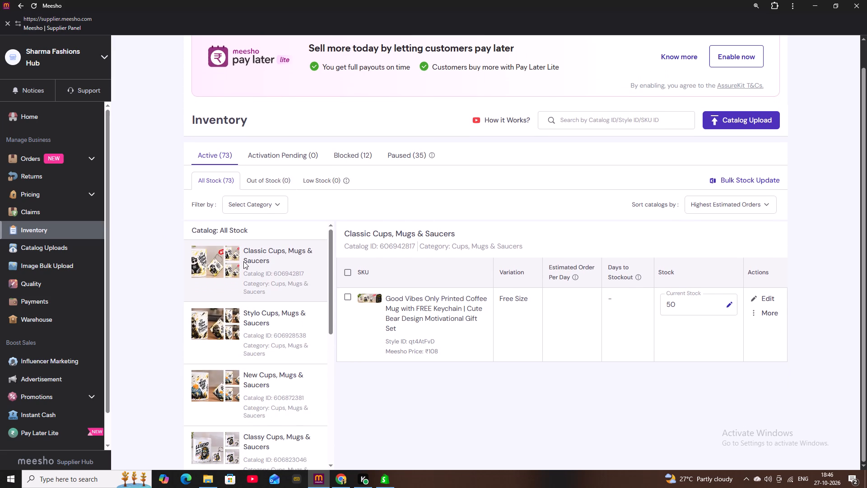
pyautogui.scroll(-6, 243, 261)
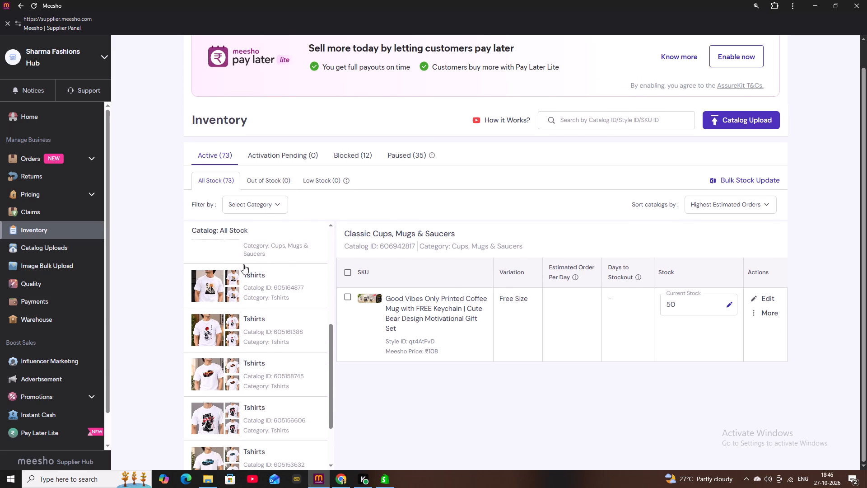
pyautogui.scroll(-3, 243, 264)
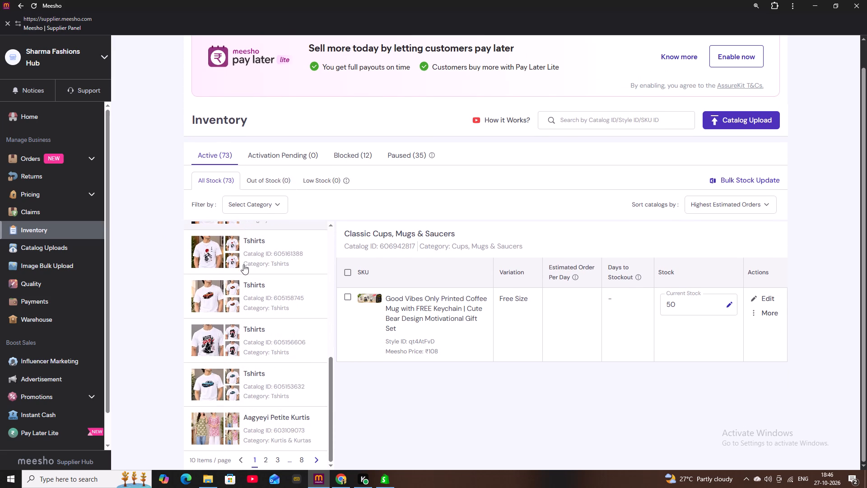
pyautogui.scroll(1, 259, 282)
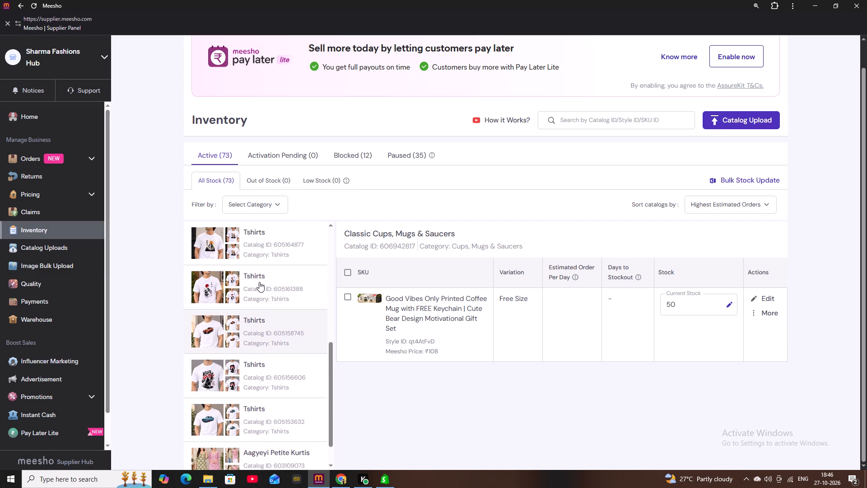
pyautogui.scroll(3, 259, 282)
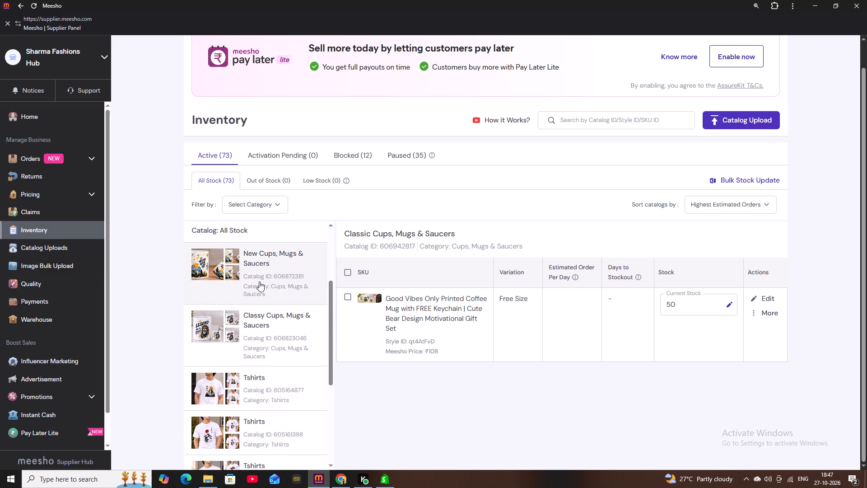
# Switch to File Explorer, open the MOCK UPS folder and browse to the highest-numbered T-shirt mockup images at its end.
pyautogui.click(208, 479)
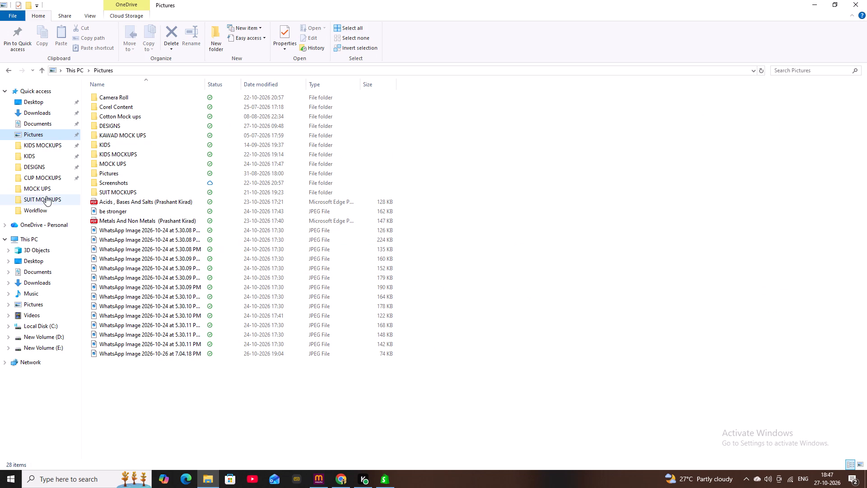
pyautogui.click(46, 191)
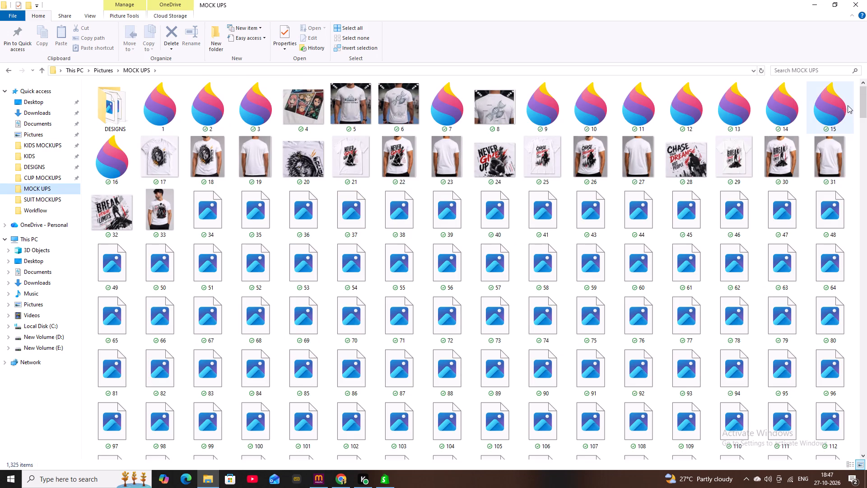
pyautogui.moveTo(861, 100); pyautogui.dragTo(836, 382)
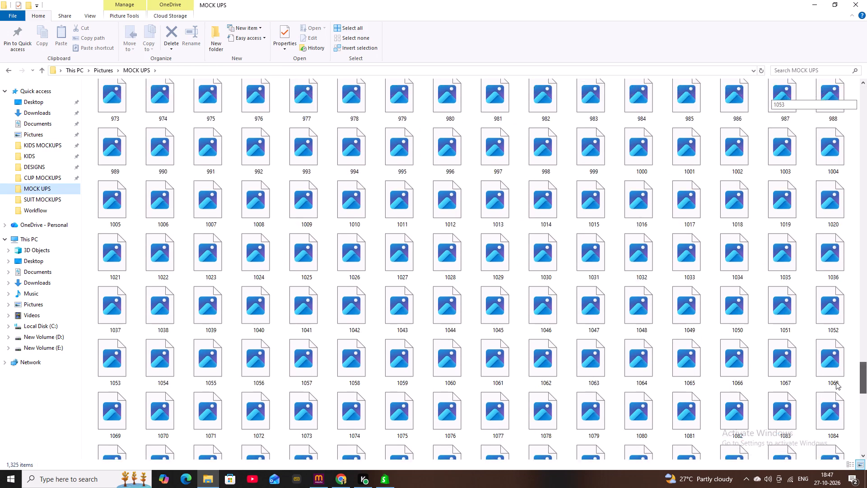
pyautogui.moveTo(836, 382); pyautogui.dragTo(843, 439)
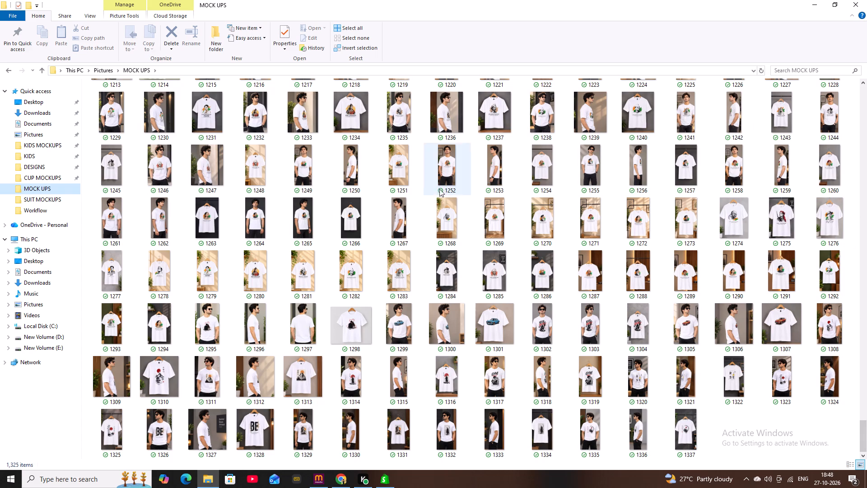
# Switch back to the Meesho inventory and look through the T-shirt catalogs below the mug catalogs.
pyautogui.click(323, 480)
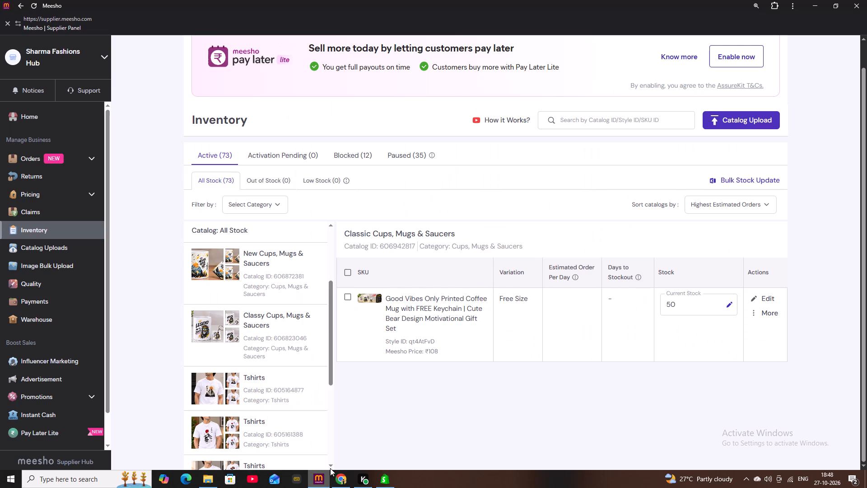
pyautogui.scroll(-1, 279, 306)
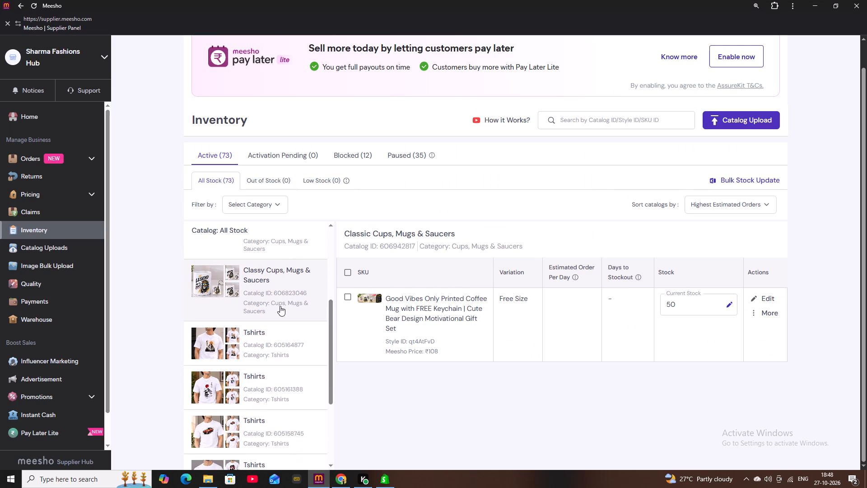